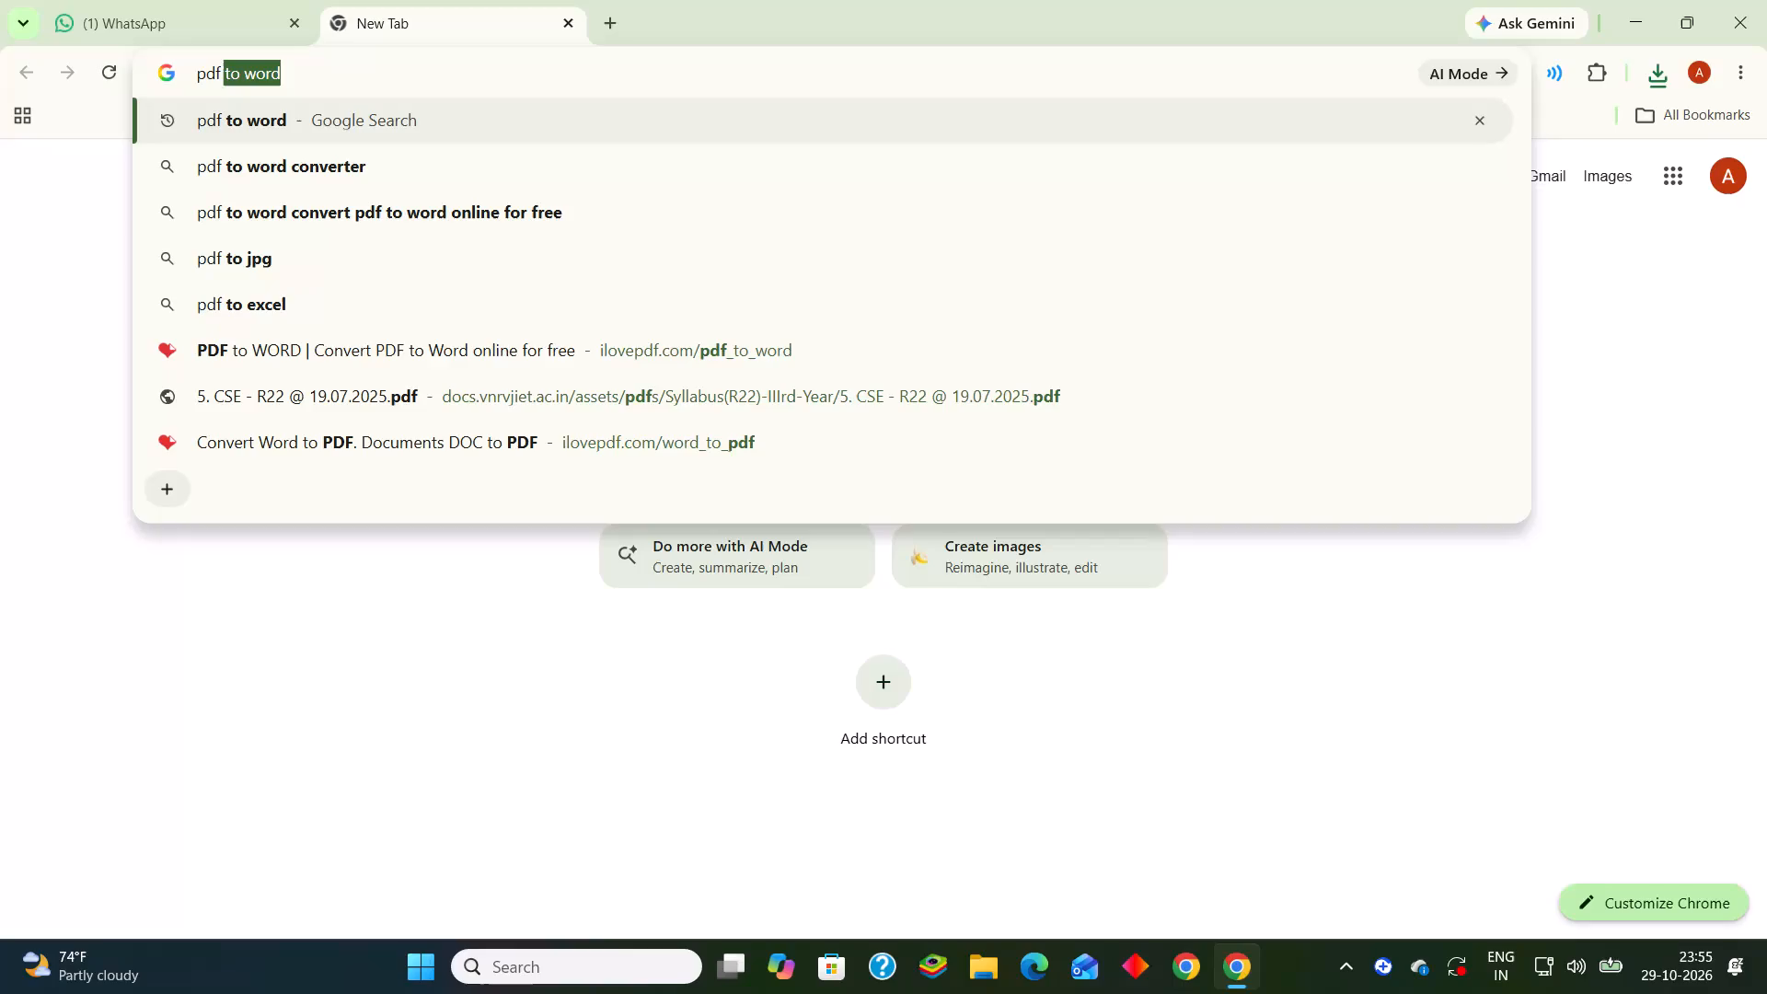
Search the web for "pdf to word" and open iLovePDF's online PDF to Word converter.
{"action": "key", "text": "Right"}
{"action": "key", "text": "Return"}
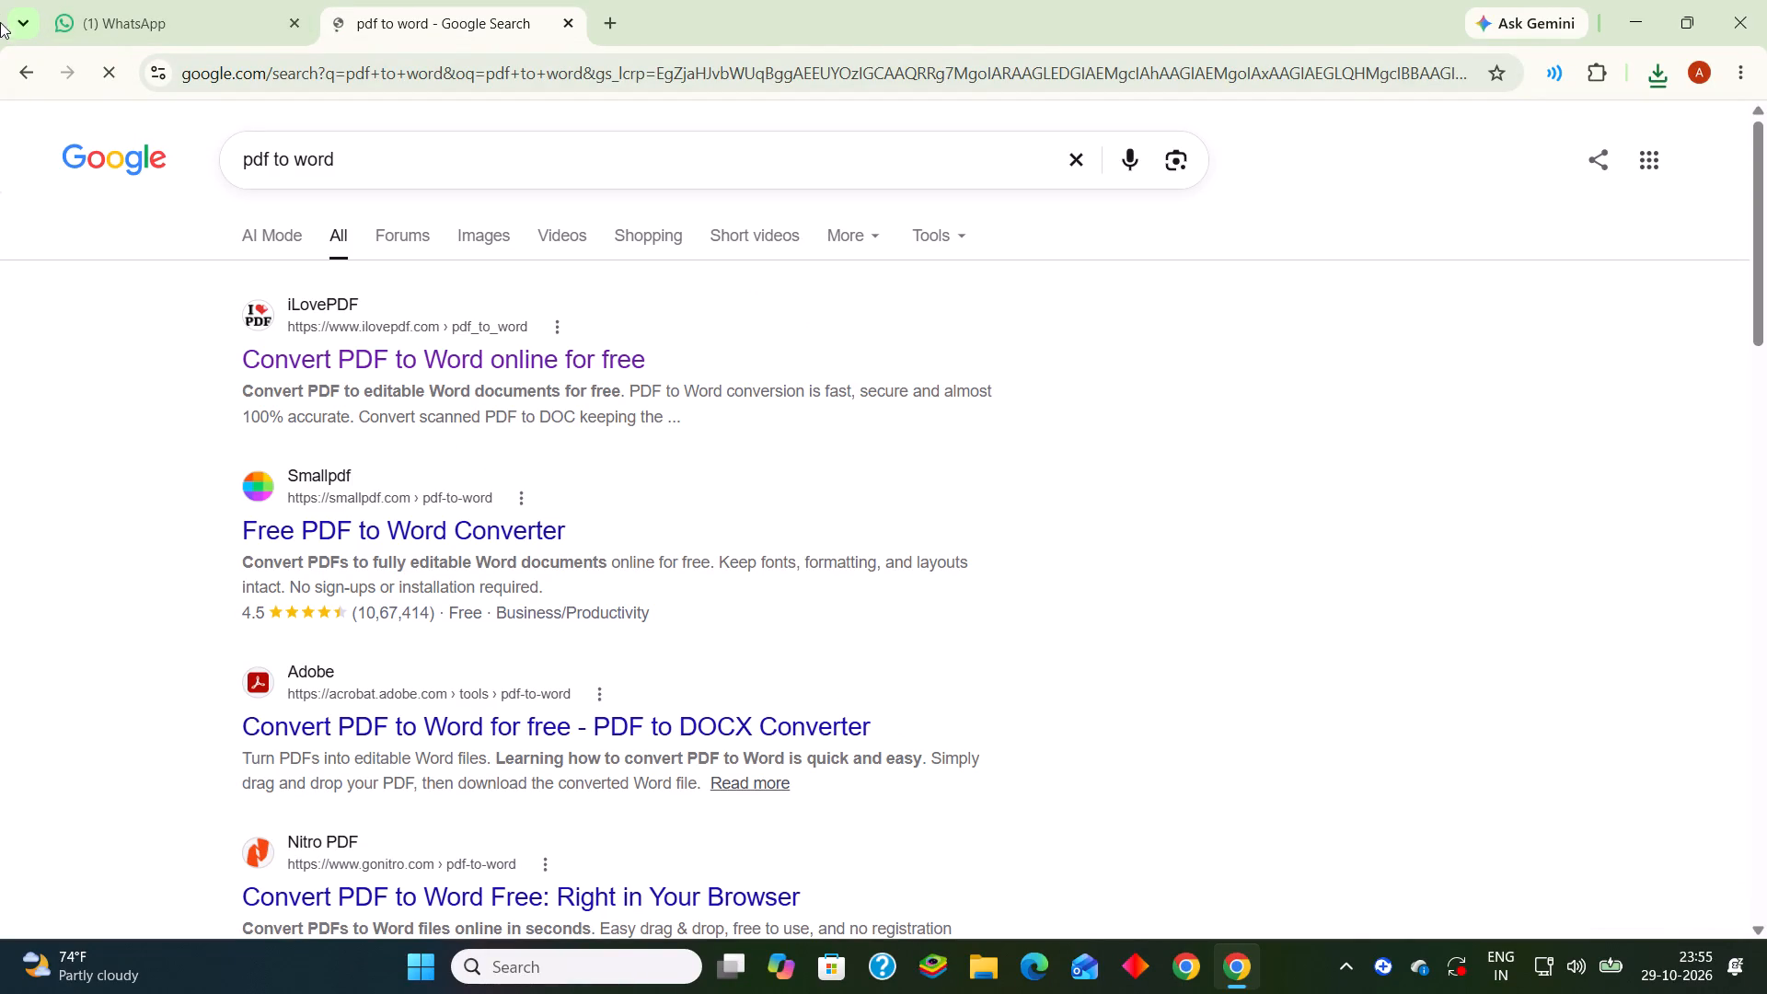
{"action": "left_click", "coordinate": [442, 367]}
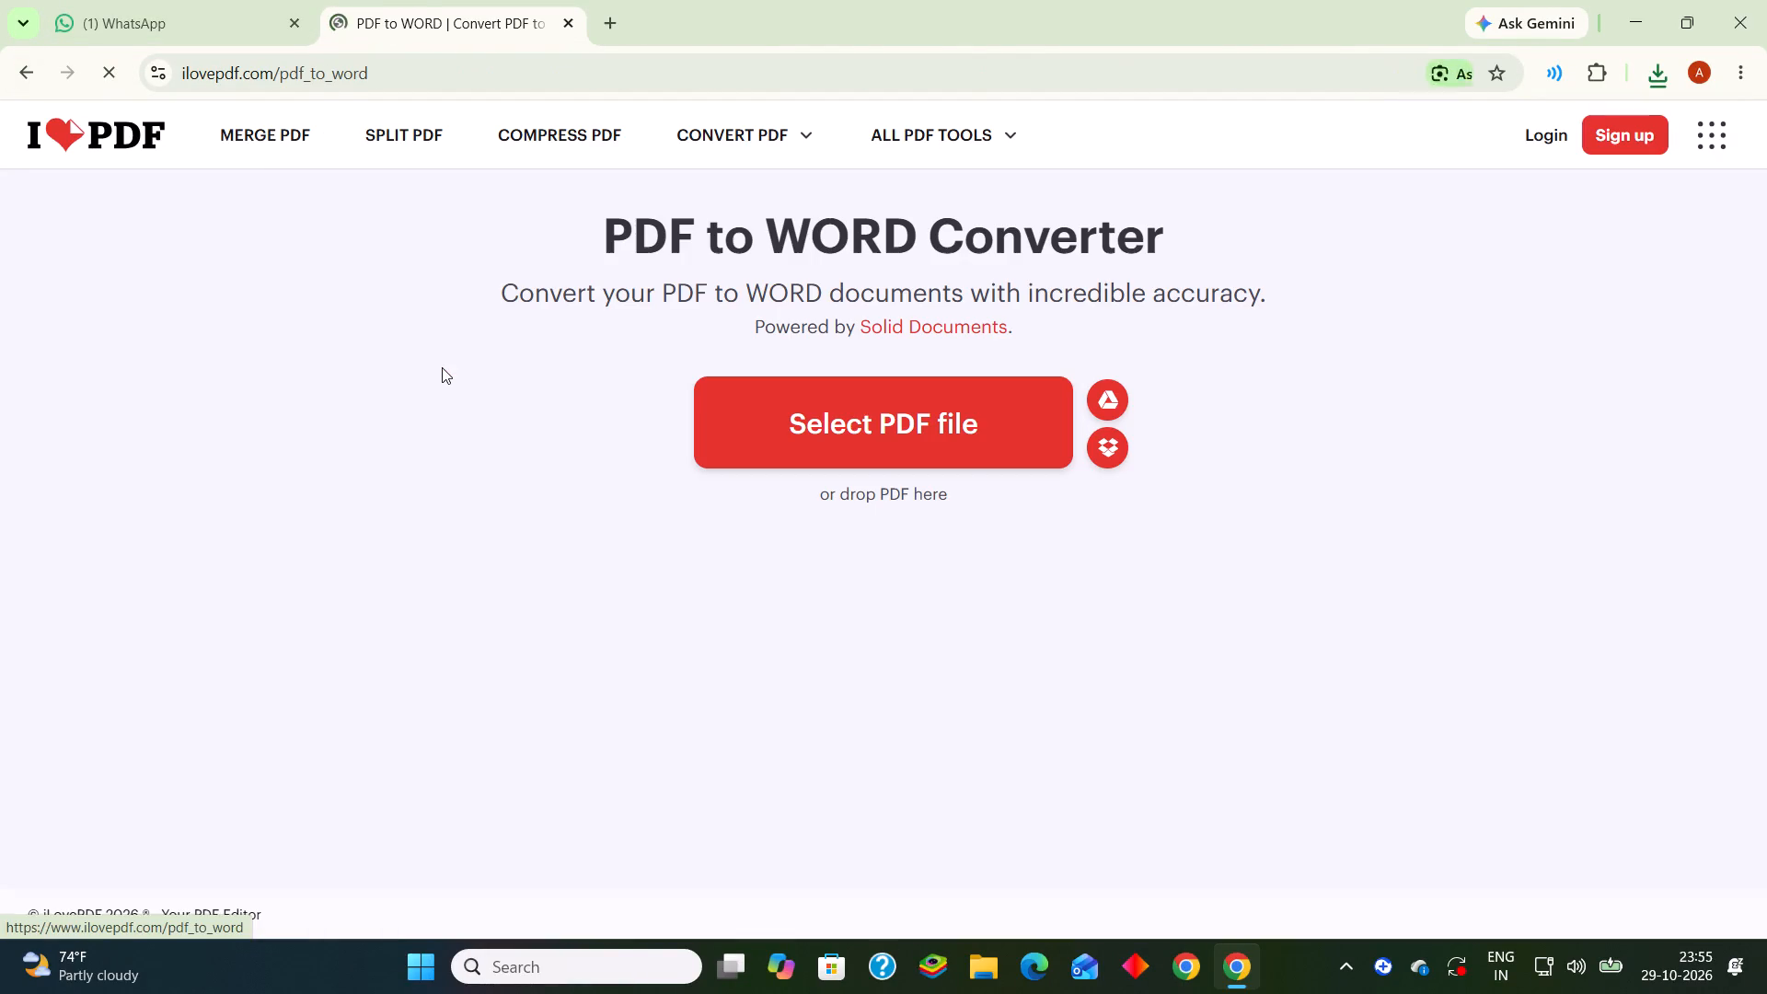
{"action": "left_click", "coordinate": [946, 409]}
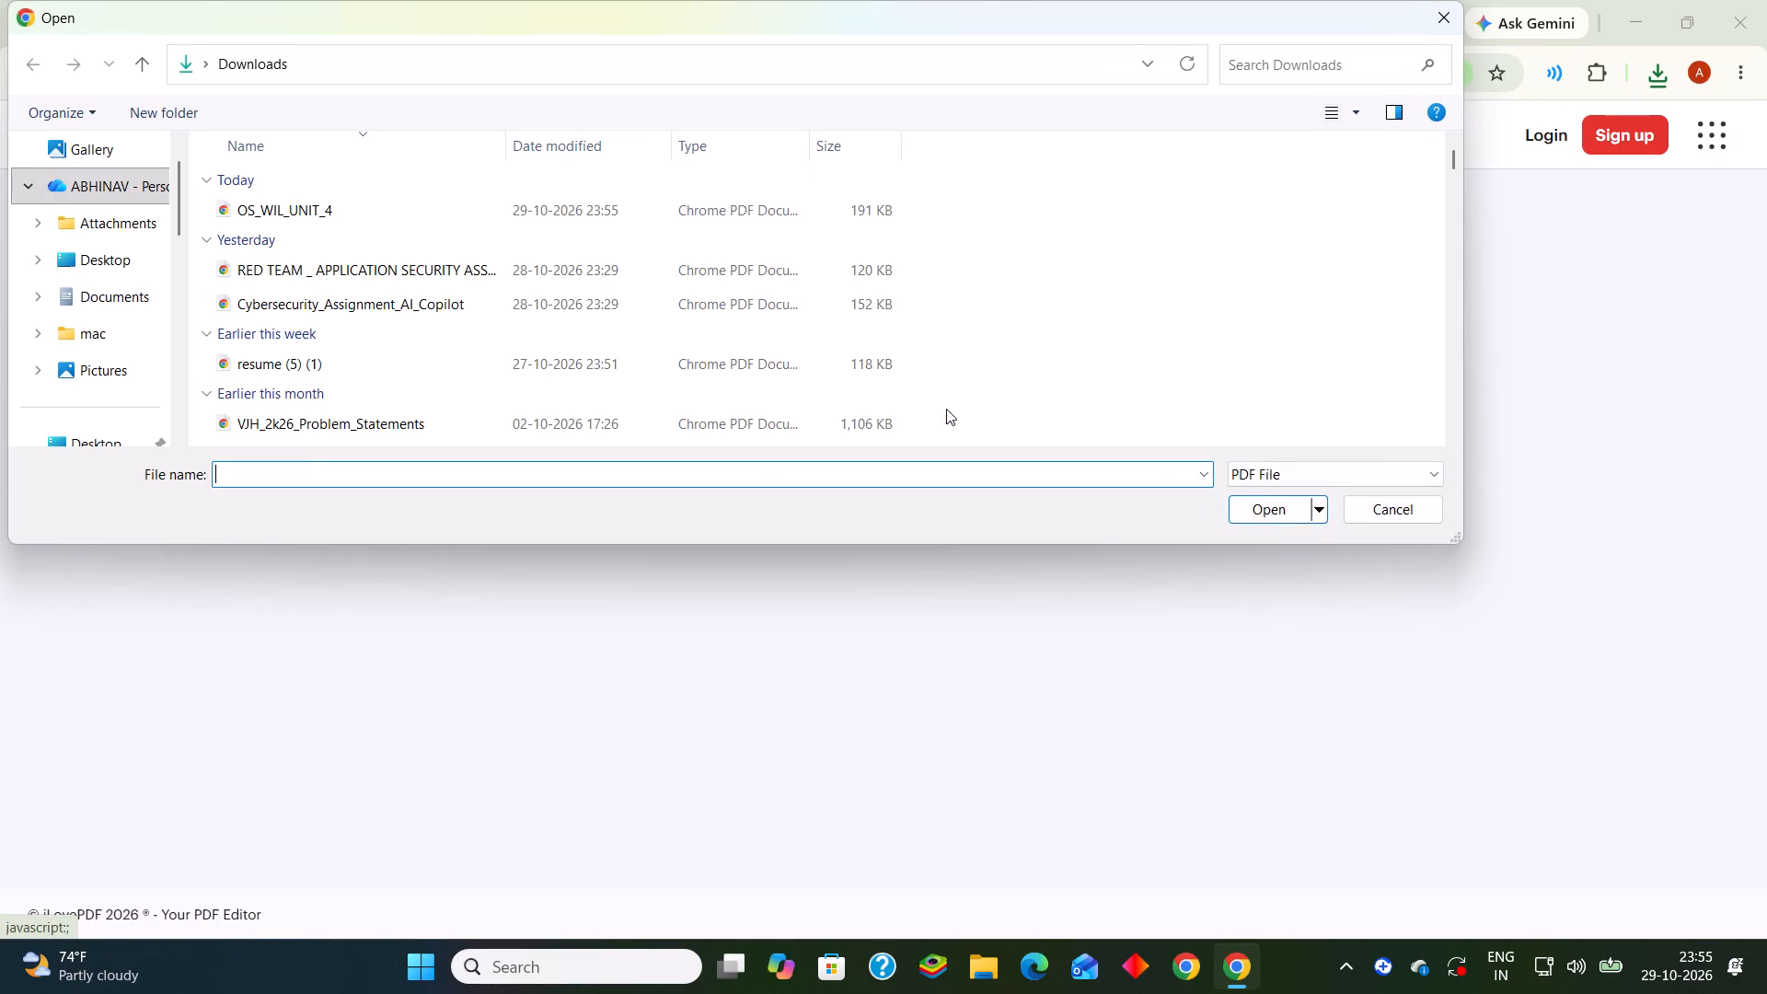
{"action": "left_click", "coordinate": [572, 215]}
{"action": "left_click", "coordinate": [1260, 506]}
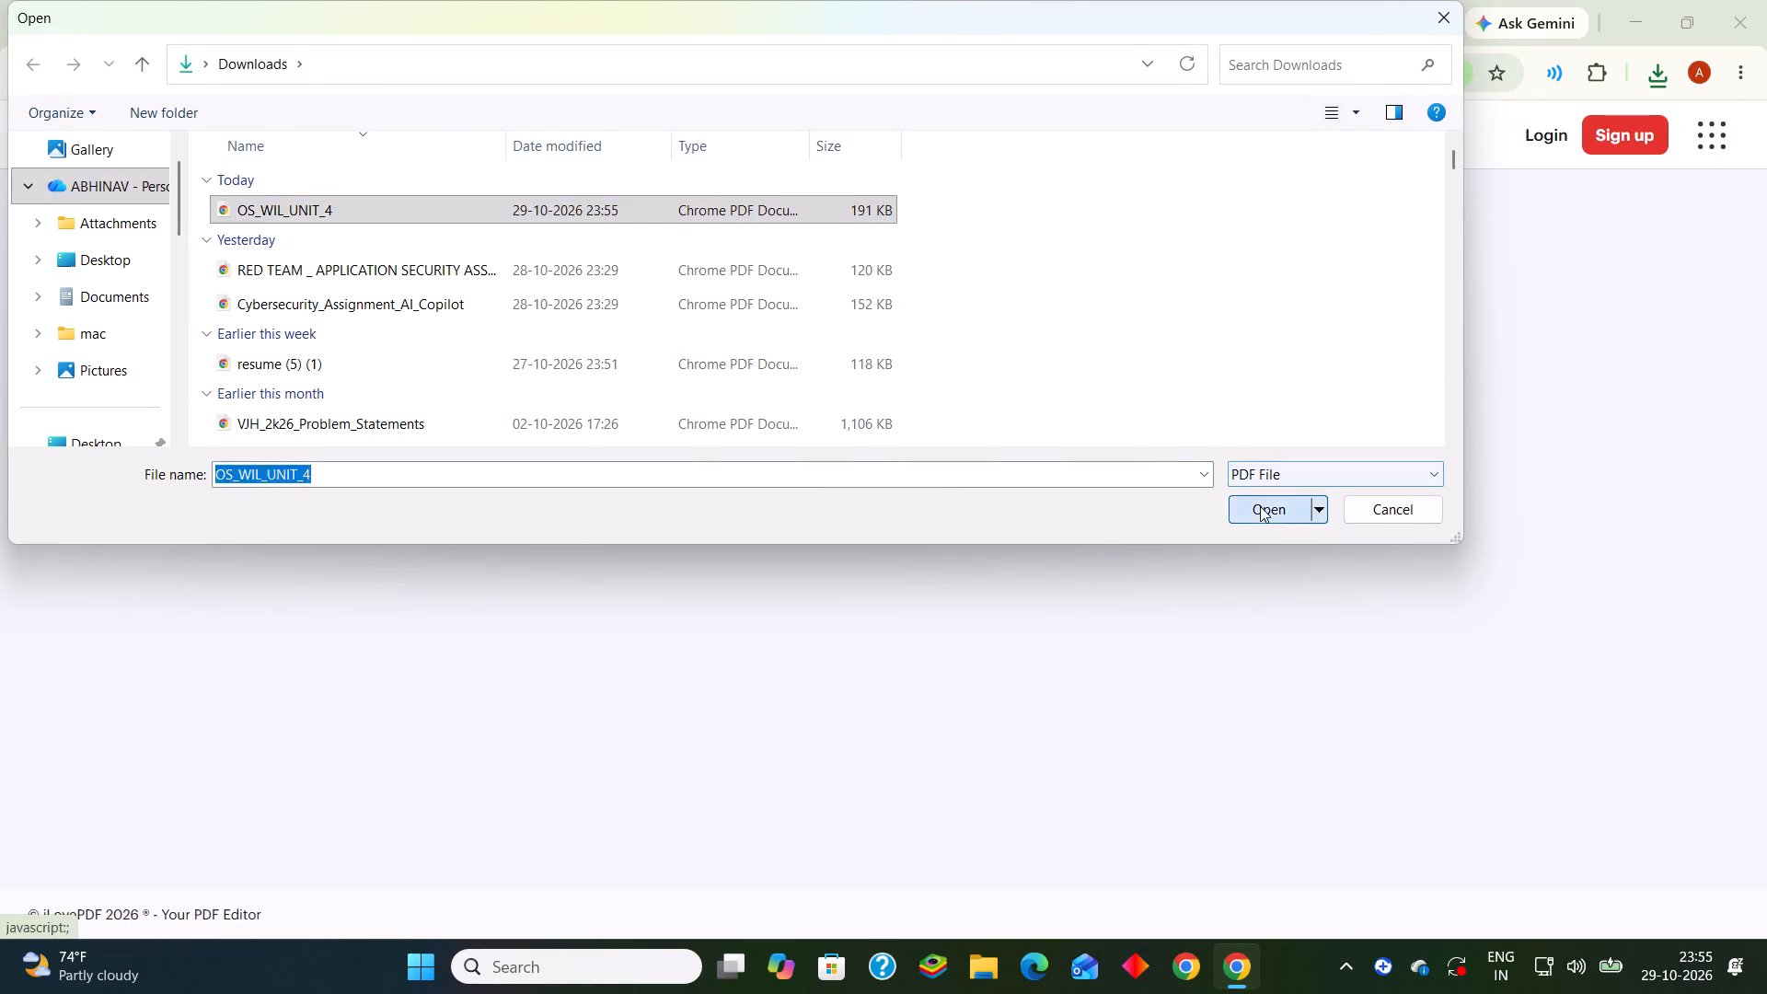
{"action": "left_click", "coordinate": [1543, 871]}
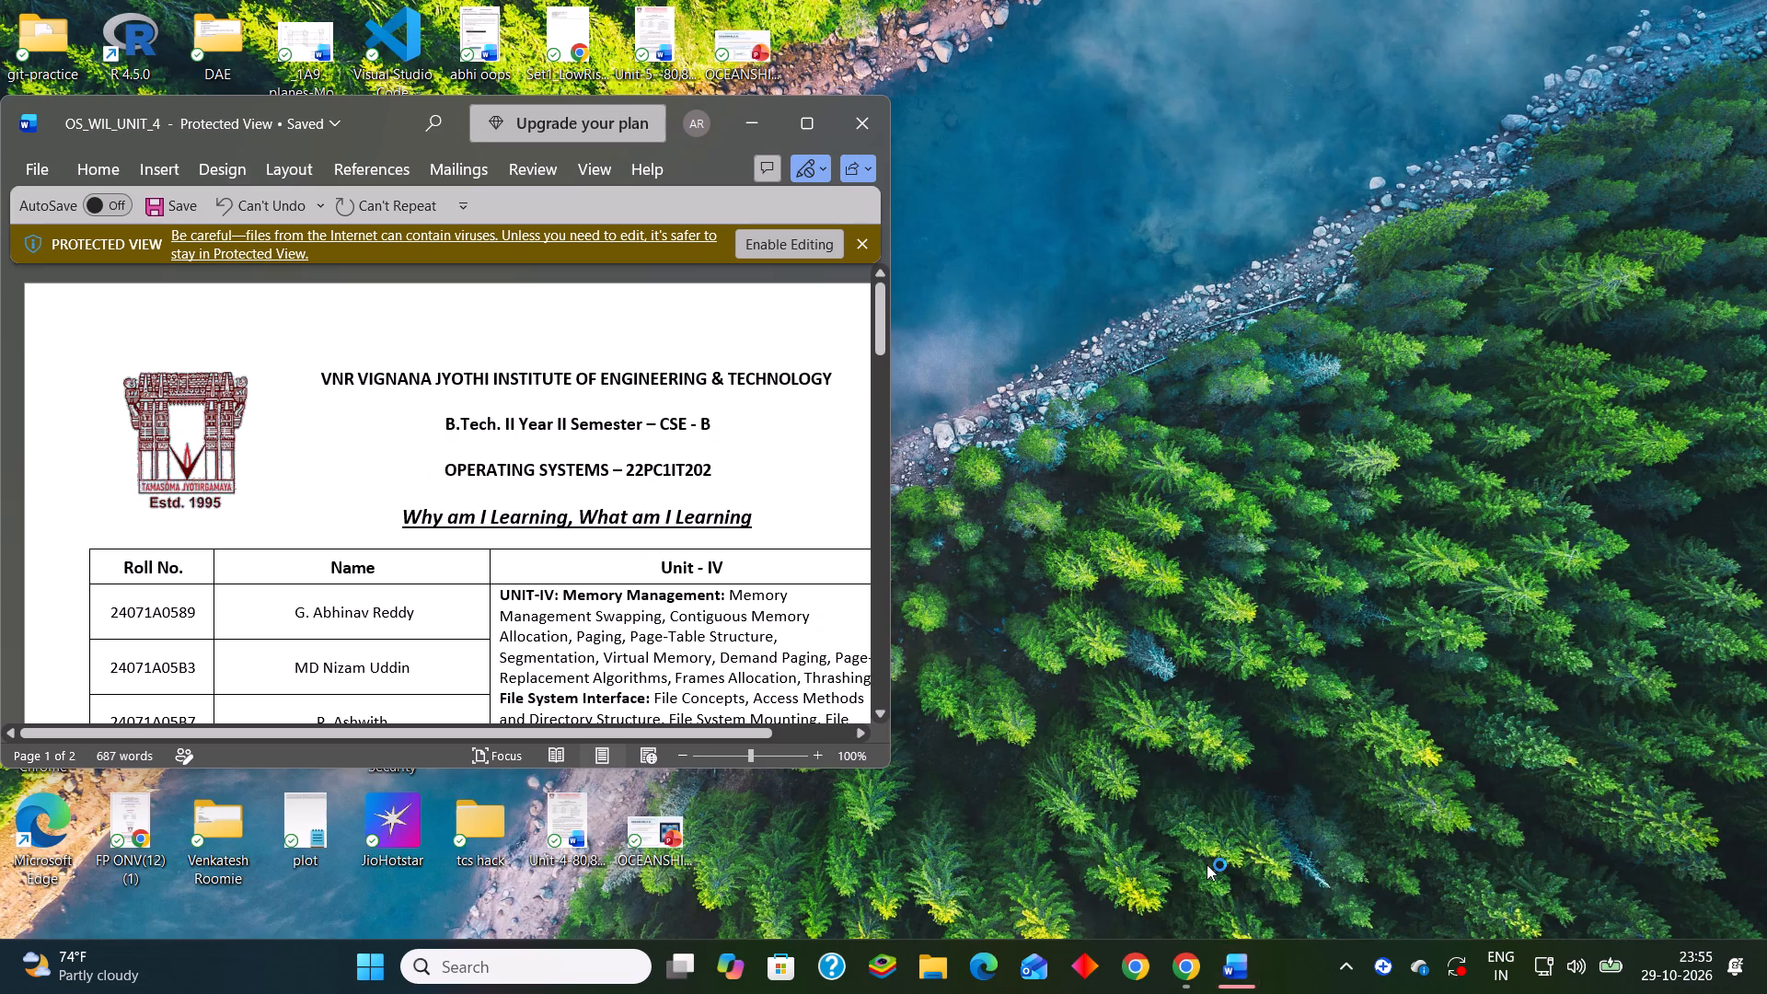
{"action": "left_click", "coordinate": [820, 122]}
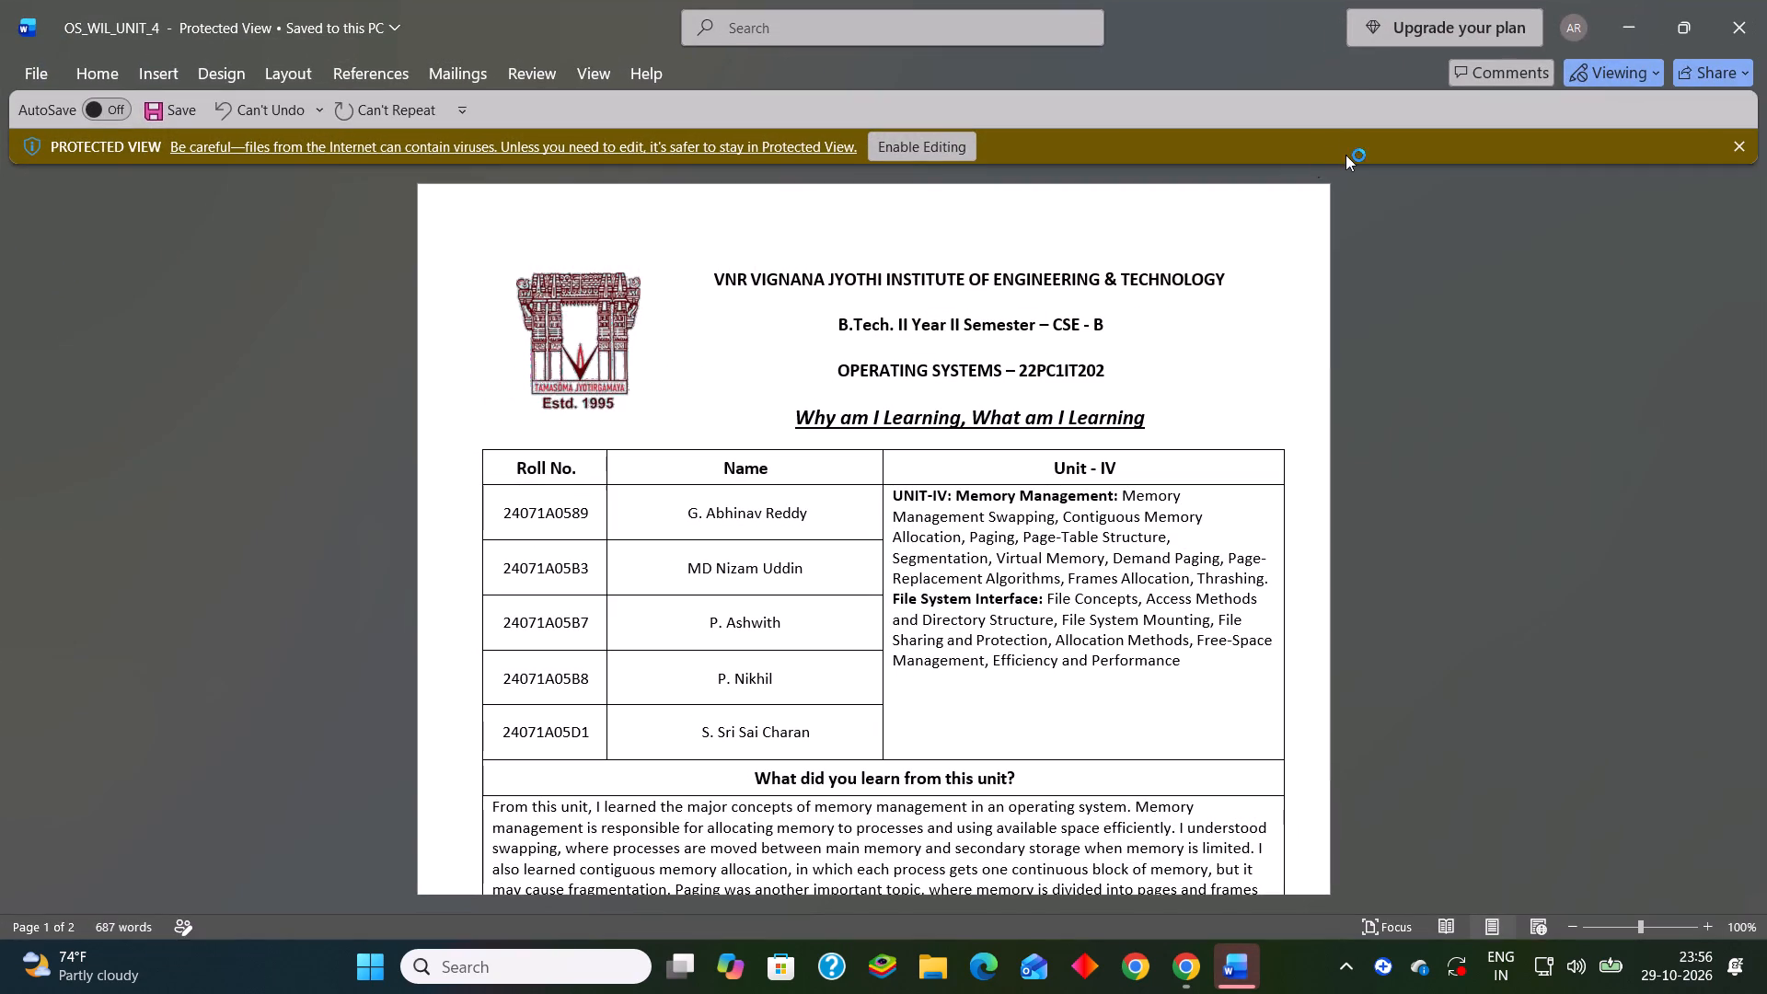
{"action": "left_click", "coordinate": [930, 151]}
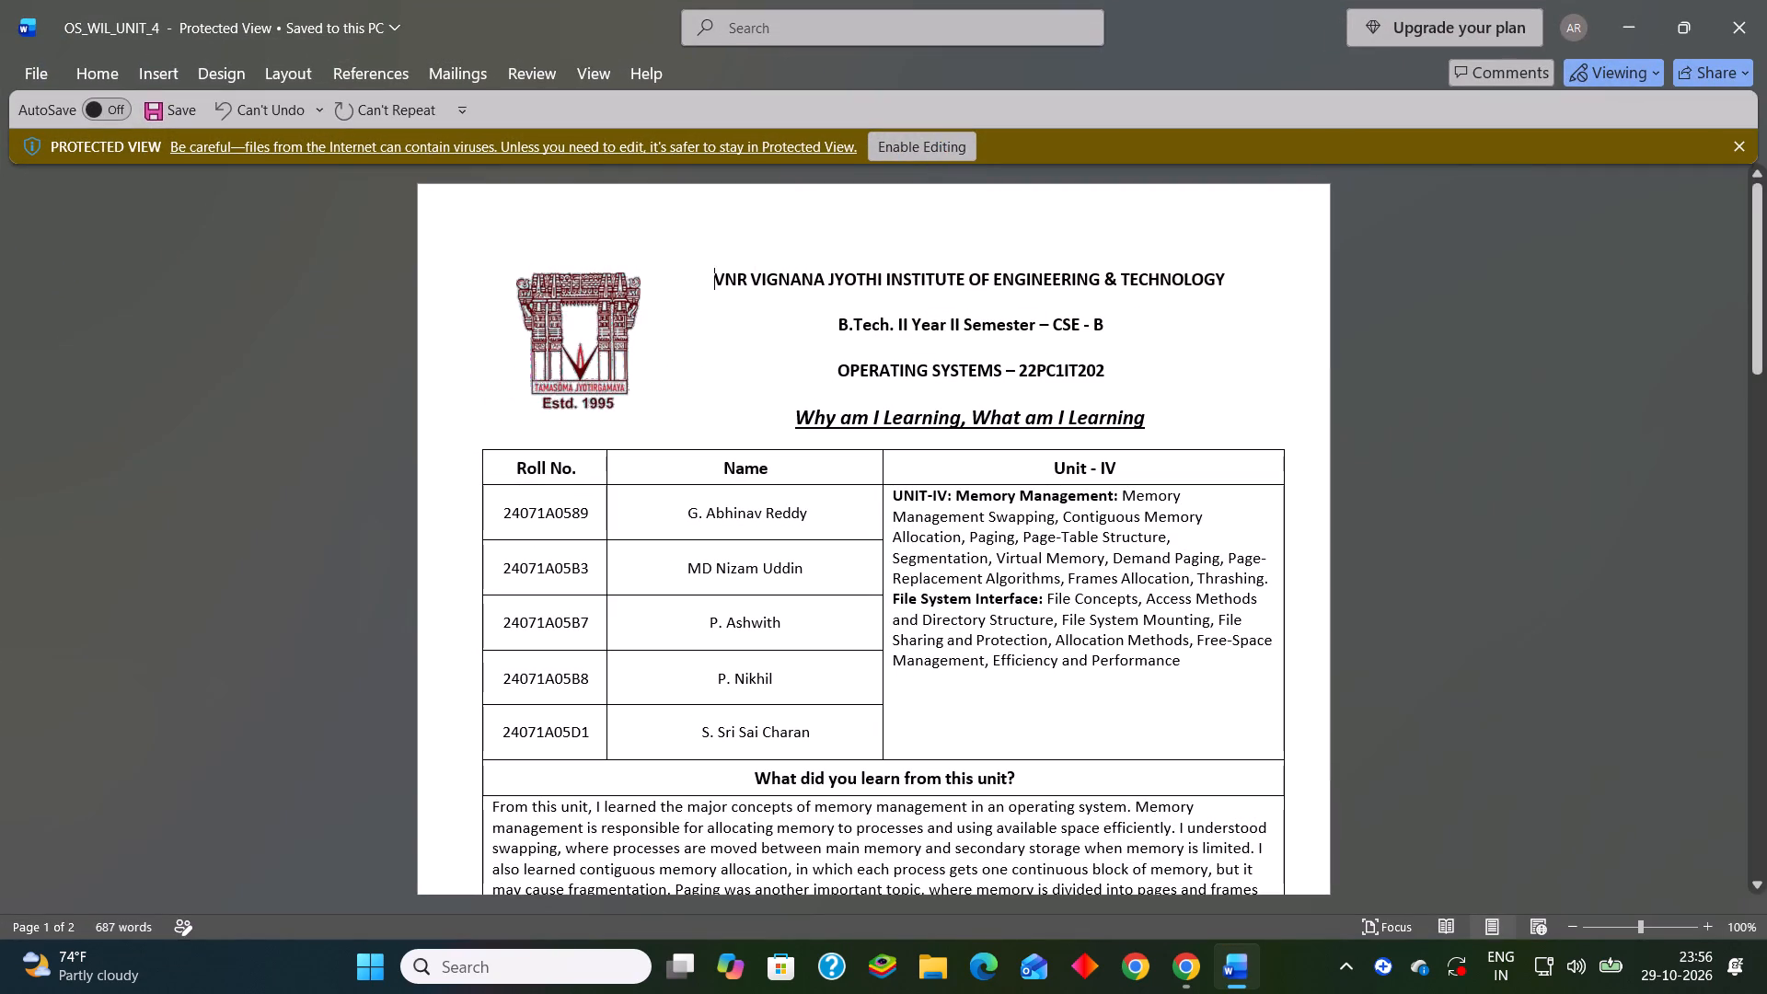
Switch to Chrome, search for "vnr syllabus" in a new tab and open the VNRVJIET Syllabus Books page.
{"action": "left_click", "coordinate": [1181, 965]}
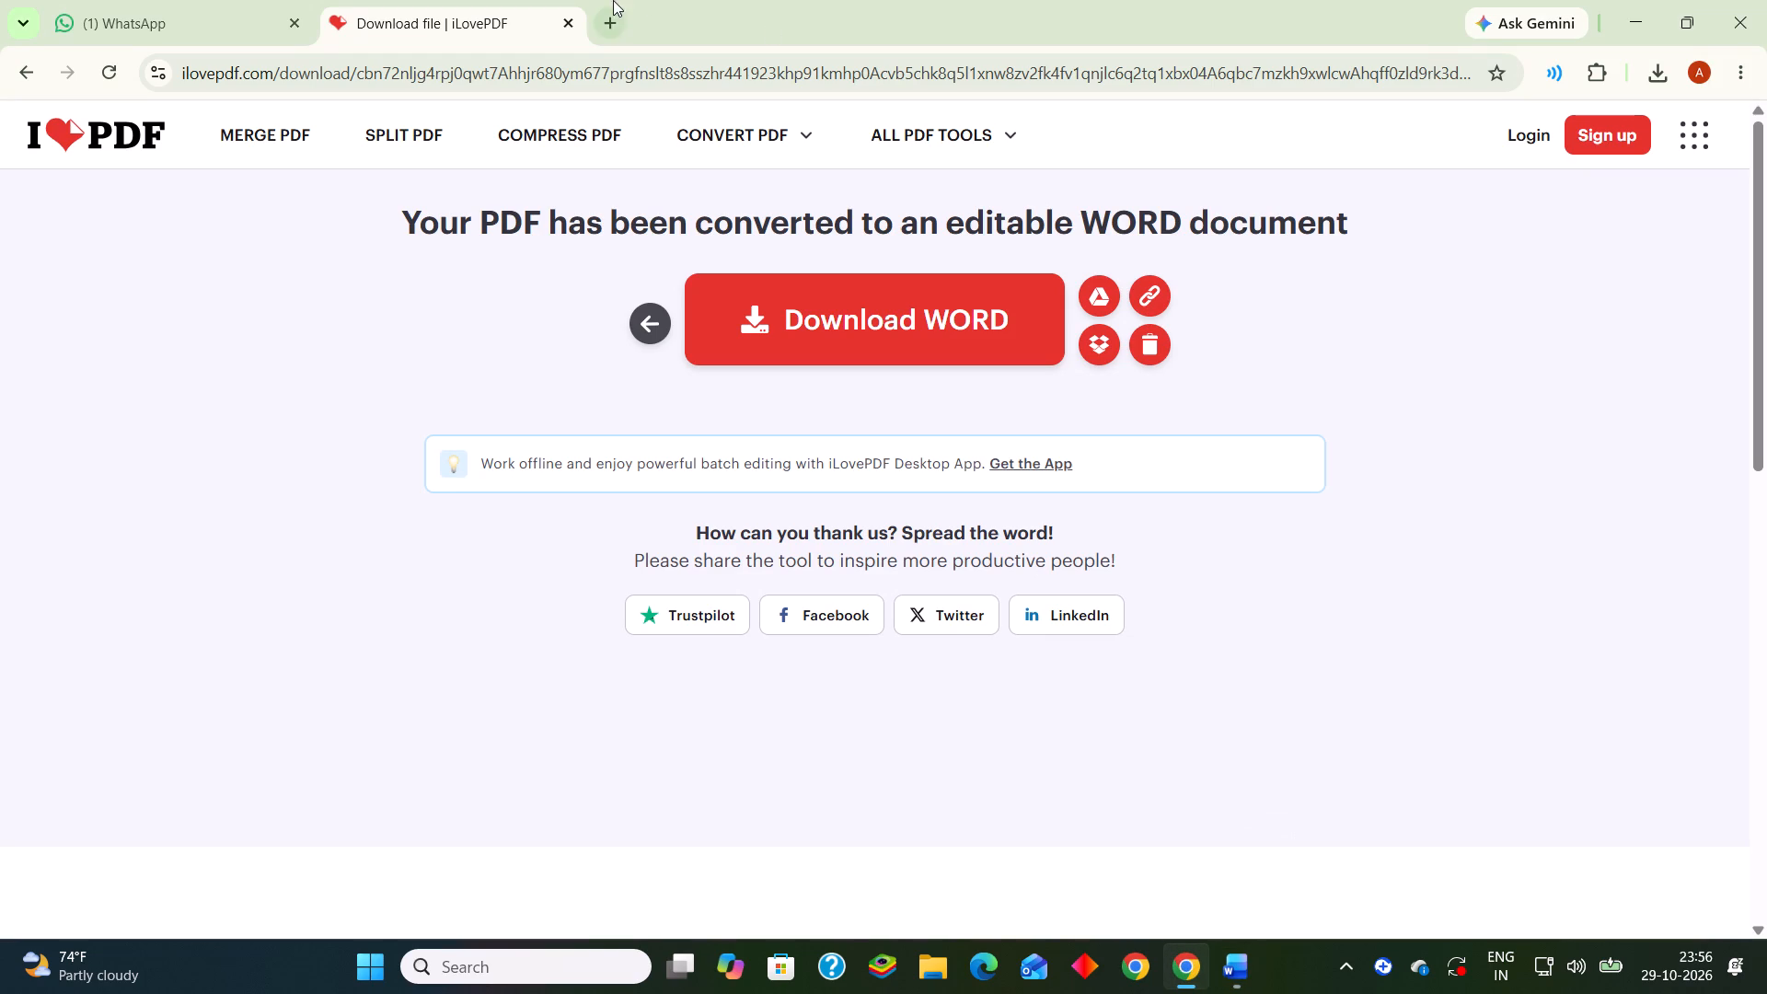
{"action": "left_click", "coordinate": [613, 11]}
{"action": "type", "text": "vn"}
{"action": "key", "text": "Right"}
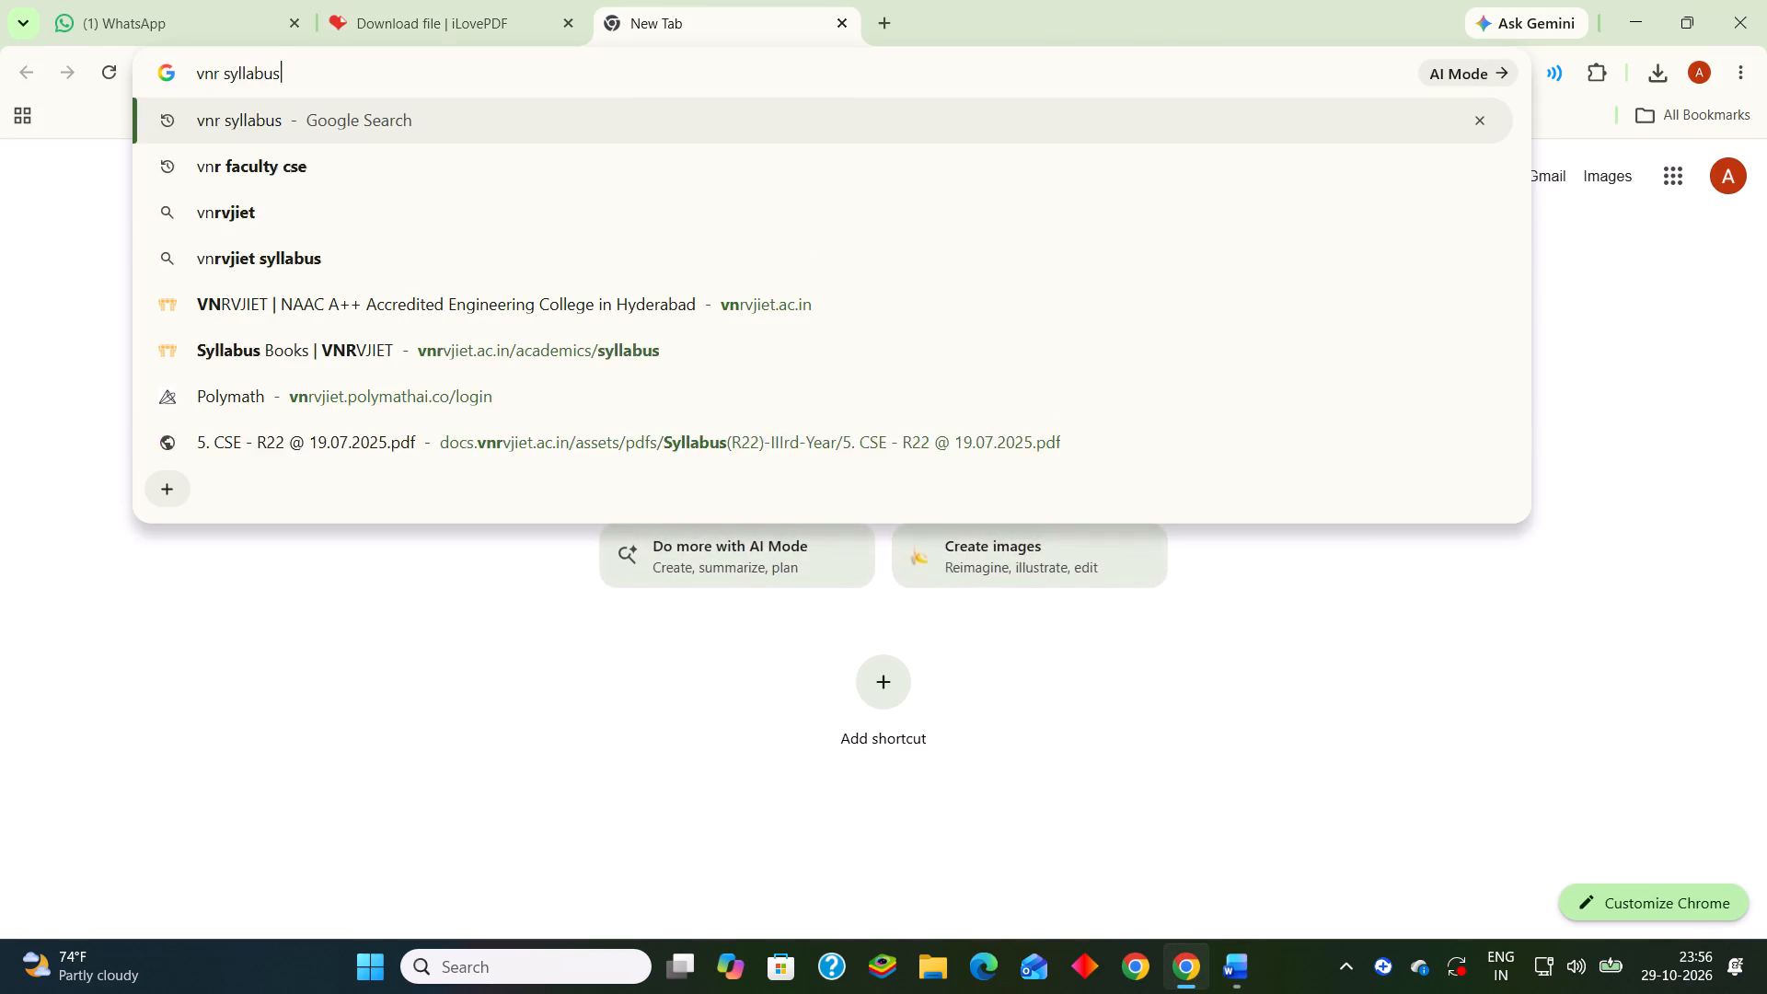
{"action": "key", "text": "Return"}
{"action": "left_click", "coordinate": [299, 334]}
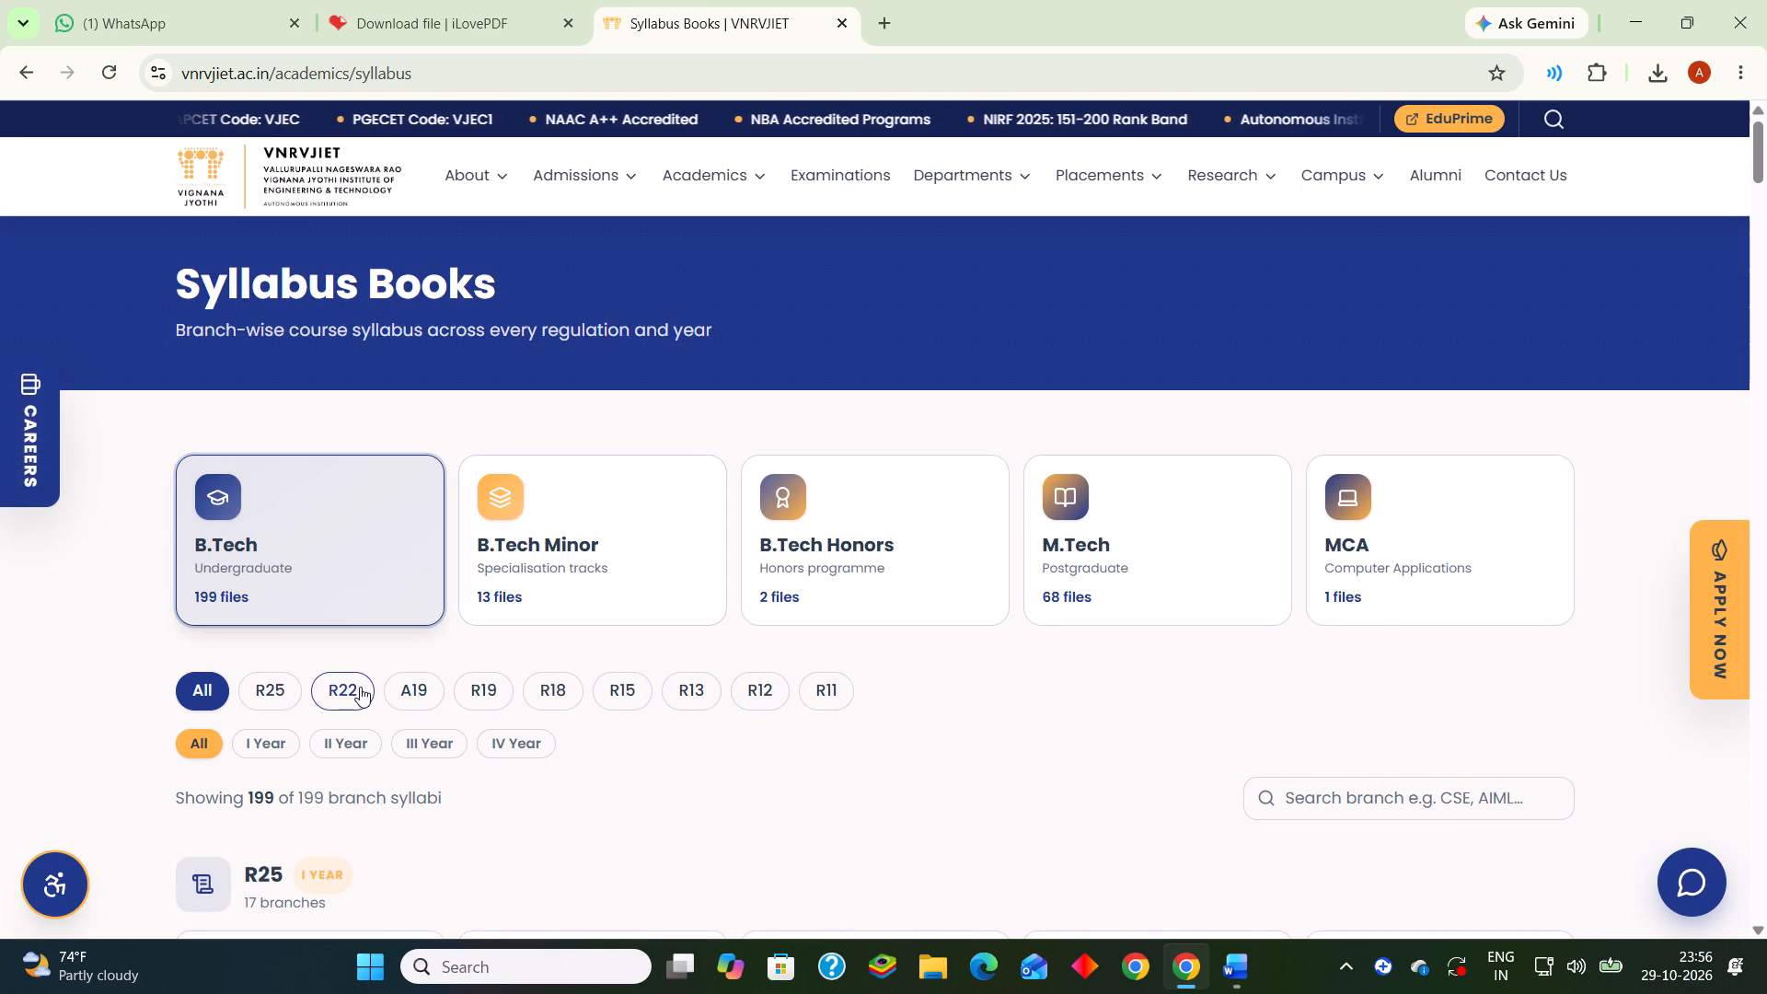
Filter the B.Tech syllabus books to regulation R22, III Year, and open the CSE syllabus PDF.
{"action": "left_click", "coordinate": [360, 687]}
{"action": "left_click", "coordinate": [432, 749]}
{"action": "scroll", "coordinate": [432, 749], "scroll_direction": "down", "scroll_amount": 2}
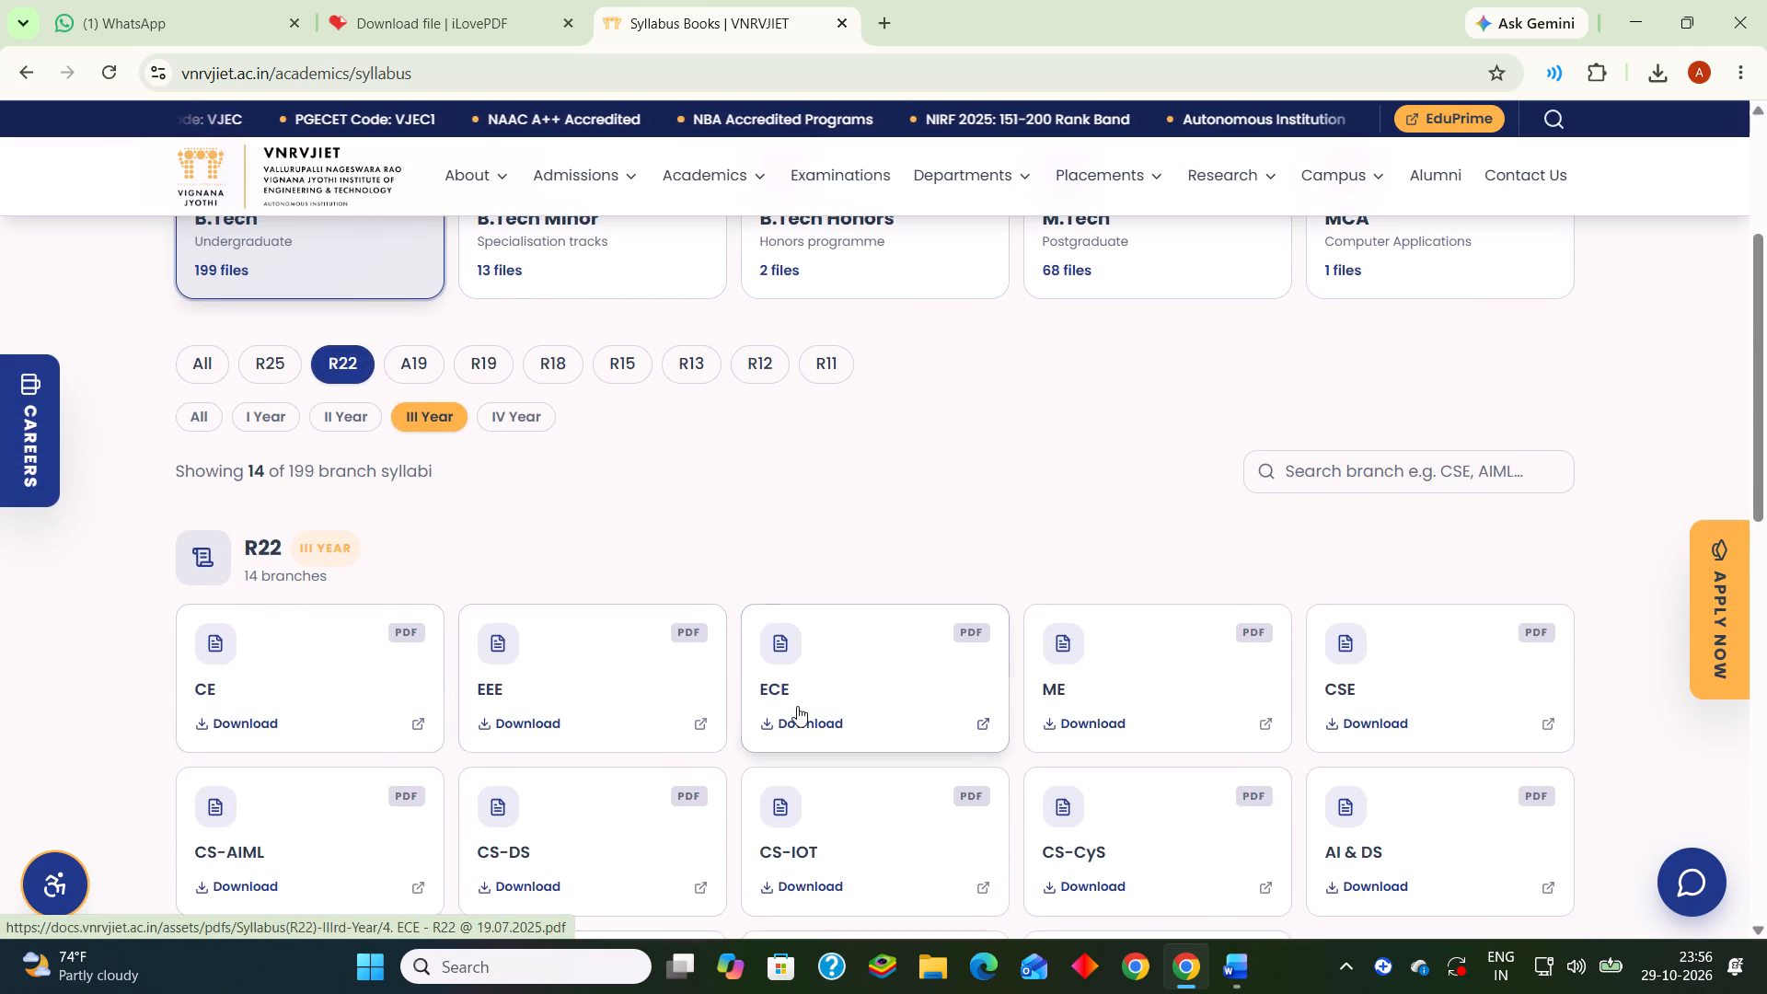
{"action": "scroll", "coordinate": [797, 706], "scroll_direction": "down", "scroll_amount": 1}
{"action": "left_click", "coordinate": [1369, 491]}
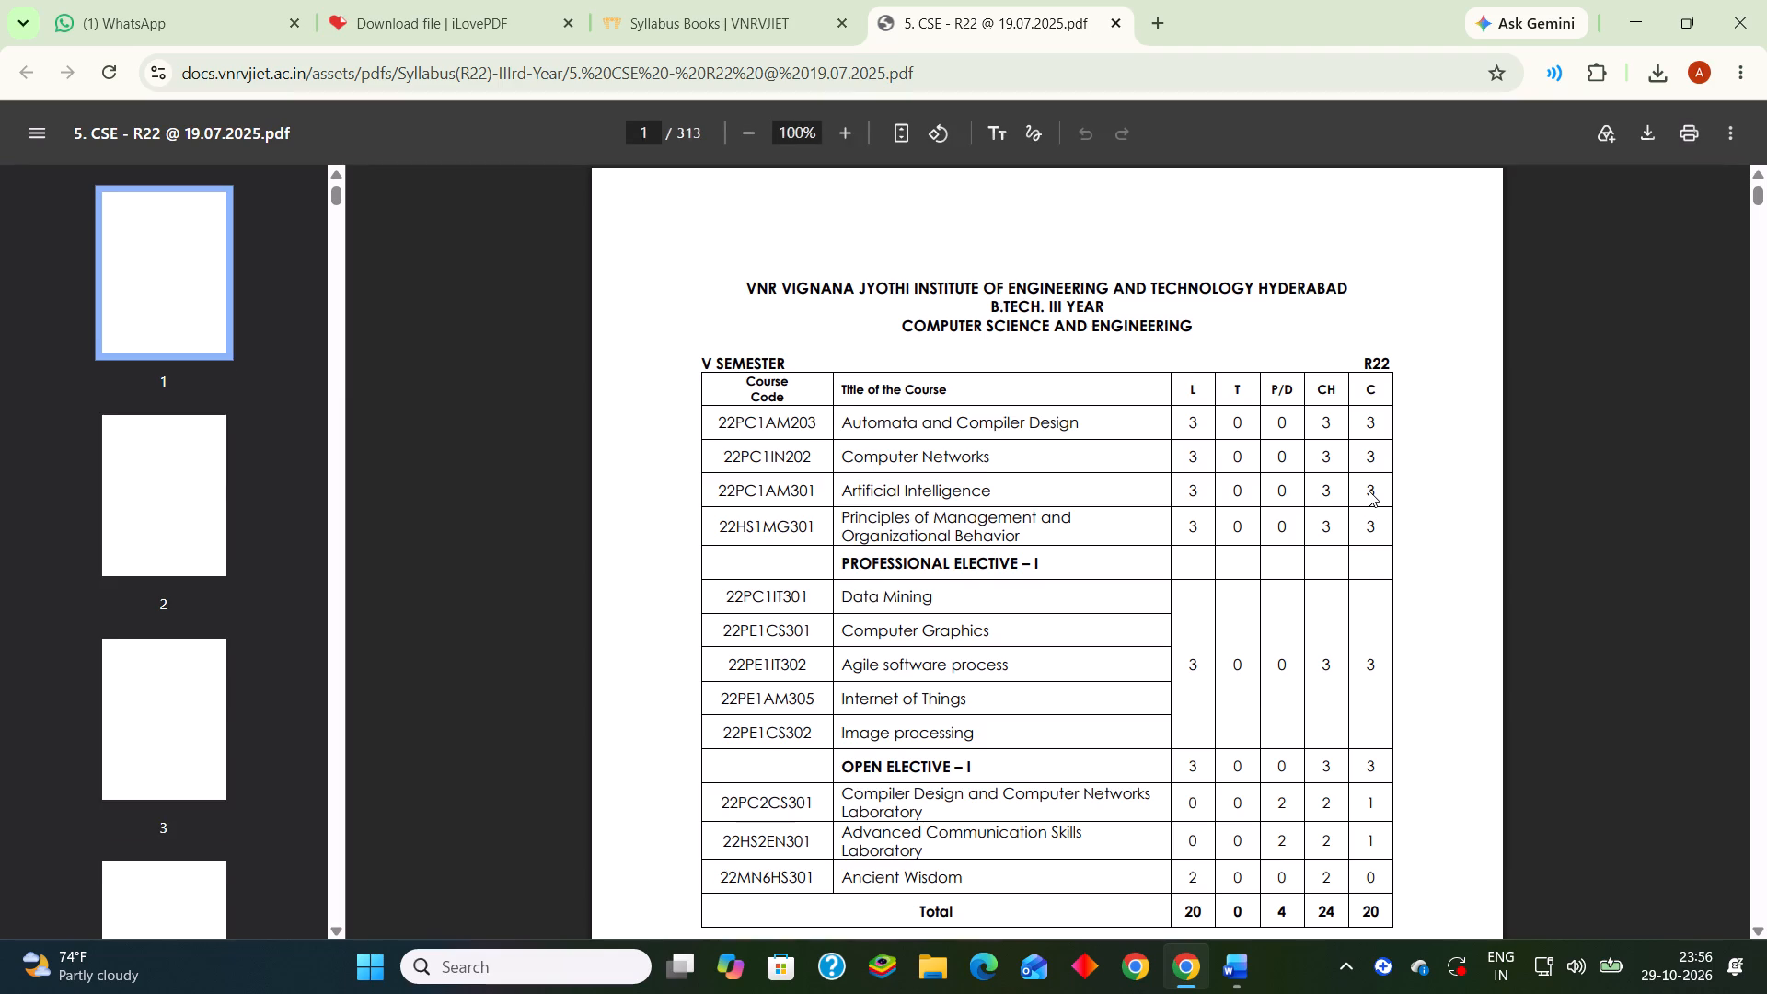
Copy the course title AUTOMATA AND COMPILER DESIGN from the syllabus and, with editing enabled, paste it over the subject name in the Word document's heading.
{"action": "scroll", "coordinate": [1369, 491], "scroll_direction": "down", "scroll_amount": 15}
{"action": "scroll", "coordinate": [1369, 491], "scroll_direction": "up", "scroll_amount": 1}
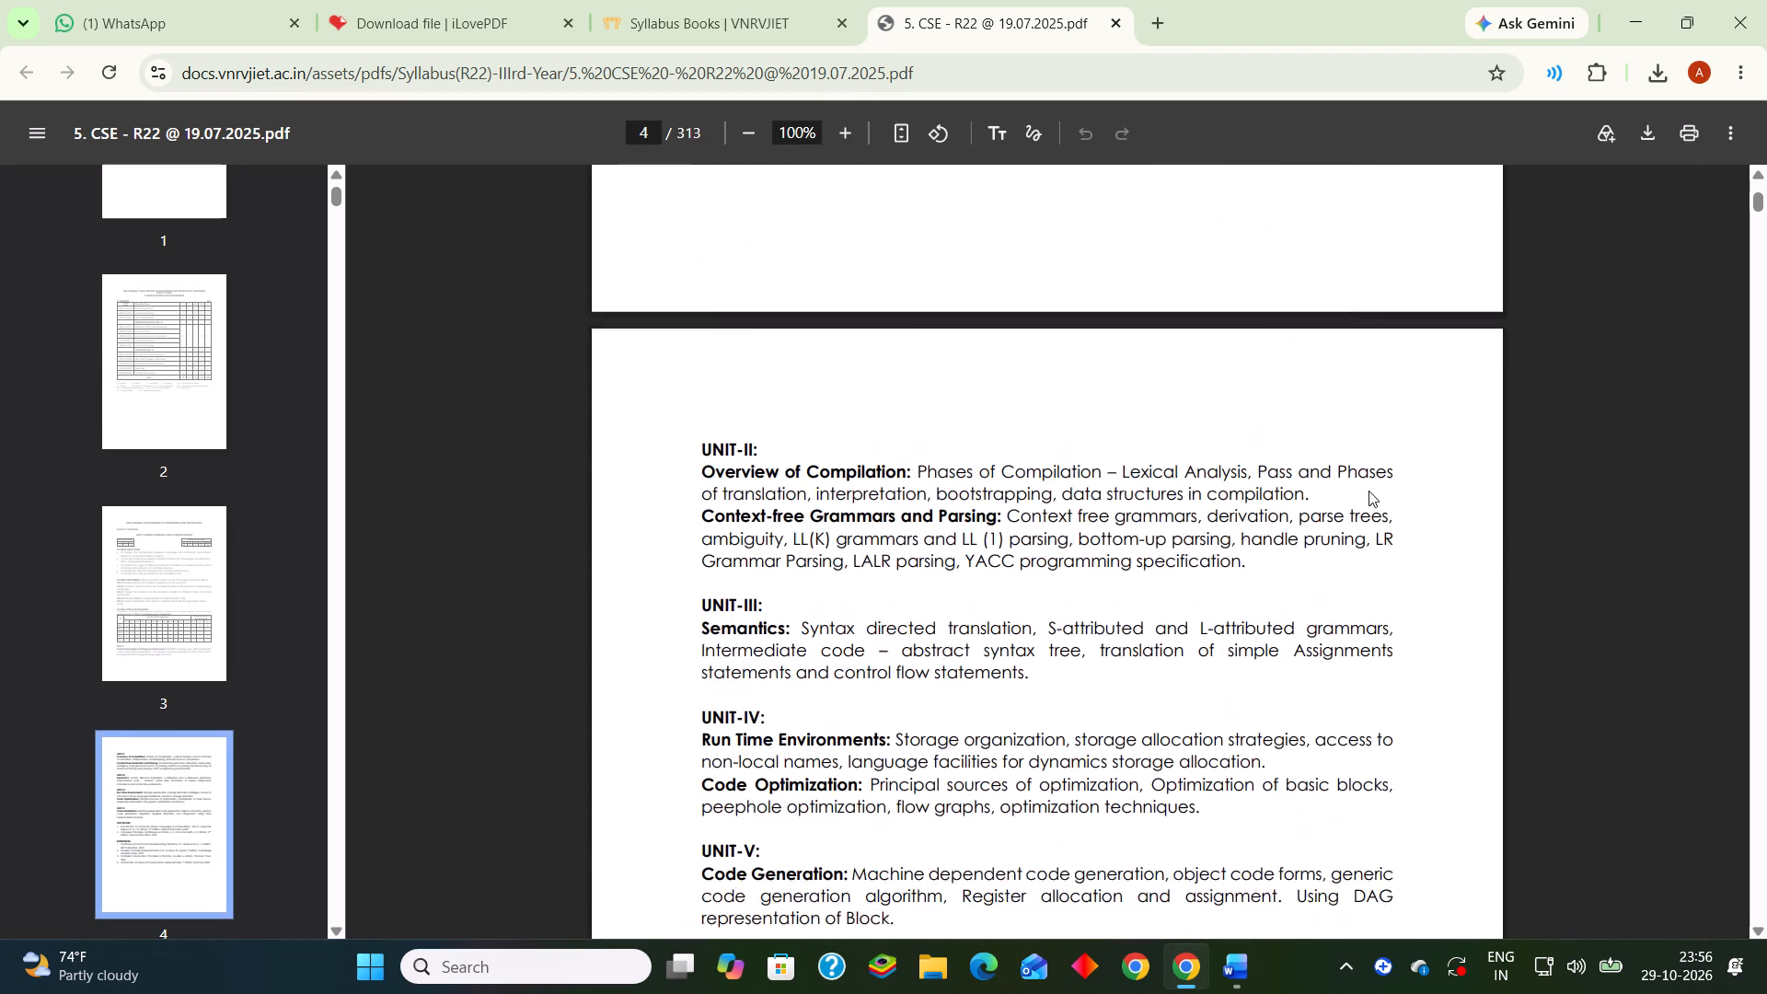
{"action": "scroll", "coordinate": [1369, 491], "scroll_direction": "up", "scroll_amount": 5}
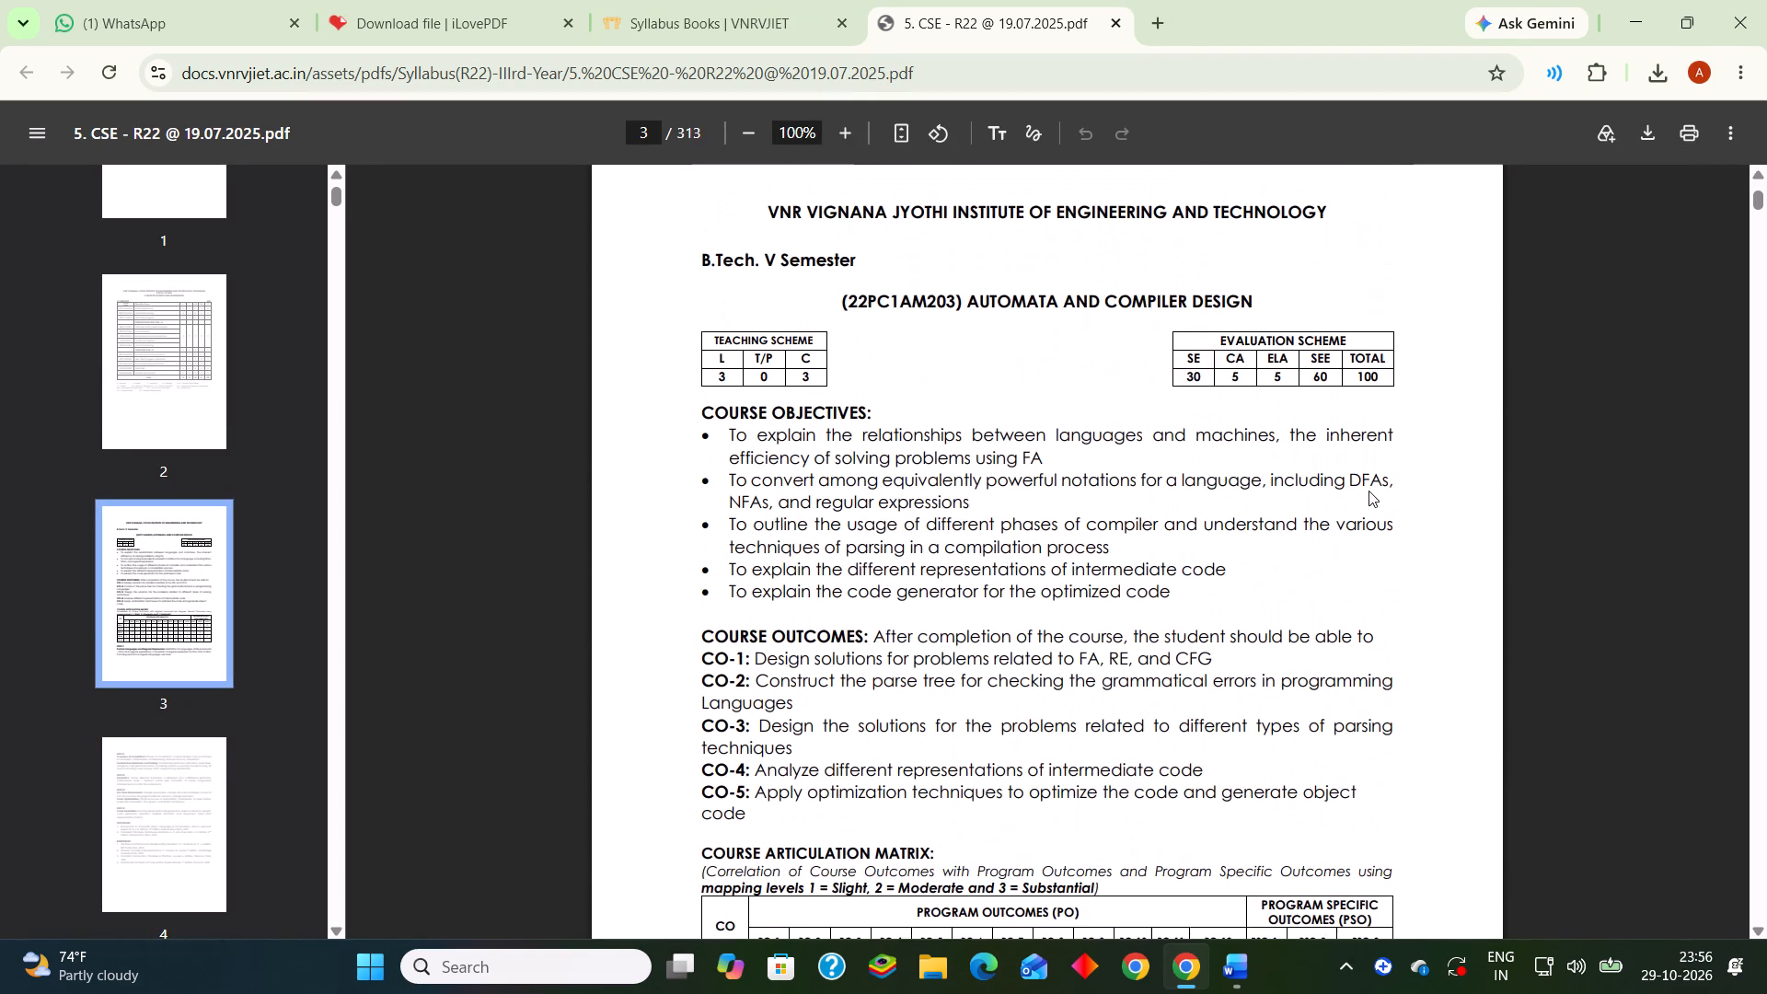
{"action": "left_click_drag", "start_coordinate": [965, 302], "coordinate": [1265, 301]}
{"action": "key", "text": "ctrl+c"}
{"action": "left_click", "coordinate": [1226, 972]}
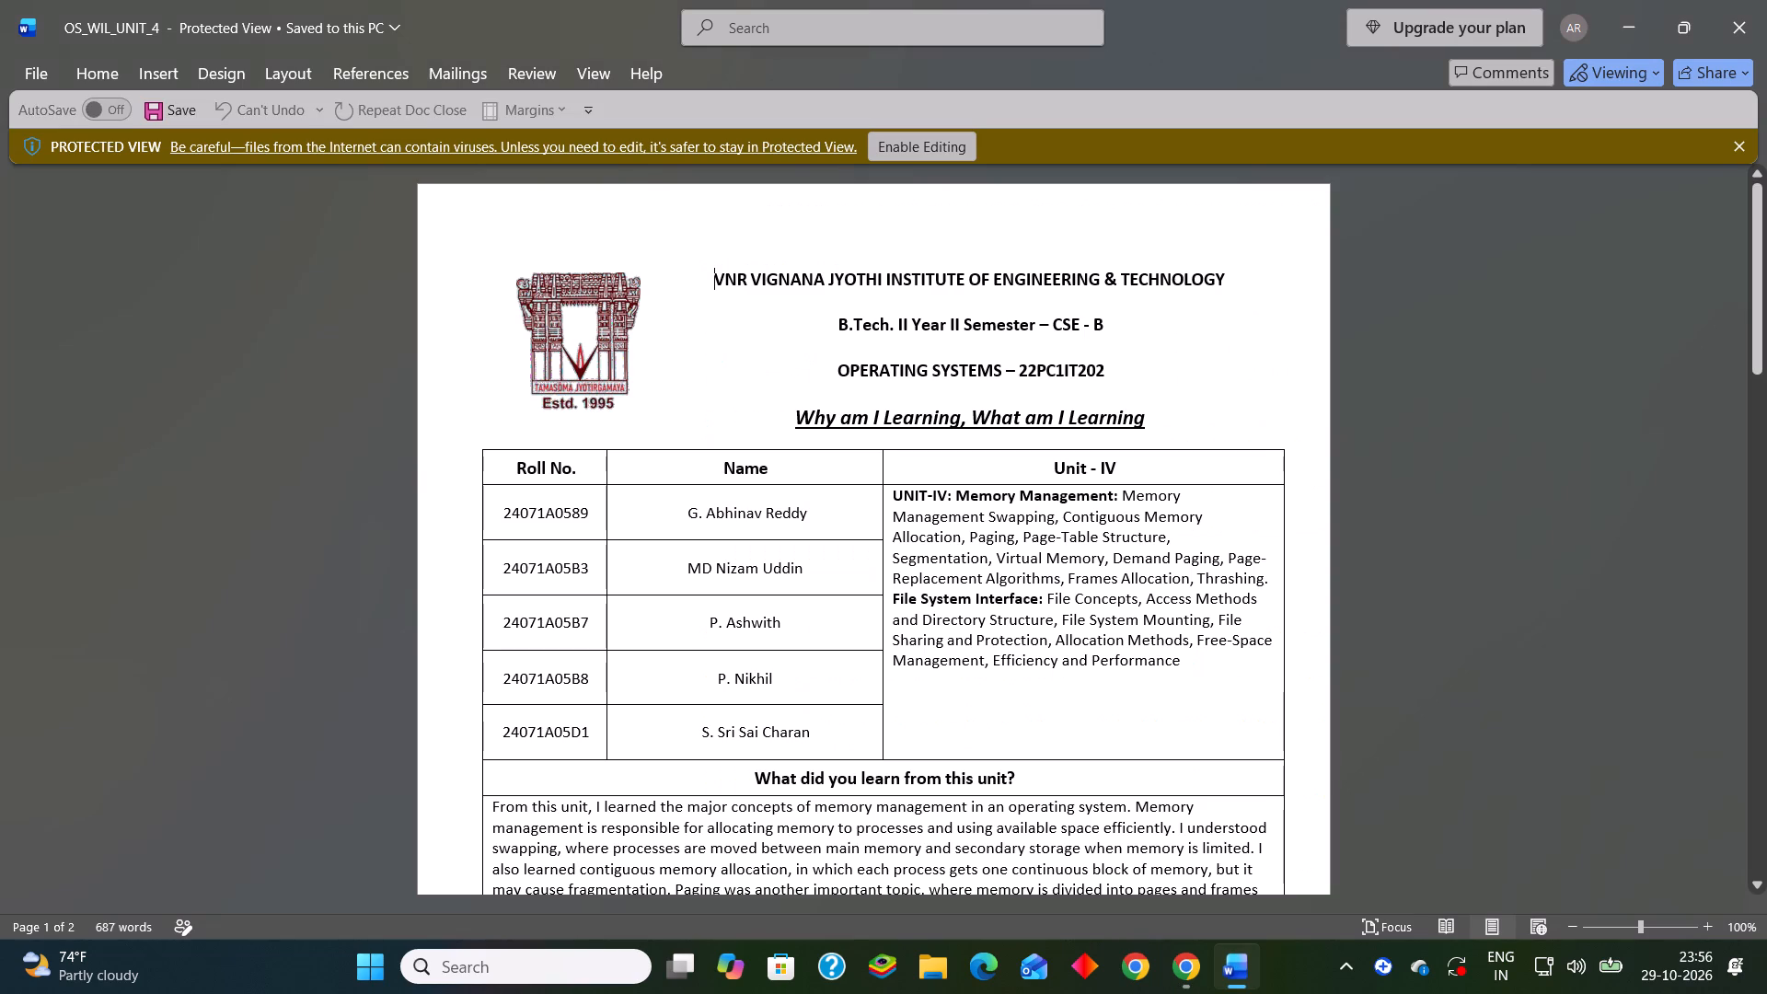
{"action": "left_click", "coordinate": [934, 150]}
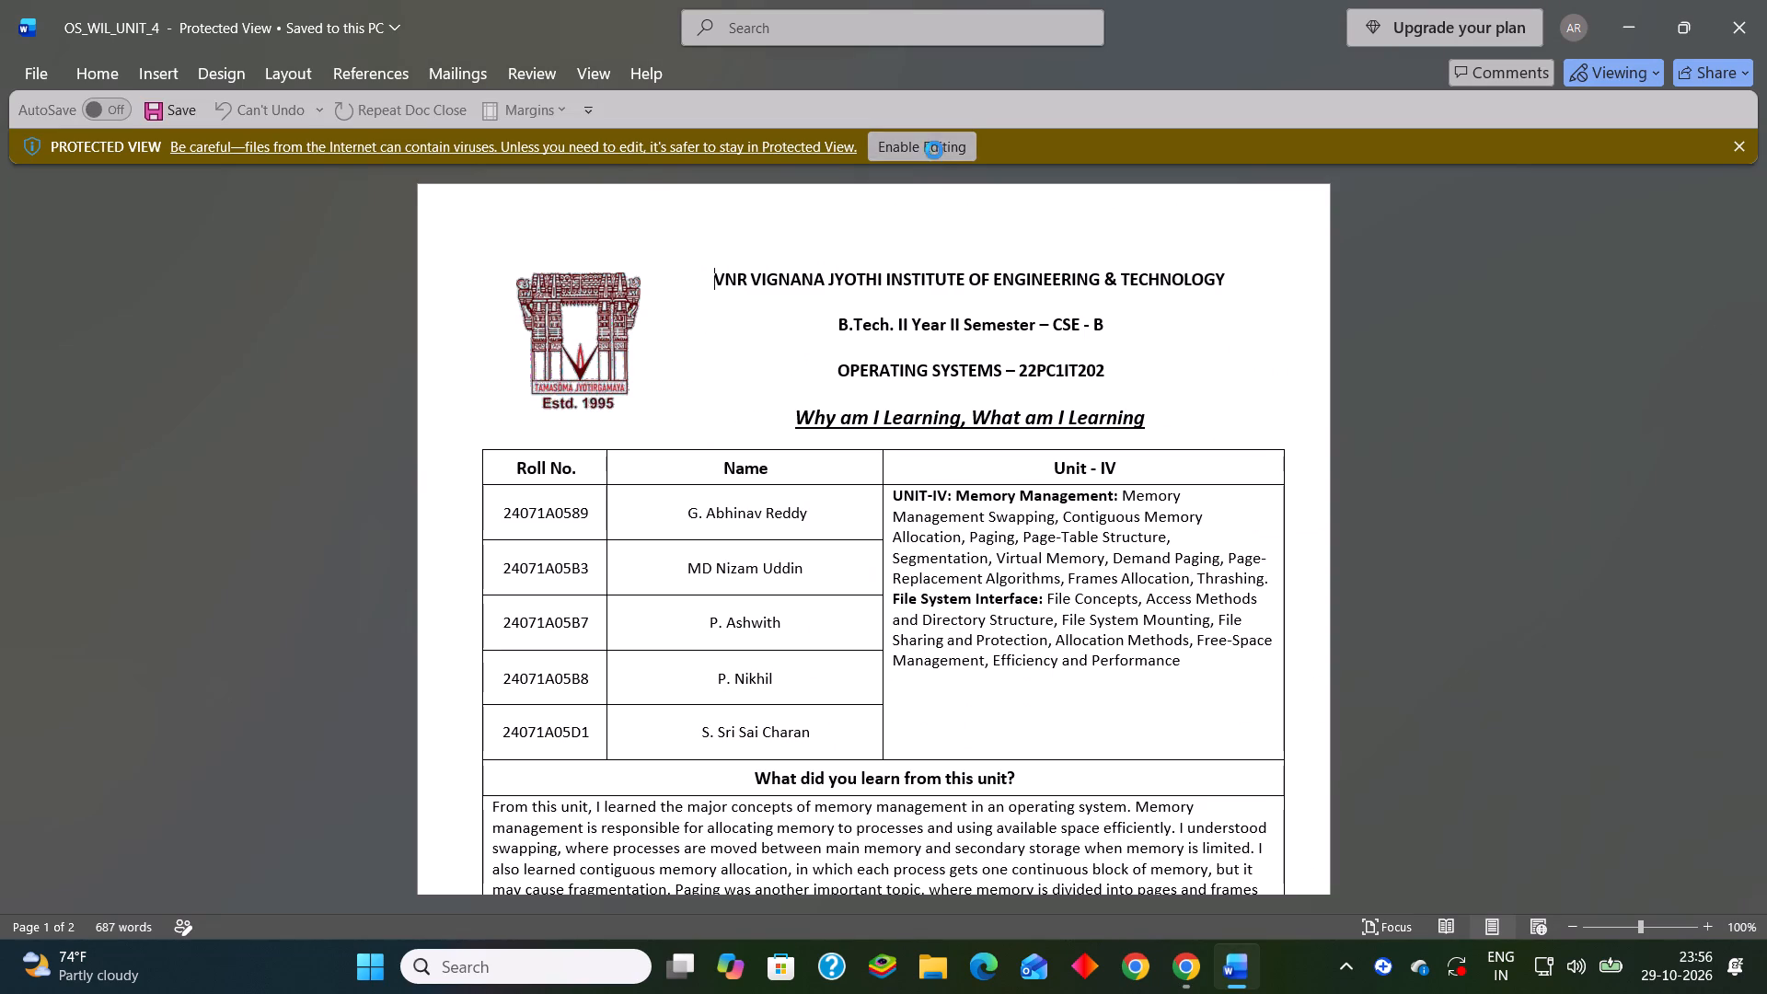
{"action": "left_click_drag", "start_coordinate": [839, 450], "coordinate": [969, 458]}
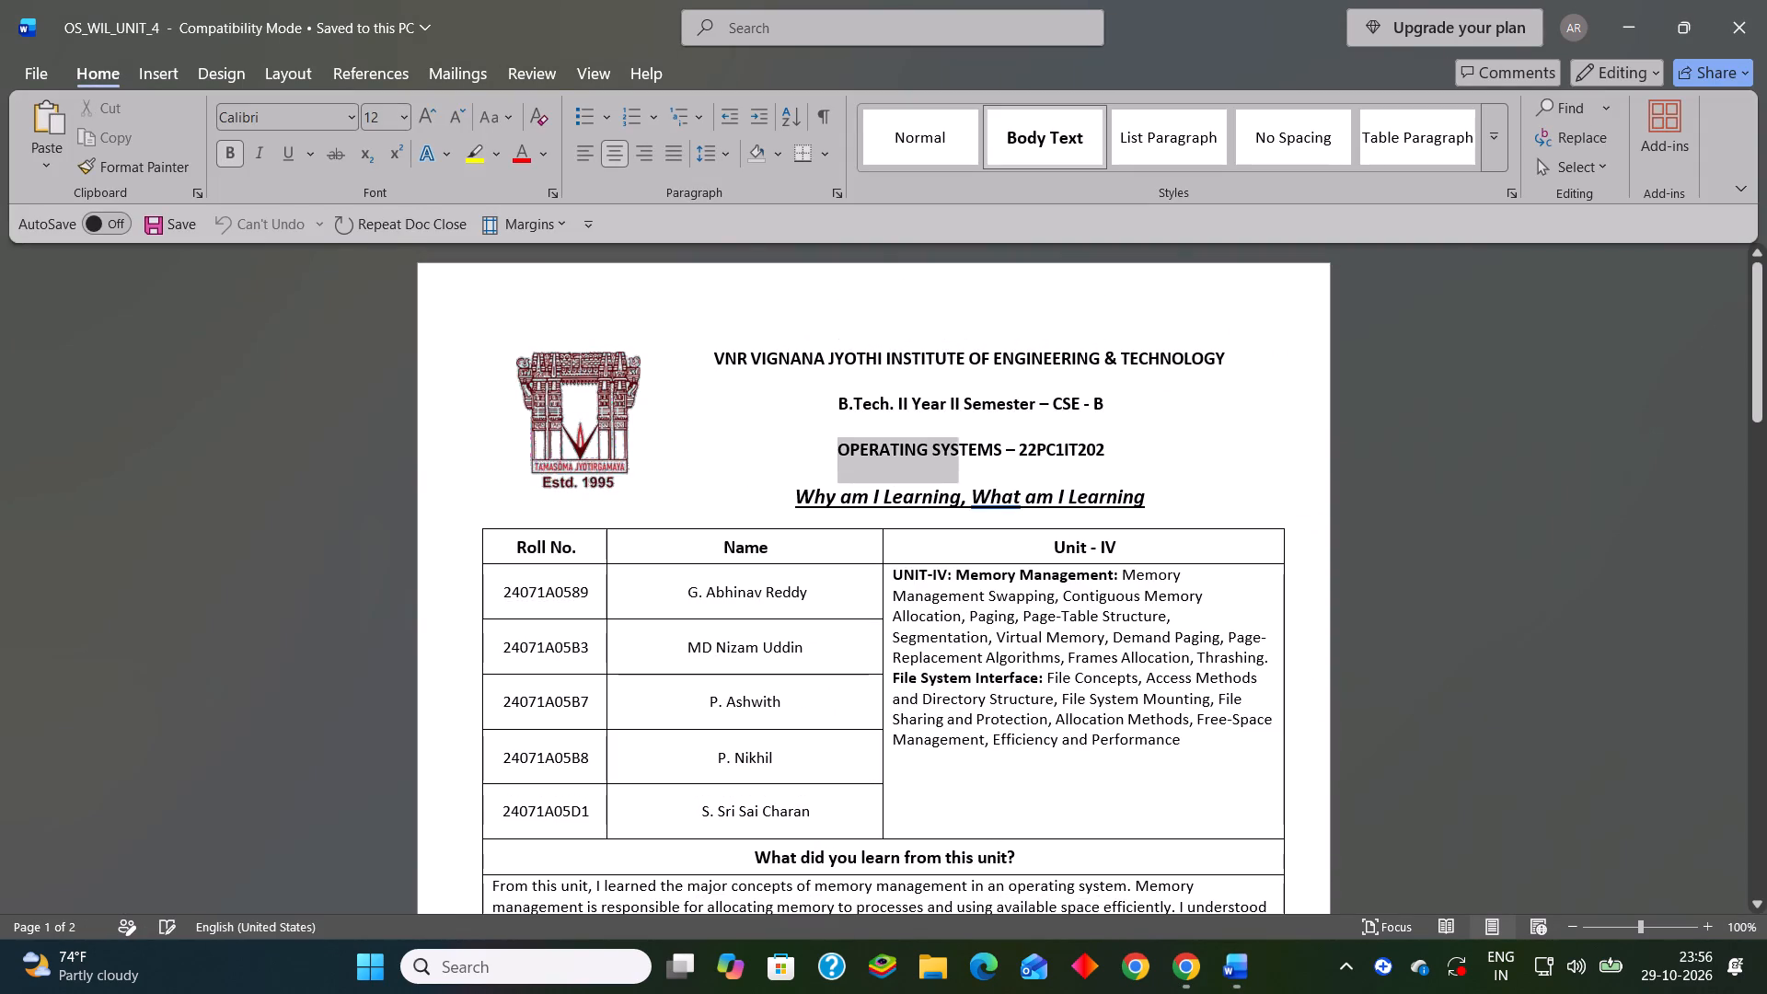
{"action": "left_click_drag", "start_coordinate": [969, 458], "coordinate": [1000, 454]}
{"action": "key", "text": "ctrl+v"}
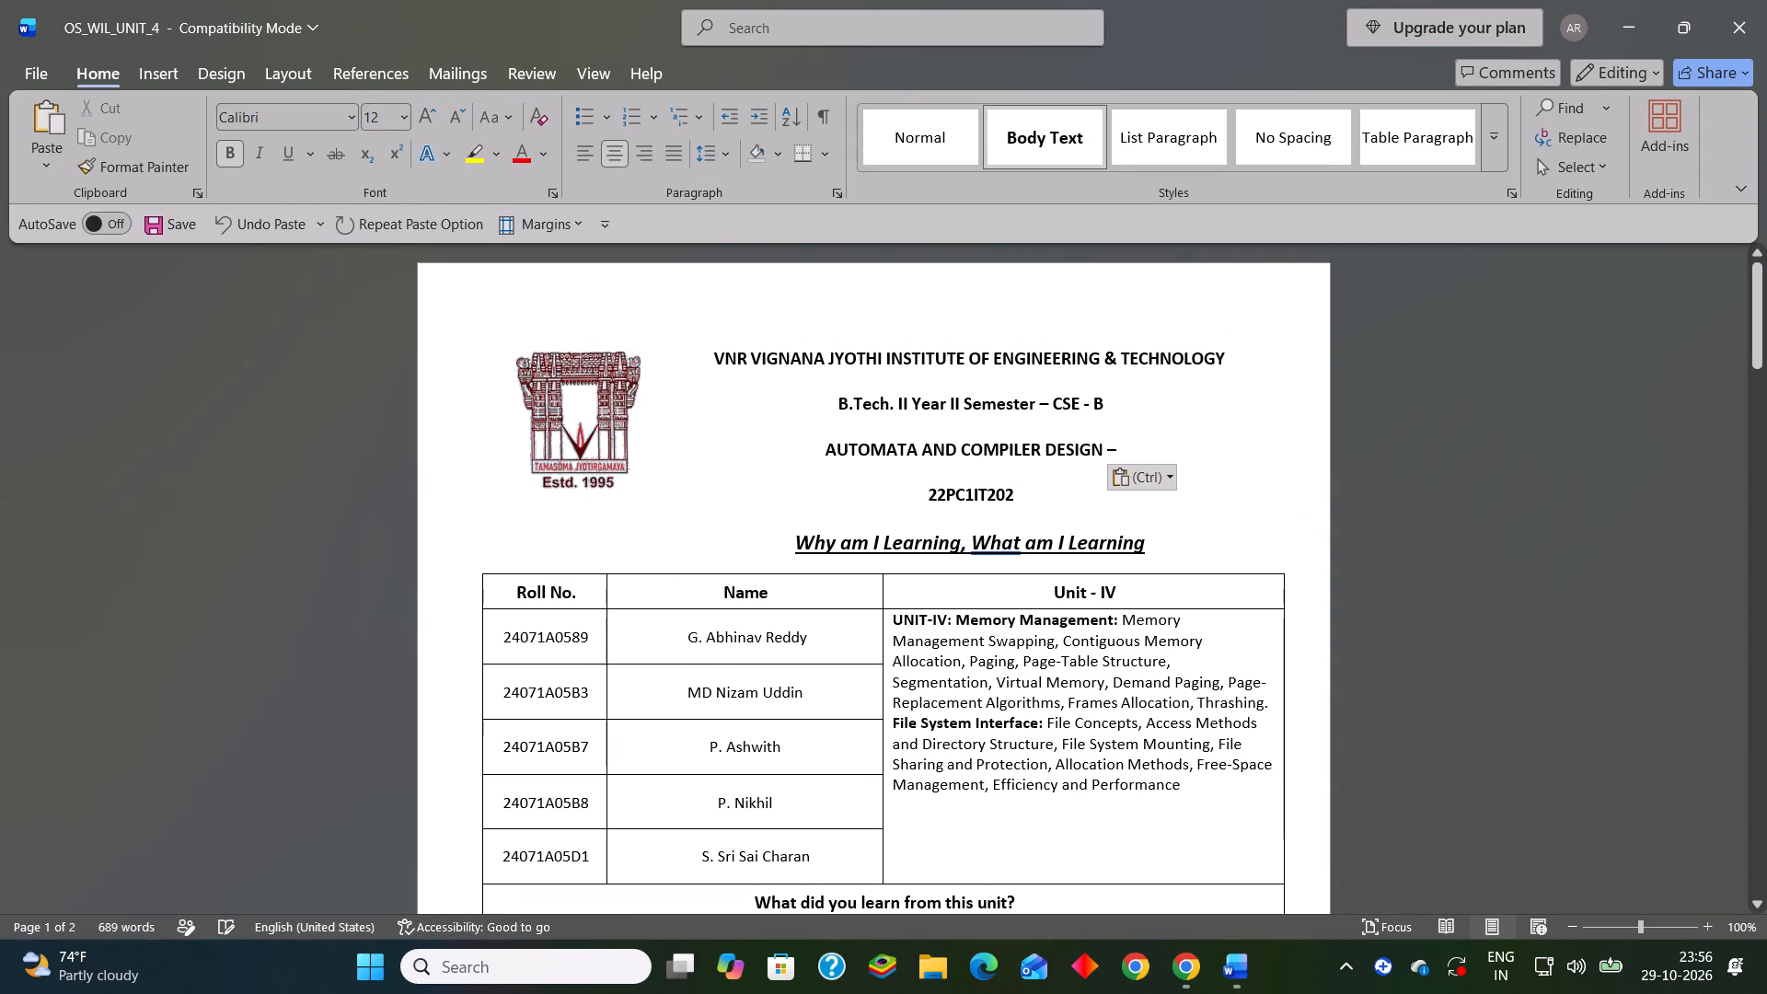
Replace the course code in the Word document's heading with 22PC1AM203, copied from the syllabus PDF.
{"action": "left_click_drag", "start_coordinate": [1022, 499], "coordinate": [951, 501]}
{"action": "left_click_drag", "start_coordinate": [951, 501], "coordinate": [926, 495]}
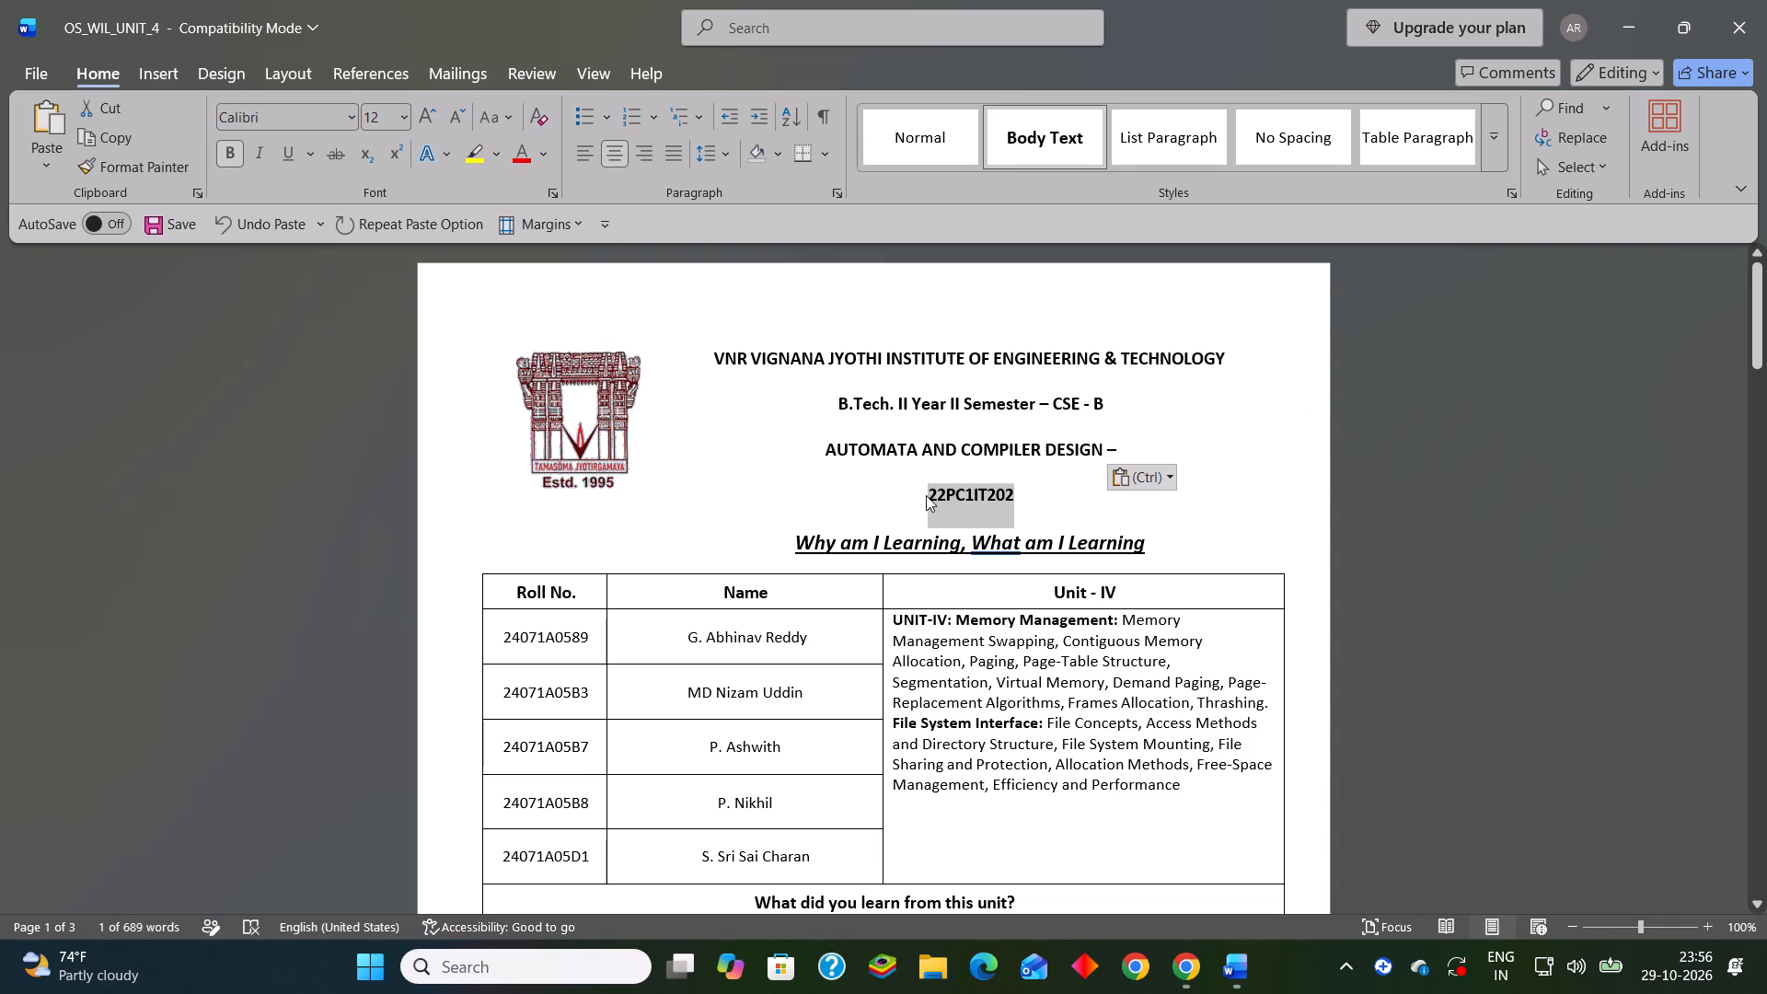
{"action": "left_click", "coordinate": [1196, 990]}
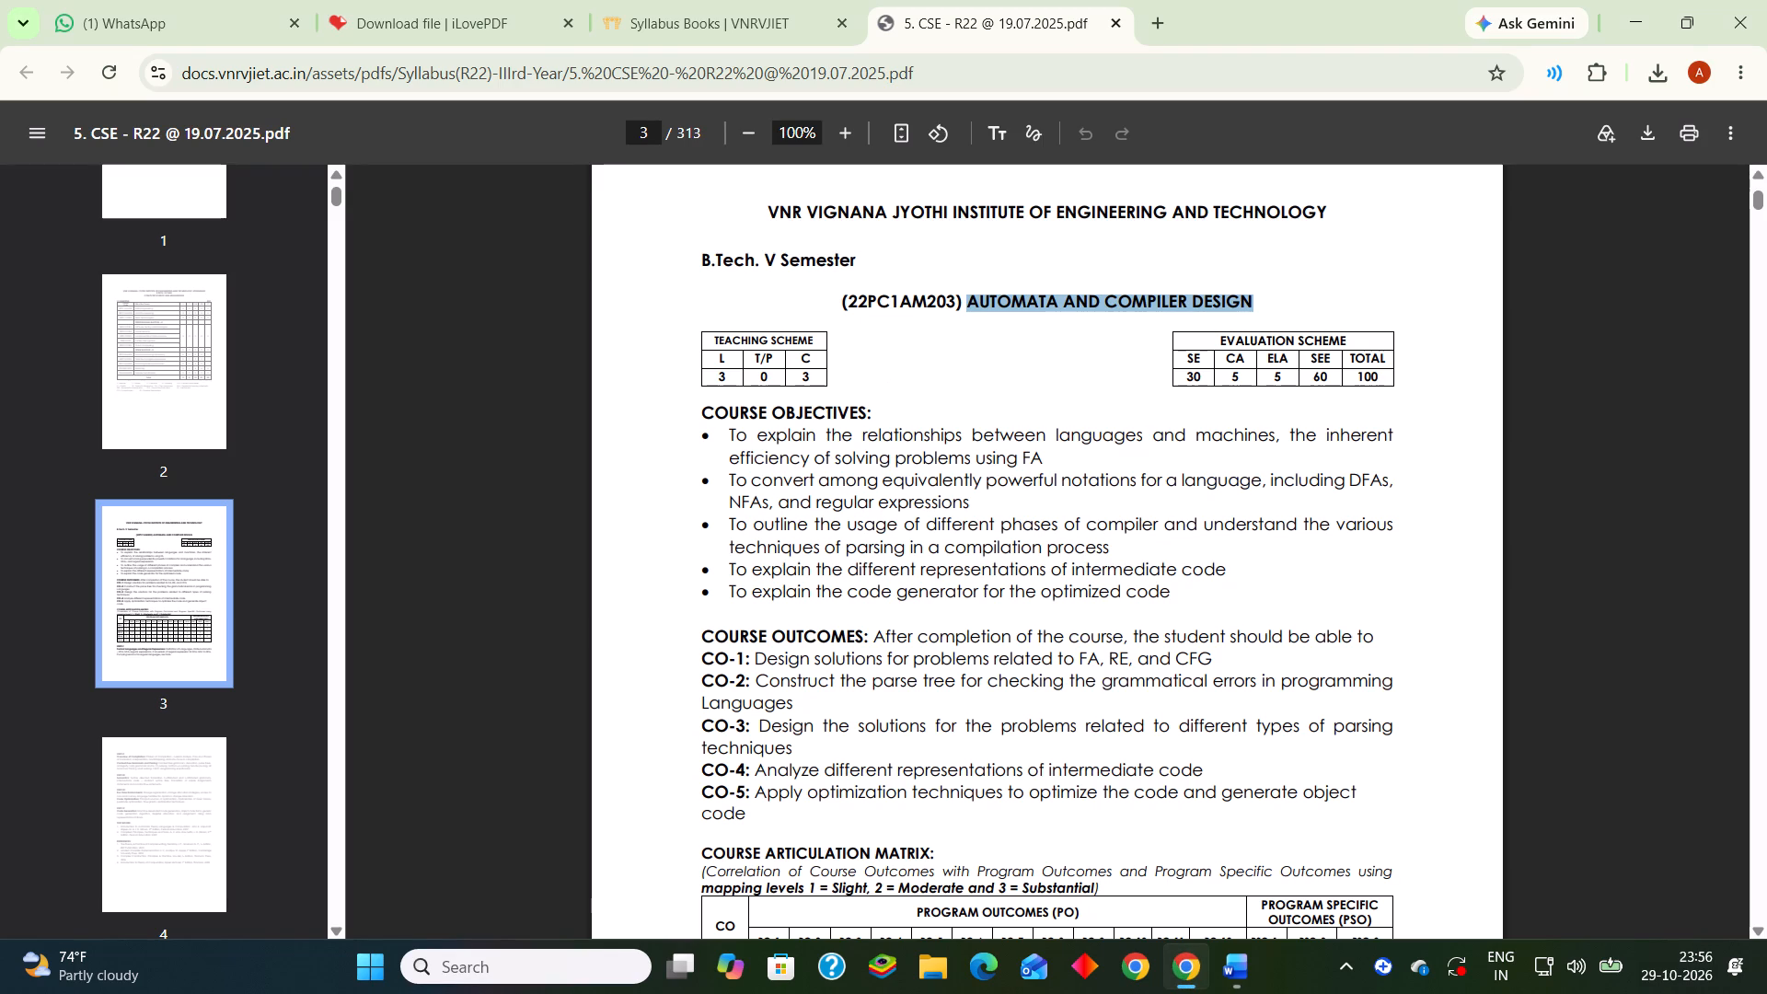
{"action": "left_click_drag", "start_coordinate": [953, 300], "coordinate": [853, 296]}
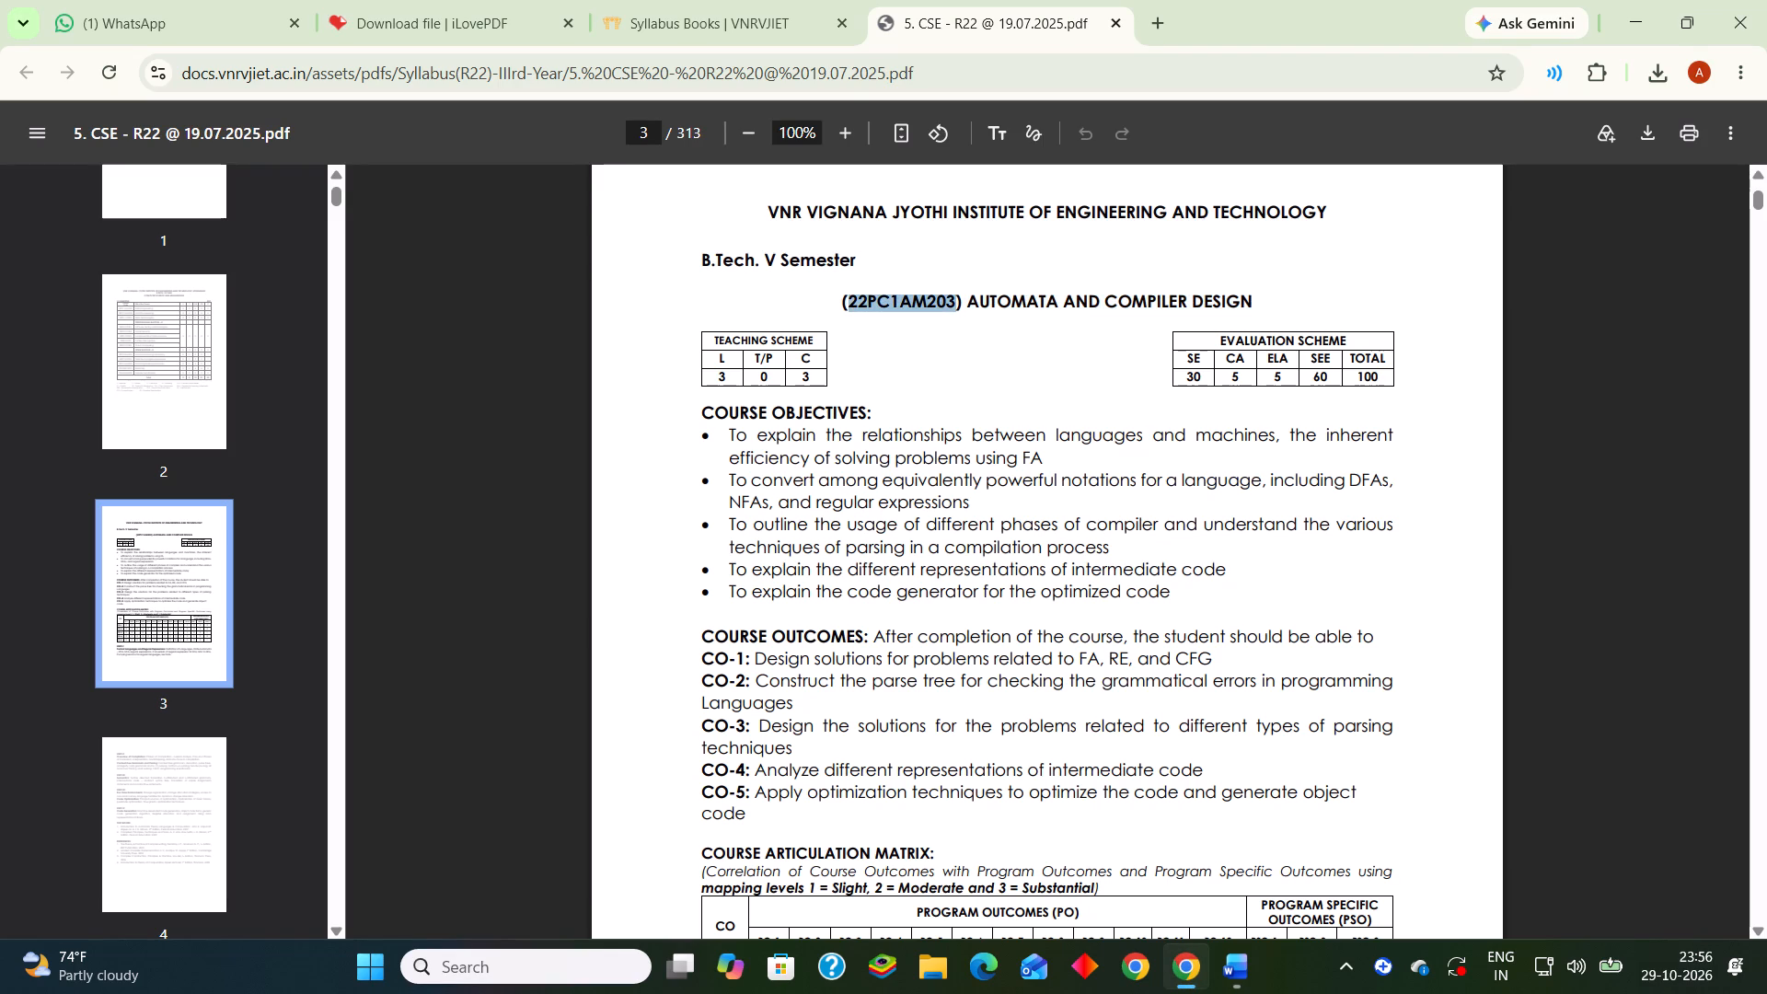
{"action": "key", "text": "ctrl+v"}
{"action": "key", "text": "ctrl+c"}
{"action": "key", "text": "ctrl+c"}
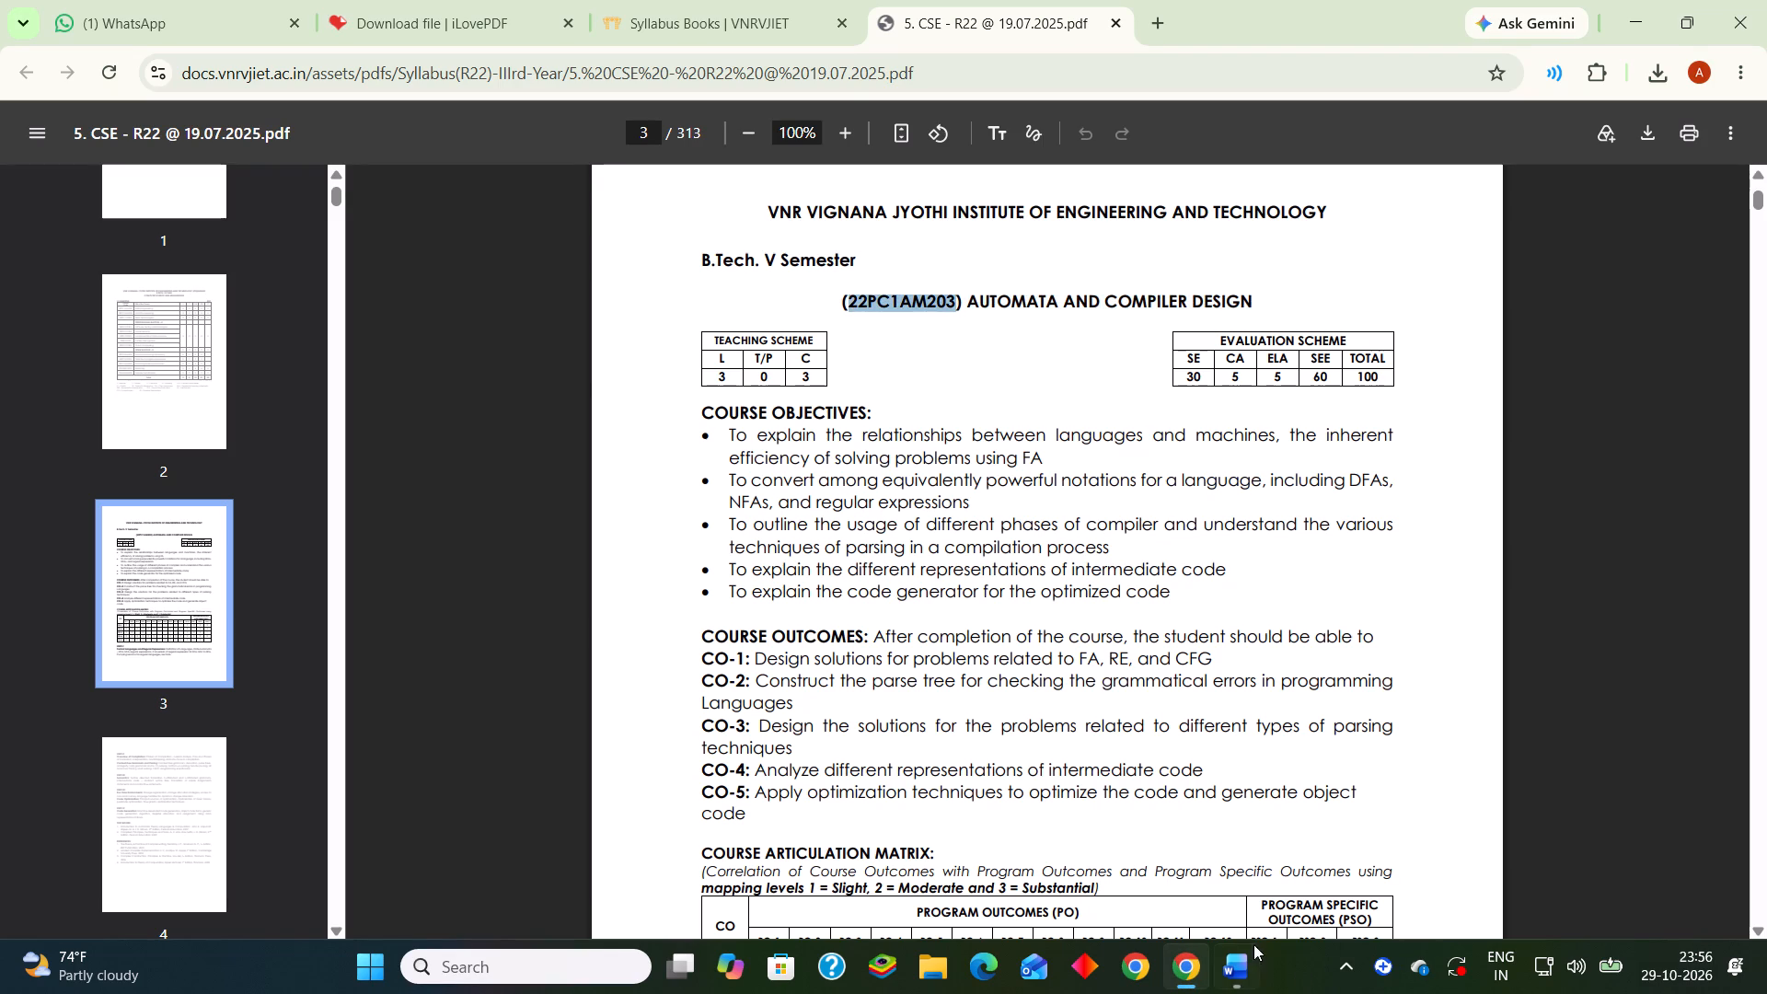
{"action": "left_click", "coordinate": [1242, 954]}
{"action": "key", "text": "ctrl+v"}
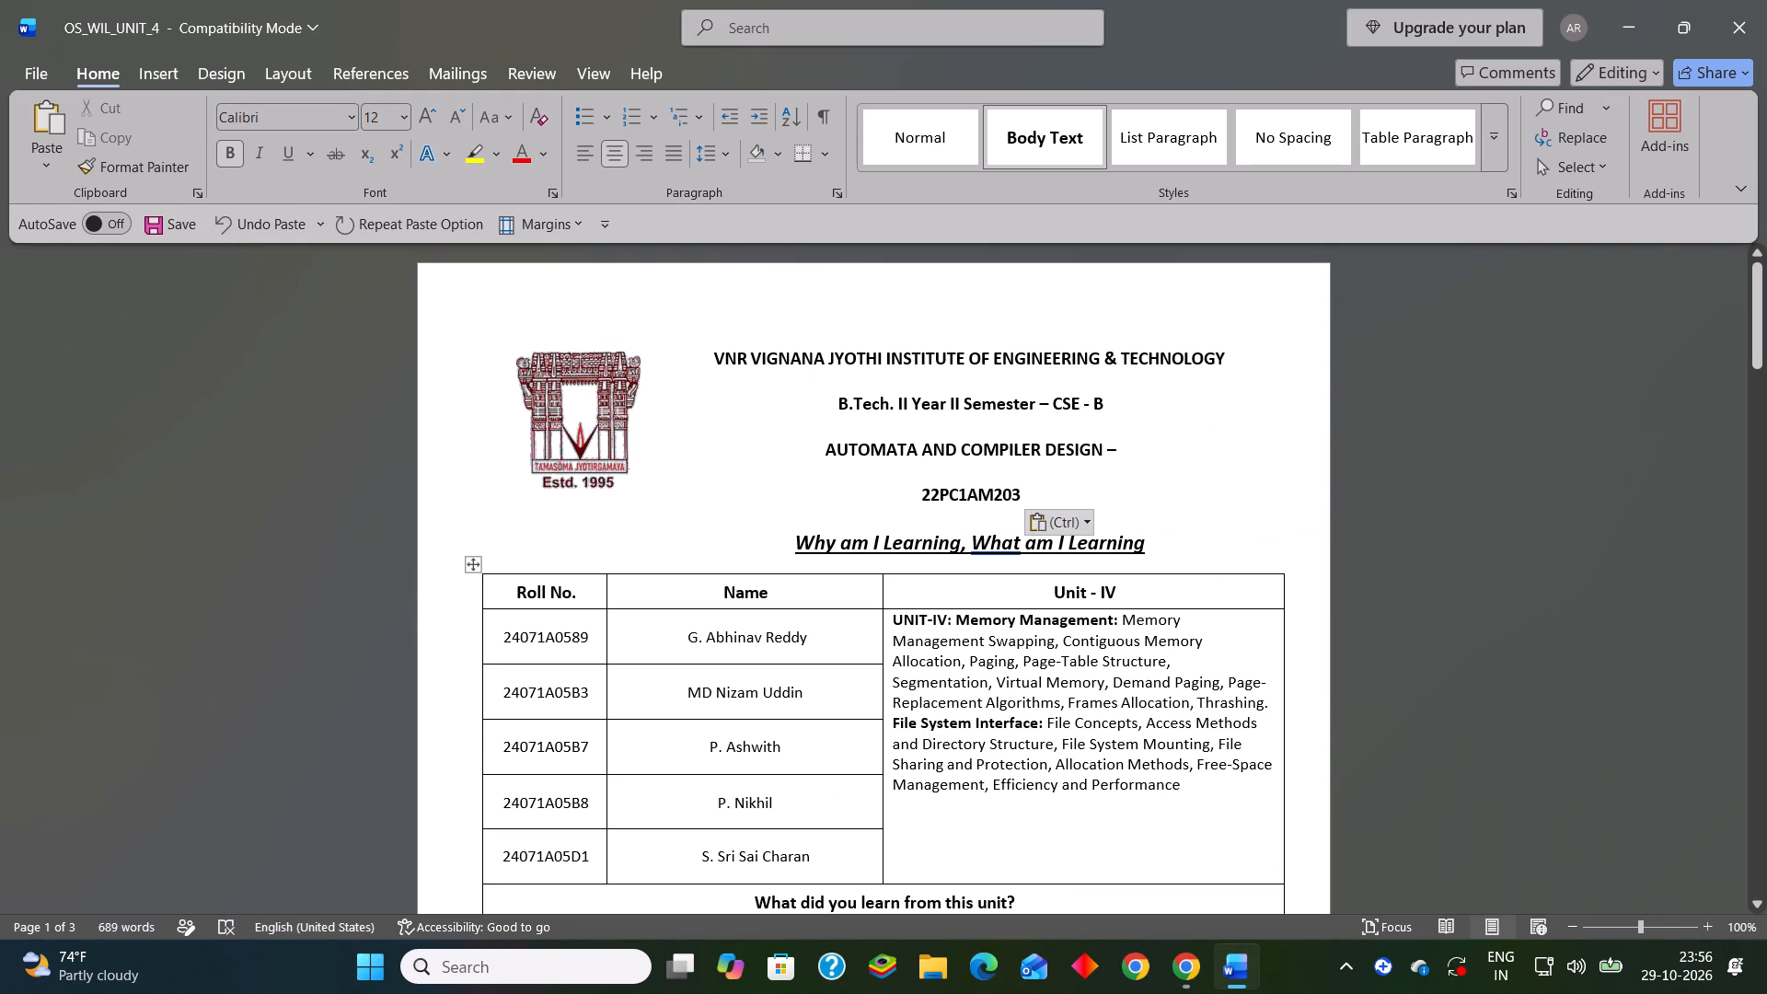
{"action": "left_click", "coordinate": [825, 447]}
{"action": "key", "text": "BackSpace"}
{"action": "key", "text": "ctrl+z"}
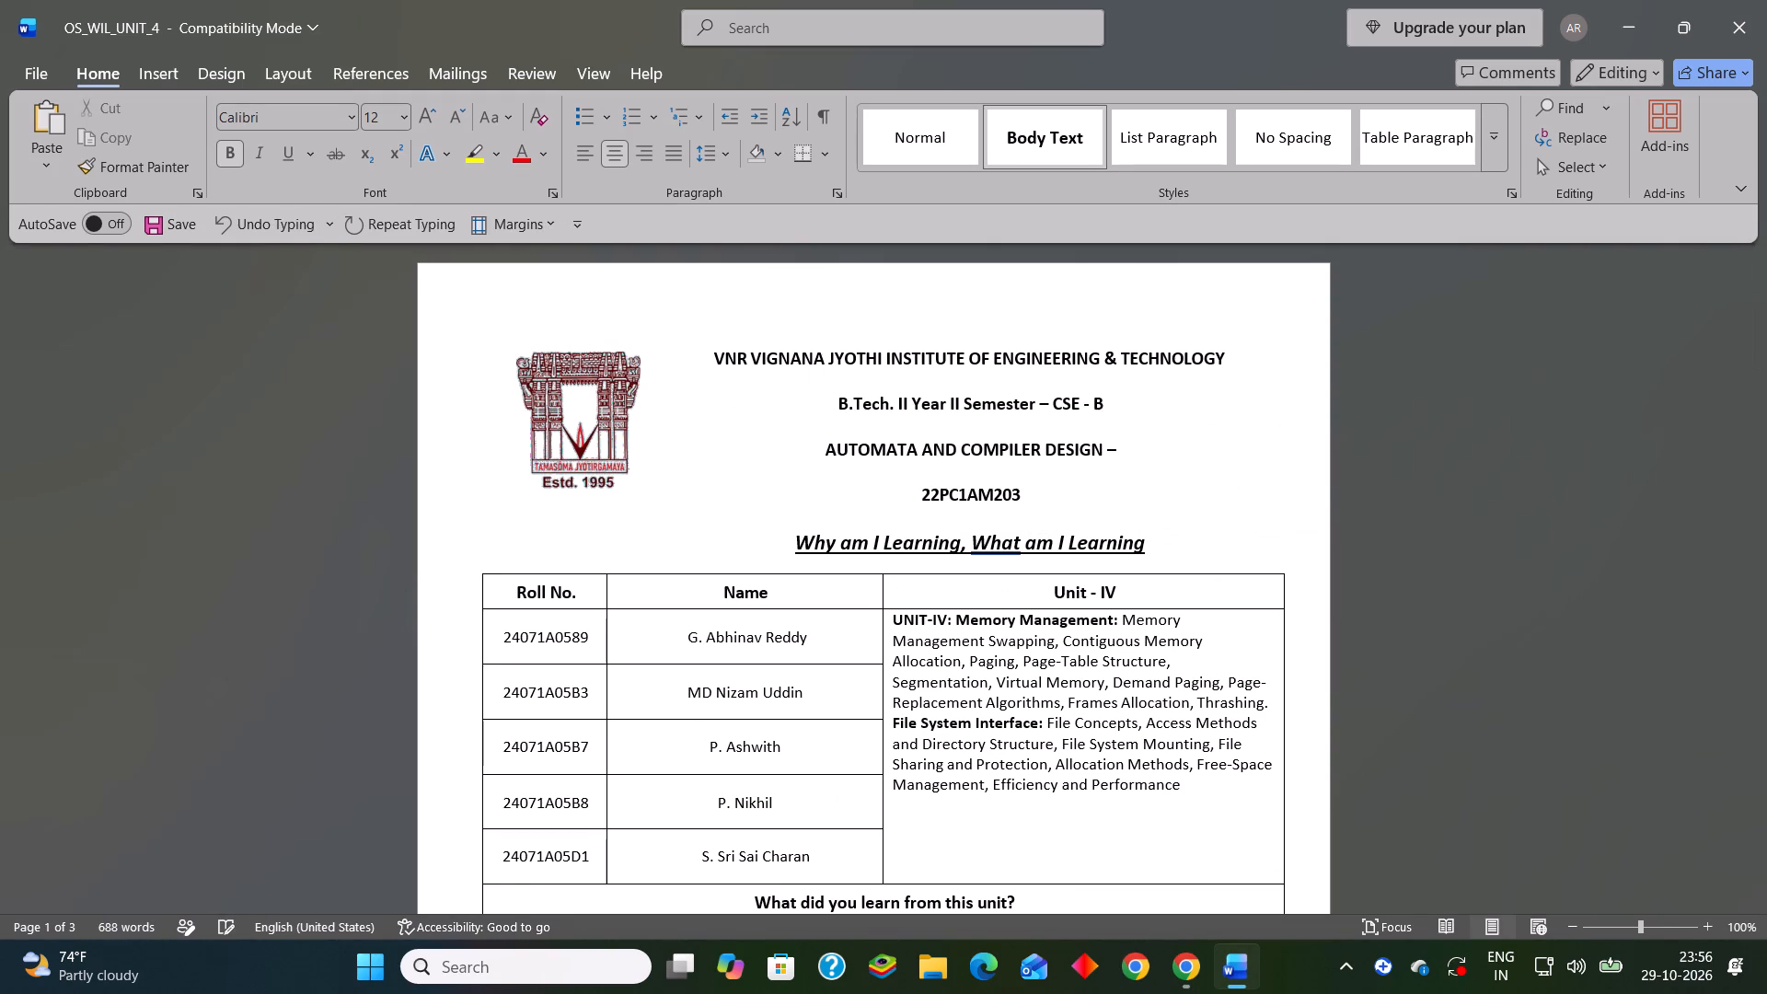
Review the Word document's unit table alongside the Automata and Compiler Design course details in the syllabus PDF.
{"action": "scroll", "coordinate": [870, 606], "scroll_direction": "down", "scroll_amount": 1}
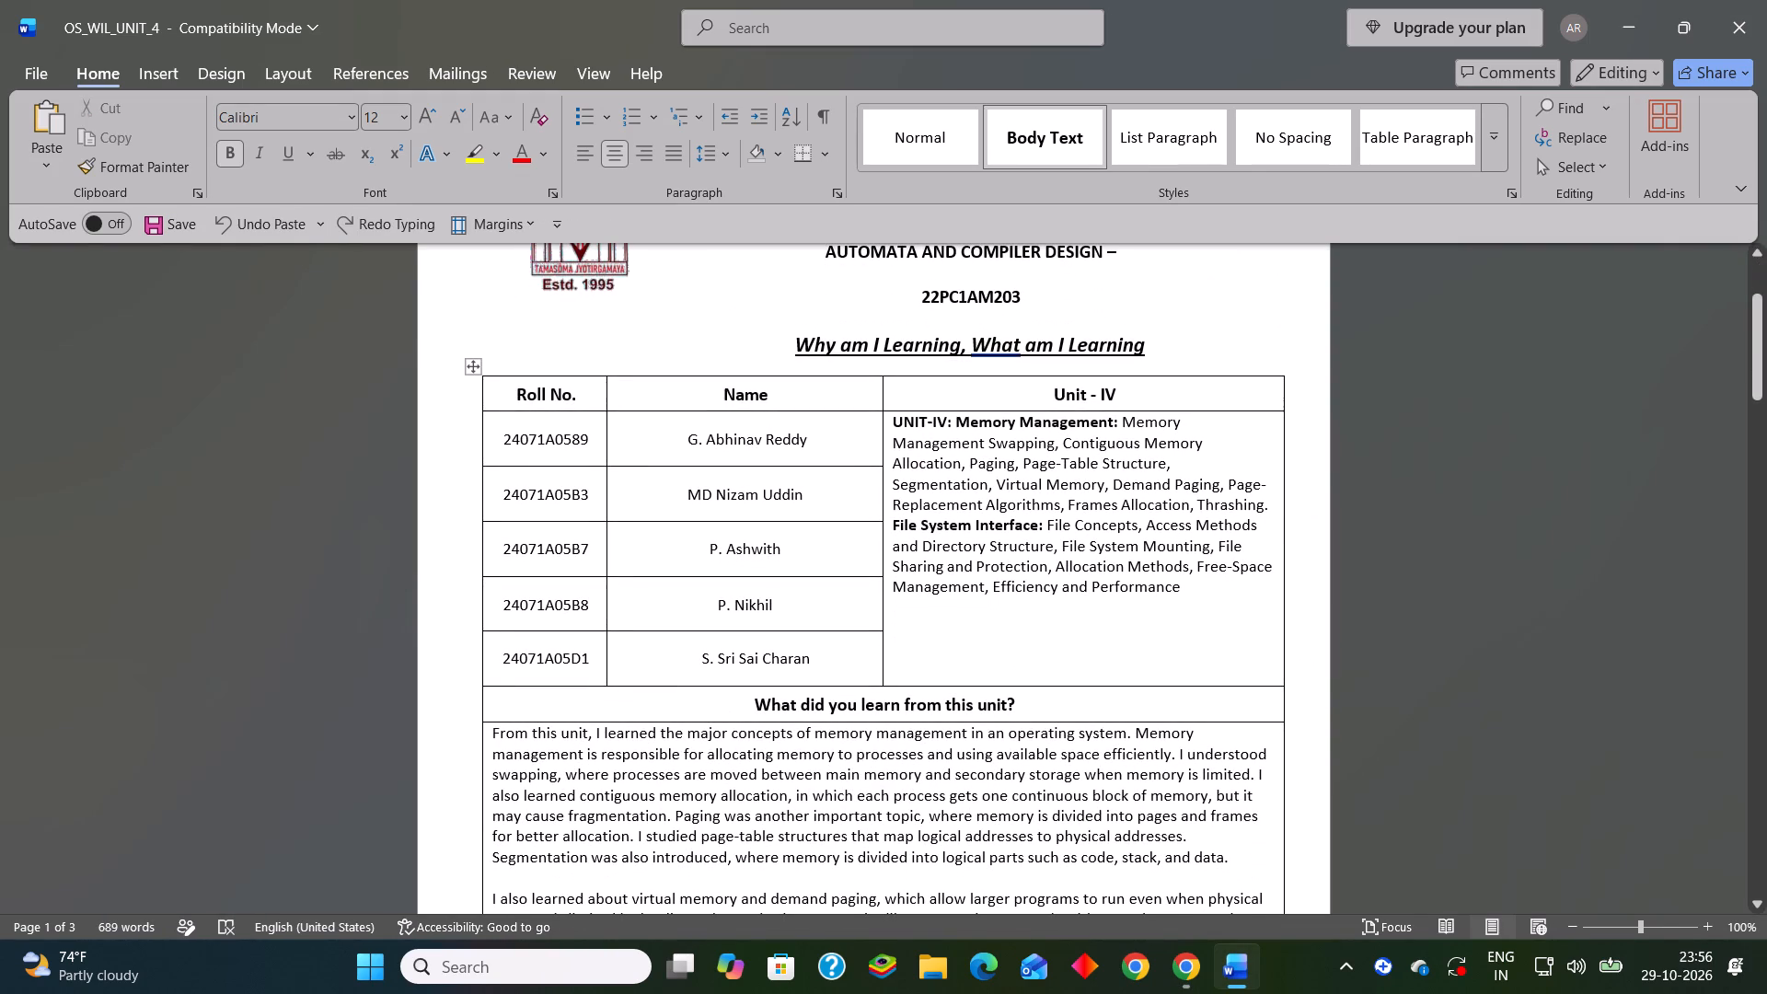
{"action": "left_click", "coordinate": [1177, 966]}
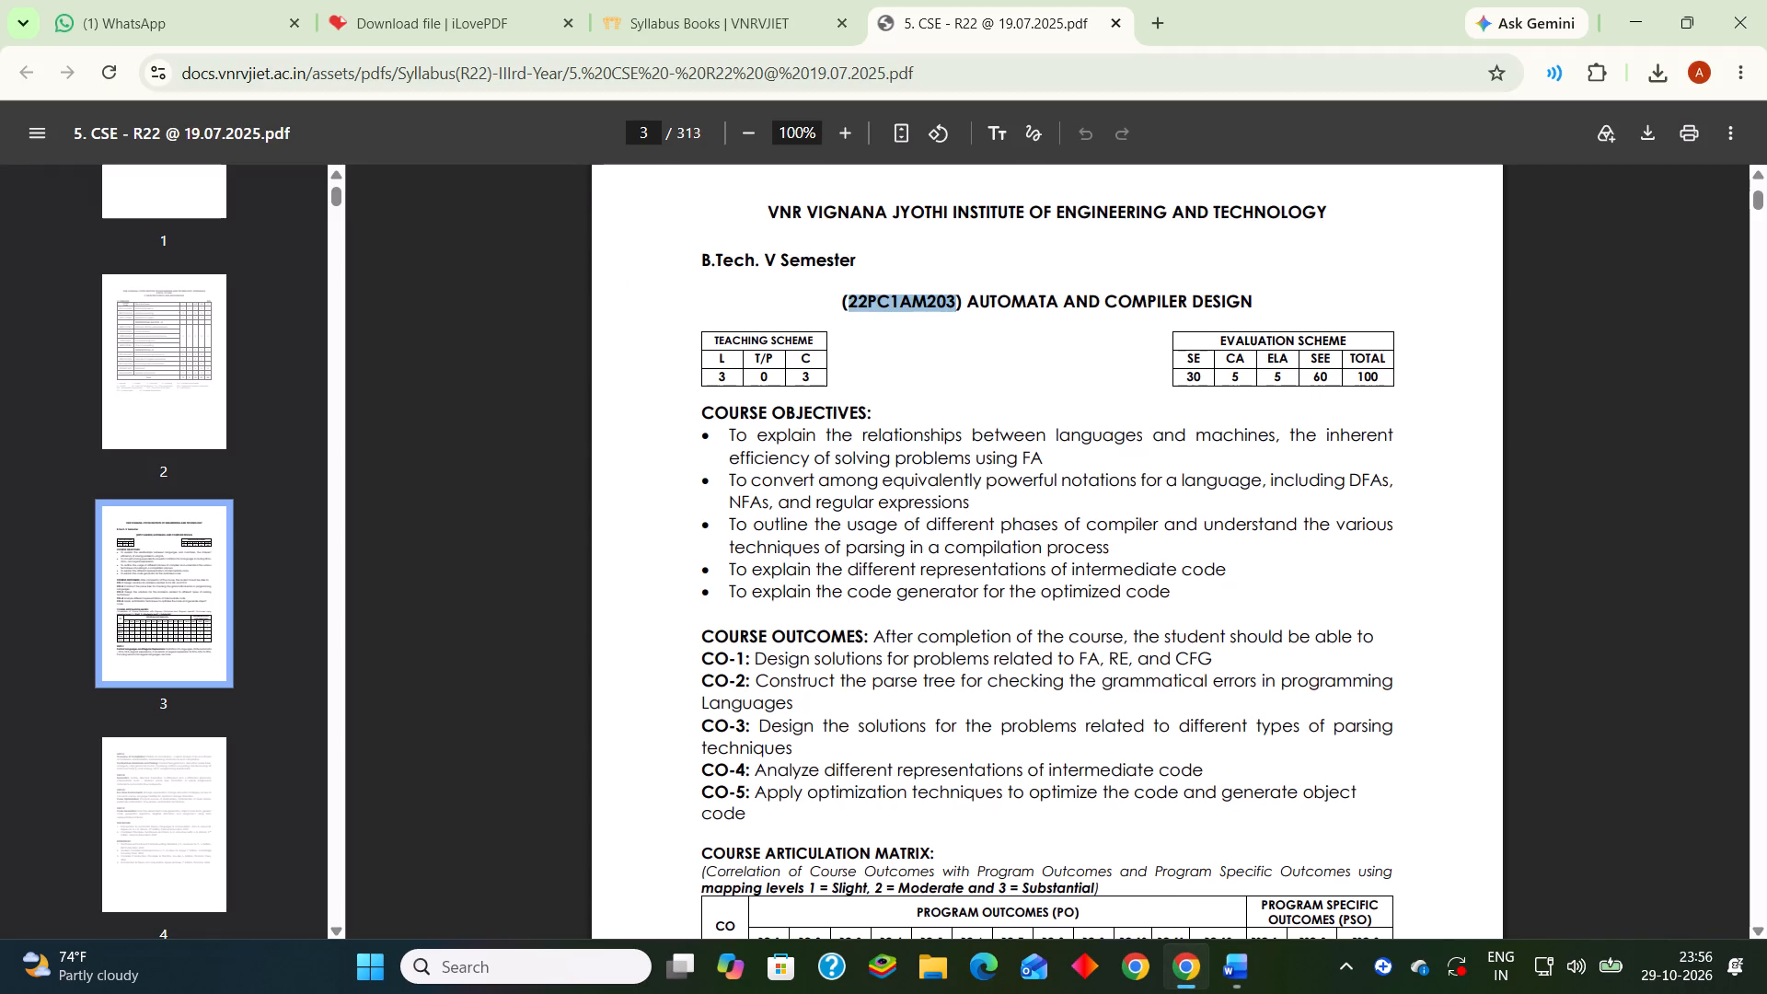
{"action": "scroll", "coordinate": [862, 479], "scroll_direction": "down", "scroll_amount": 2}
{"action": "left_click", "coordinate": [1282, 965]}
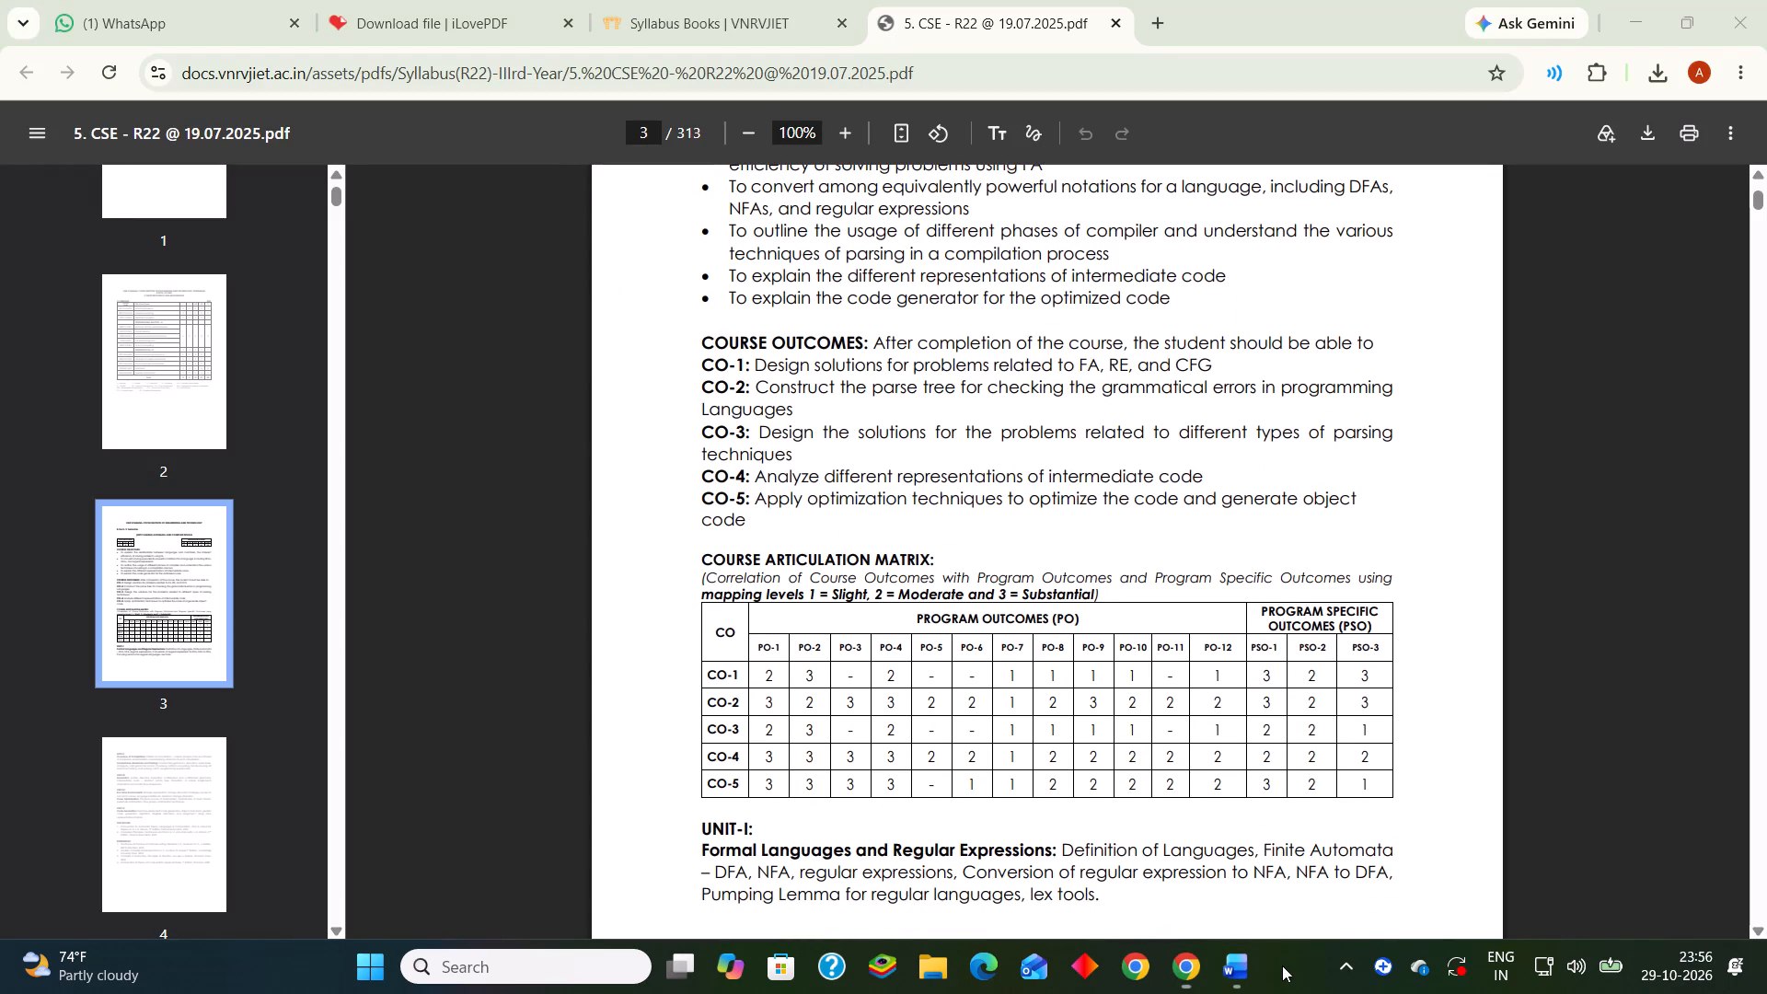
{"action": "left_click", "coordinate": [1253, 960]}
{"action": "scroll", "coordinate": [1094, 680], "scroll_direction": "up", "scroll_amount": 2}
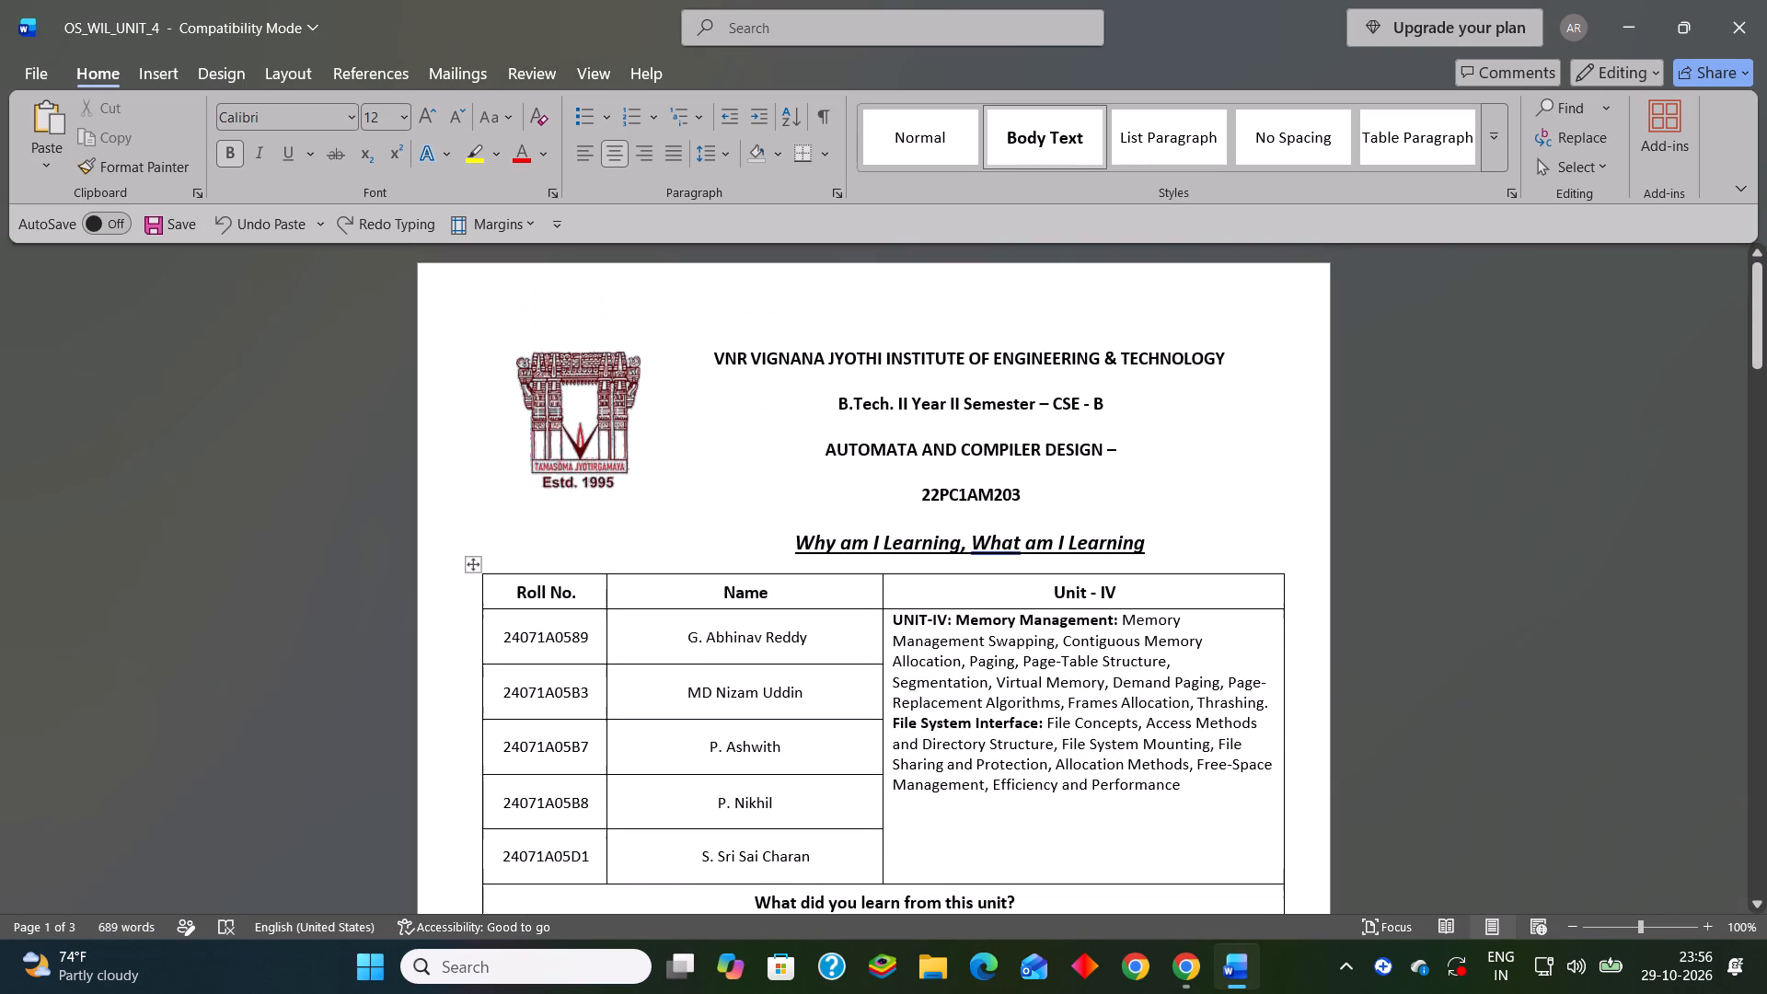
Close the OS_WIL_UNIT_4 document.
{"action": "left_click", "coordinate": [1766, 0]}
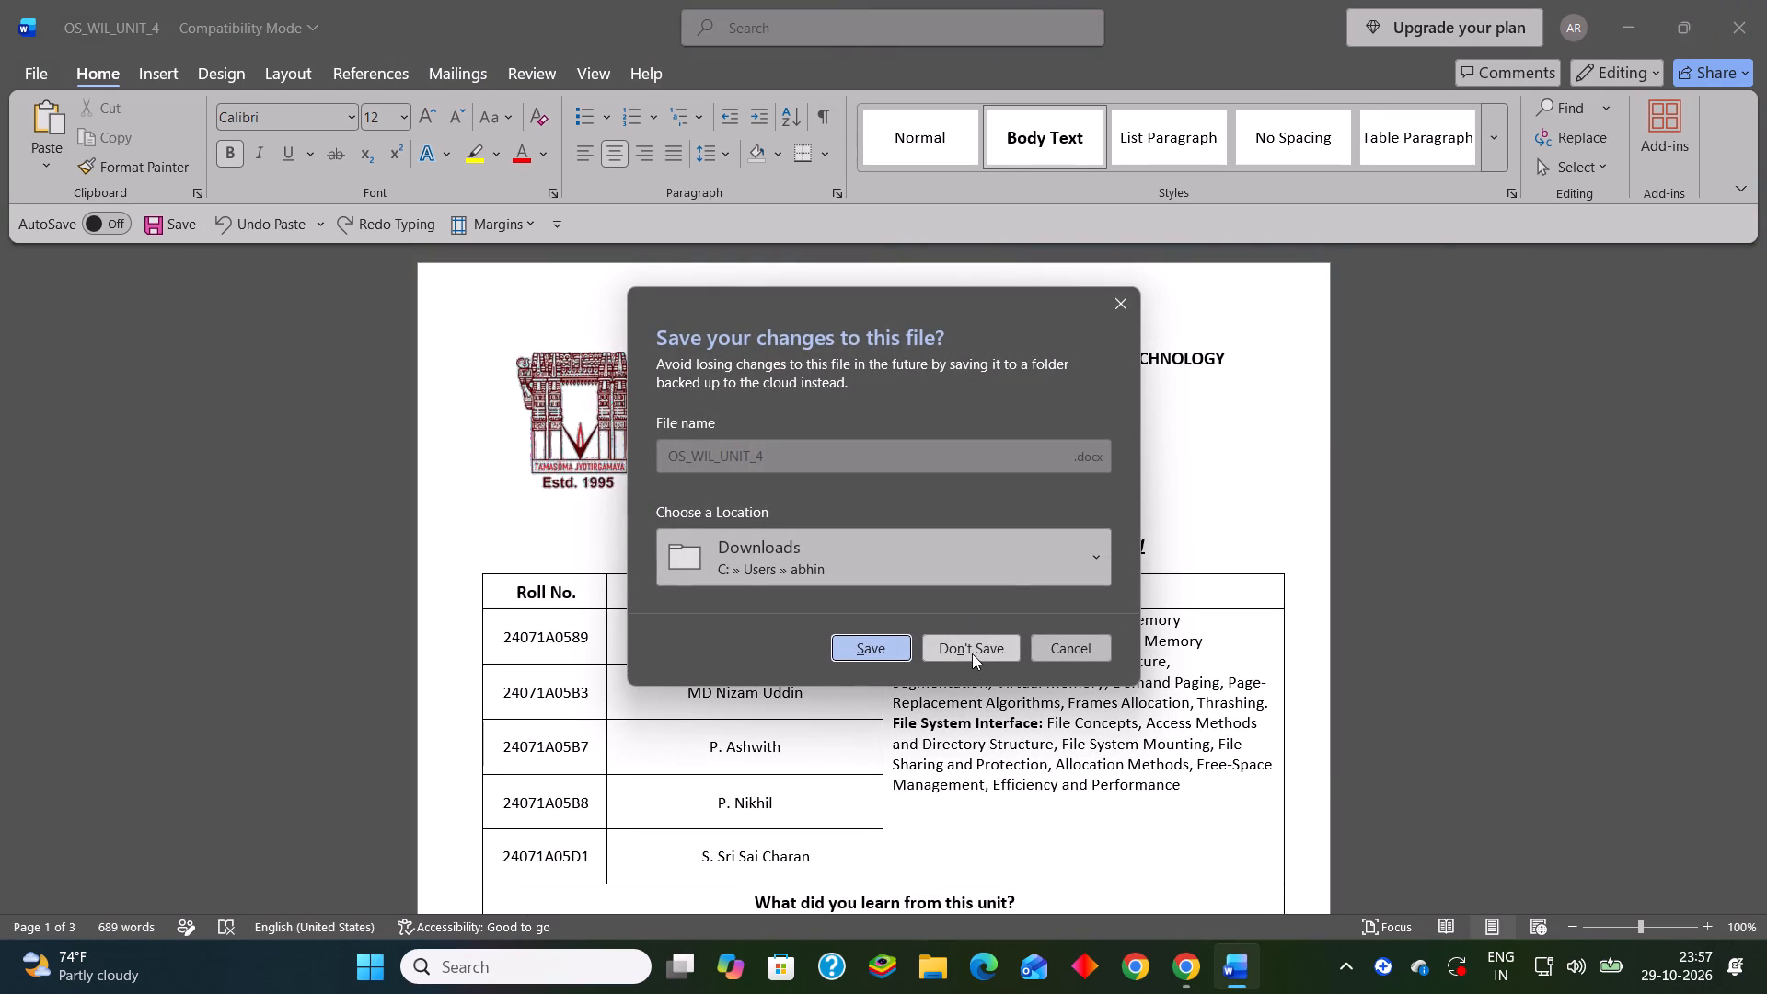
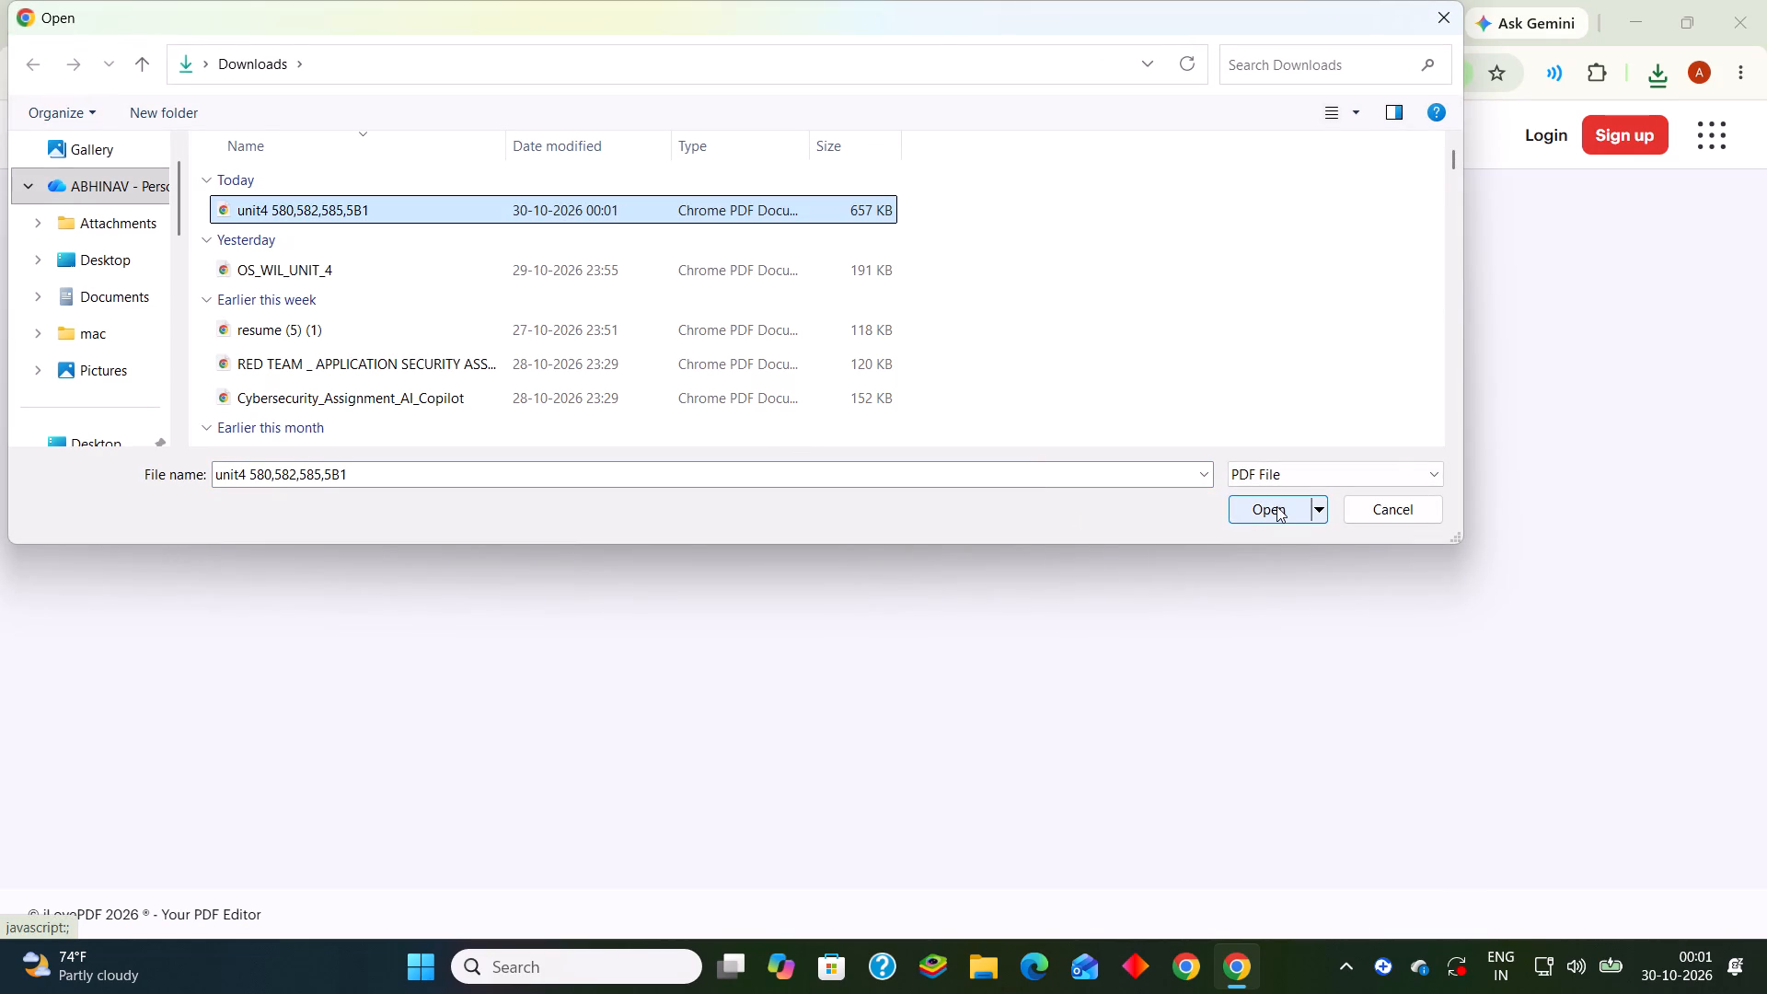
Load the unit4 PDF into the PDF to Word converter and convert it with No OCR.
{"action": "left_click", "coordinate": [1276, 506]}
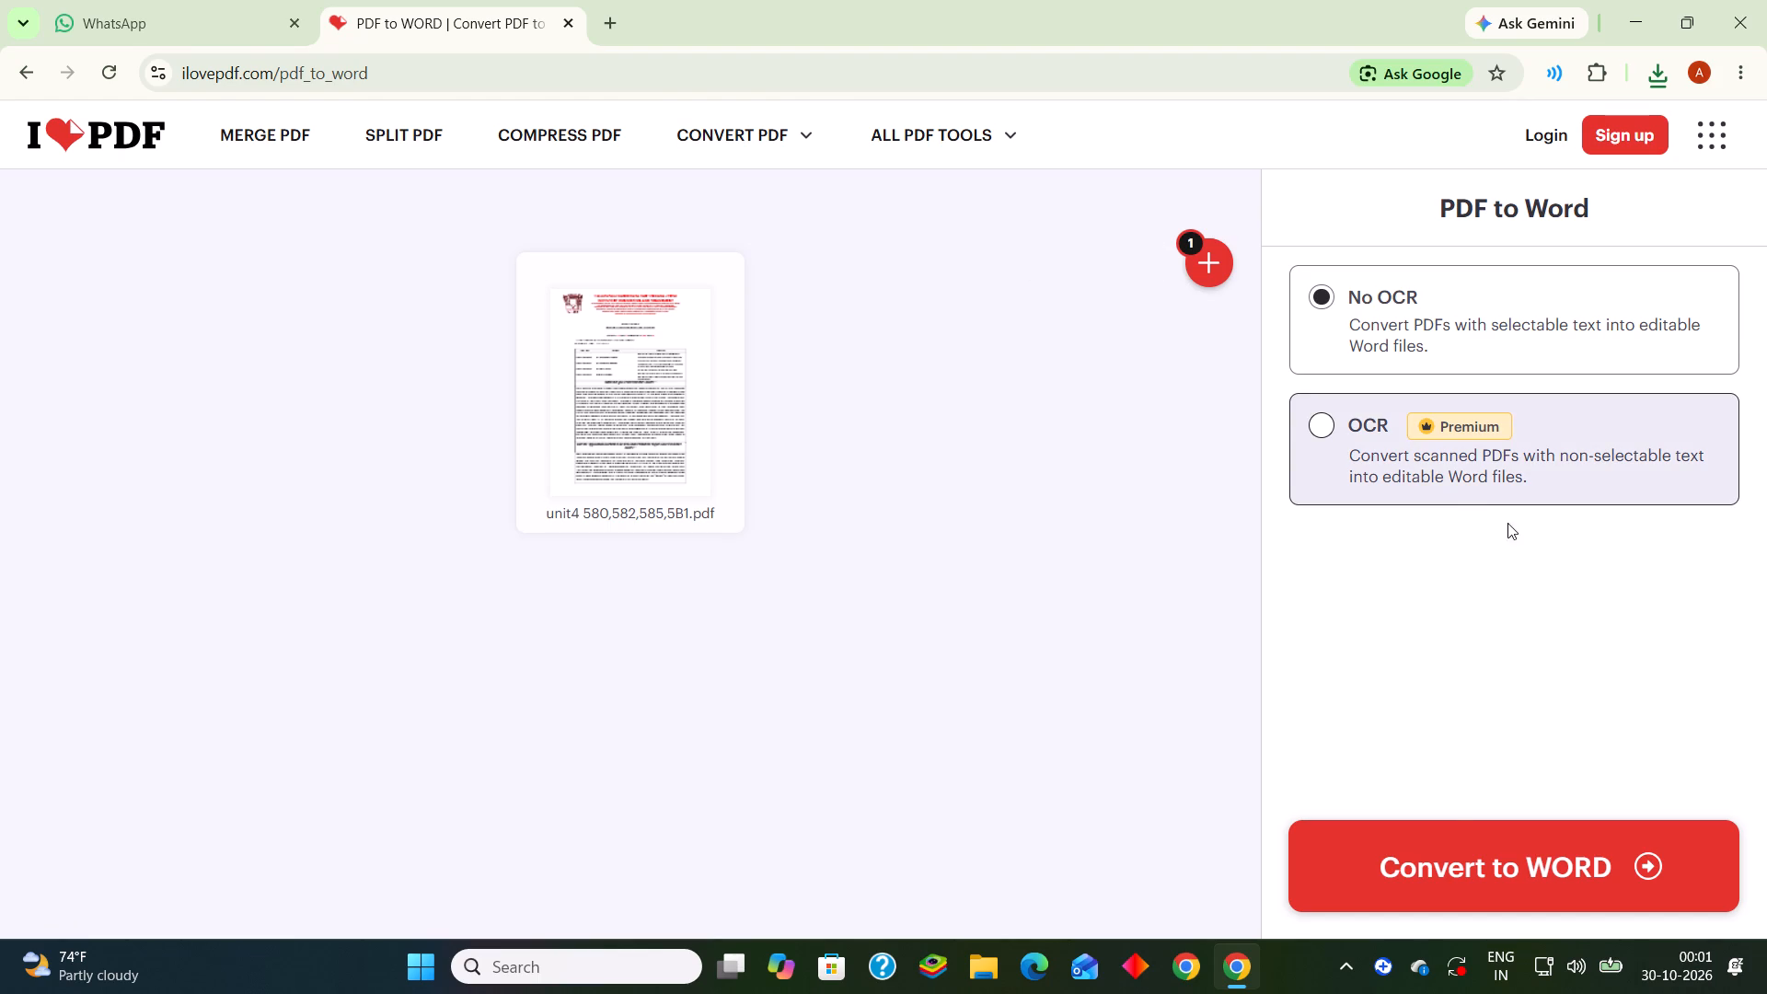
{"action": "left_click", "coordinate": [1446, 852]}
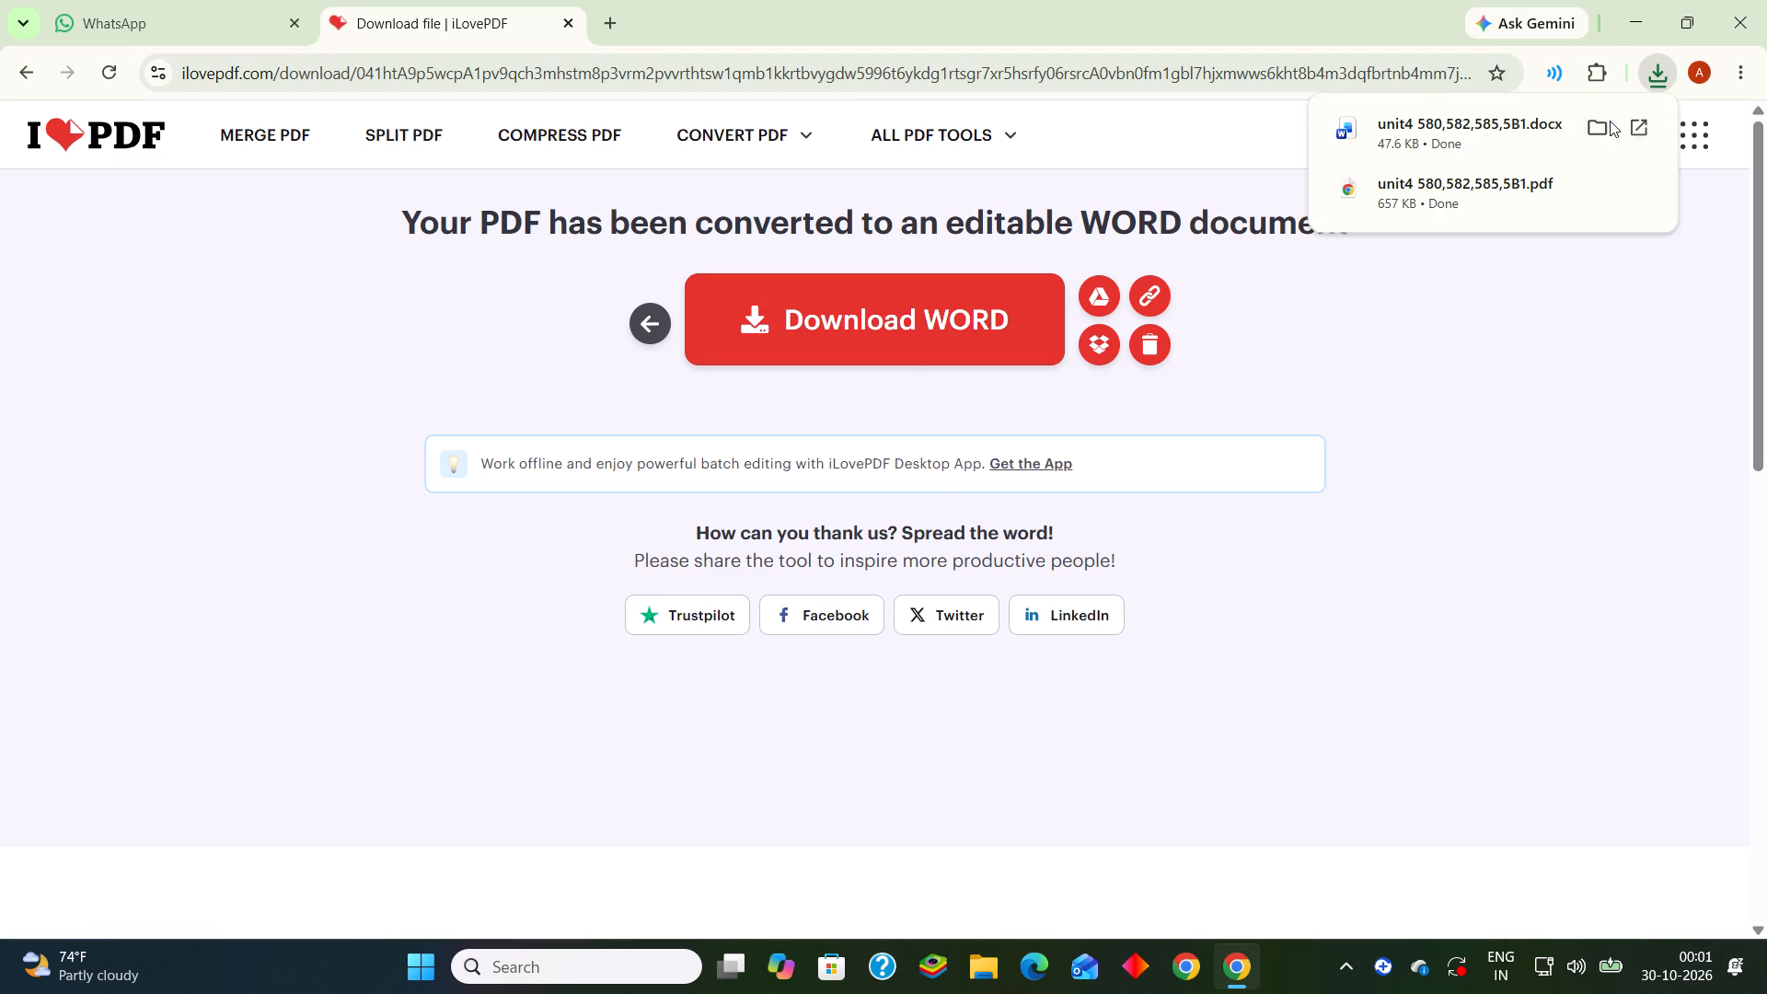
Open the converted unit4 document in Word in a maximized window, enable editing and dismiss the Office 2021 support notice.
{"action": "left_click", "coordinate": [1638, 126]}
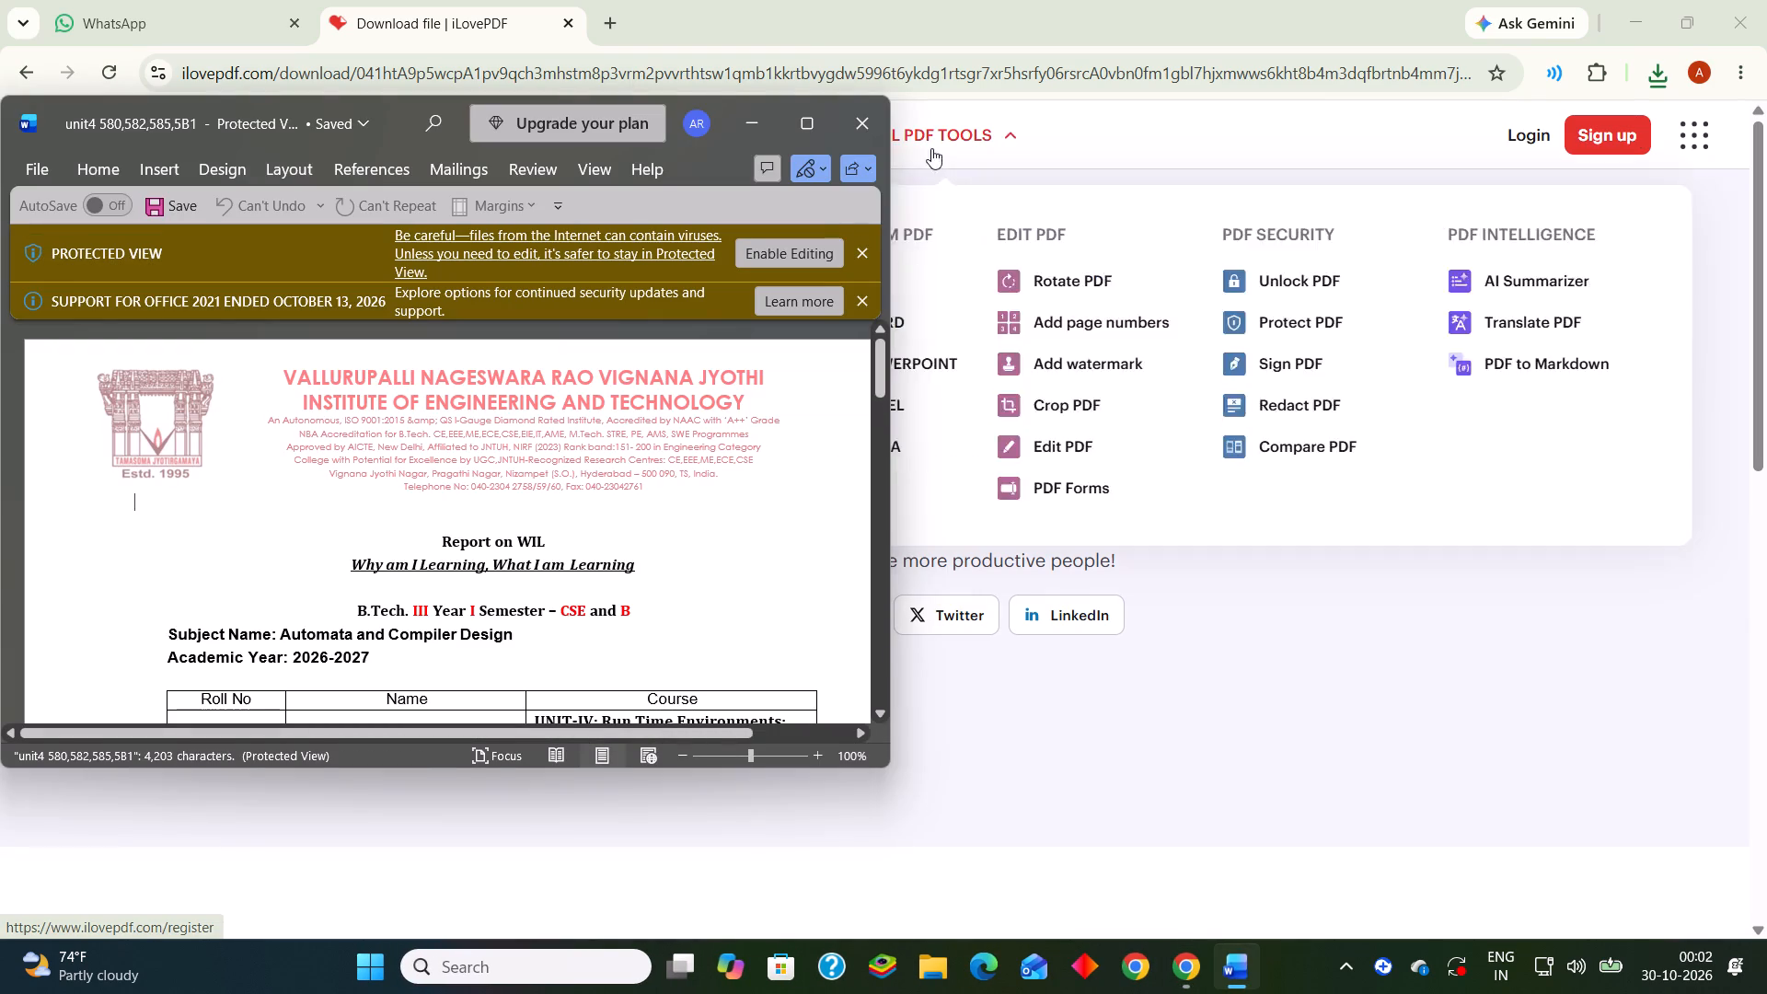
{"action": "left_click", "coordinate": [819, 122]}
{"action": "left_click", "coordinate": [1182, 142]}
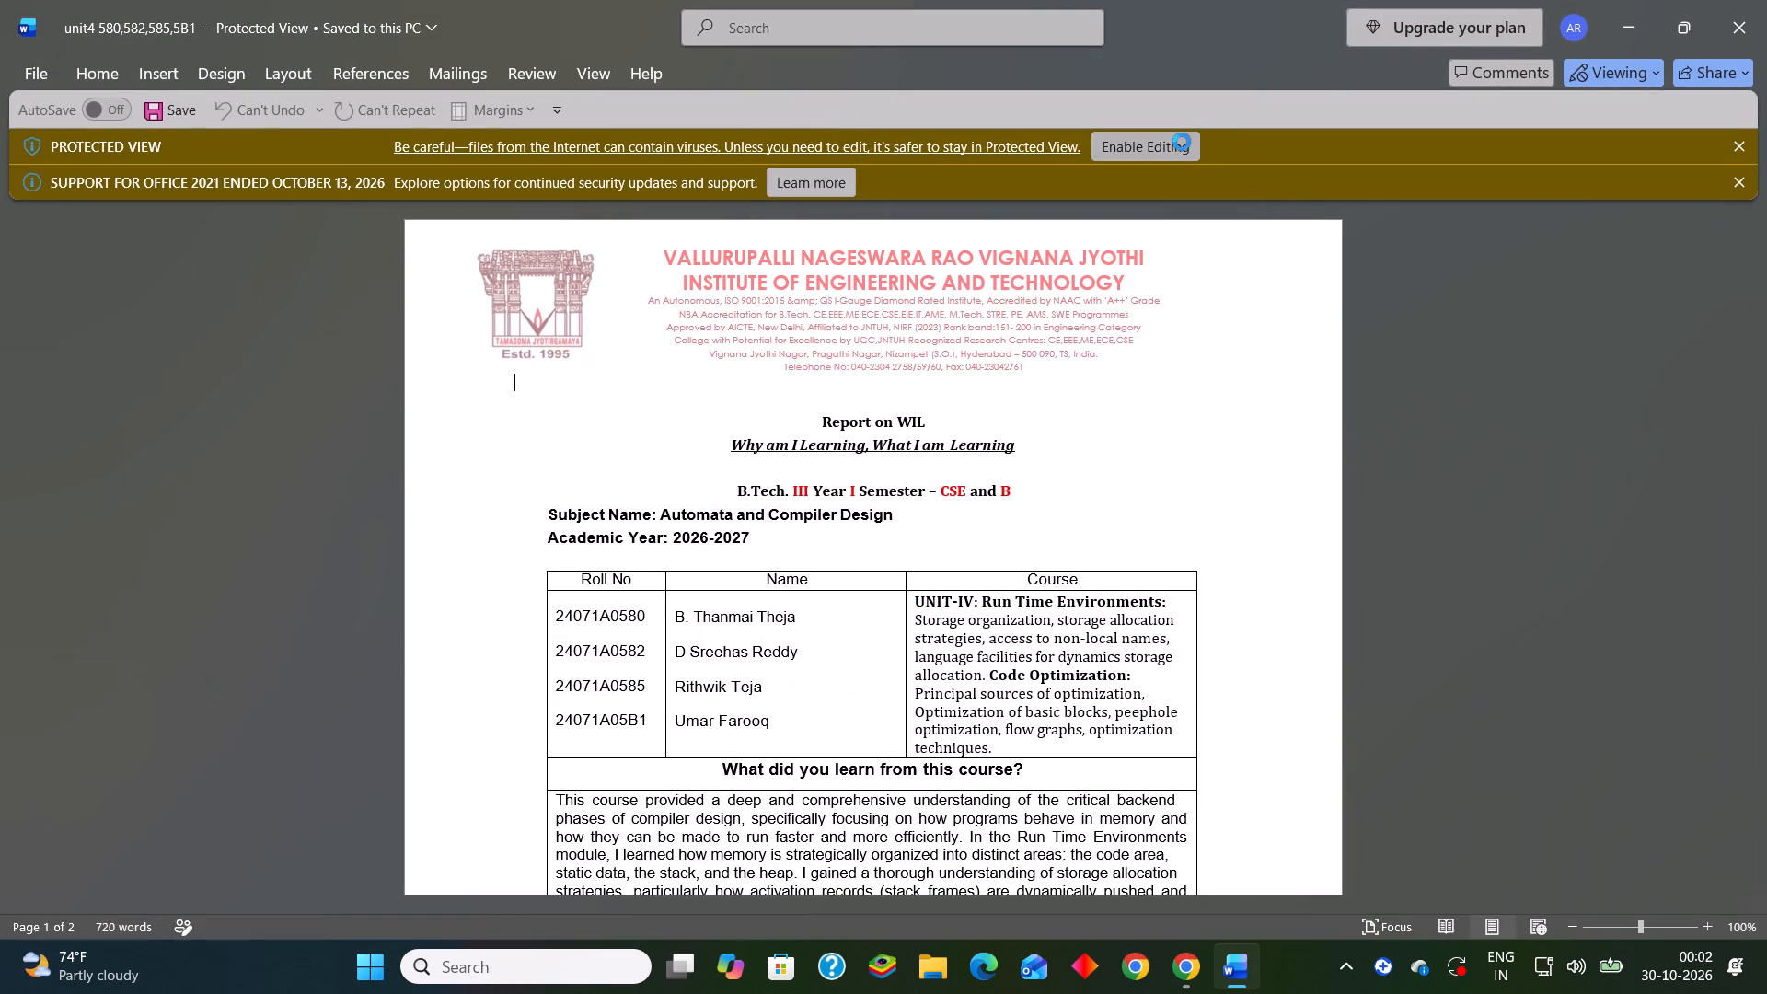
{"action": "left_click", "coordinate": [1734, 261]}
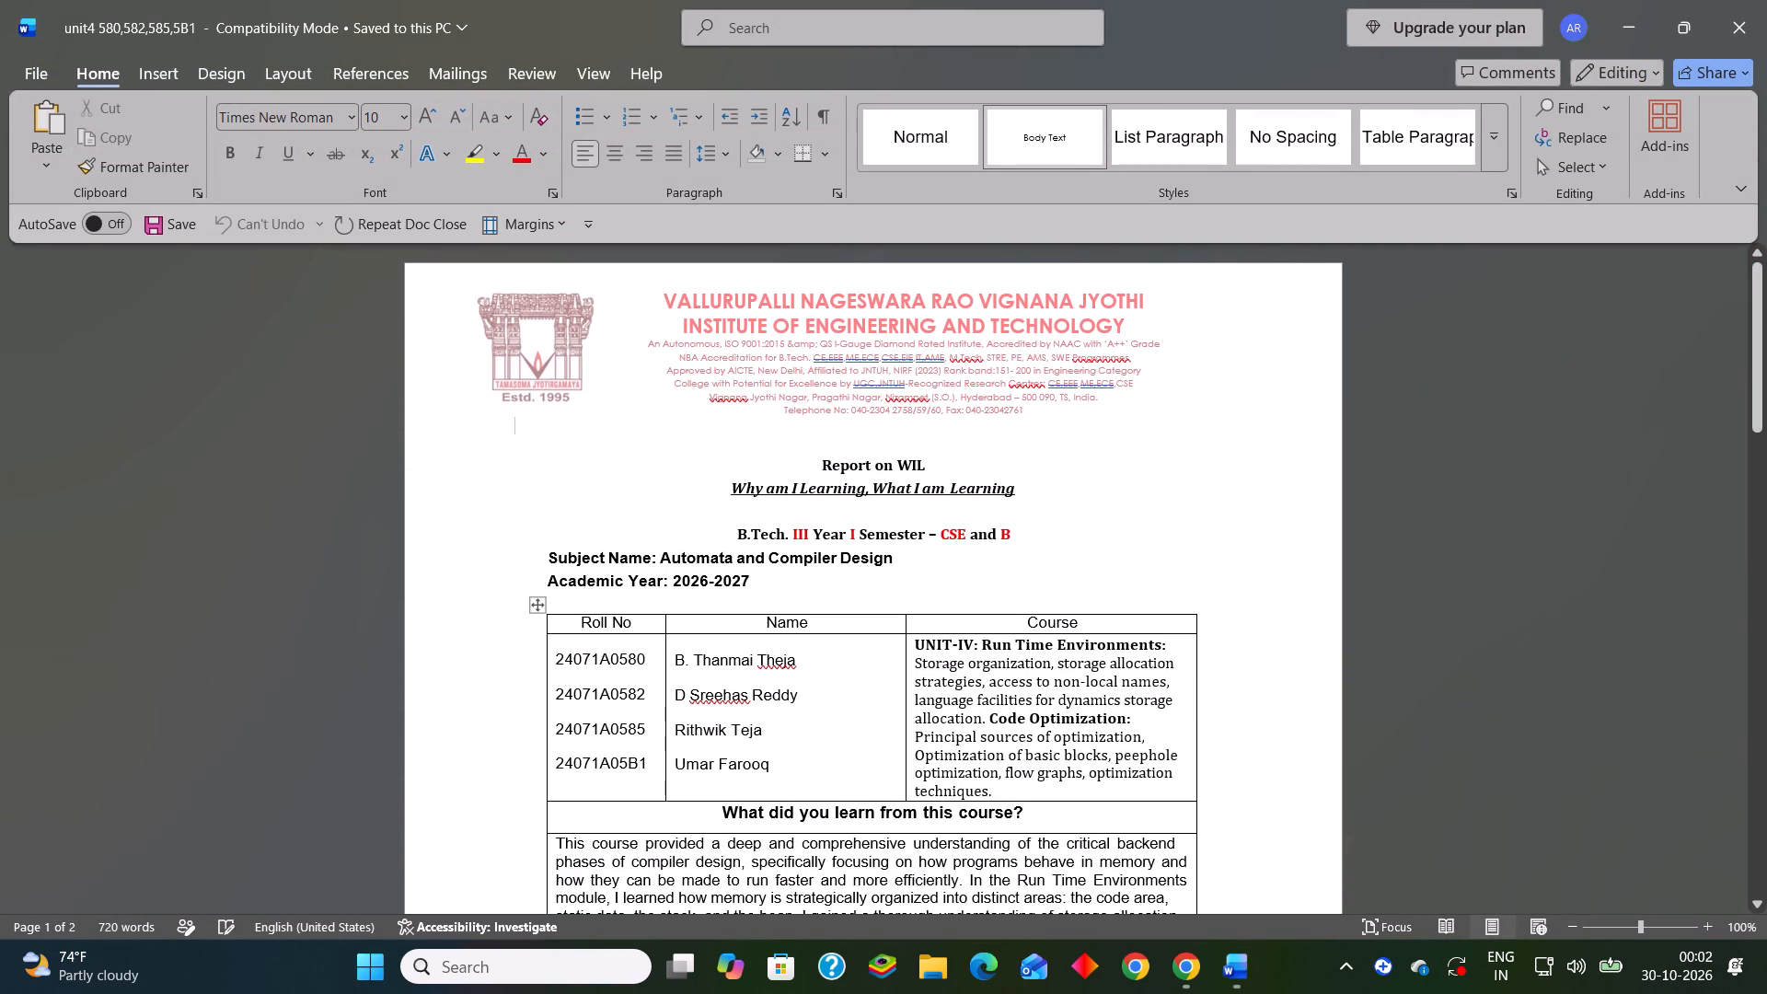
Replace the four roll numbers in the table's Roll No column with those of the new group members.
{"action": "left_click", "coordinate": [641, 665]}
{"action": "key", "text": "BackSpace"}
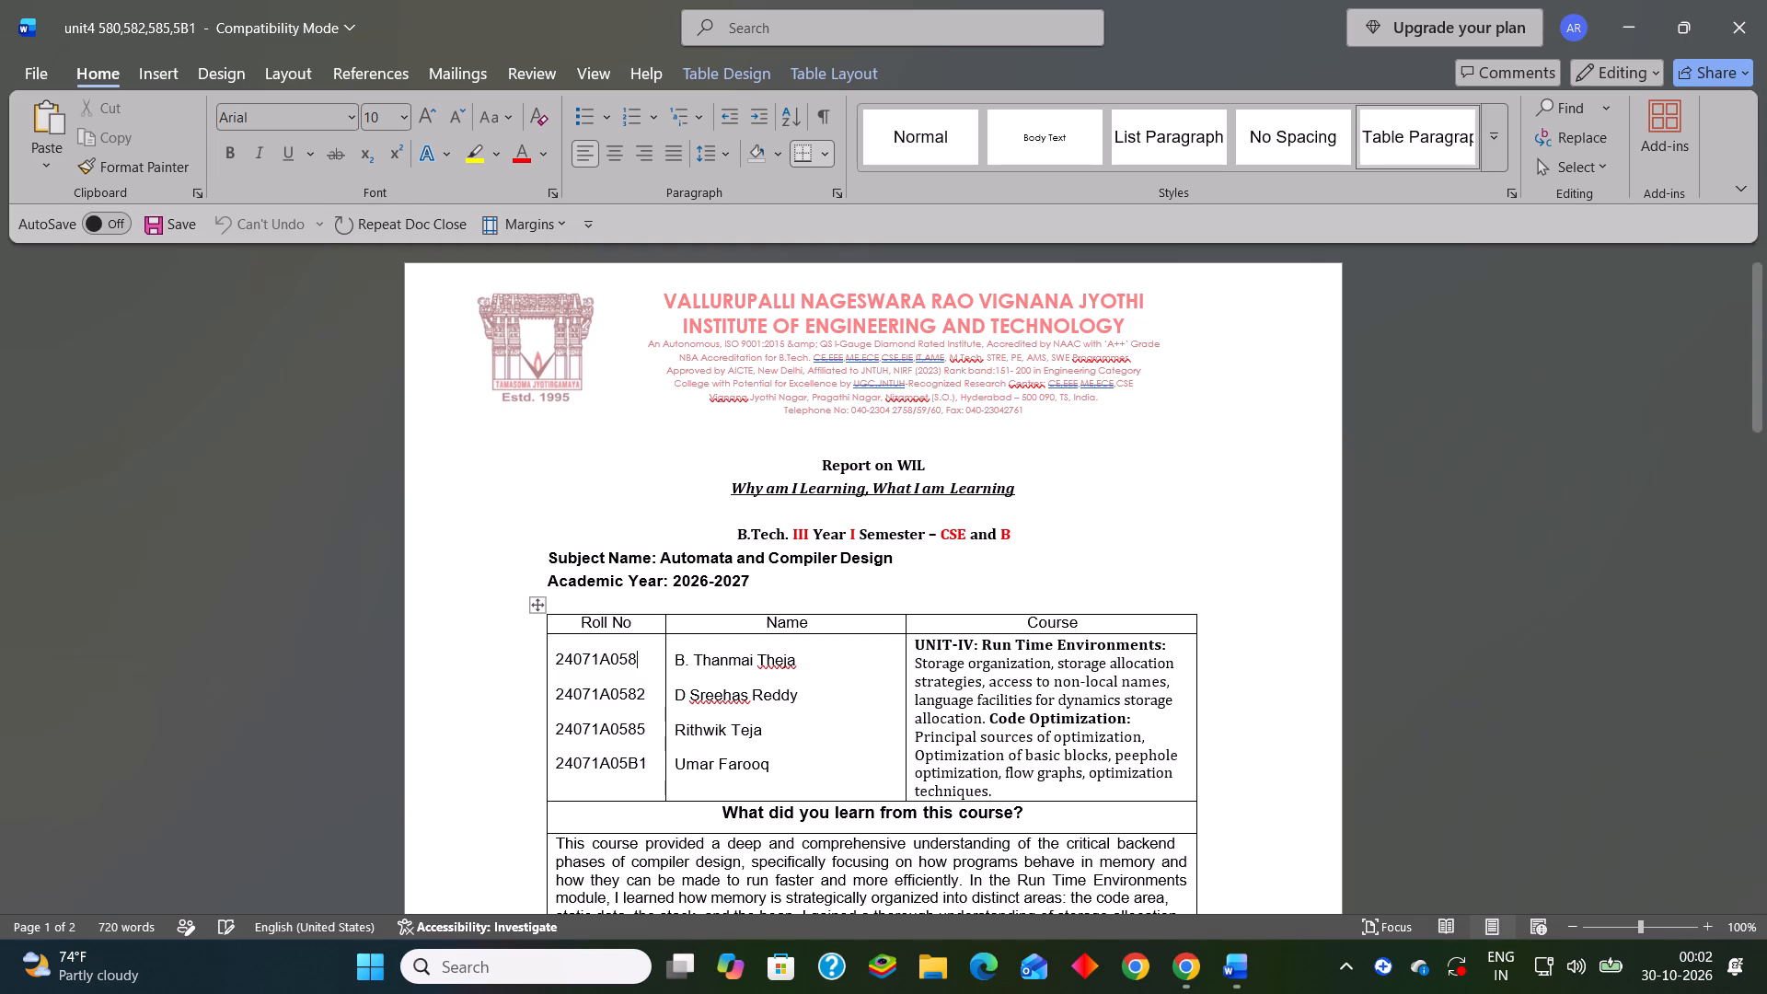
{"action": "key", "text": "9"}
{"action": "key", "text": "Down"}
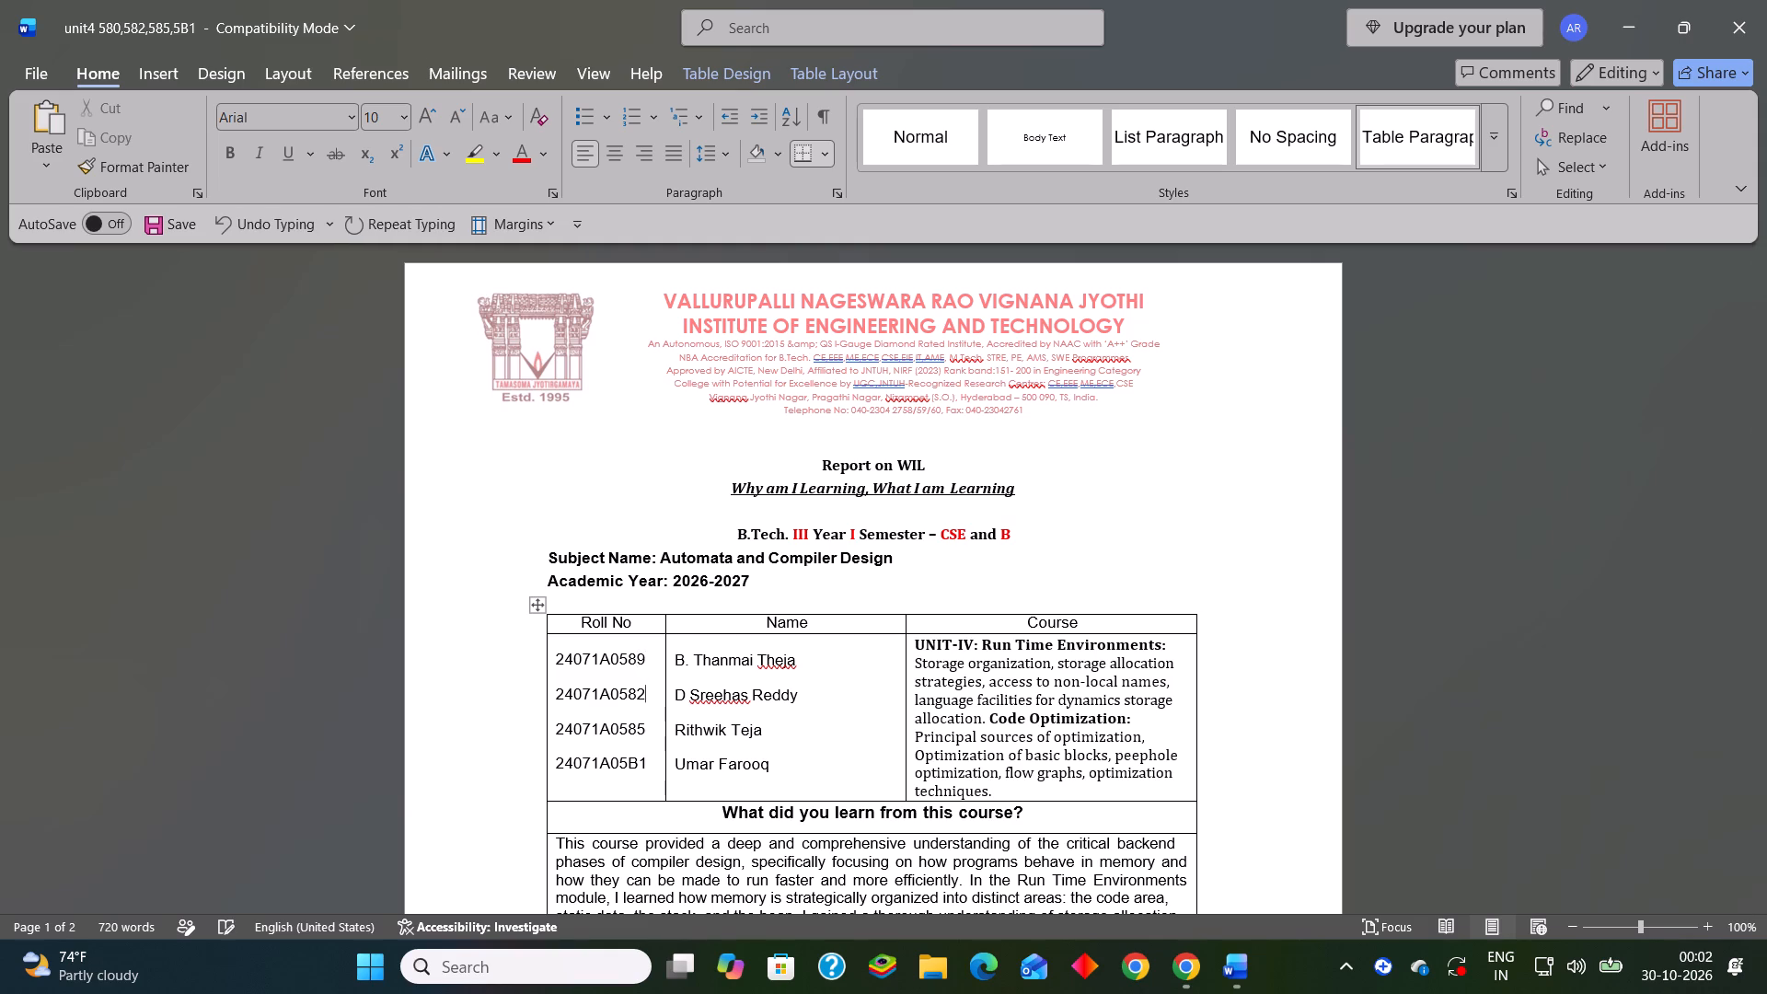
{"action": "key", "text": "BackSpace"}
{"action": "key", "text": "BackSpace"}
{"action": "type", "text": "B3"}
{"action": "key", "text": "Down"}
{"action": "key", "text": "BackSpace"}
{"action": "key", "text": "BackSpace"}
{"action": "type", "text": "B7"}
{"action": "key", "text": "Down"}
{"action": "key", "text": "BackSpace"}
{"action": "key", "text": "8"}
Add the fifth group member's roll number on a new line at the end of the Roll No column.
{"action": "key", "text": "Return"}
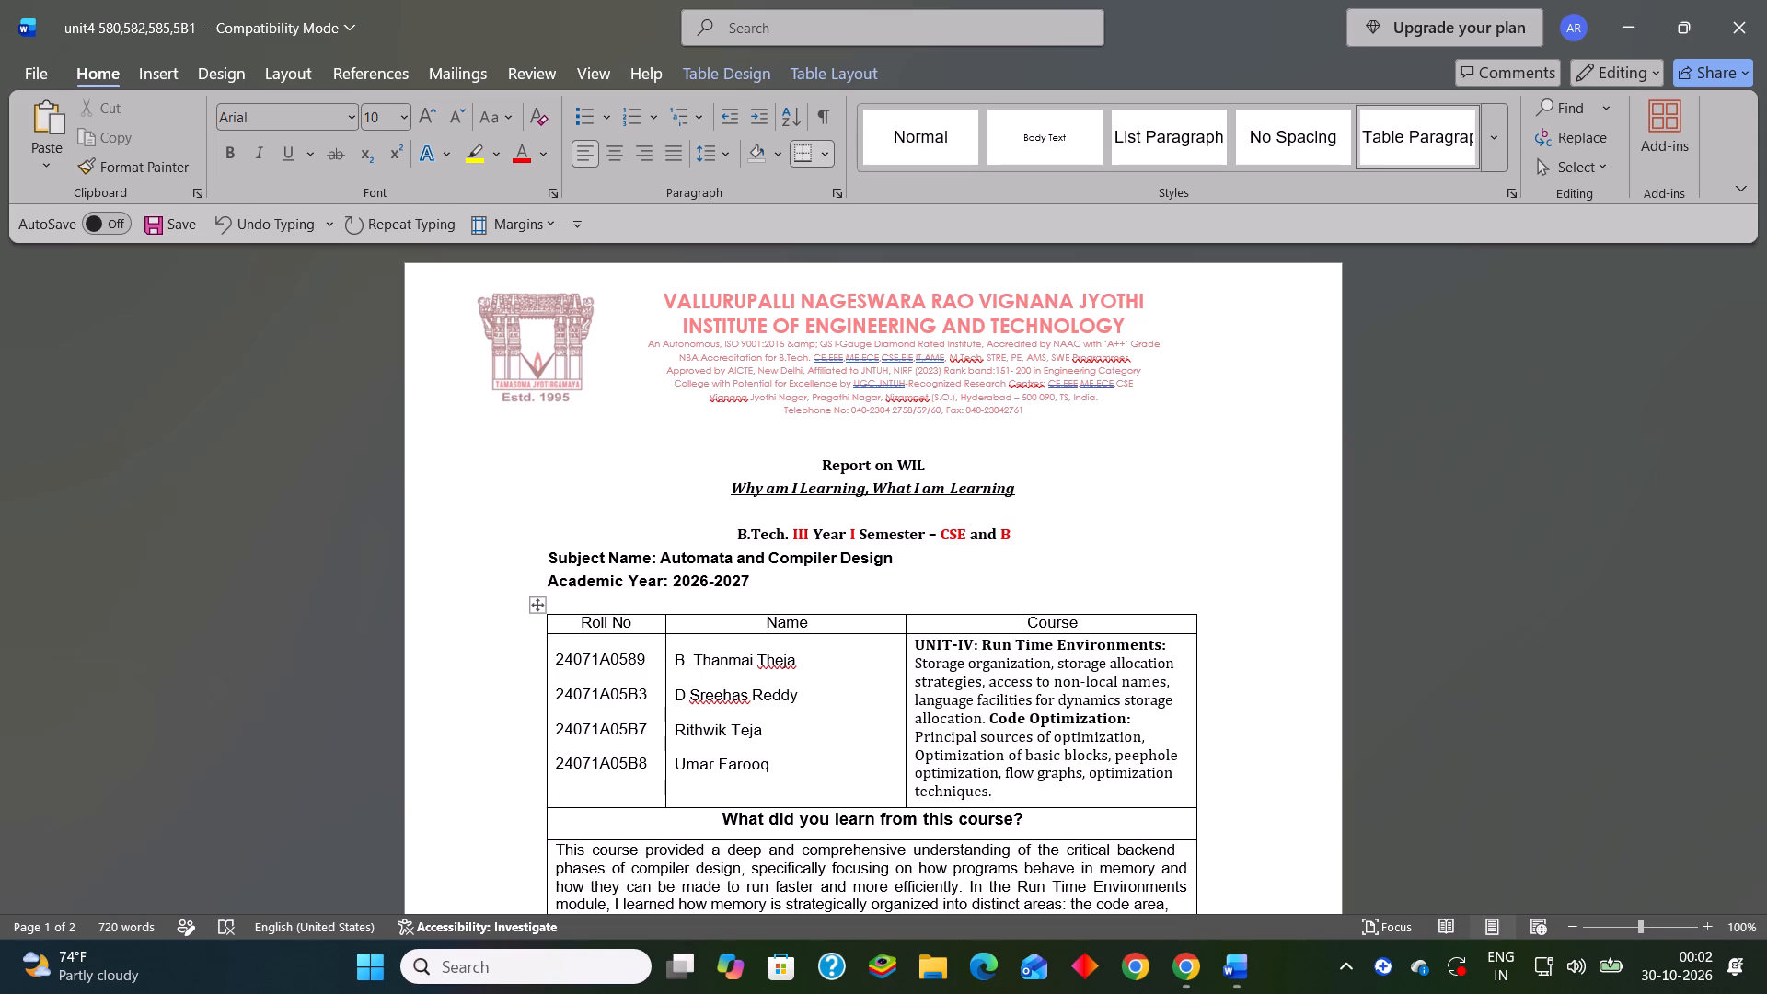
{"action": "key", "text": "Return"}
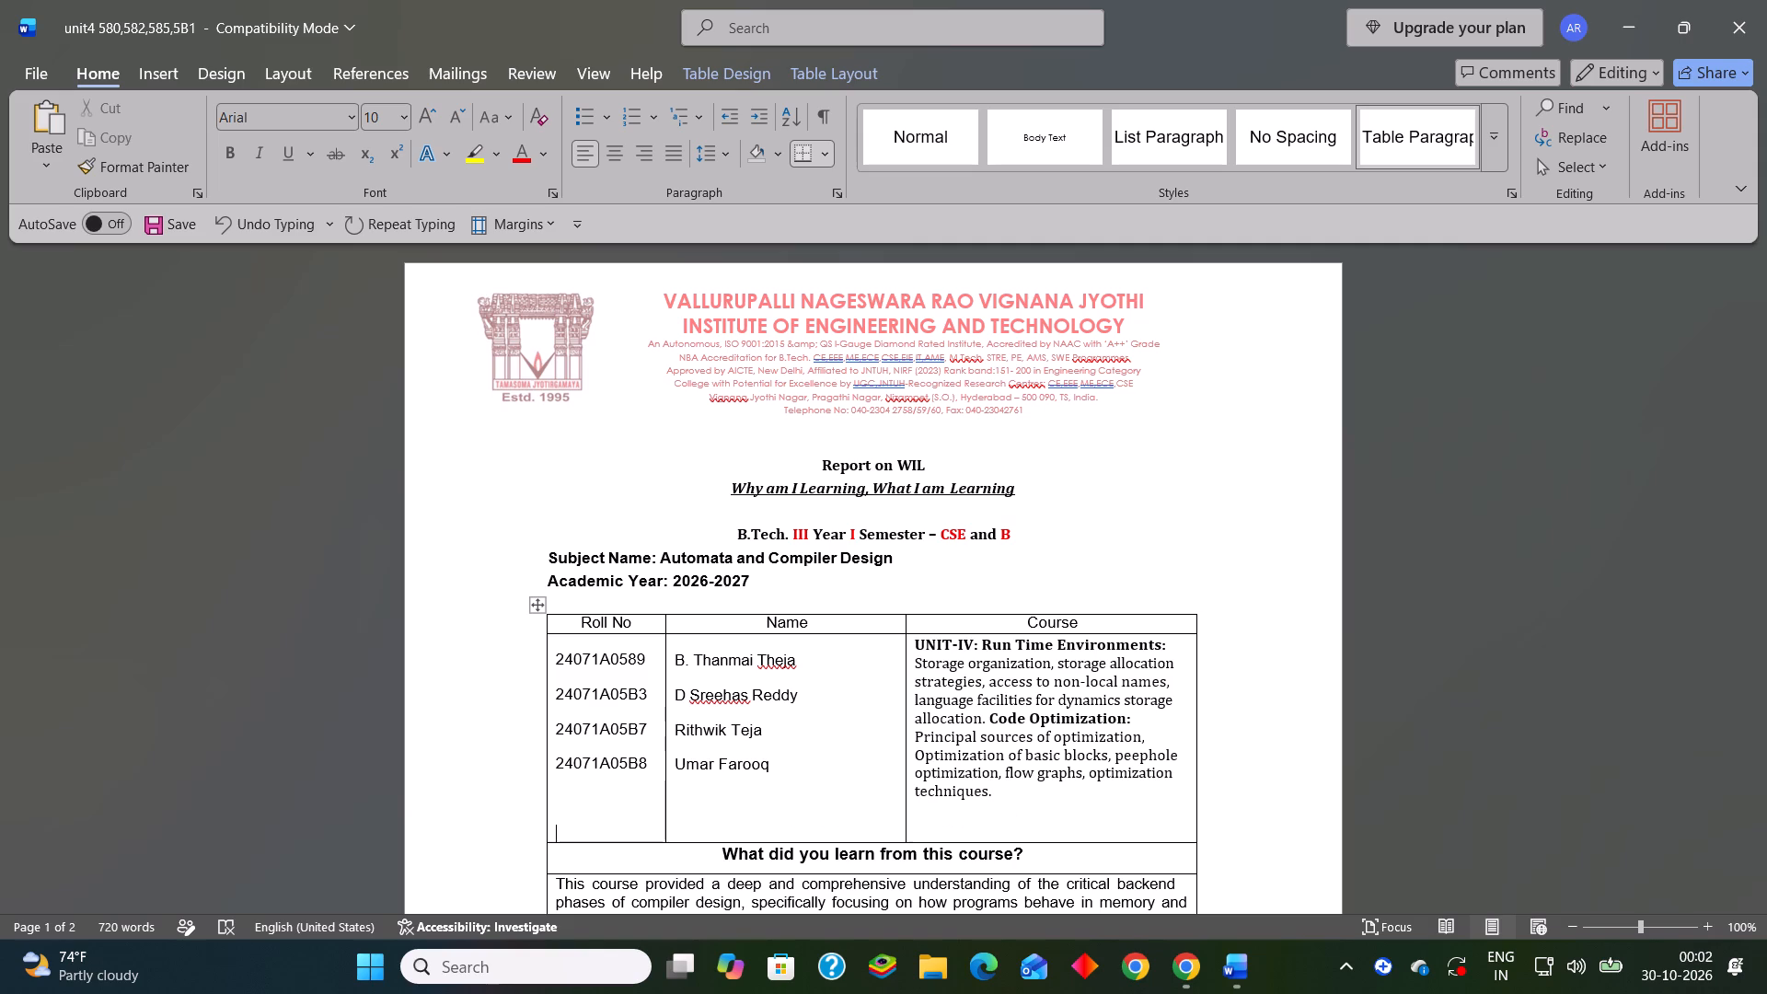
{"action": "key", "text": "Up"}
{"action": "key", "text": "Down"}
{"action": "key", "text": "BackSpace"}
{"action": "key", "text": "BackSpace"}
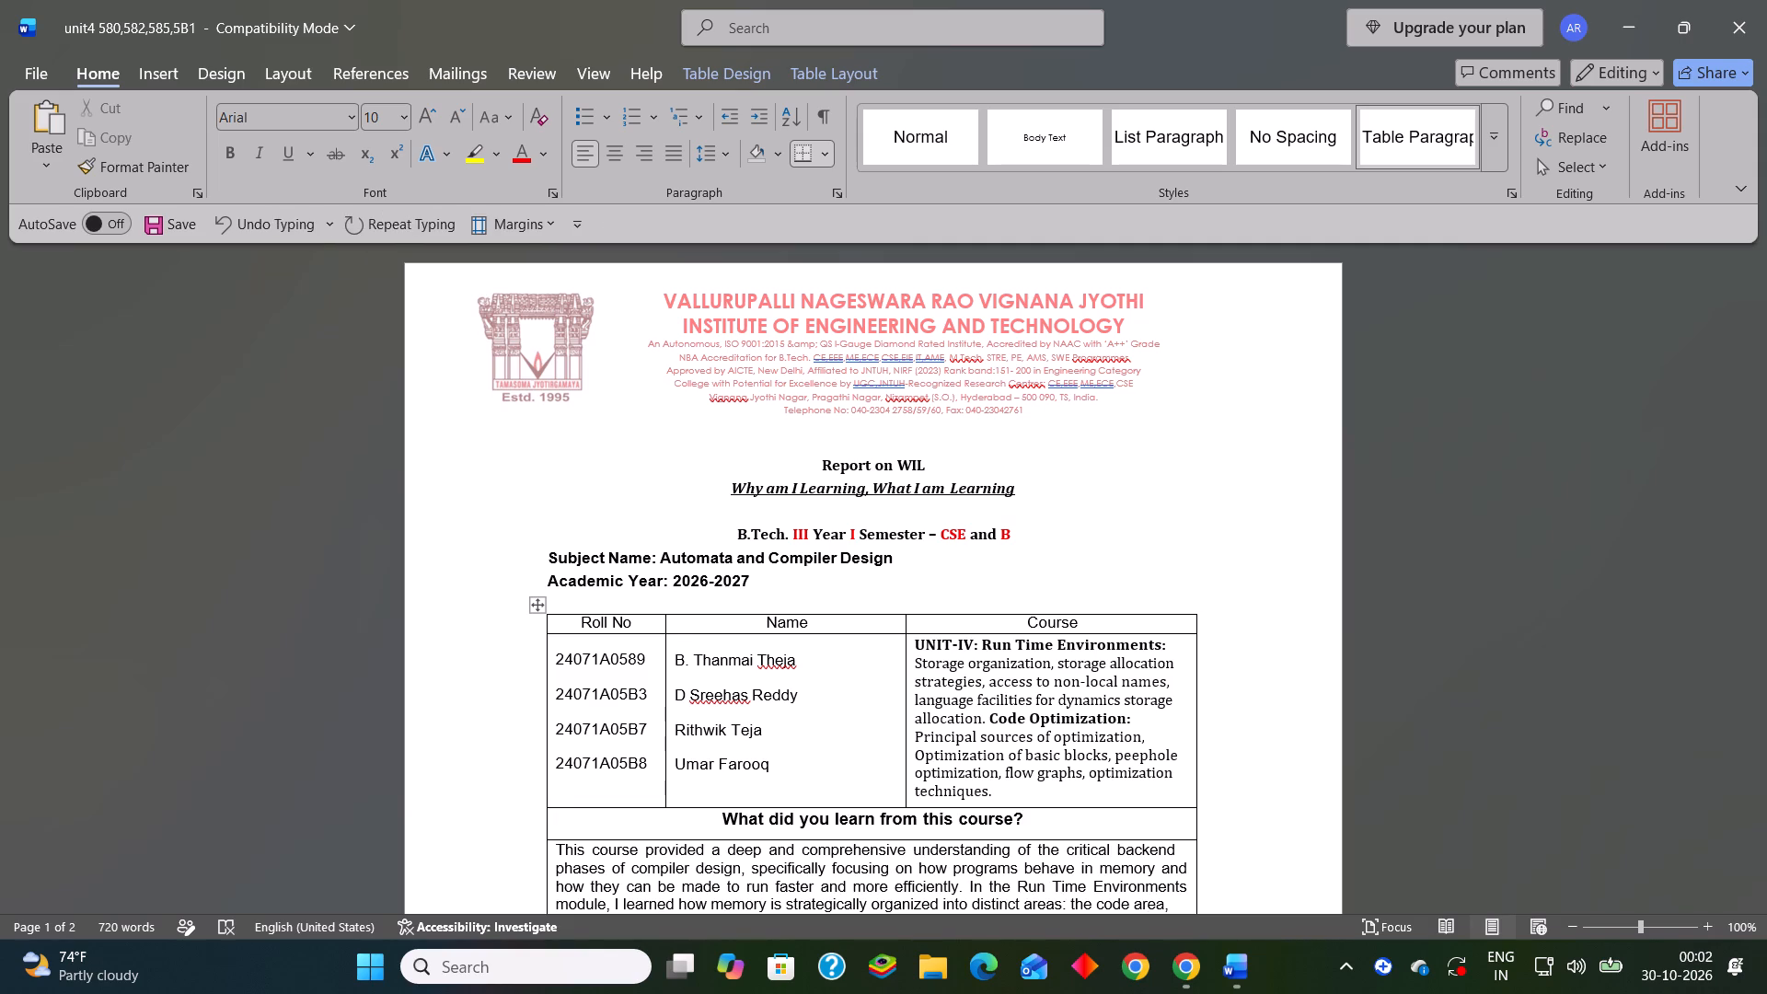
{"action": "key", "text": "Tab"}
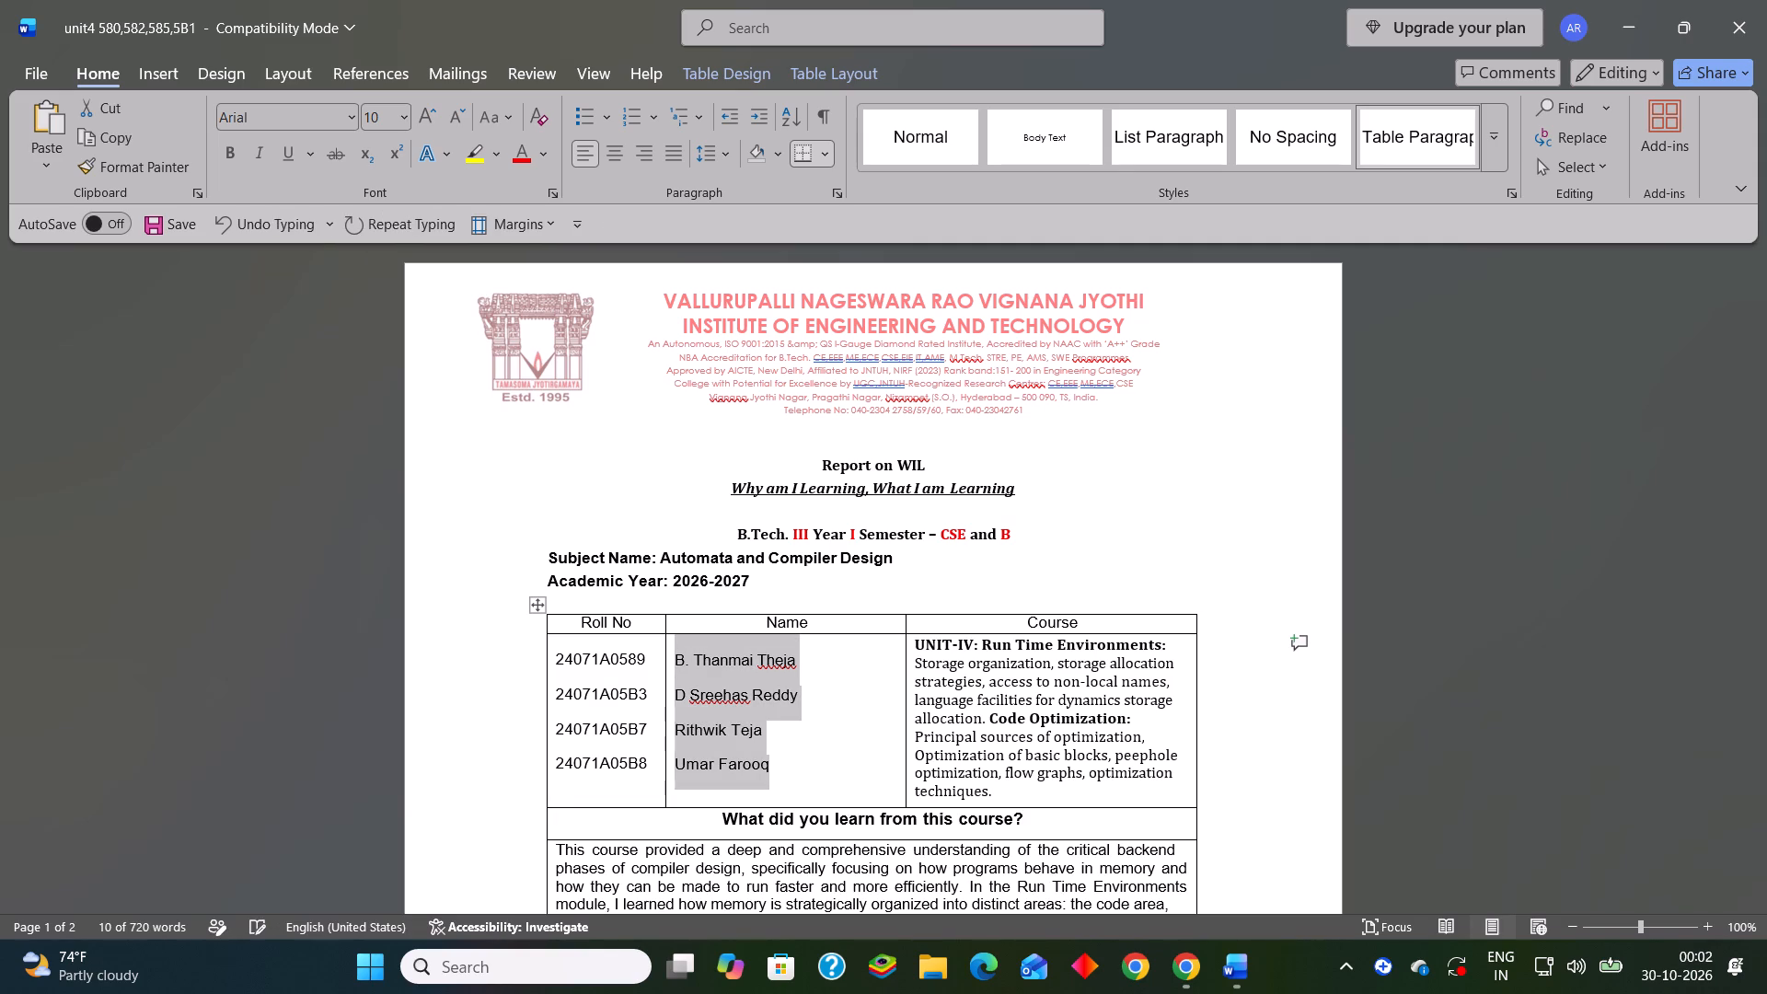
{"action": "left_click", "coordinate": [560, 787]}
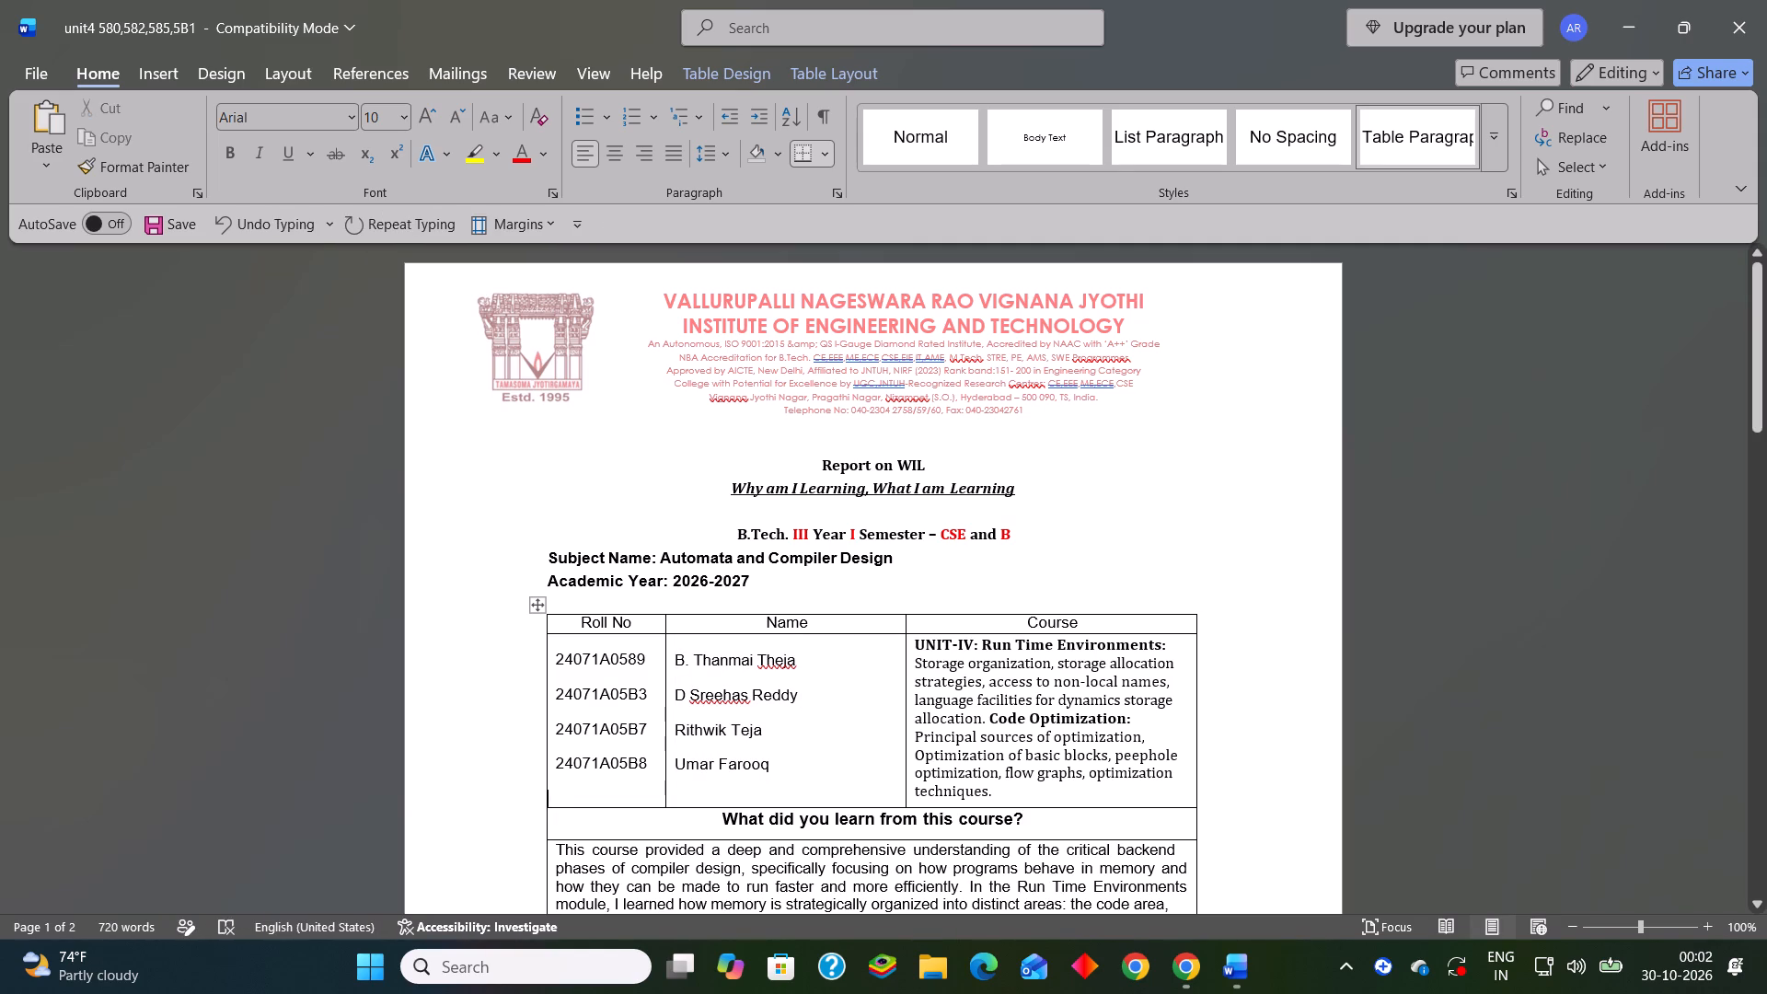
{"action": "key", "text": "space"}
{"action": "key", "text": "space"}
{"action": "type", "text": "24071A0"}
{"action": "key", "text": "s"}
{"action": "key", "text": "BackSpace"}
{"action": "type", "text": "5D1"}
{"action": "scroll", "coordinate": [560, 787], "scroll_direction": "right", "scroll_amount": 1}
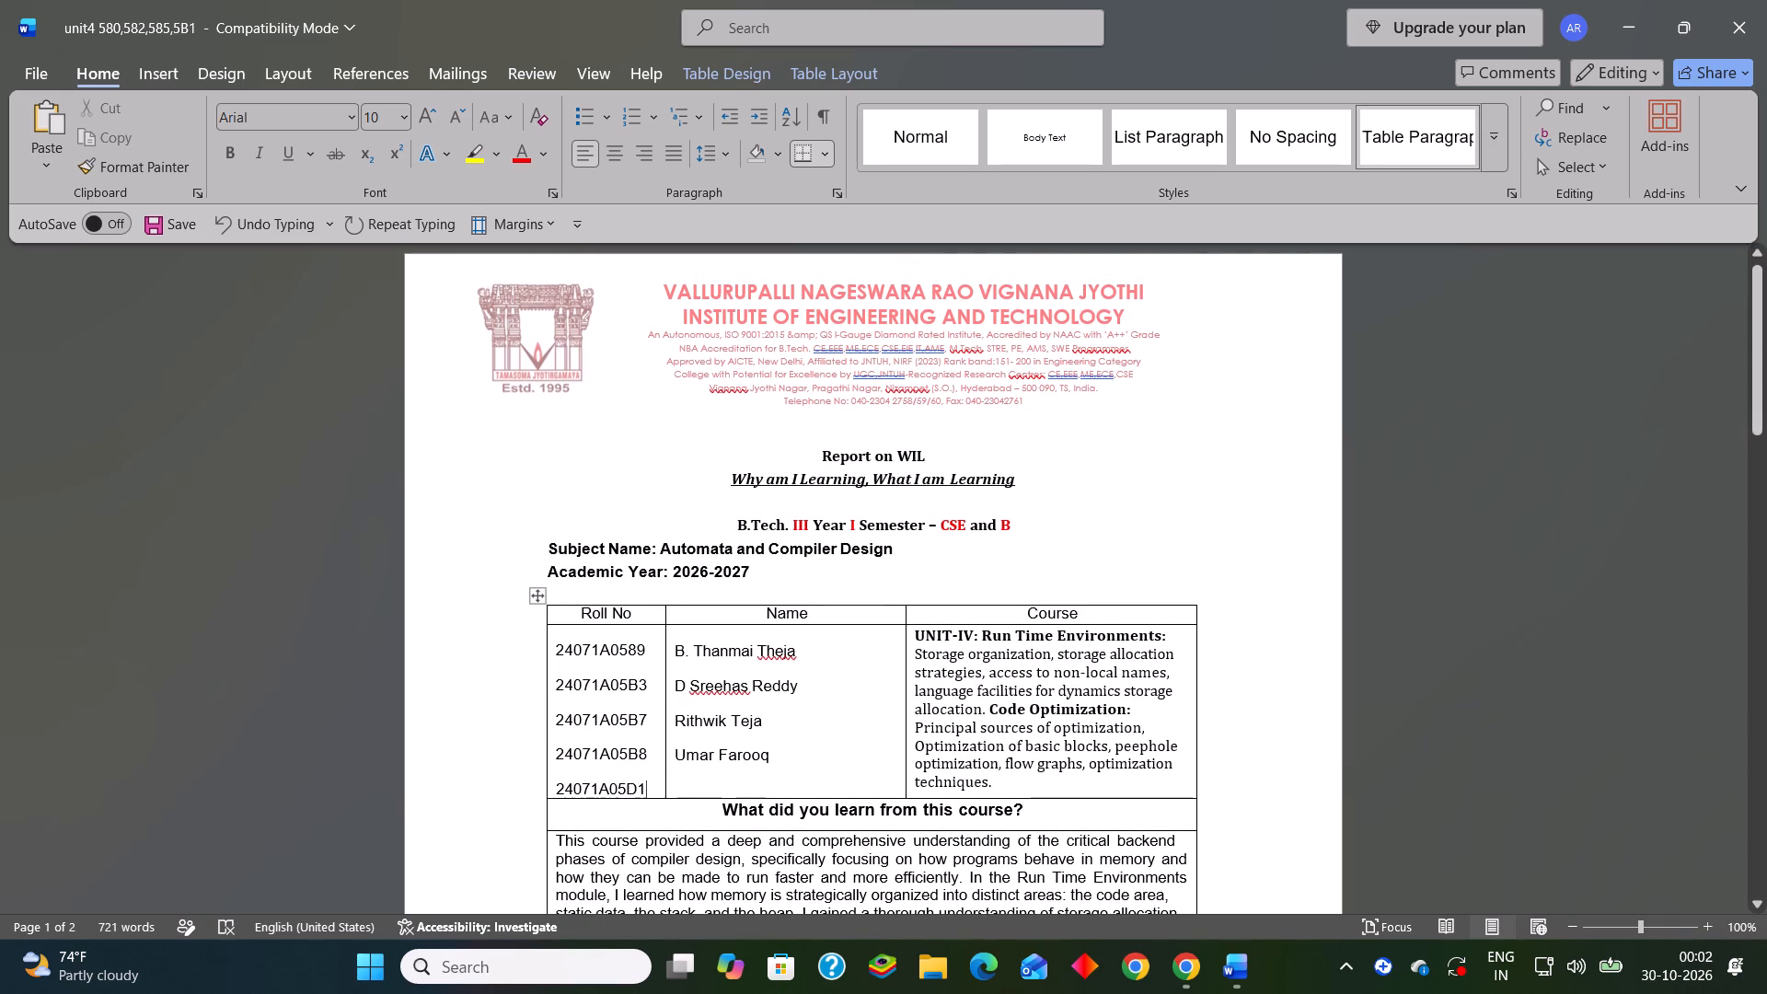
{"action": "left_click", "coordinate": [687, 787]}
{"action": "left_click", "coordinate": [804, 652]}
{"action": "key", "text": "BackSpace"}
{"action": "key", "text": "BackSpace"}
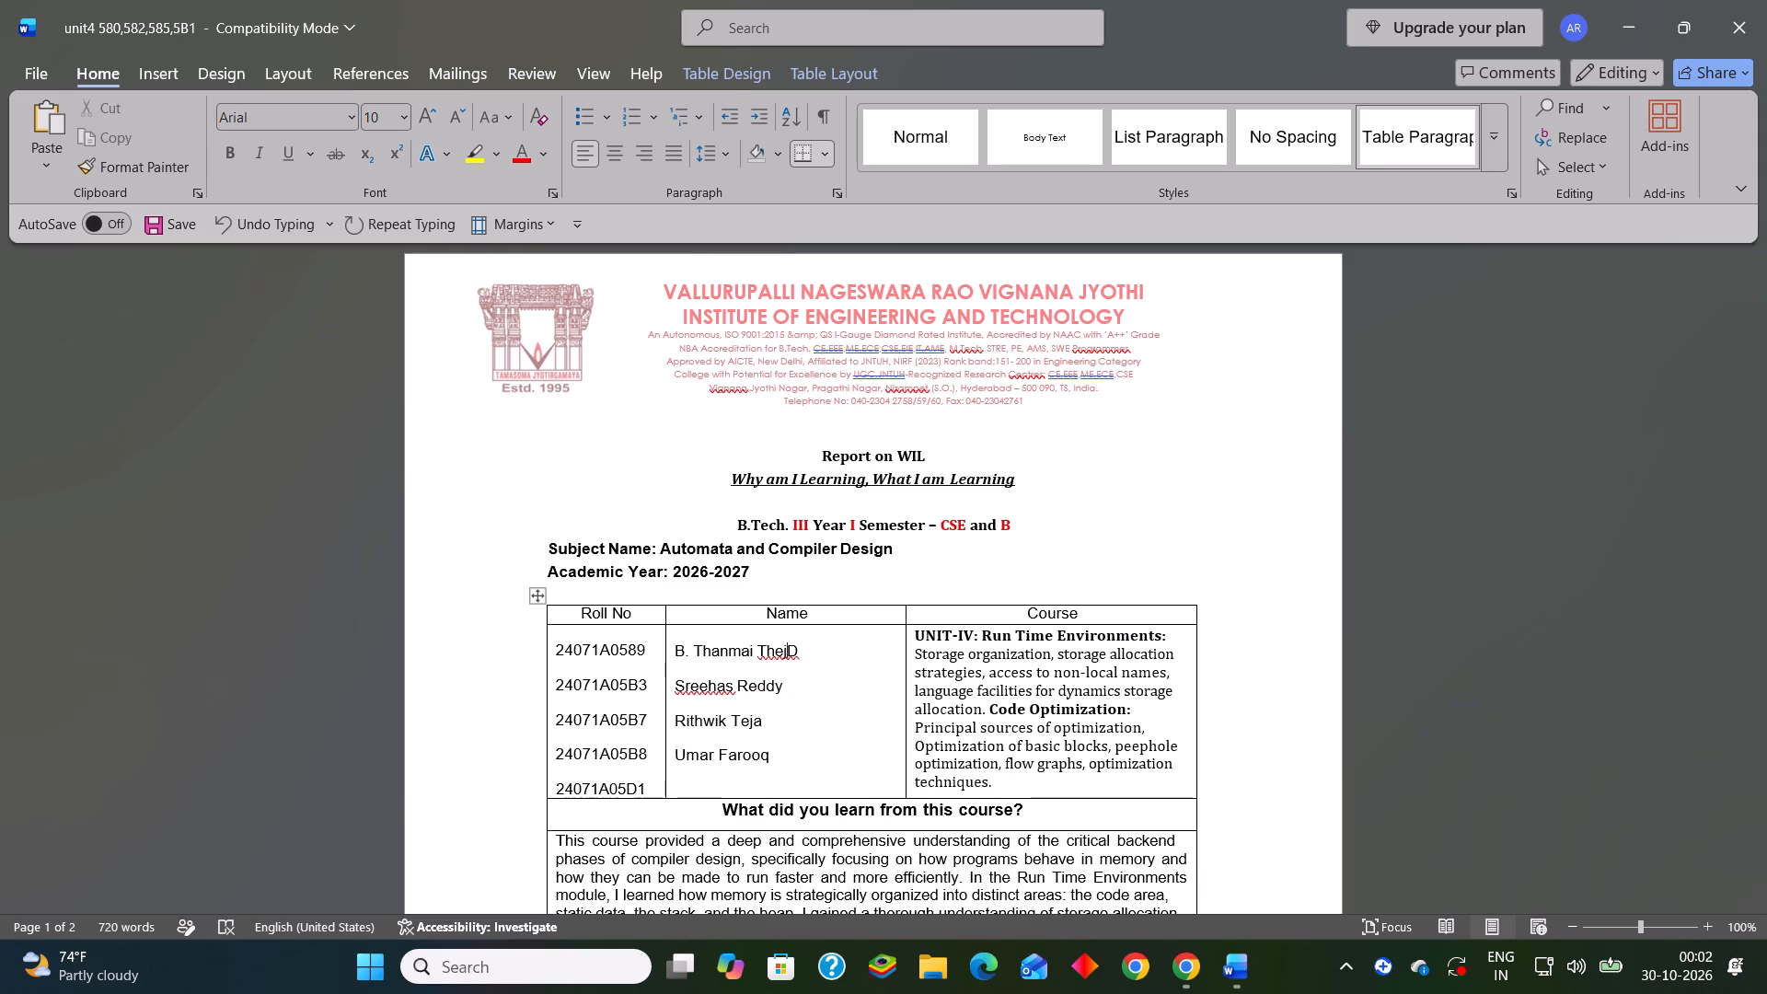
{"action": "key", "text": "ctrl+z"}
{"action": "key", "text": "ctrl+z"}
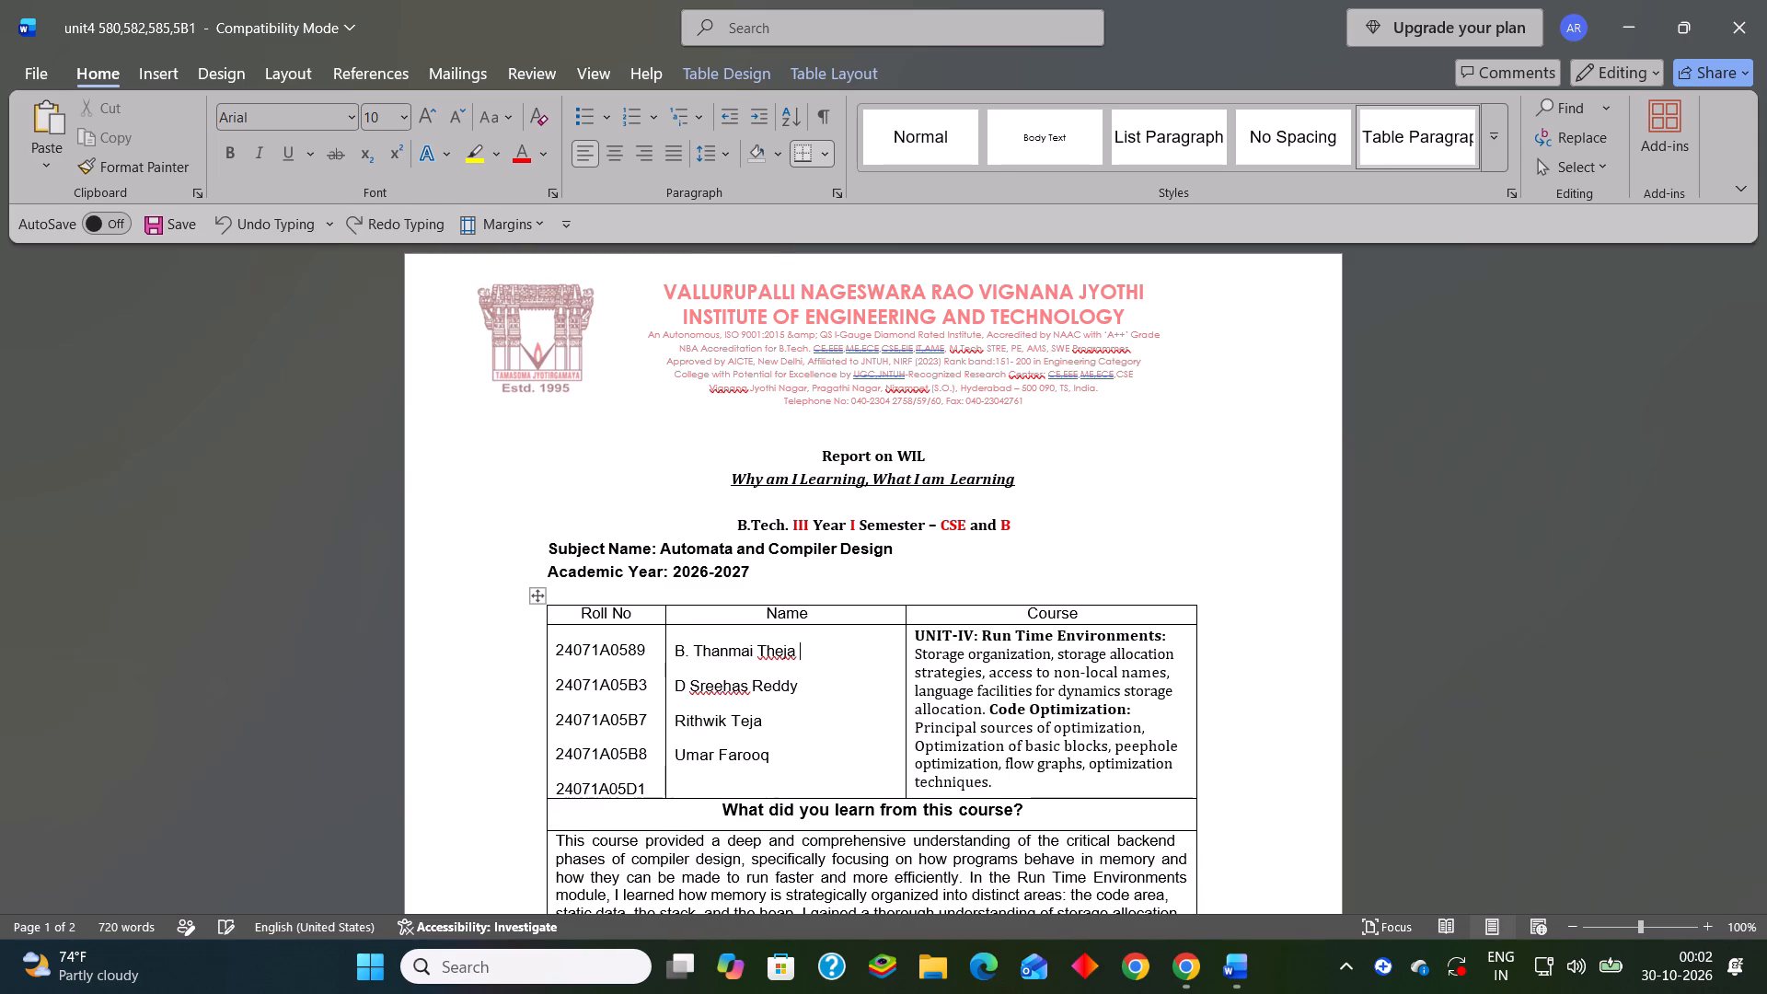
Replace the first name in the table's Name column with the first new group member's name.
{"action": "key", "text": "Left"}
{"action": "key", "text": "BackSpace"}
{"action": "key", "text": "BackSpace"}
{"action": "key", "text": "BackSpace"}
{"action": "key", "text": "BackSpace"}
{"action": "key", "text": "BackSpace"}
{"action": "key", "text": "BackSpace"}
{"action": "key", "text": "BackSpace"}
{"action": "key", "text": "BackSpace"}
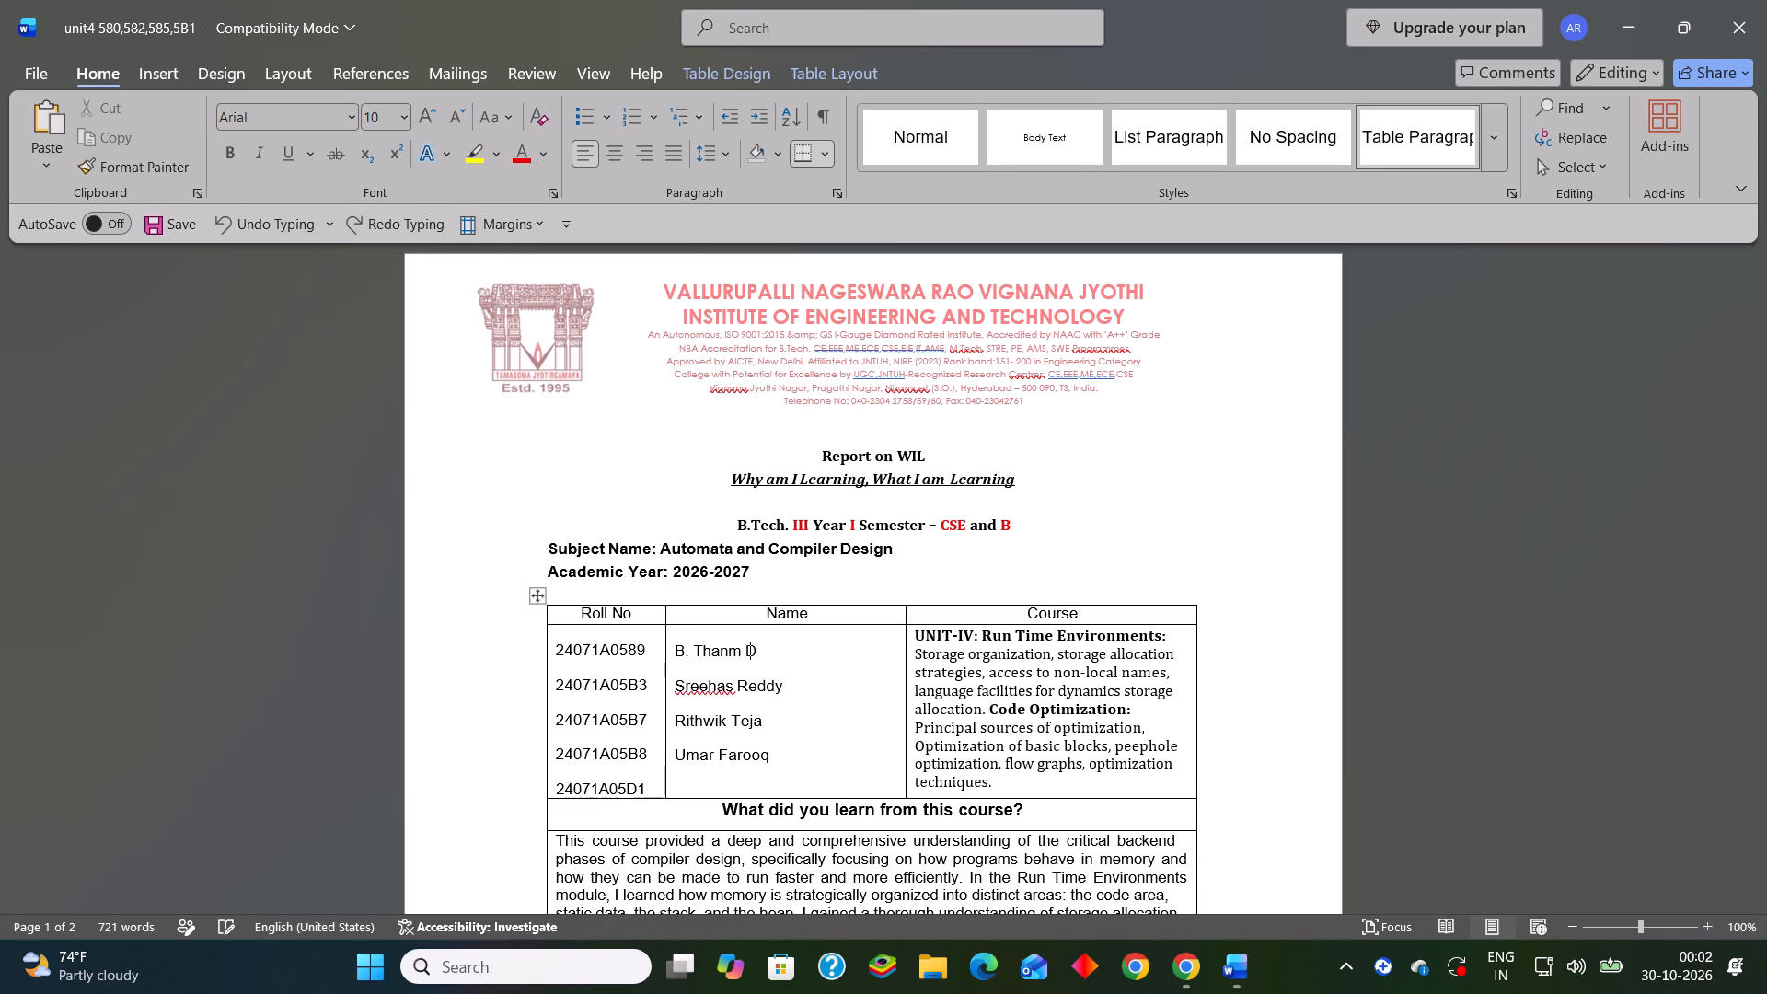
{"action": "key", "text": "BackSpace"}
{"action": "key", "text": "BackSpace"}
{"action": "key", "text": "BackSpace"}
{"action": "key", "text": "BackSpace"}
{"action": "key", "text": "BackSpace"}
{"action": "key", "text": "BackSpace"}
{"action": "key", "text": "BackSpace"}
{"action": "key", "text": "BackSpace"}
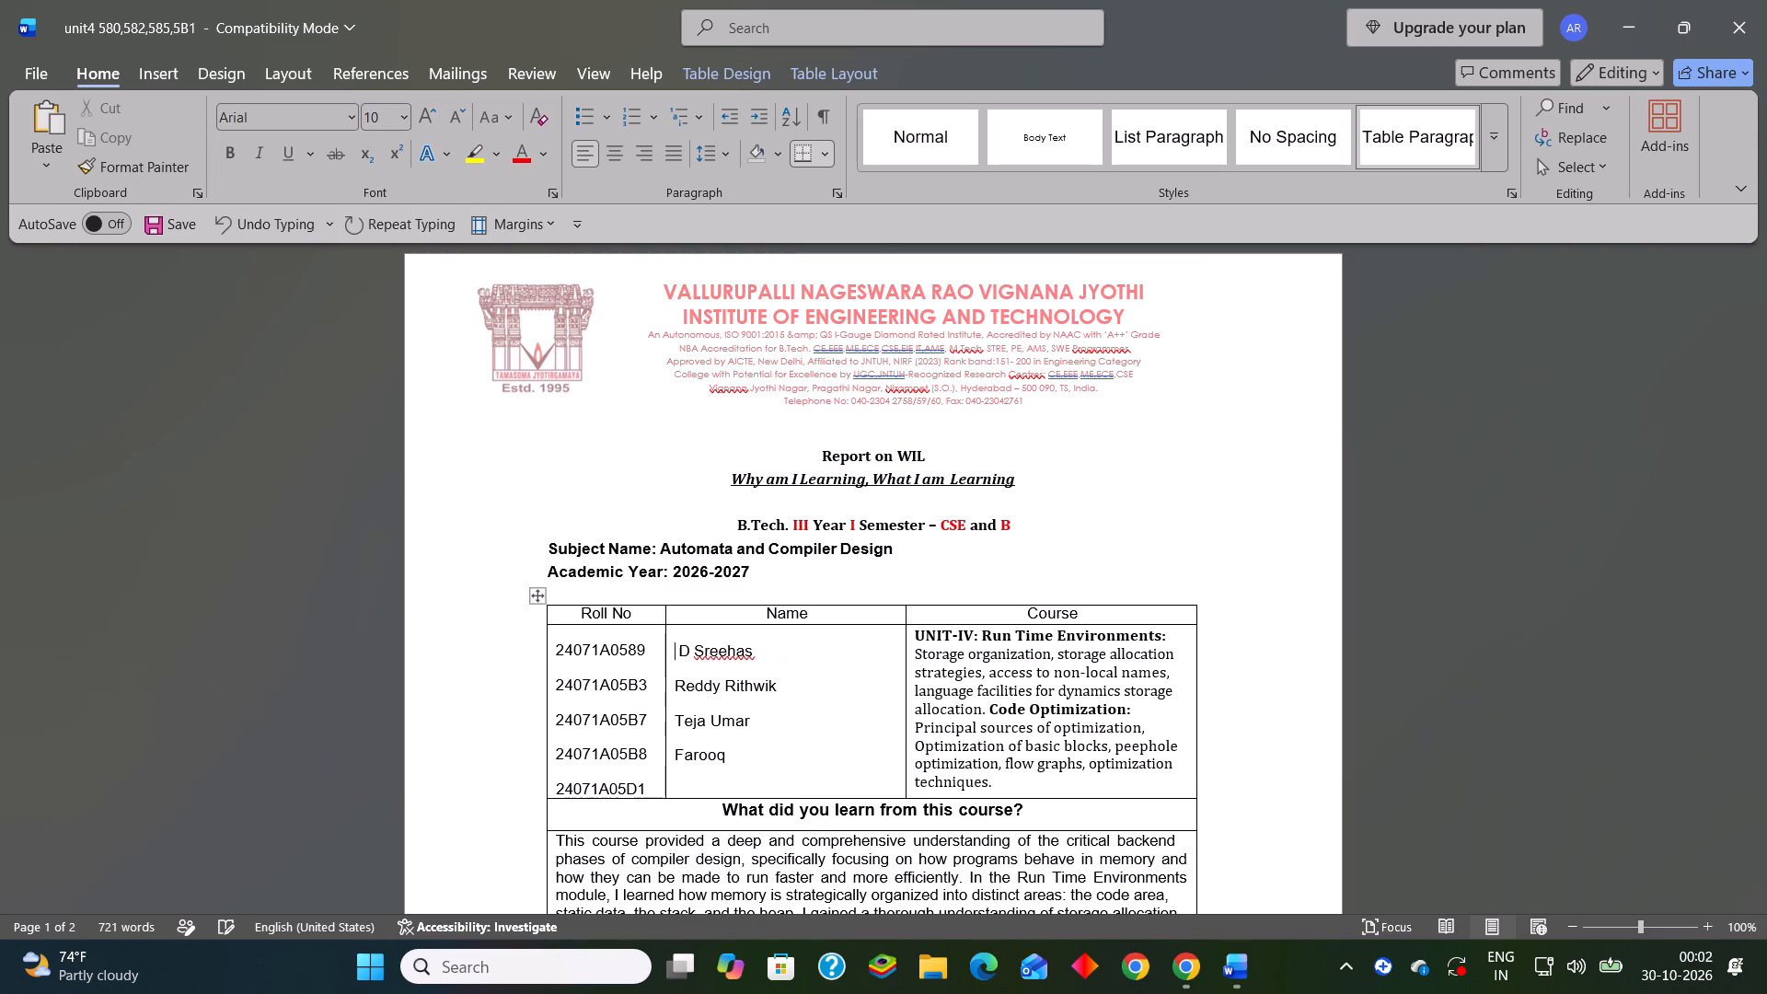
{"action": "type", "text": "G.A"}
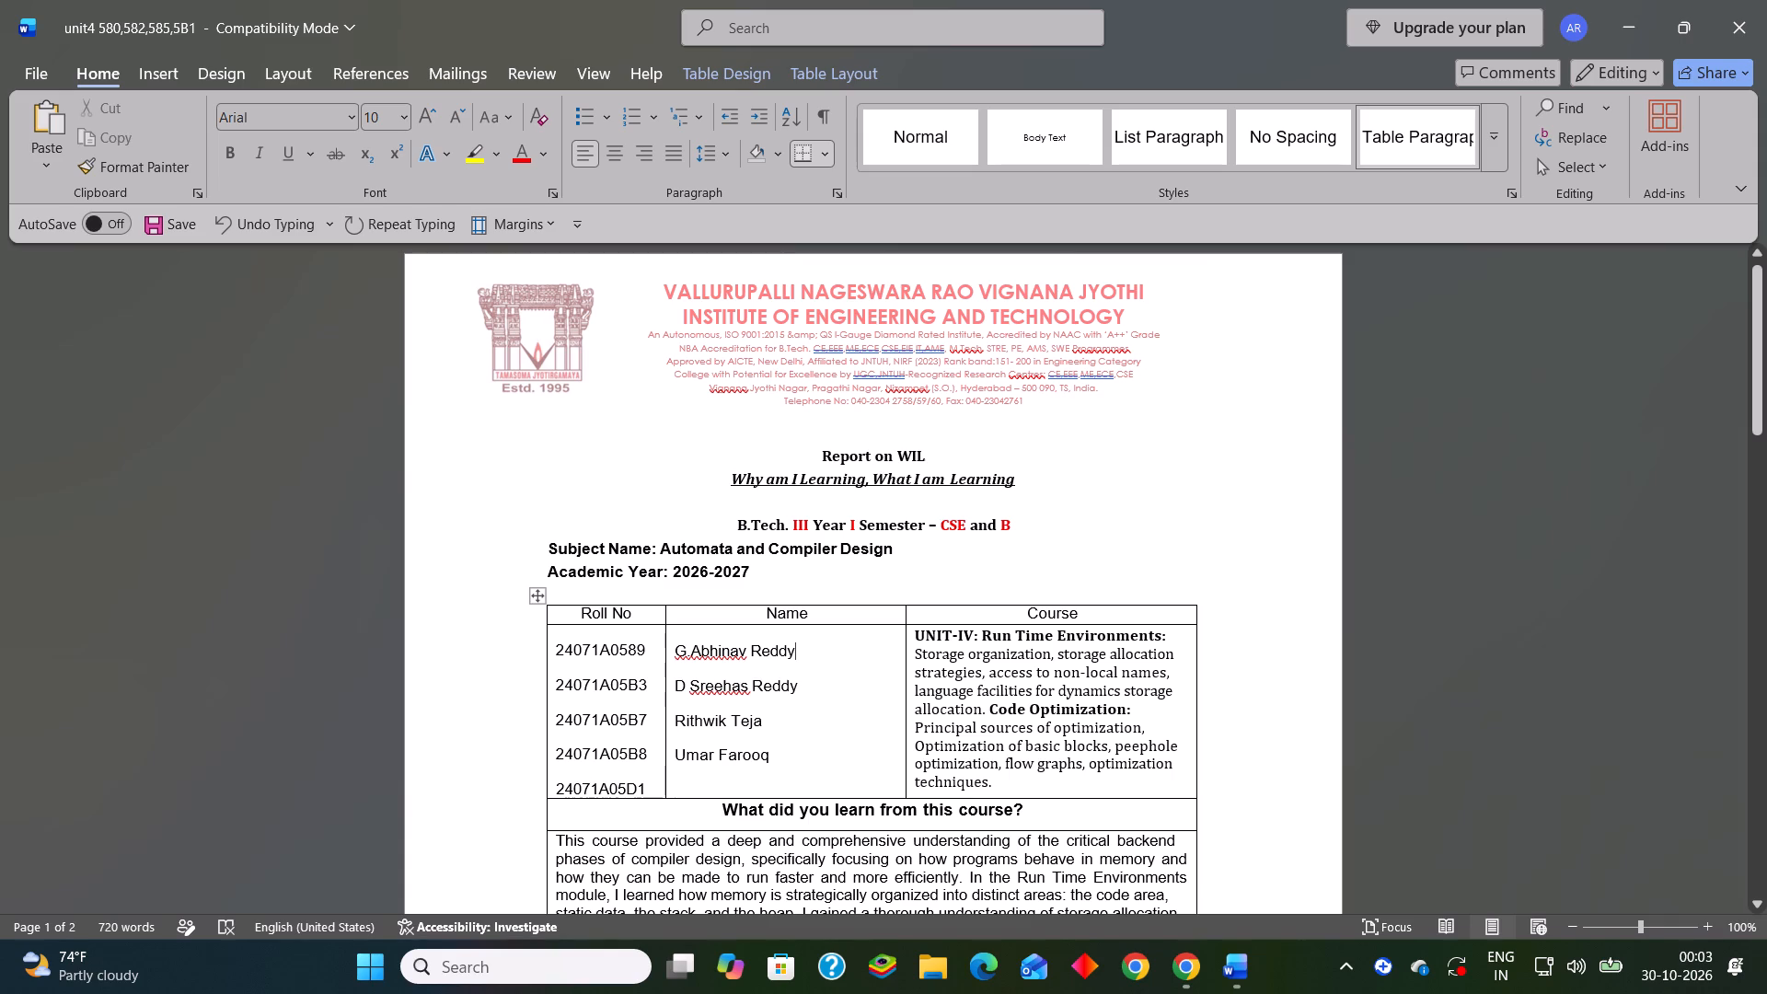
Replace the second name in the Name column with the second new group member's name.
{"action": "left_click", "coordinate": [795, 688]}
{"action": "key", "text": "BackSpace"}
{"action": "key", "text": "BackSpace"}
{"action": "key", "text": "BackSpace"}
{"action": "key", "text": "BackSpace"}
{"action": "key", "text": "BackSpace"}
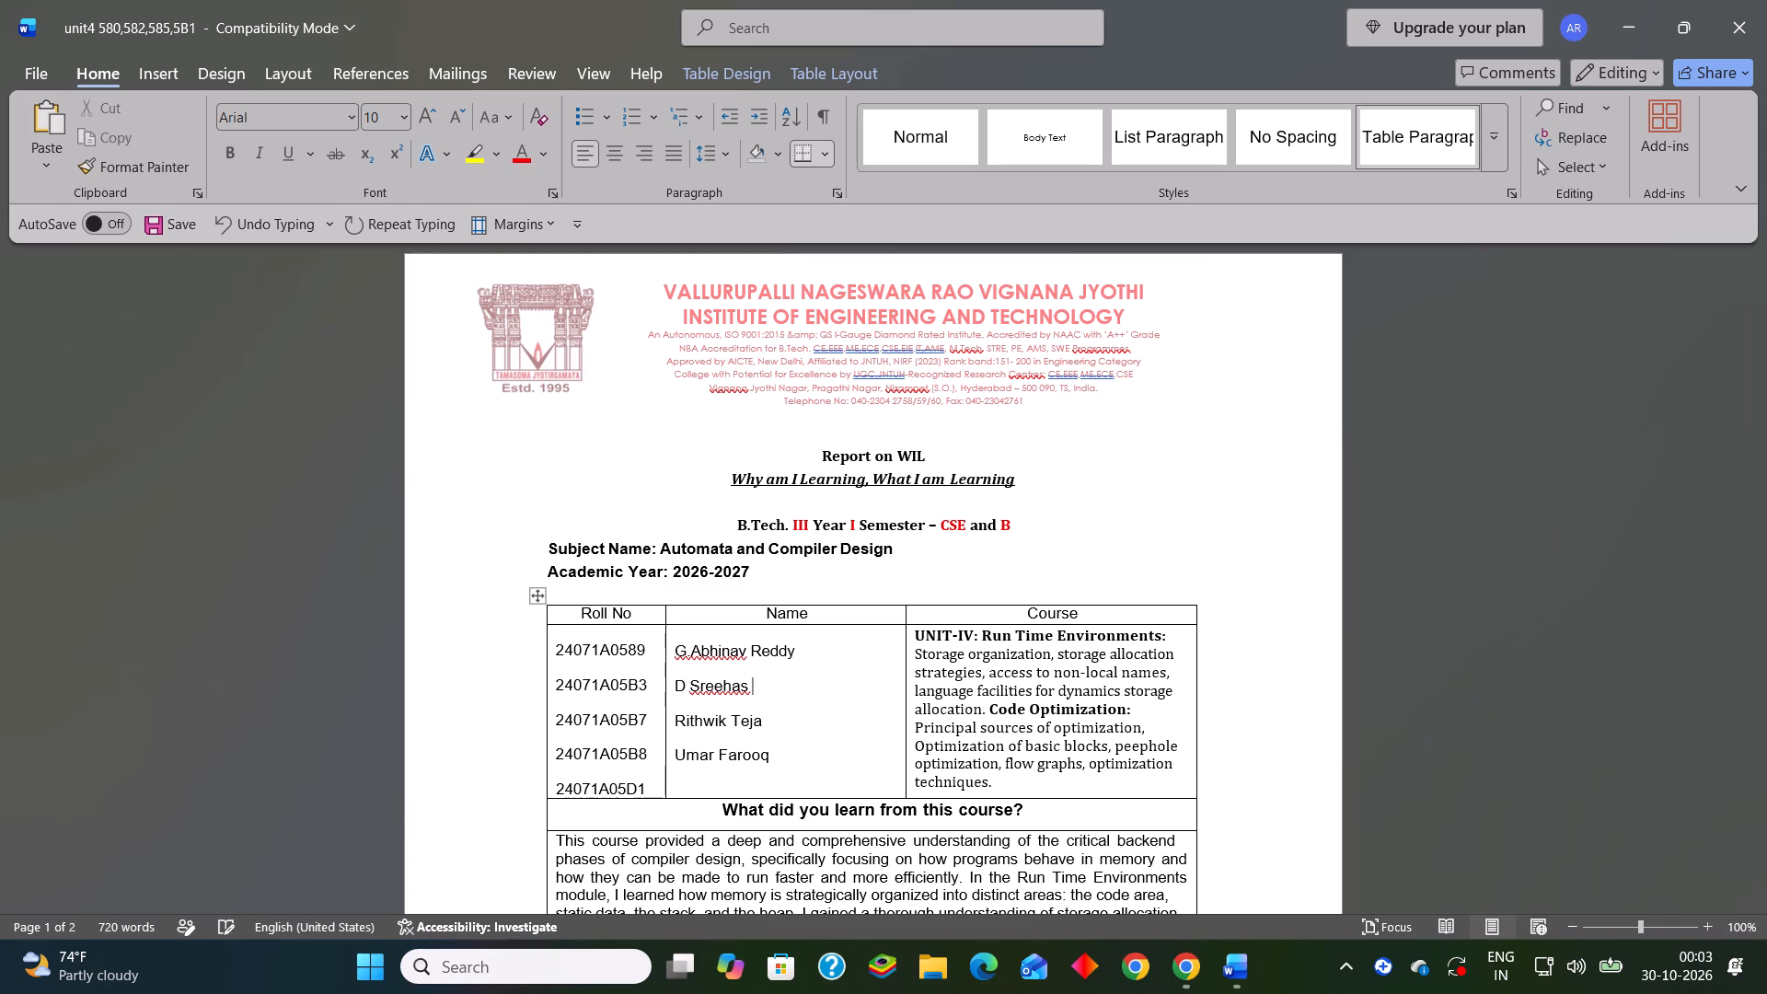
{"action": "key", "text": "BackSpace"}
{"action": "key", "text": "BackSpace"}
{"action": "key", "text": "BackSpace"}
{"action": "key", "text": "BackSpace"}
{"action": "key", "text": "BackSpace"}
{"action": "key", "text": "BackSpace"}
{"action": "key", "text": "BackSpace"}
{"action": "key", "text": "BackSpace"}
{"action": "key", "text": "BackSpace"}
{"action": "key", "text": "BackSpace"}
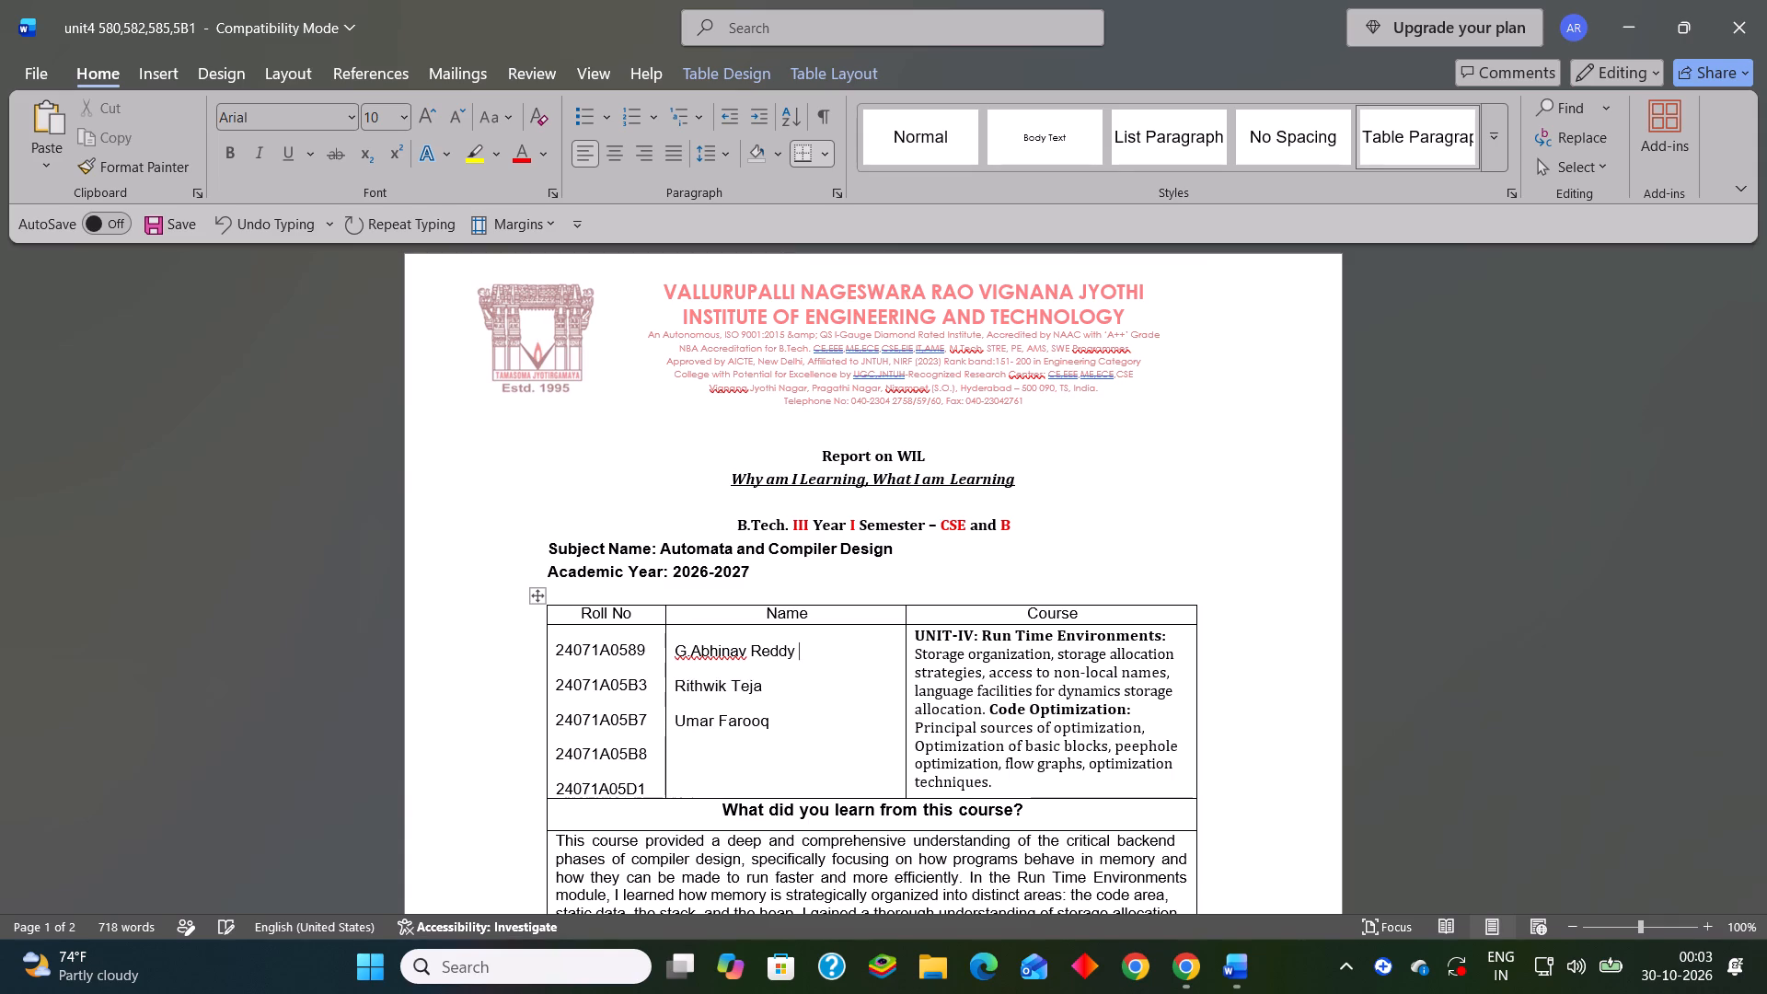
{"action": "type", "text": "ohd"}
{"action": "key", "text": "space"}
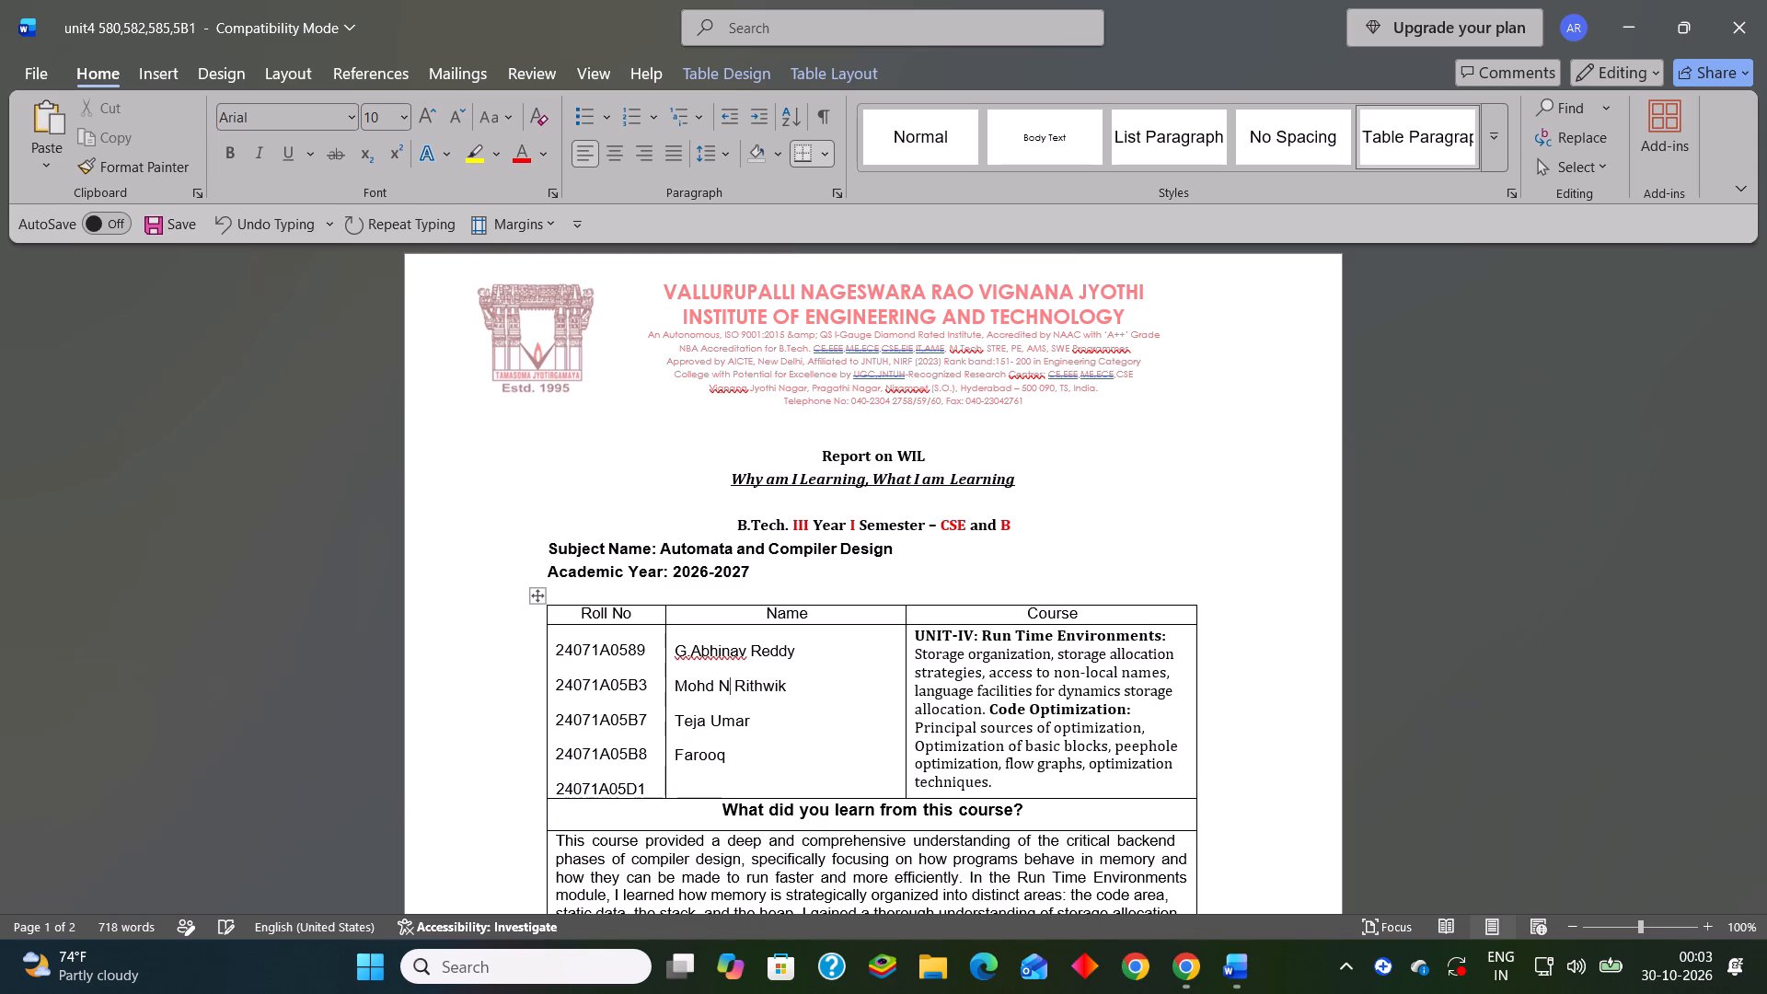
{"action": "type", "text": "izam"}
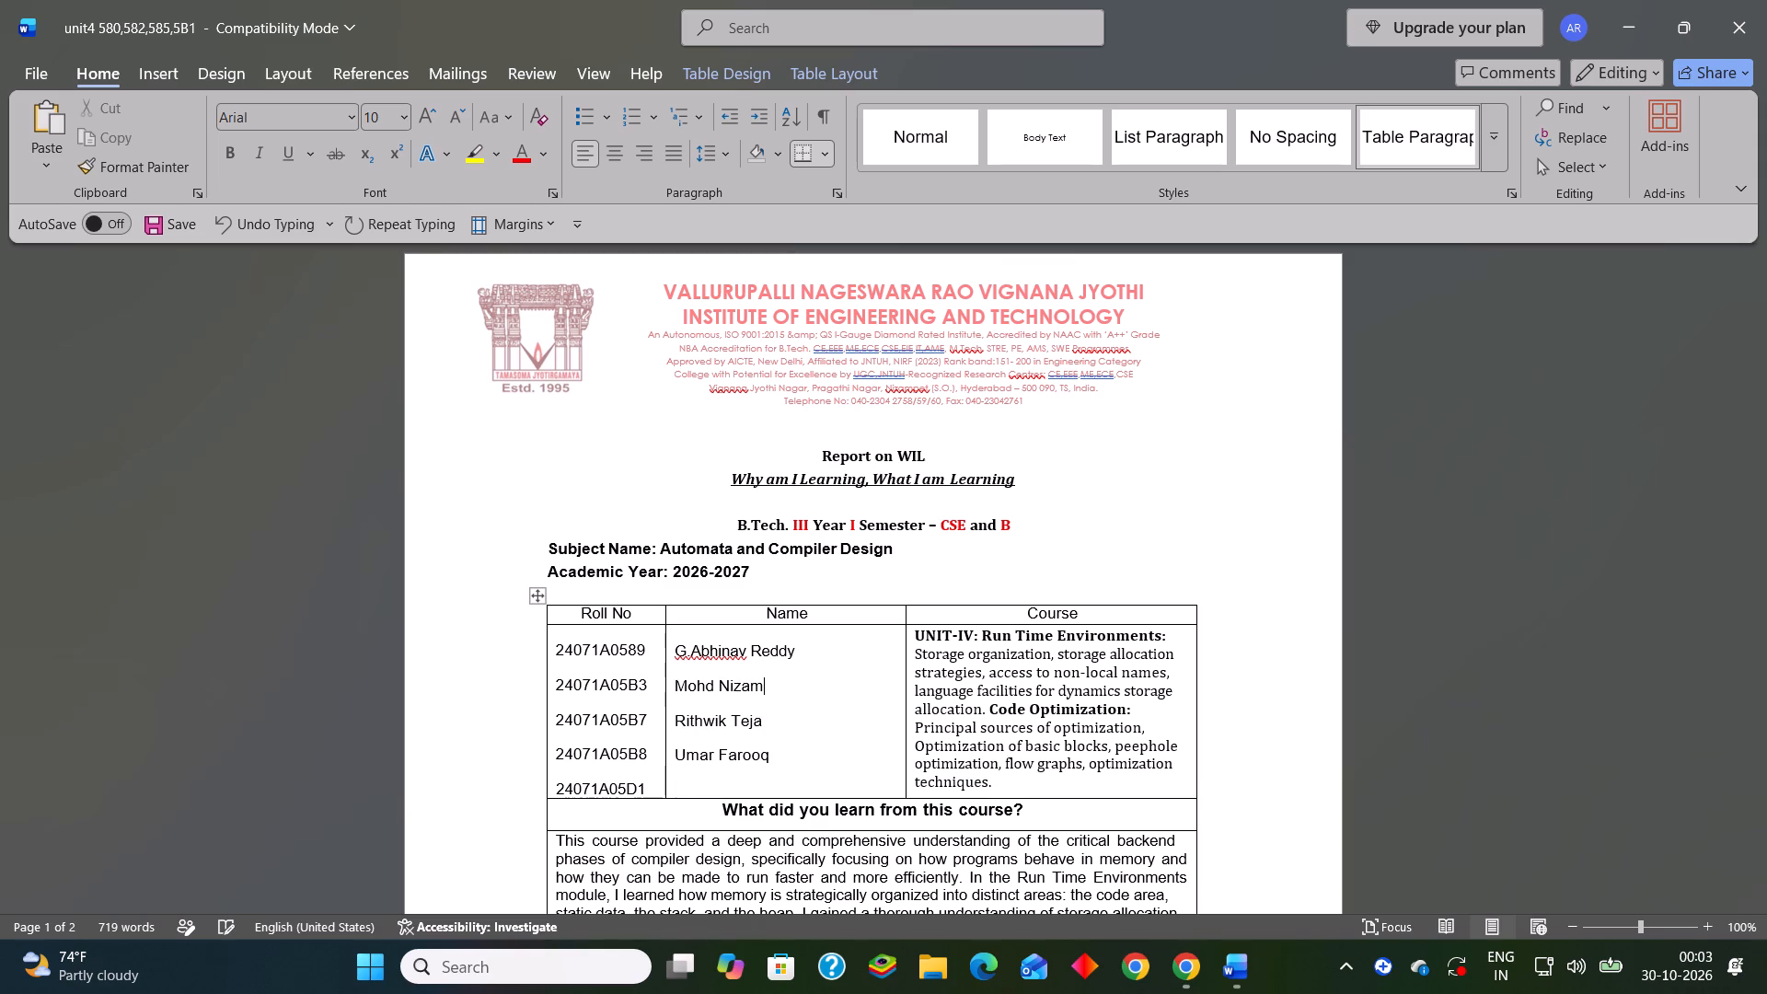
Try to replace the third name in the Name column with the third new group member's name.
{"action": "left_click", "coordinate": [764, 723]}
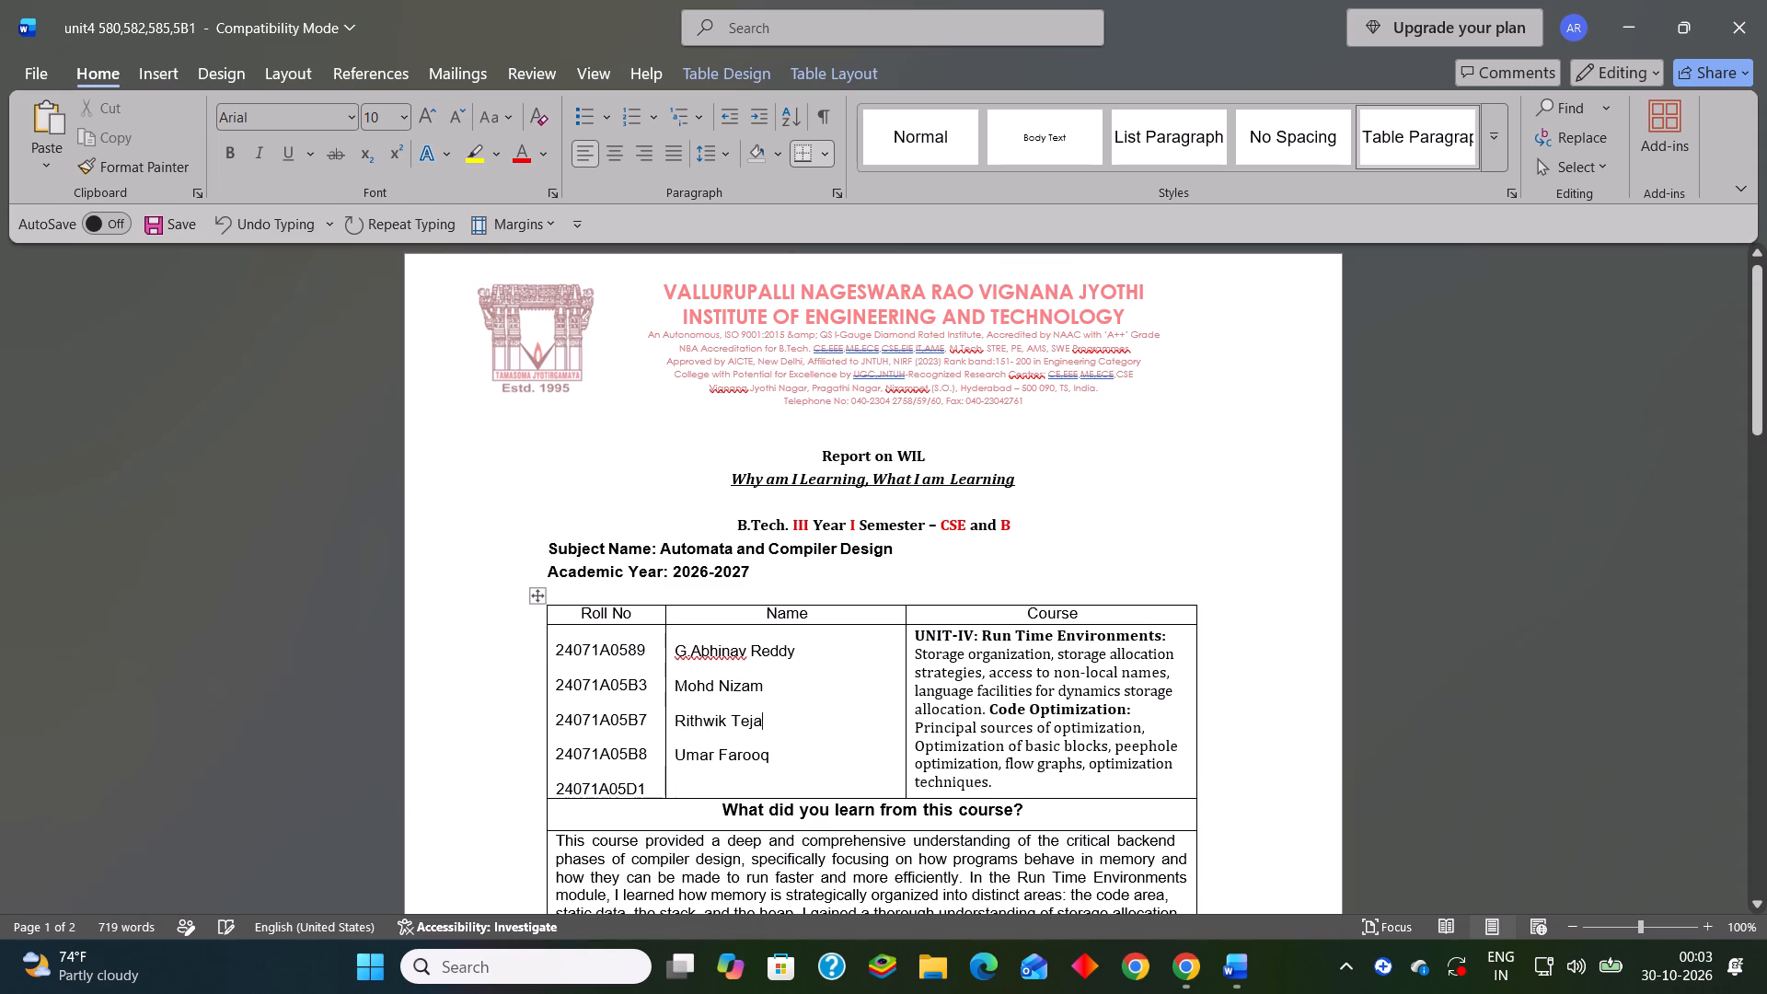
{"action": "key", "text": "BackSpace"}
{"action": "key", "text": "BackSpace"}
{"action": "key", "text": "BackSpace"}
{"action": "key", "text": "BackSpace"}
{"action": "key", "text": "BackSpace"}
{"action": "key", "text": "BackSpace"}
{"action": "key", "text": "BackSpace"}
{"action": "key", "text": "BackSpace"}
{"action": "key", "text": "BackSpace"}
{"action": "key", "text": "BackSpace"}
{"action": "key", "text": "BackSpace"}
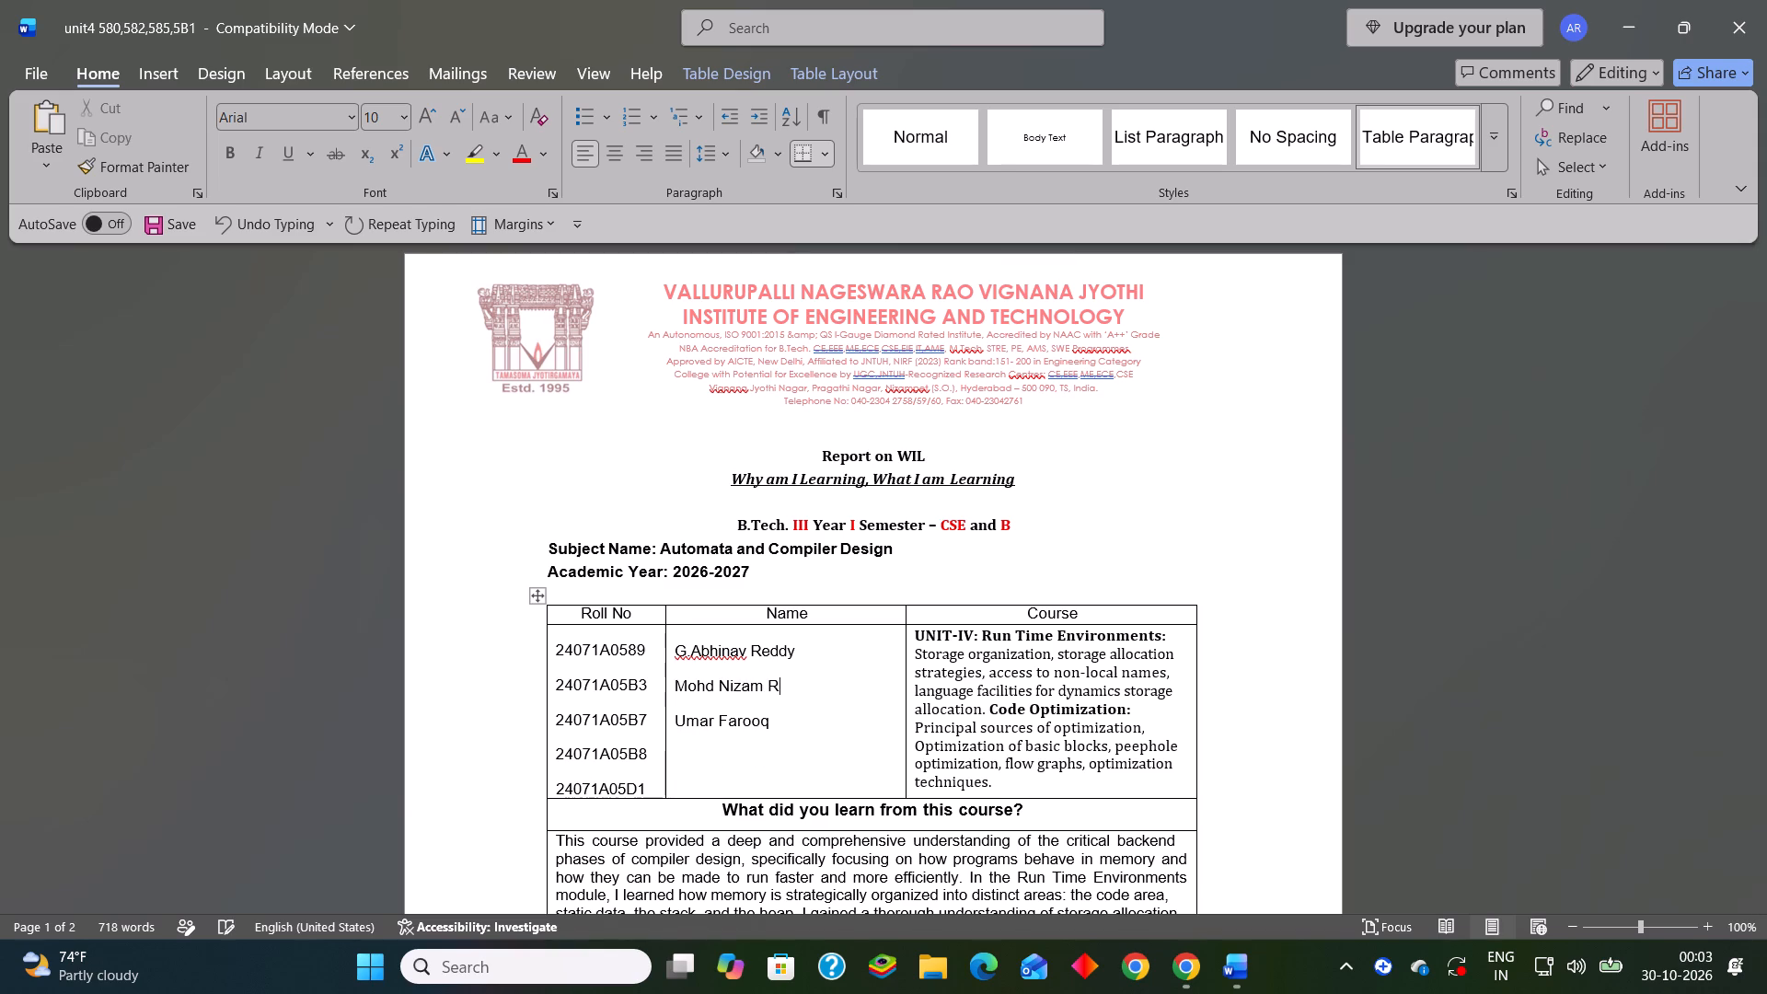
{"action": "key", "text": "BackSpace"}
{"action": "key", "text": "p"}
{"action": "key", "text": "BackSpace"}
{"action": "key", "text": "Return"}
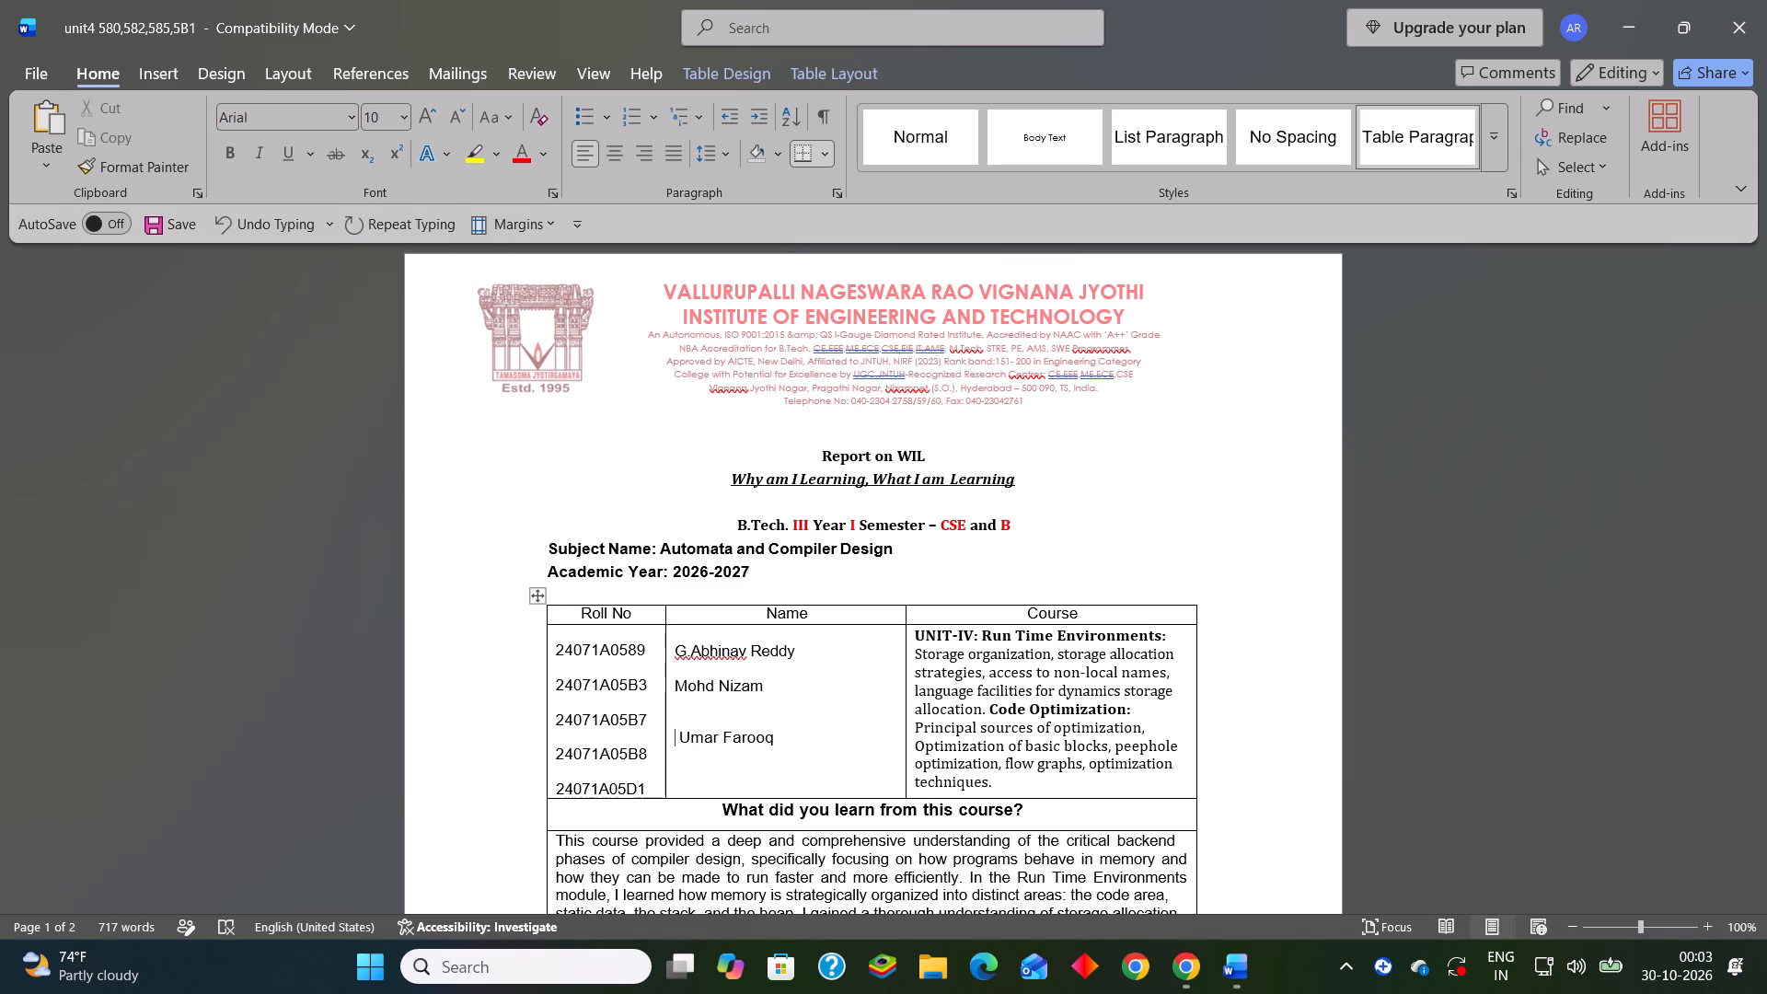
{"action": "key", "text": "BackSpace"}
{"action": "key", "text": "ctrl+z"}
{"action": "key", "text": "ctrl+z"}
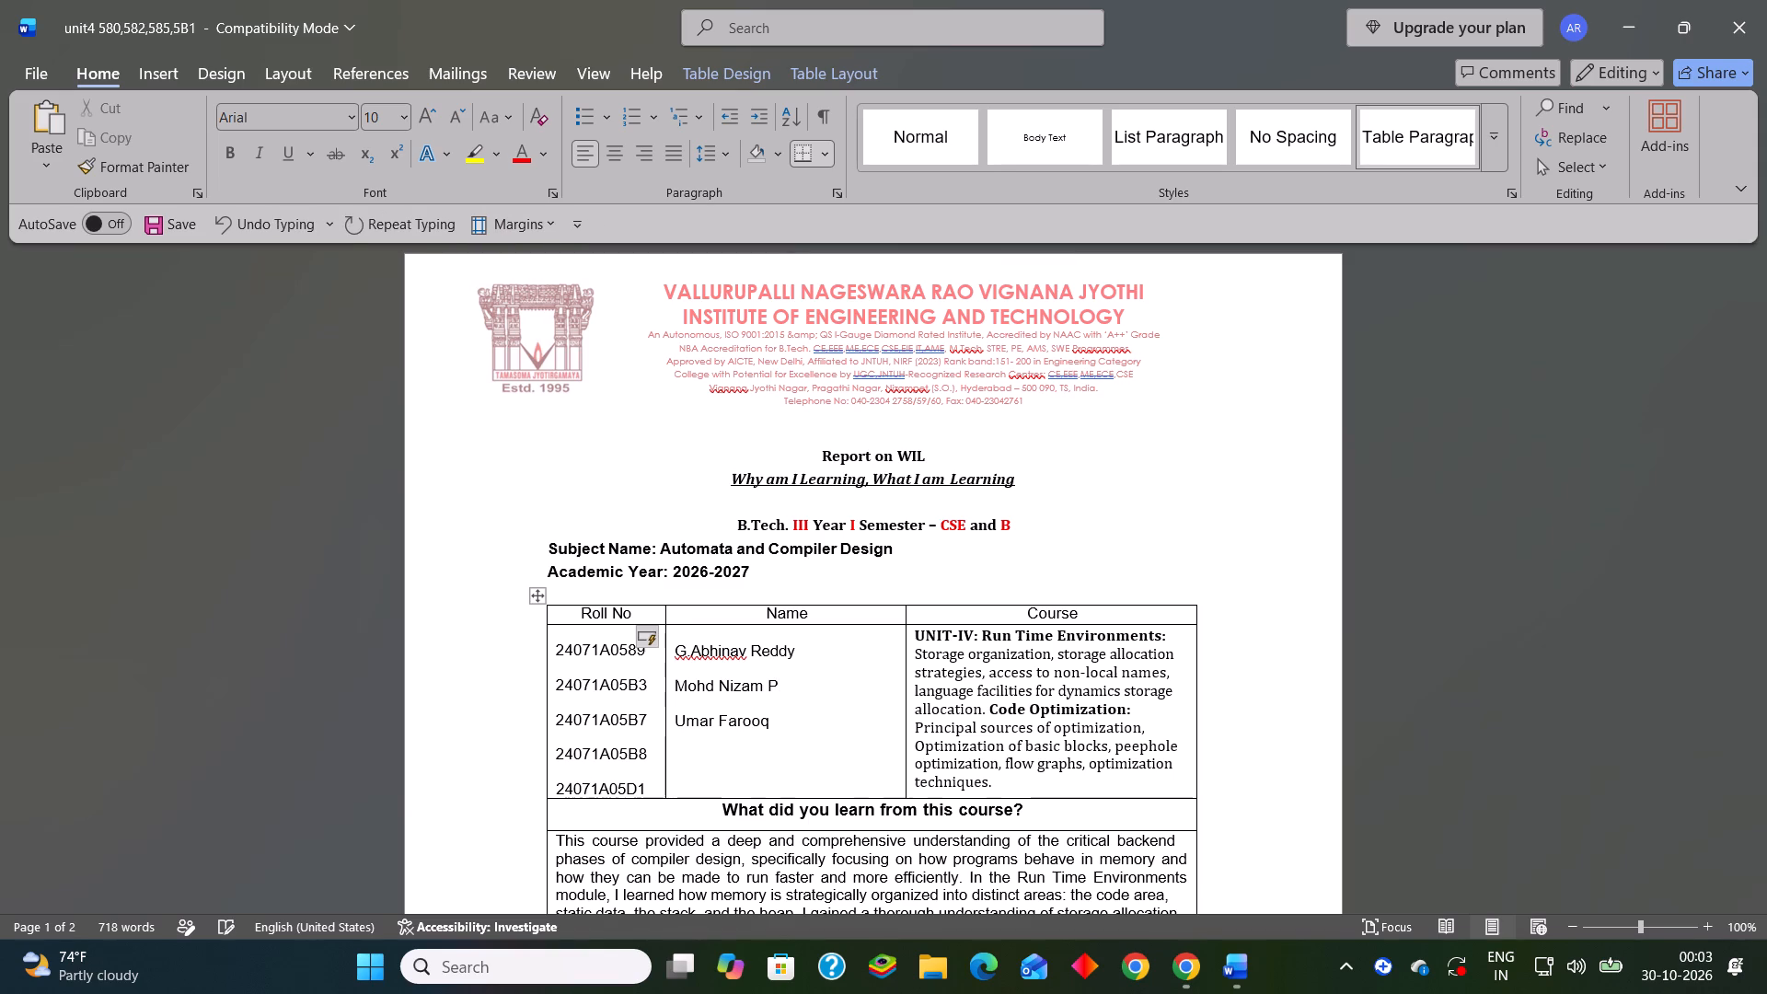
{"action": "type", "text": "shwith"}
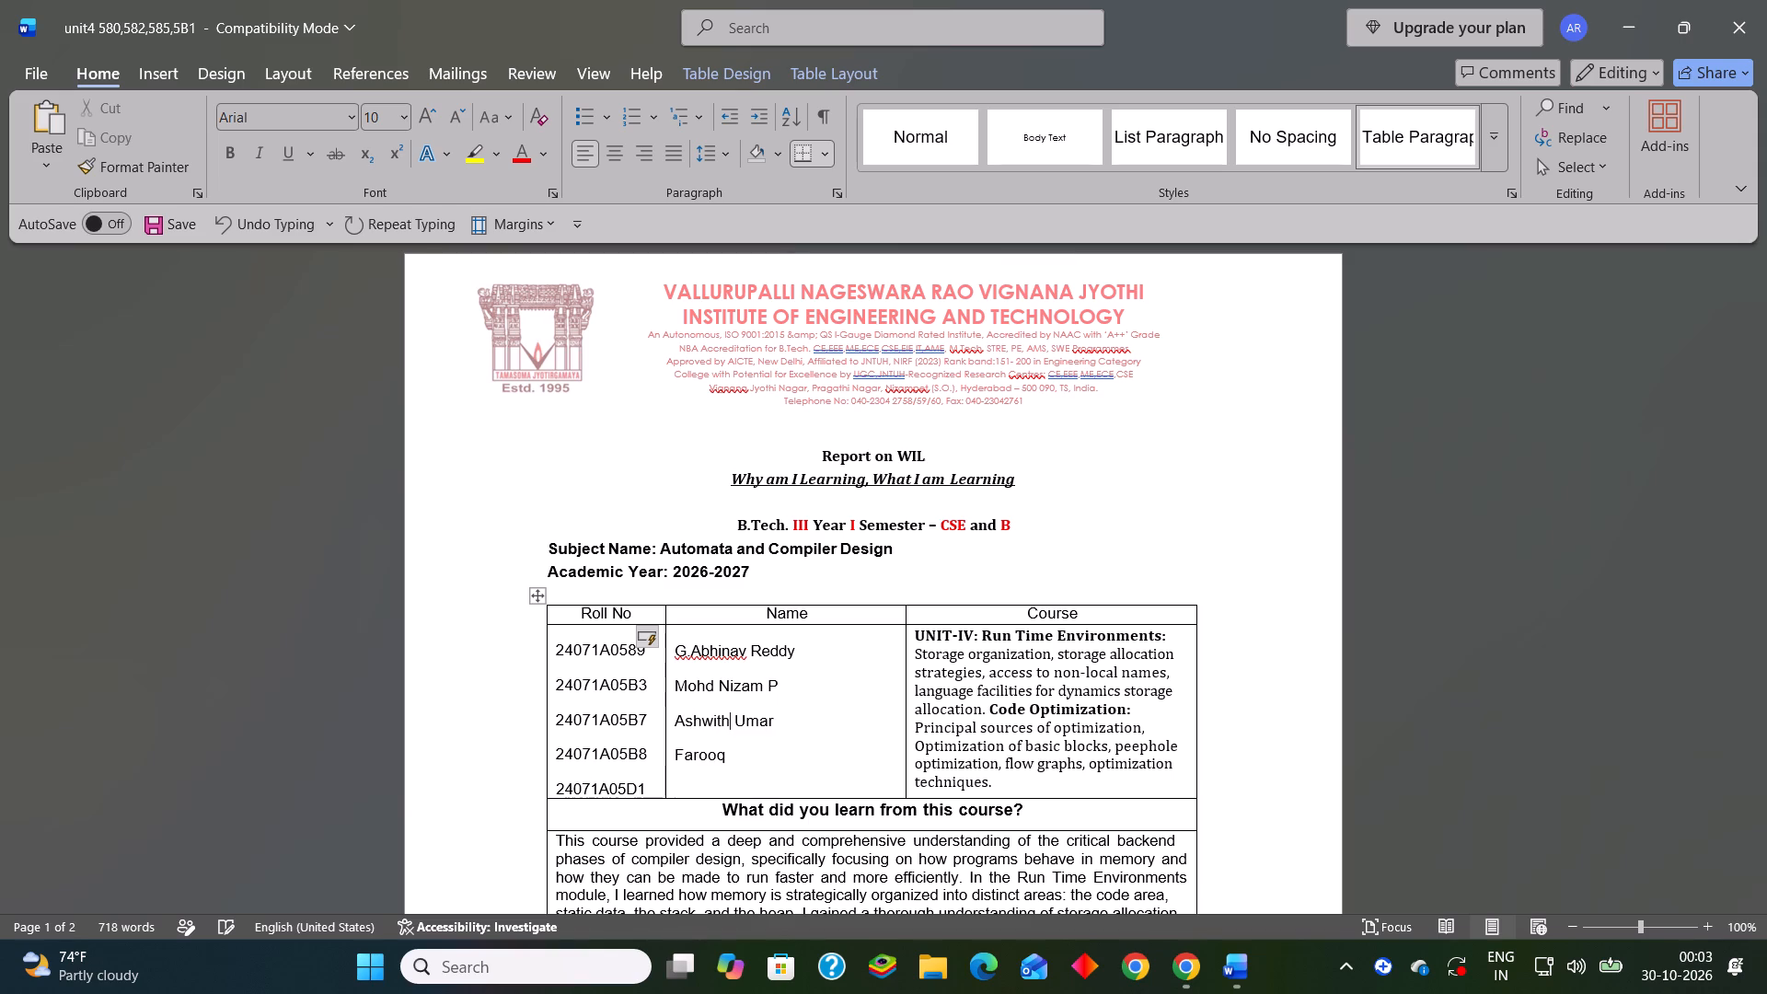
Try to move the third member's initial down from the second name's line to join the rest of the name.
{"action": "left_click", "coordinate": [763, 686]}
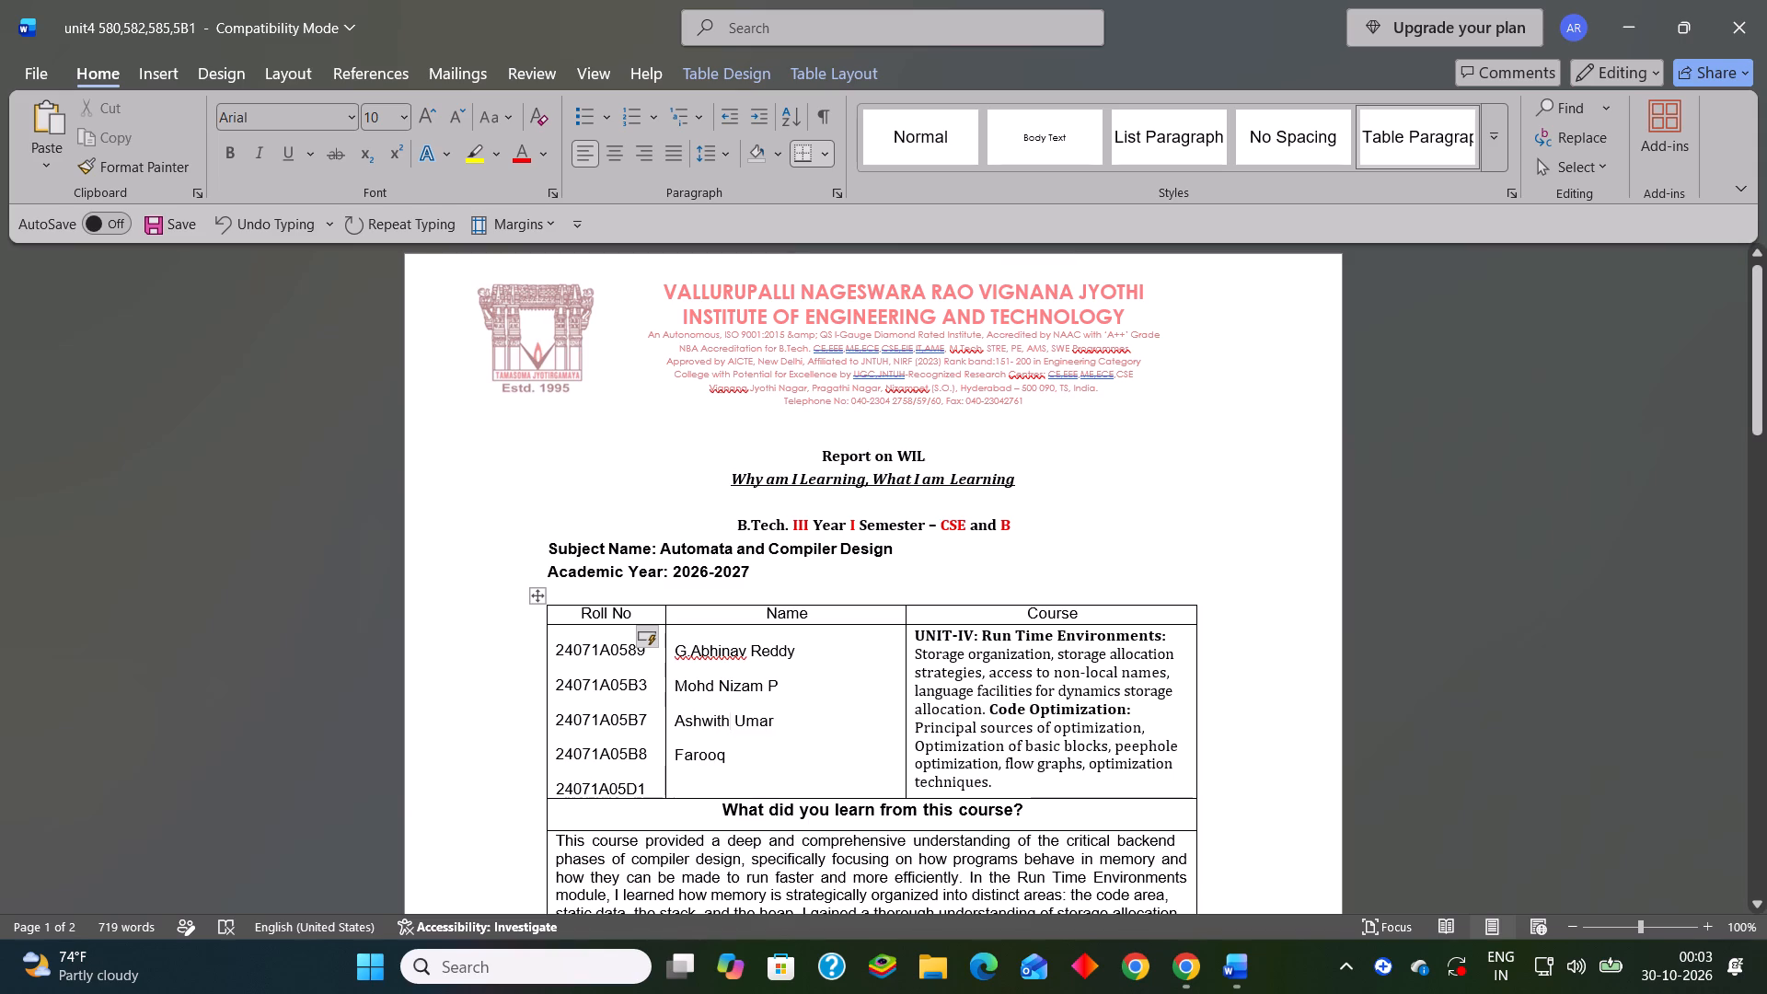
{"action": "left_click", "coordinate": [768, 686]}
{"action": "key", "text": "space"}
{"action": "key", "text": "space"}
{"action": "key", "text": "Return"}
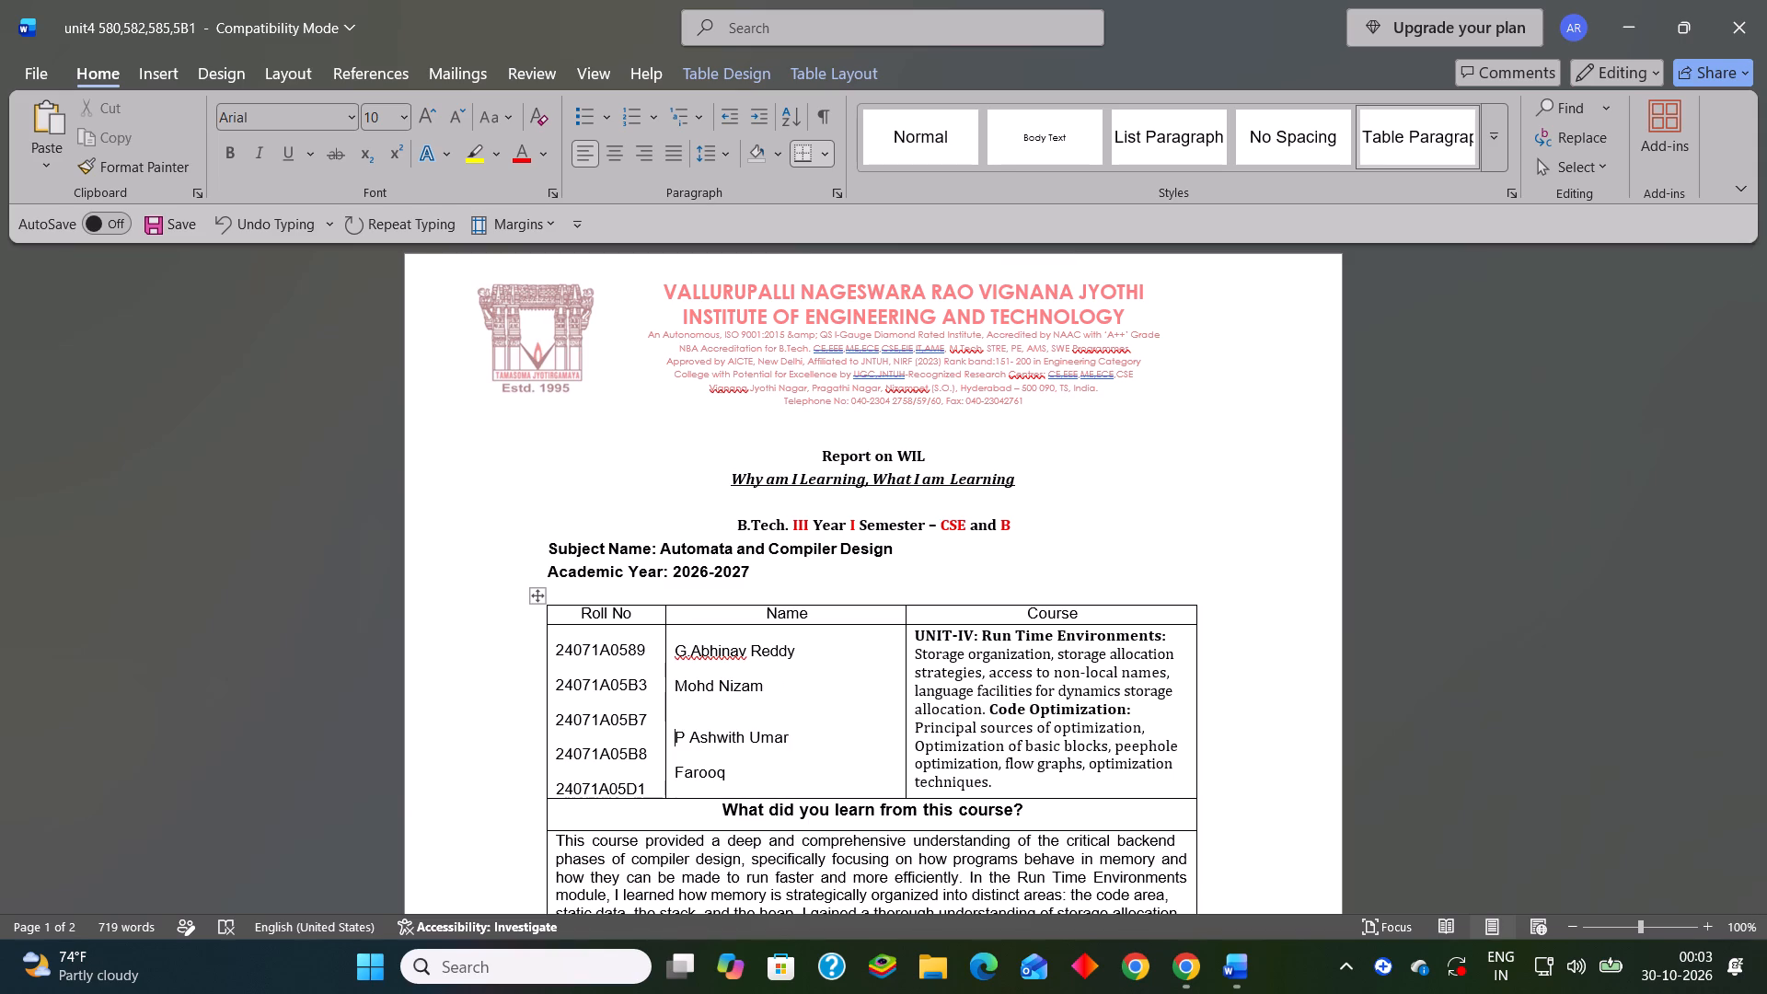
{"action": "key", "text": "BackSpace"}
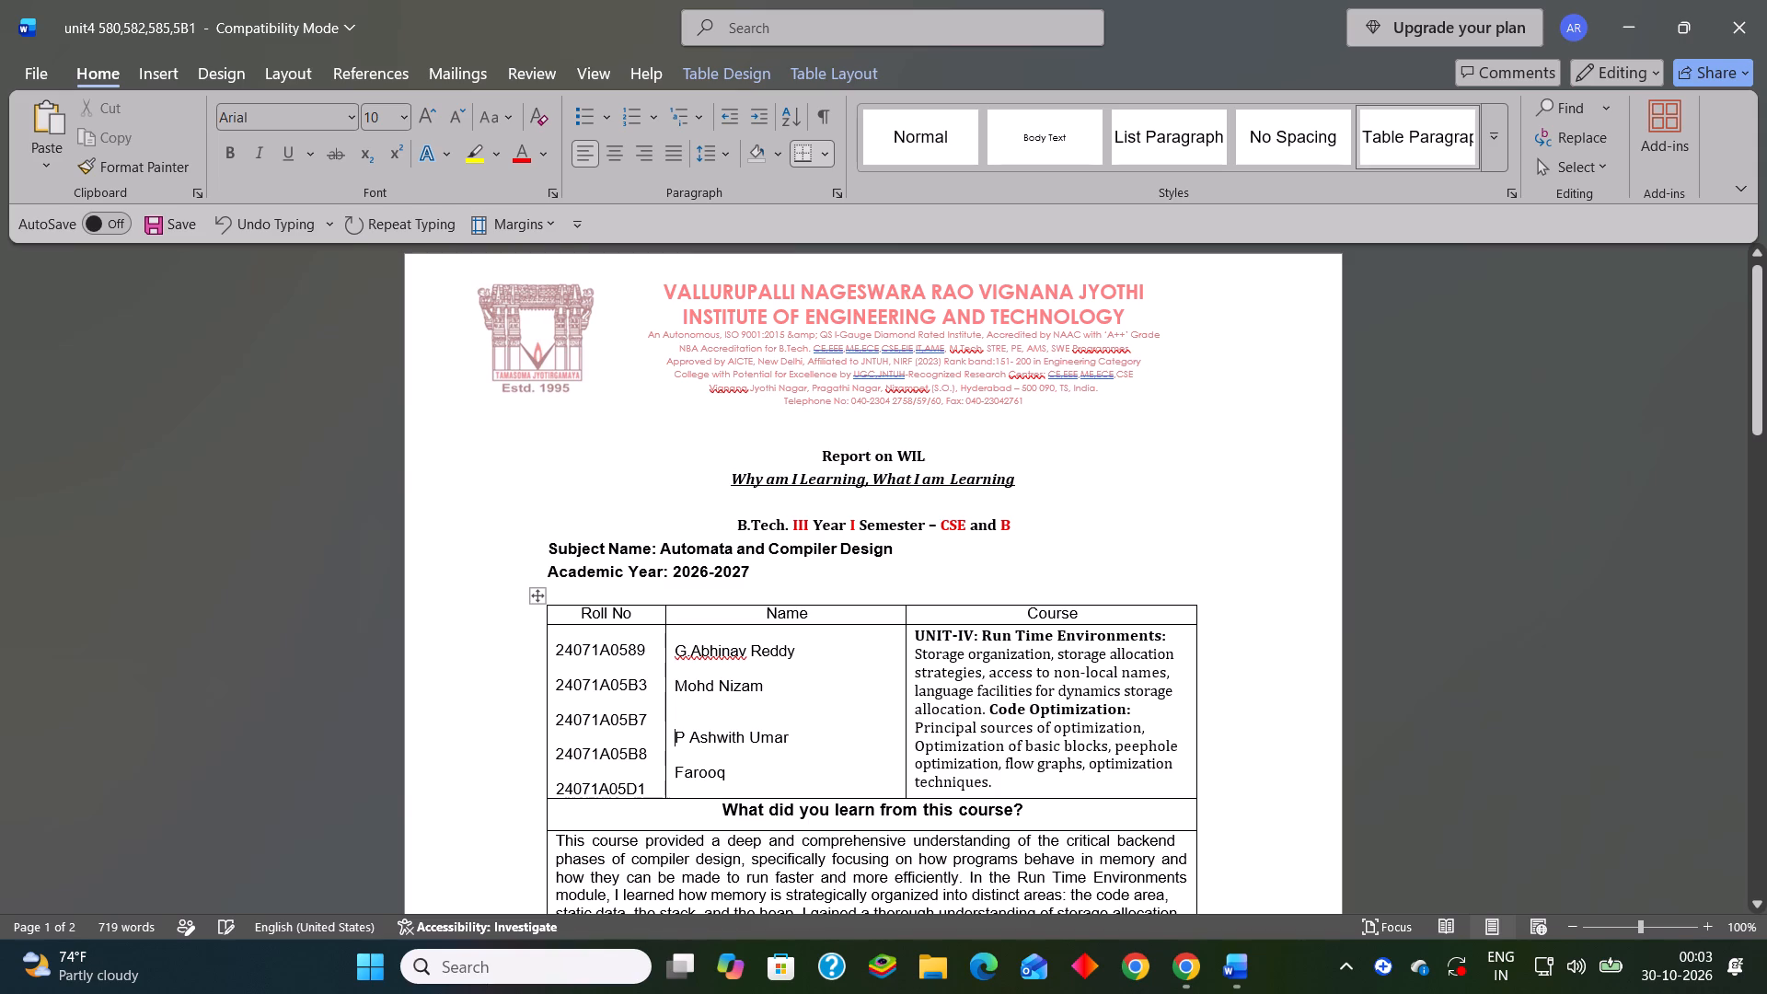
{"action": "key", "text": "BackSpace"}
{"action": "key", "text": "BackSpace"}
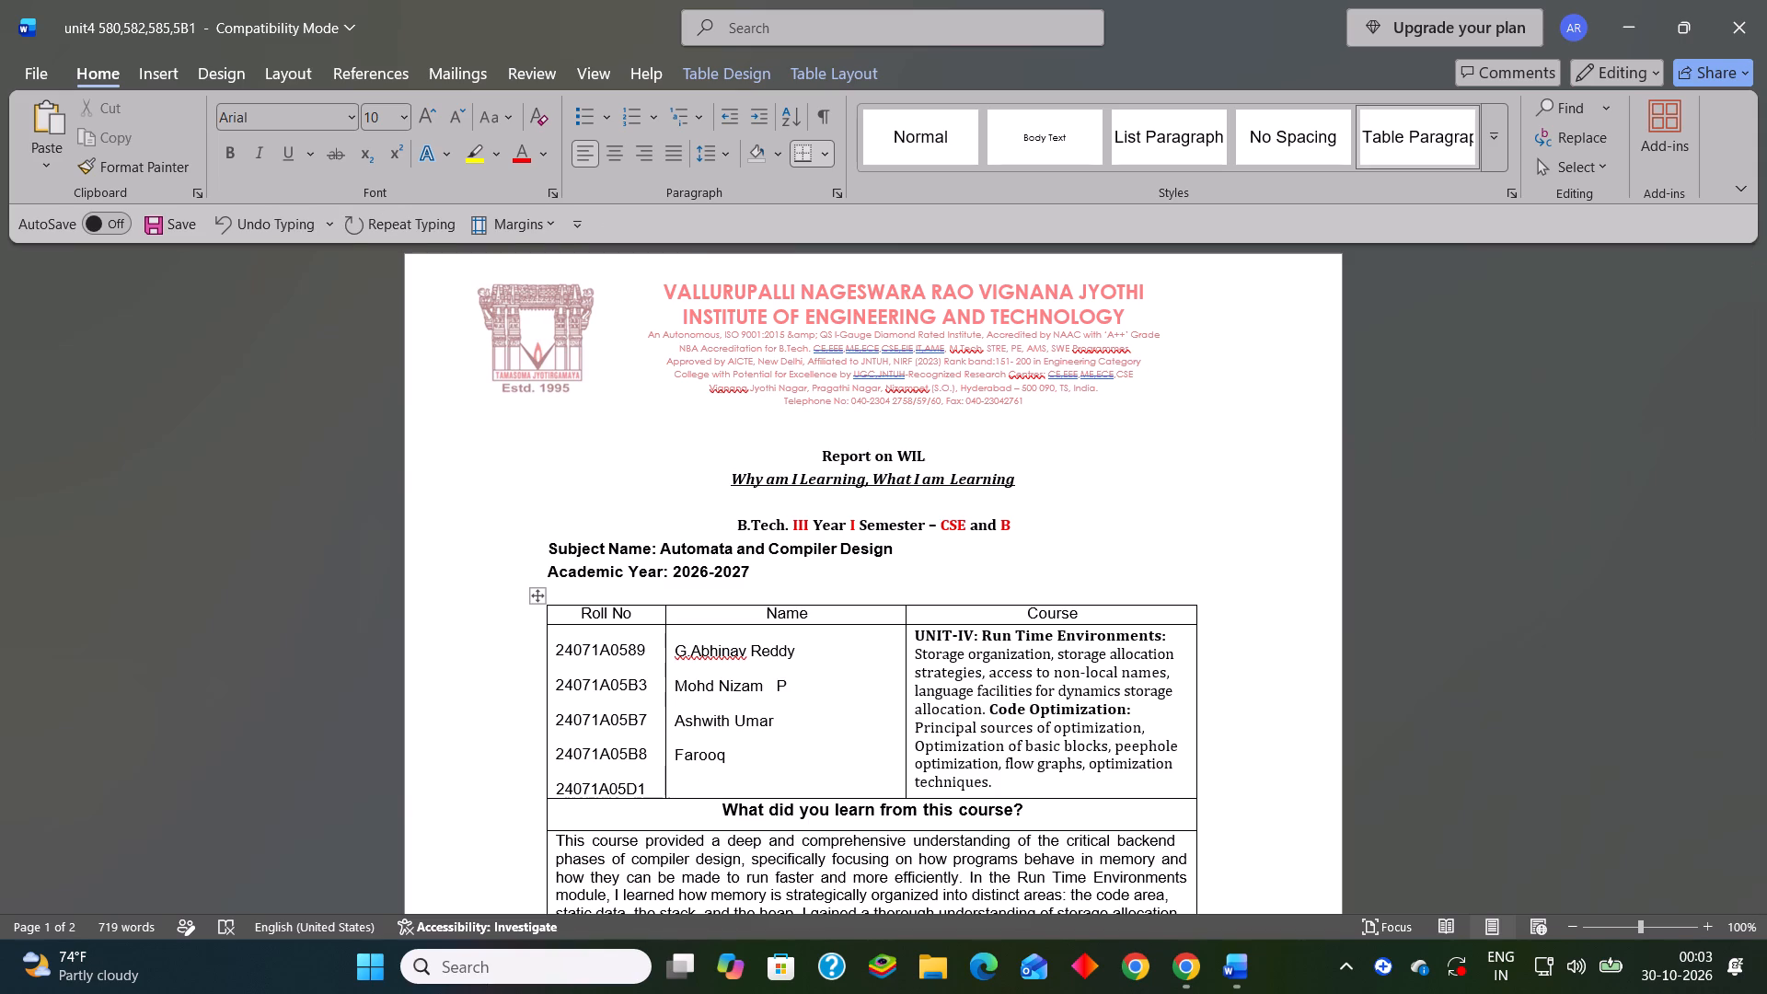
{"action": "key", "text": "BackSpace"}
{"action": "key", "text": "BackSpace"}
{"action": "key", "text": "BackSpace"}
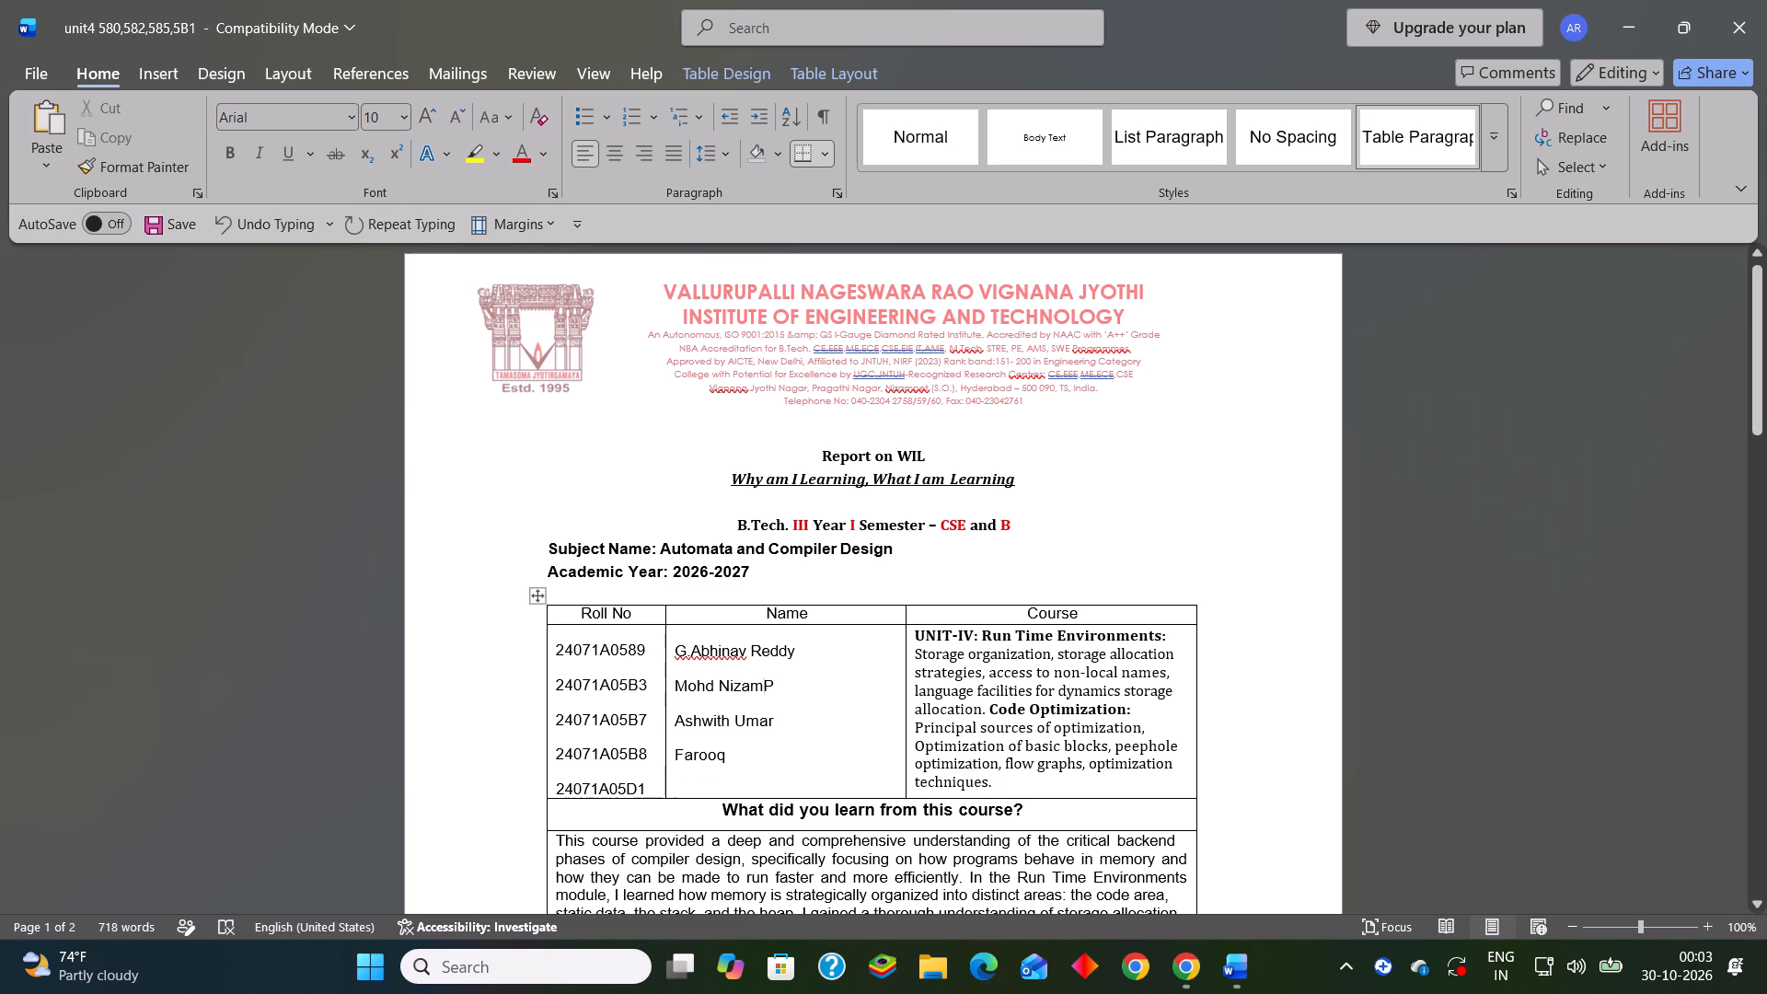
Delete all text in the Name column after the second group member's name.
{"action": "left_click_drag", "start_coordinate": [765, 685], "coordinate": [769, 721]}
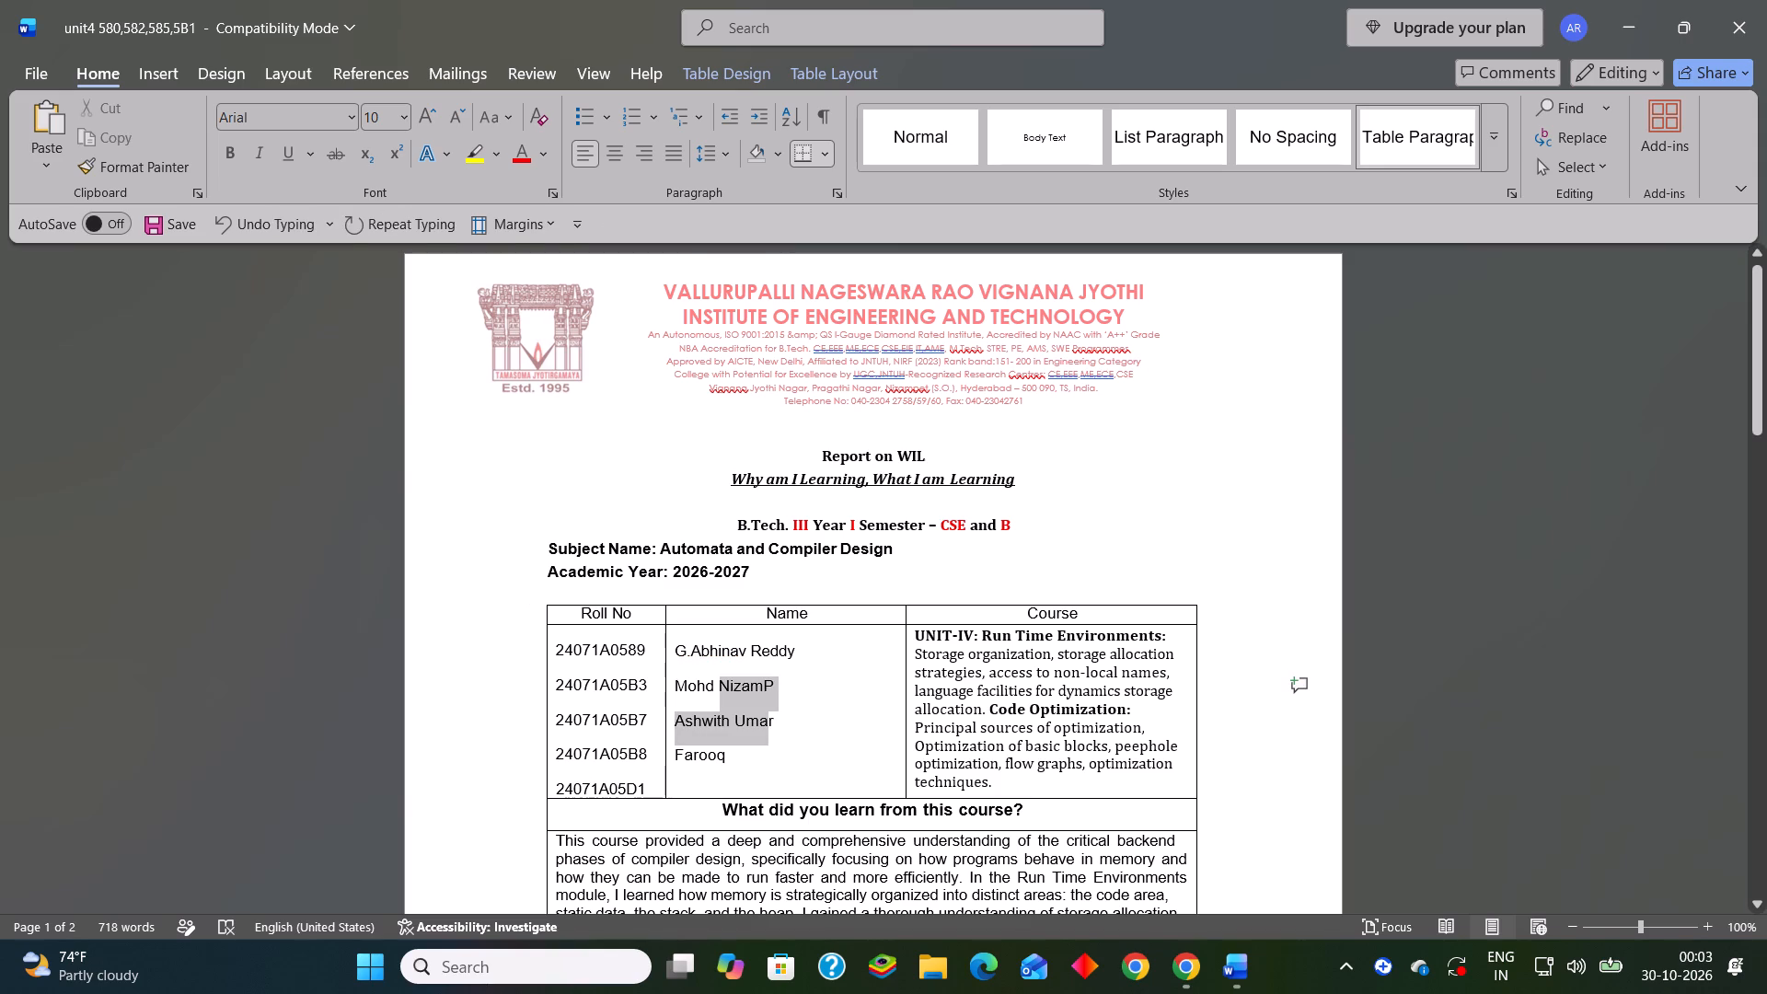
{"action": "left_click_drag", "start_coordinate": [769, 721], "coordinate": [762, 747]}
{"action": "key", "text": "BackSpace"}
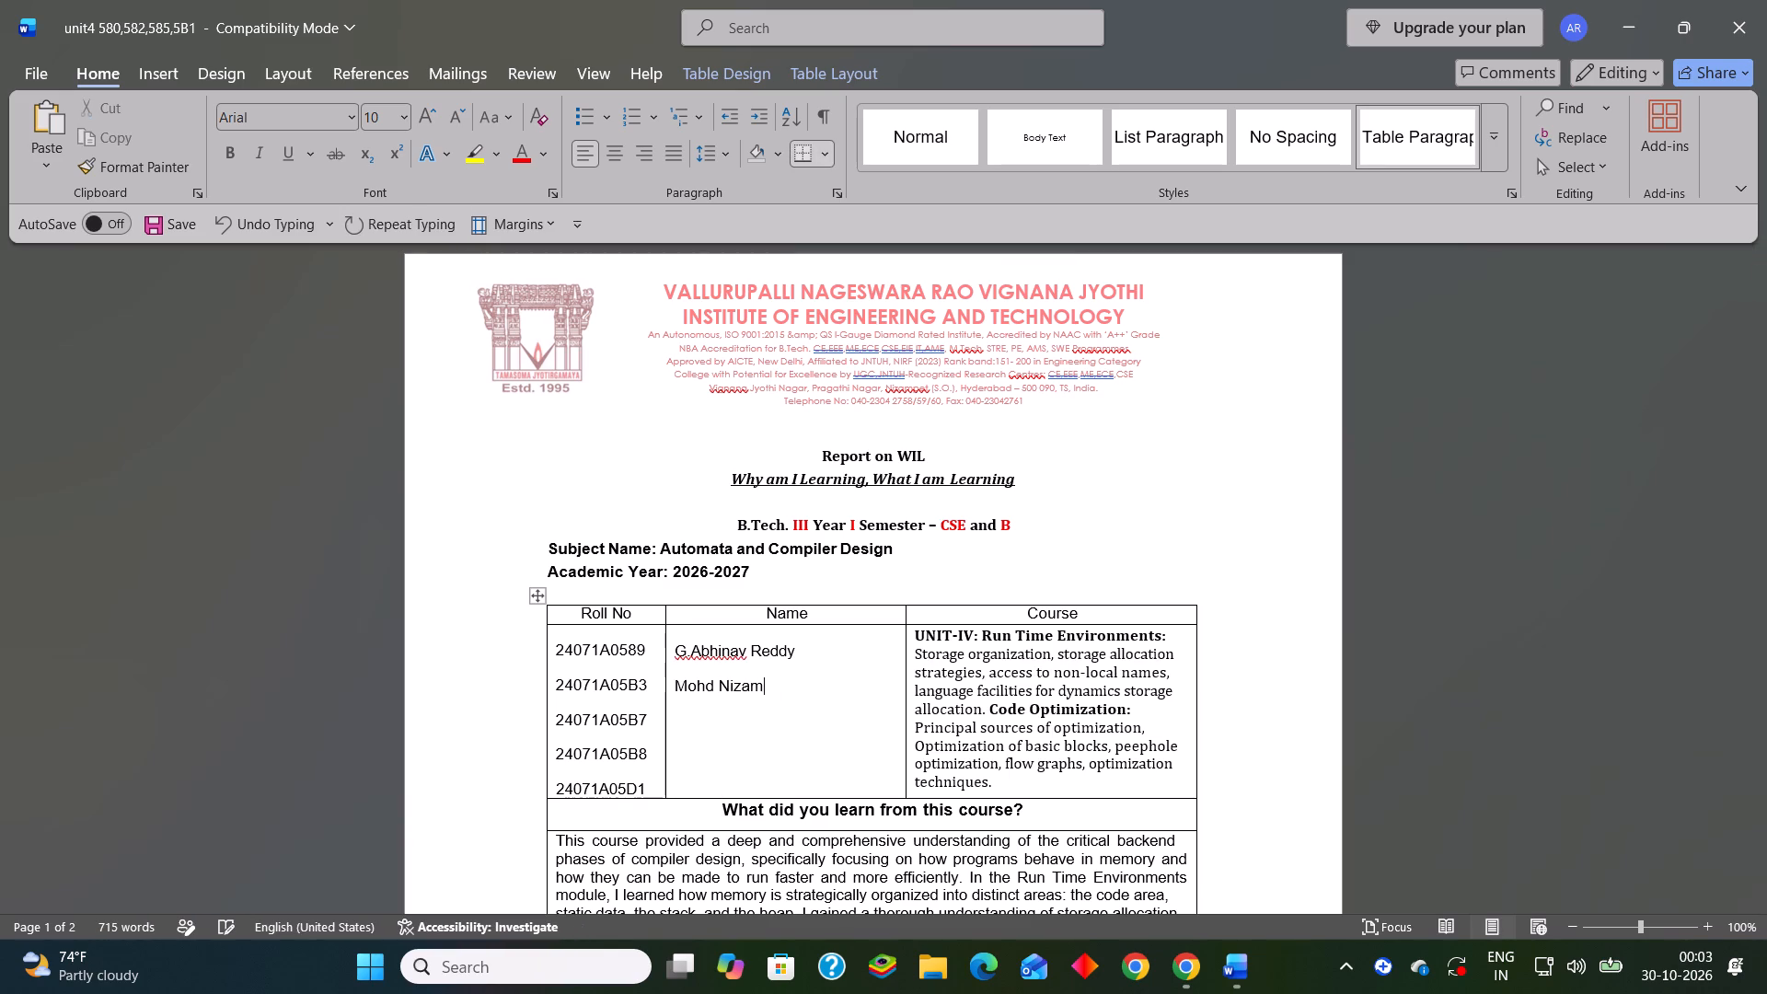
Enter the third new group member's name on a new line below the second name in the Name column.
{"action": "key", "text": "Down"}
{"action": "left_click", "coordinate": [688, 716]}
{"action": "left_click", "coordinate": [764, 689]}
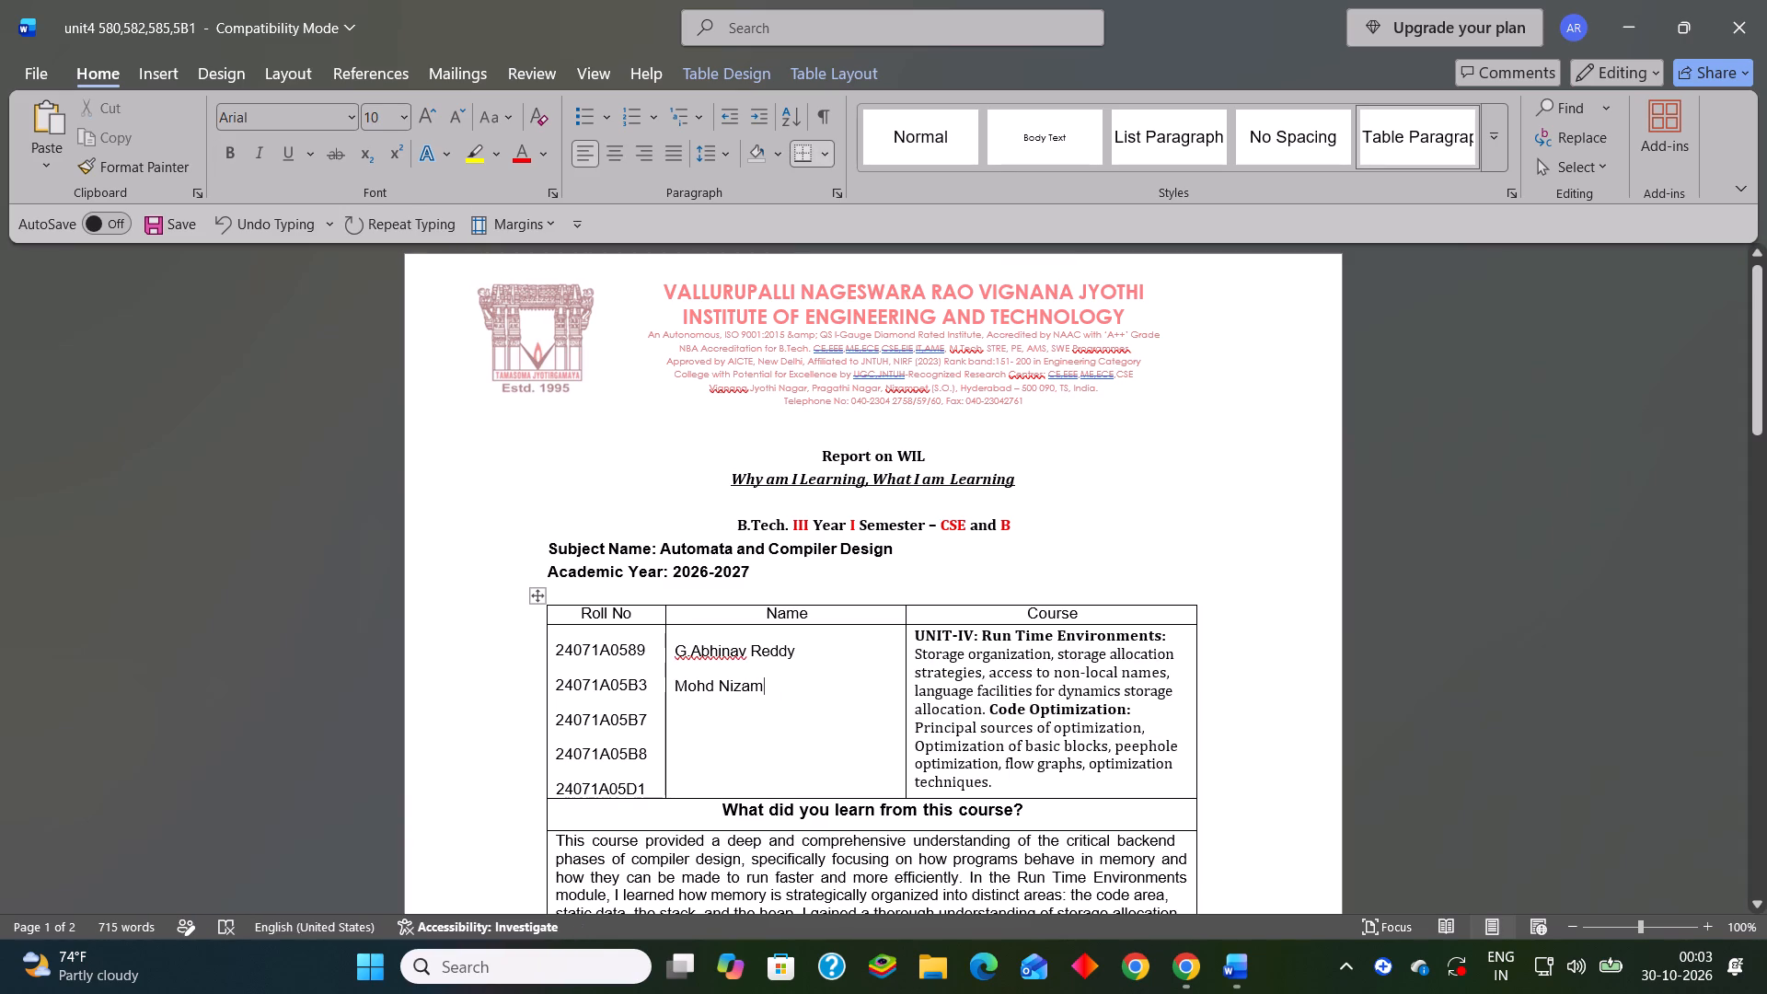
{"action": "key", "text": "Return"}
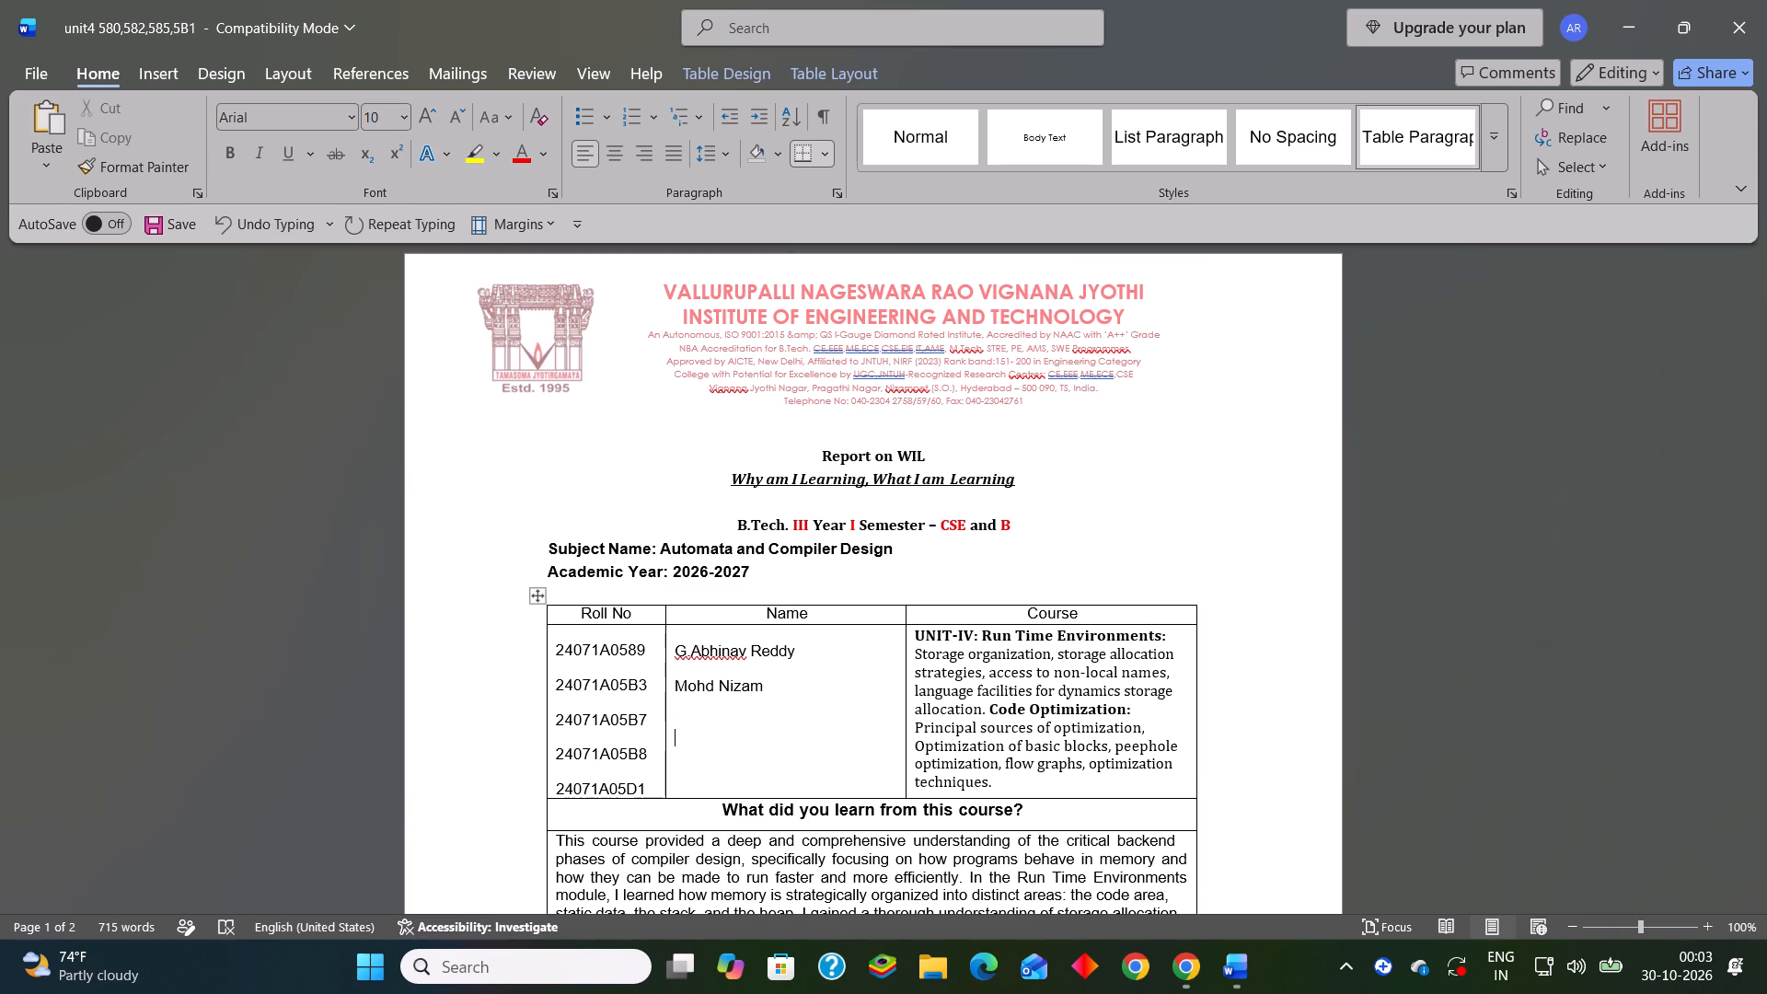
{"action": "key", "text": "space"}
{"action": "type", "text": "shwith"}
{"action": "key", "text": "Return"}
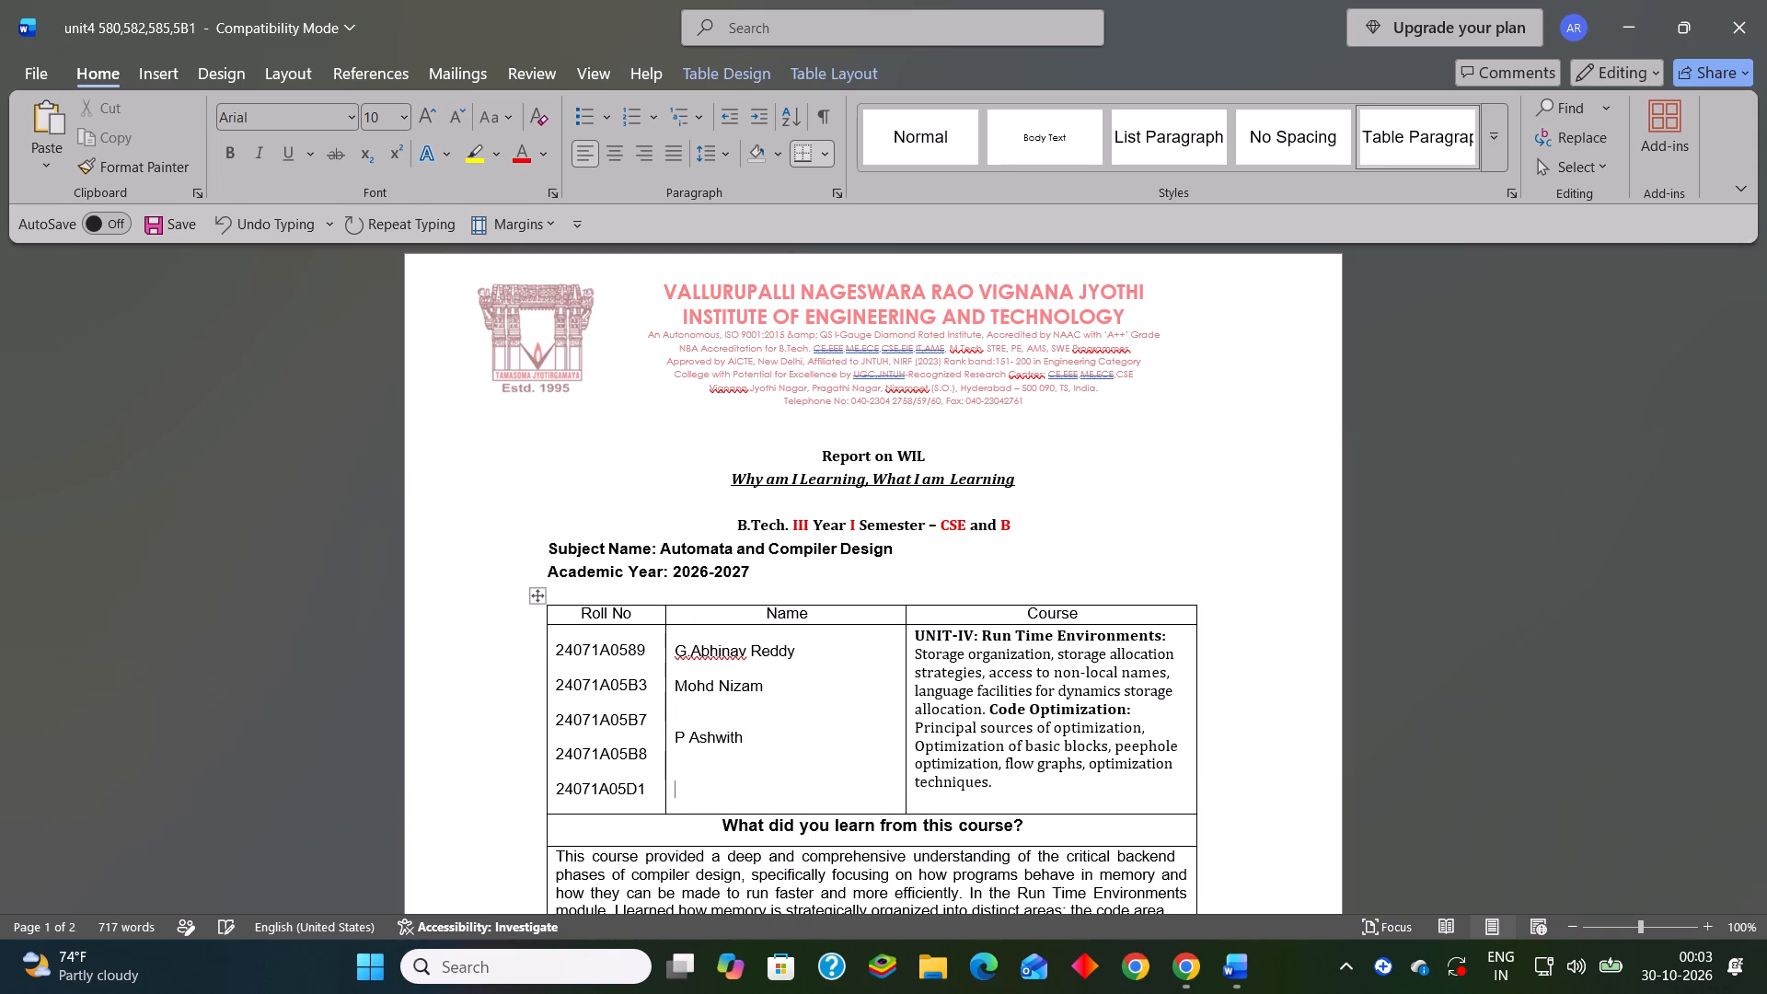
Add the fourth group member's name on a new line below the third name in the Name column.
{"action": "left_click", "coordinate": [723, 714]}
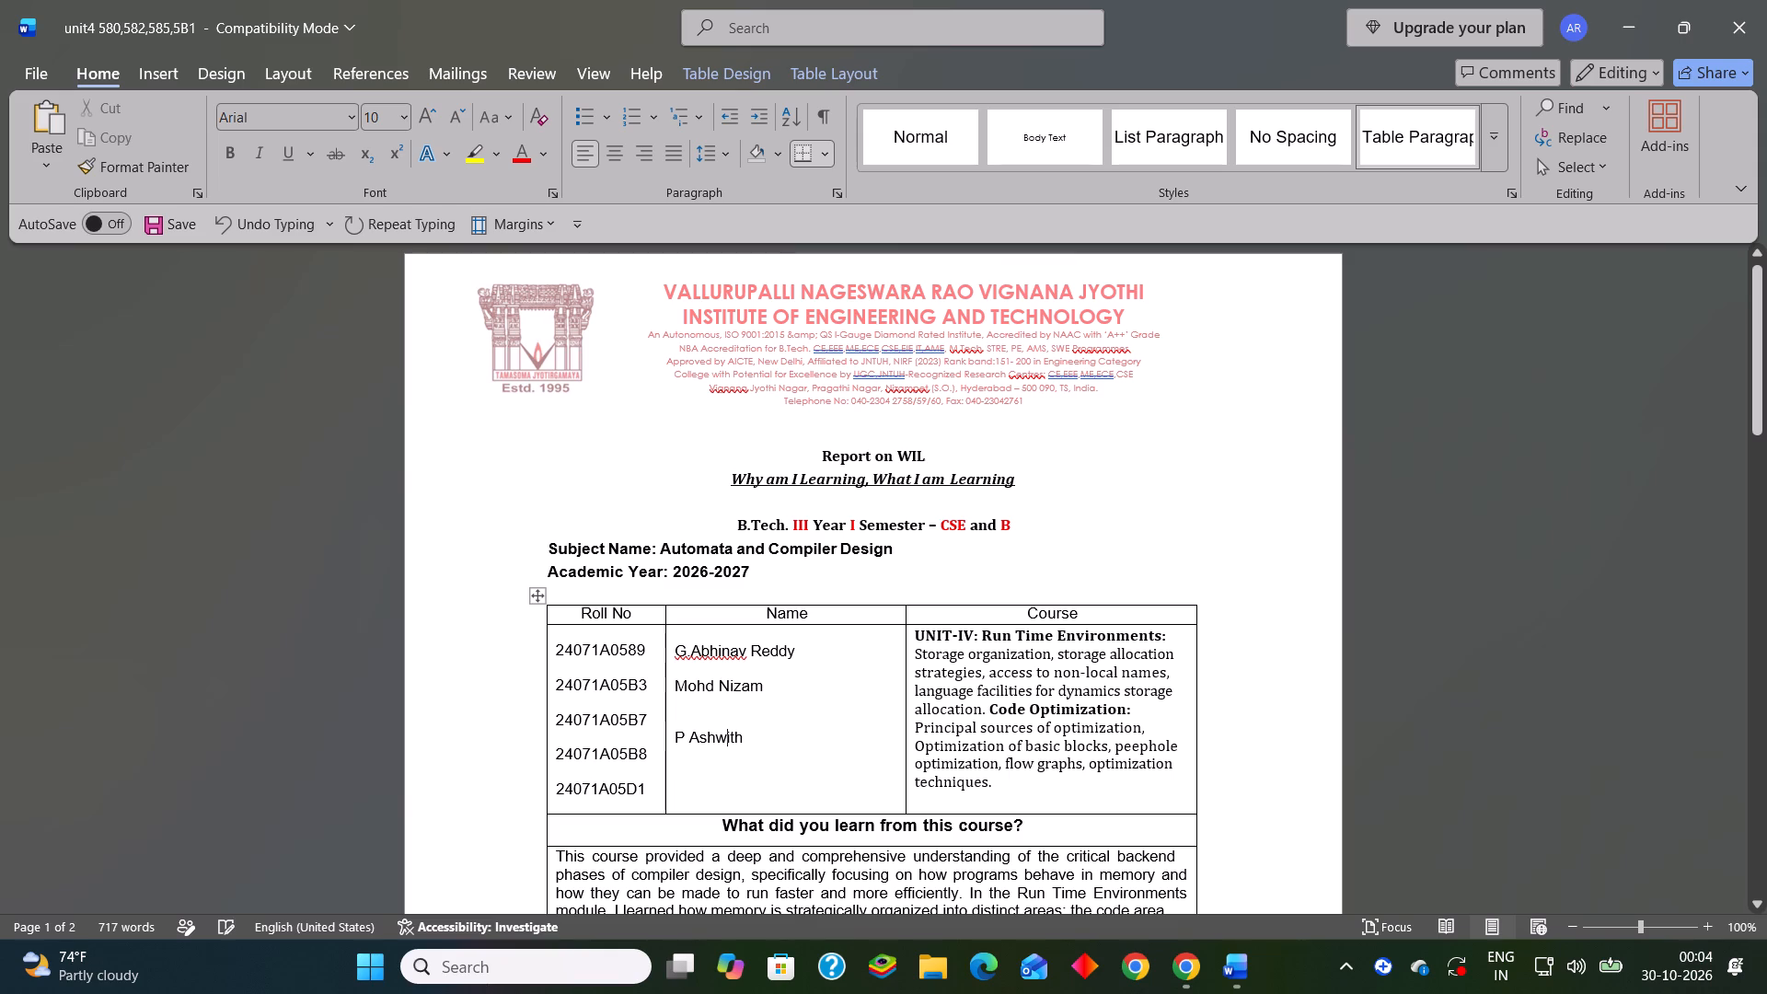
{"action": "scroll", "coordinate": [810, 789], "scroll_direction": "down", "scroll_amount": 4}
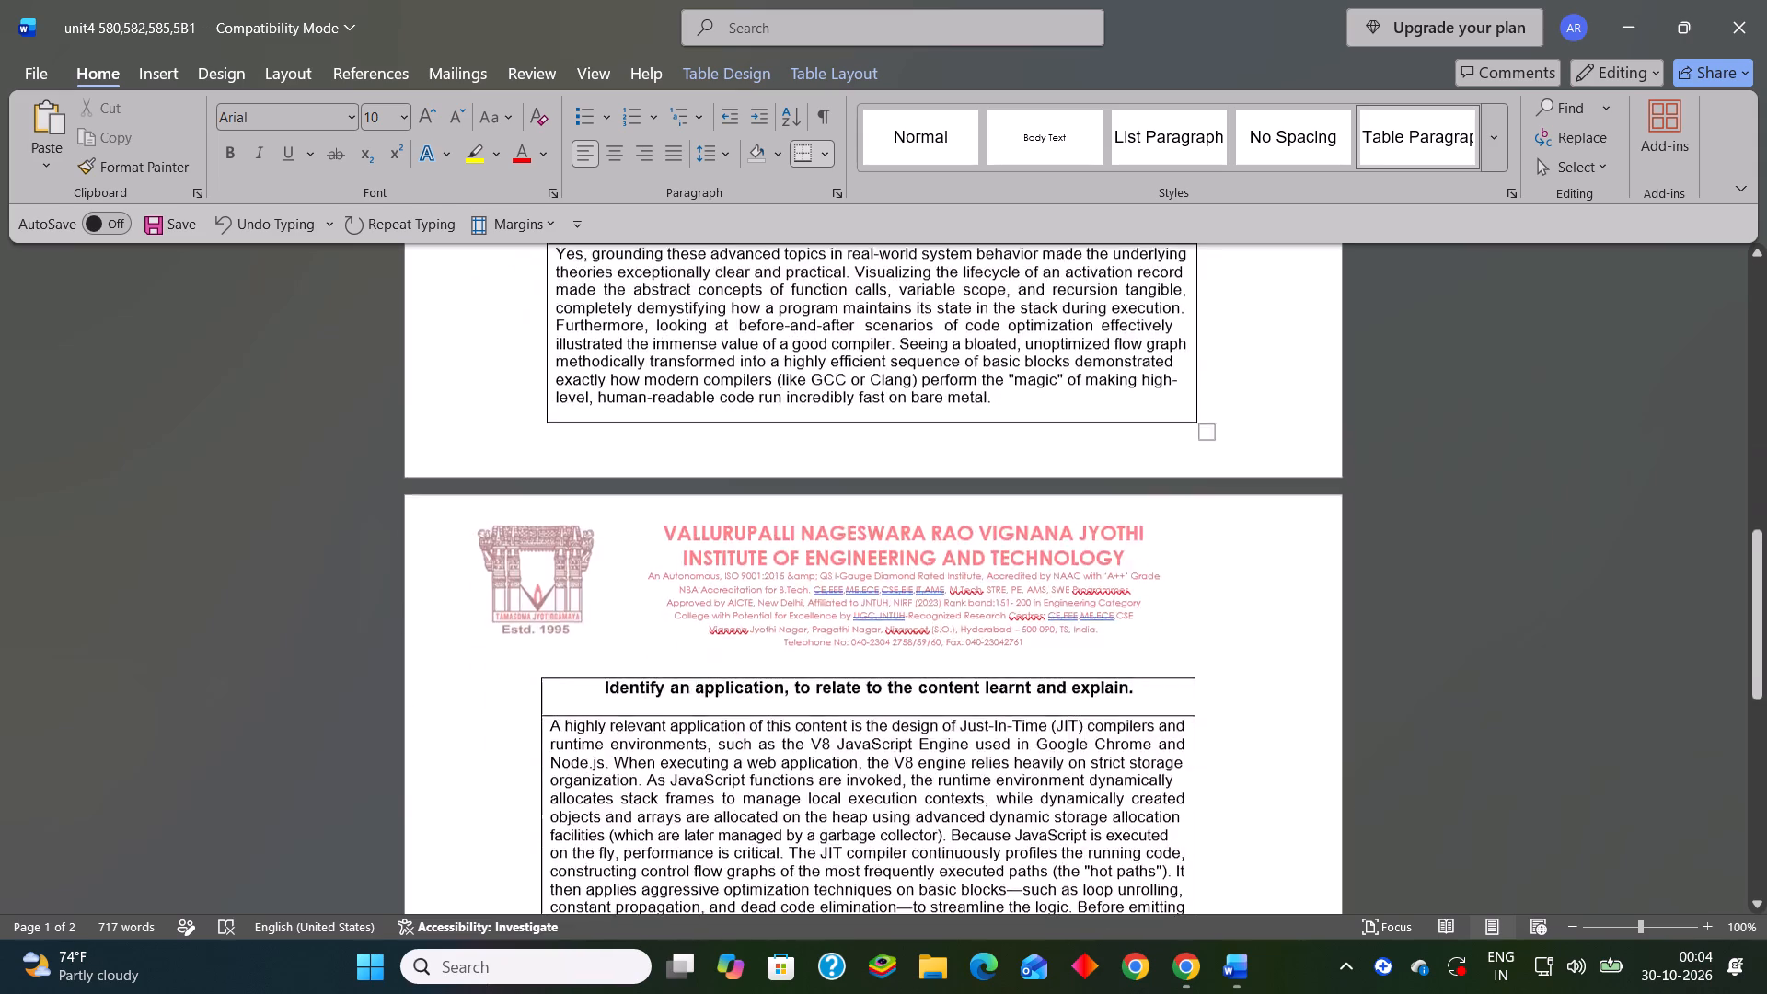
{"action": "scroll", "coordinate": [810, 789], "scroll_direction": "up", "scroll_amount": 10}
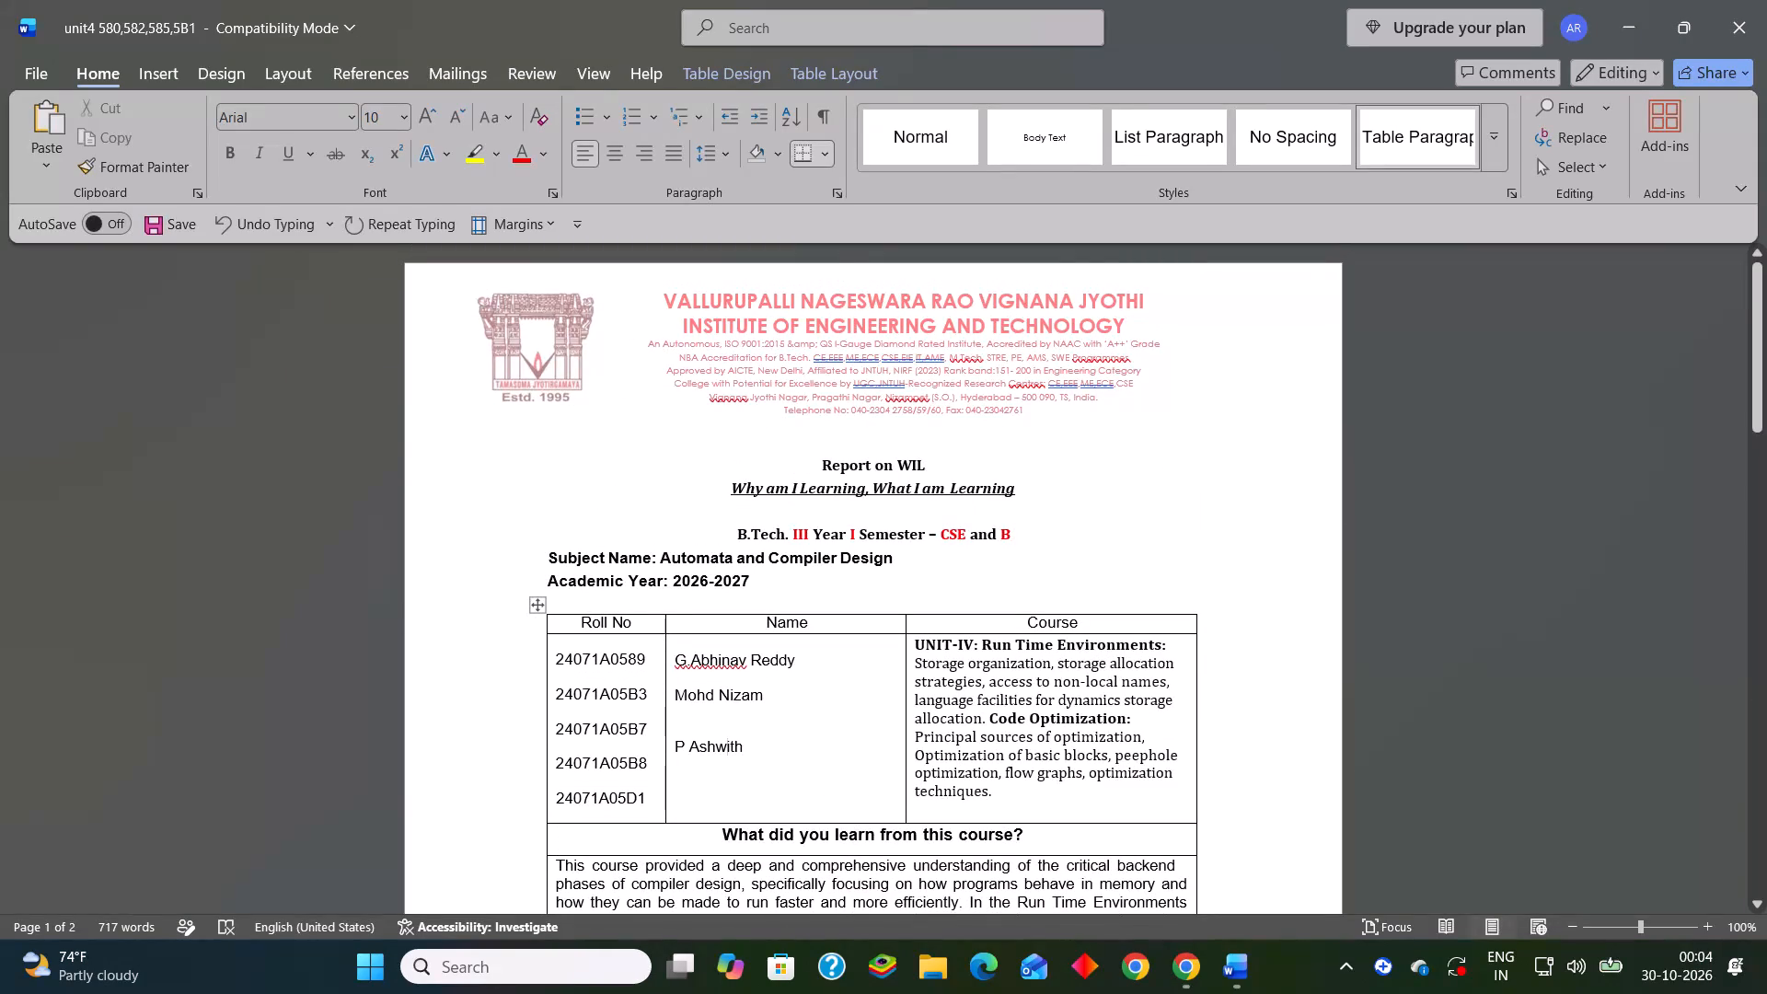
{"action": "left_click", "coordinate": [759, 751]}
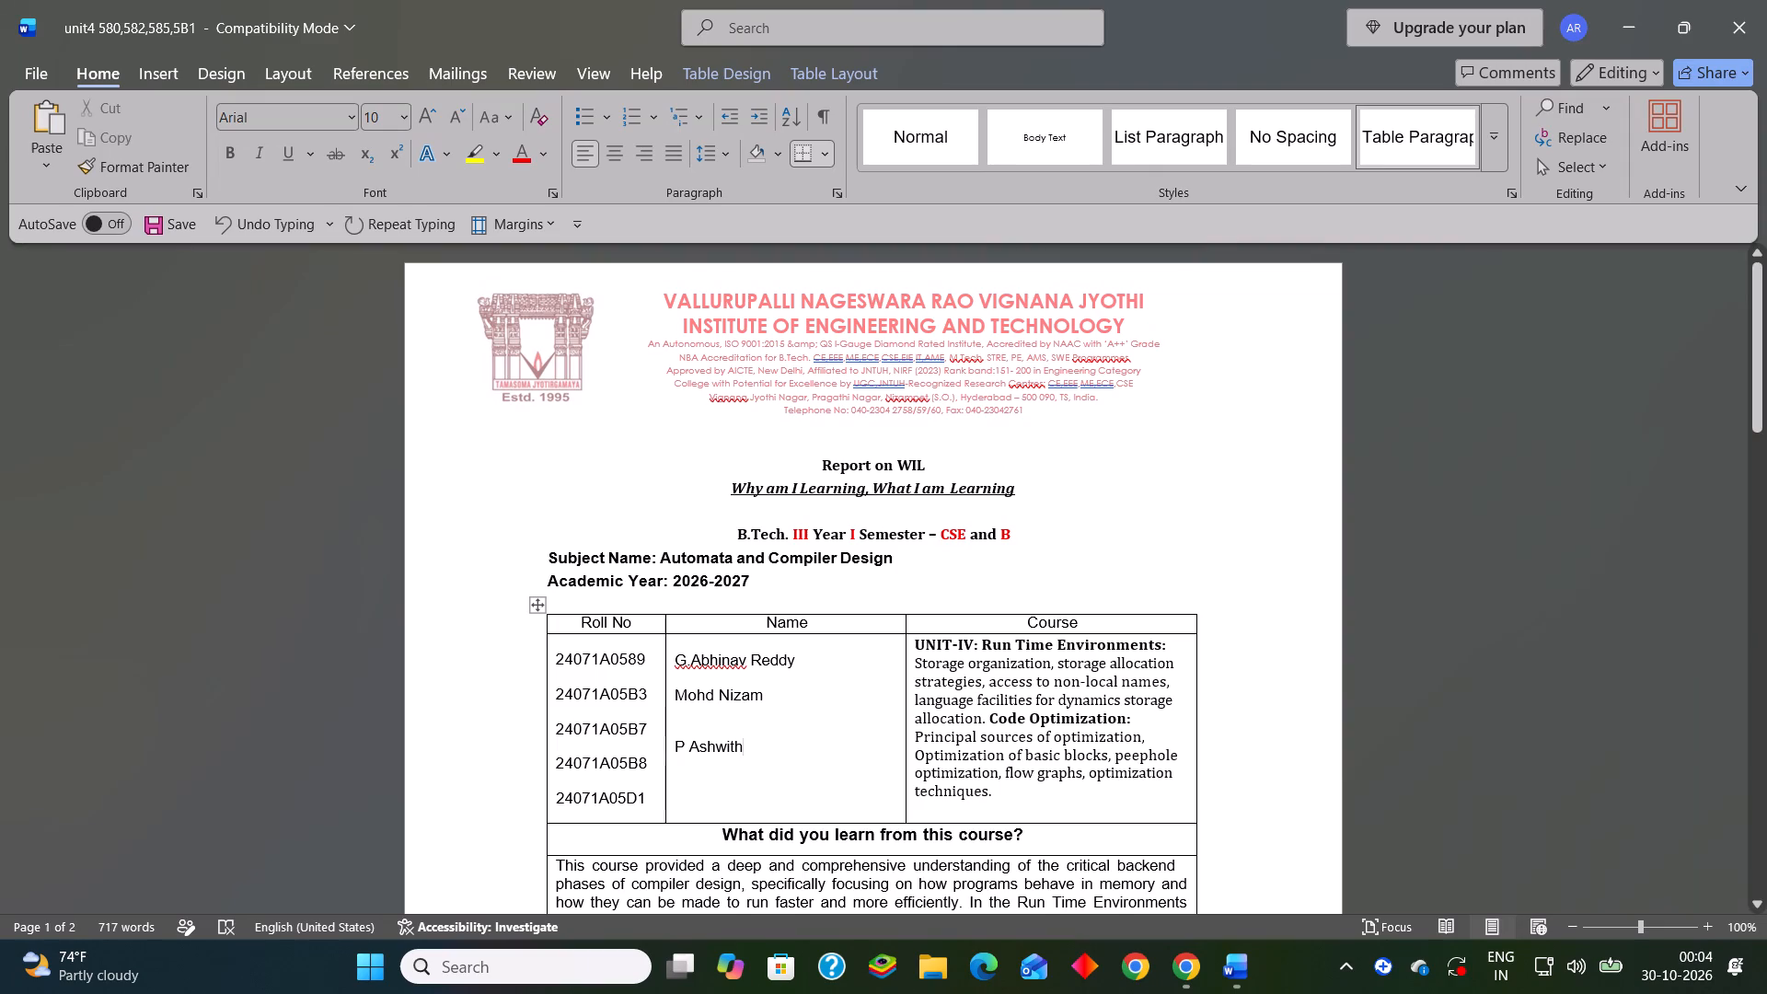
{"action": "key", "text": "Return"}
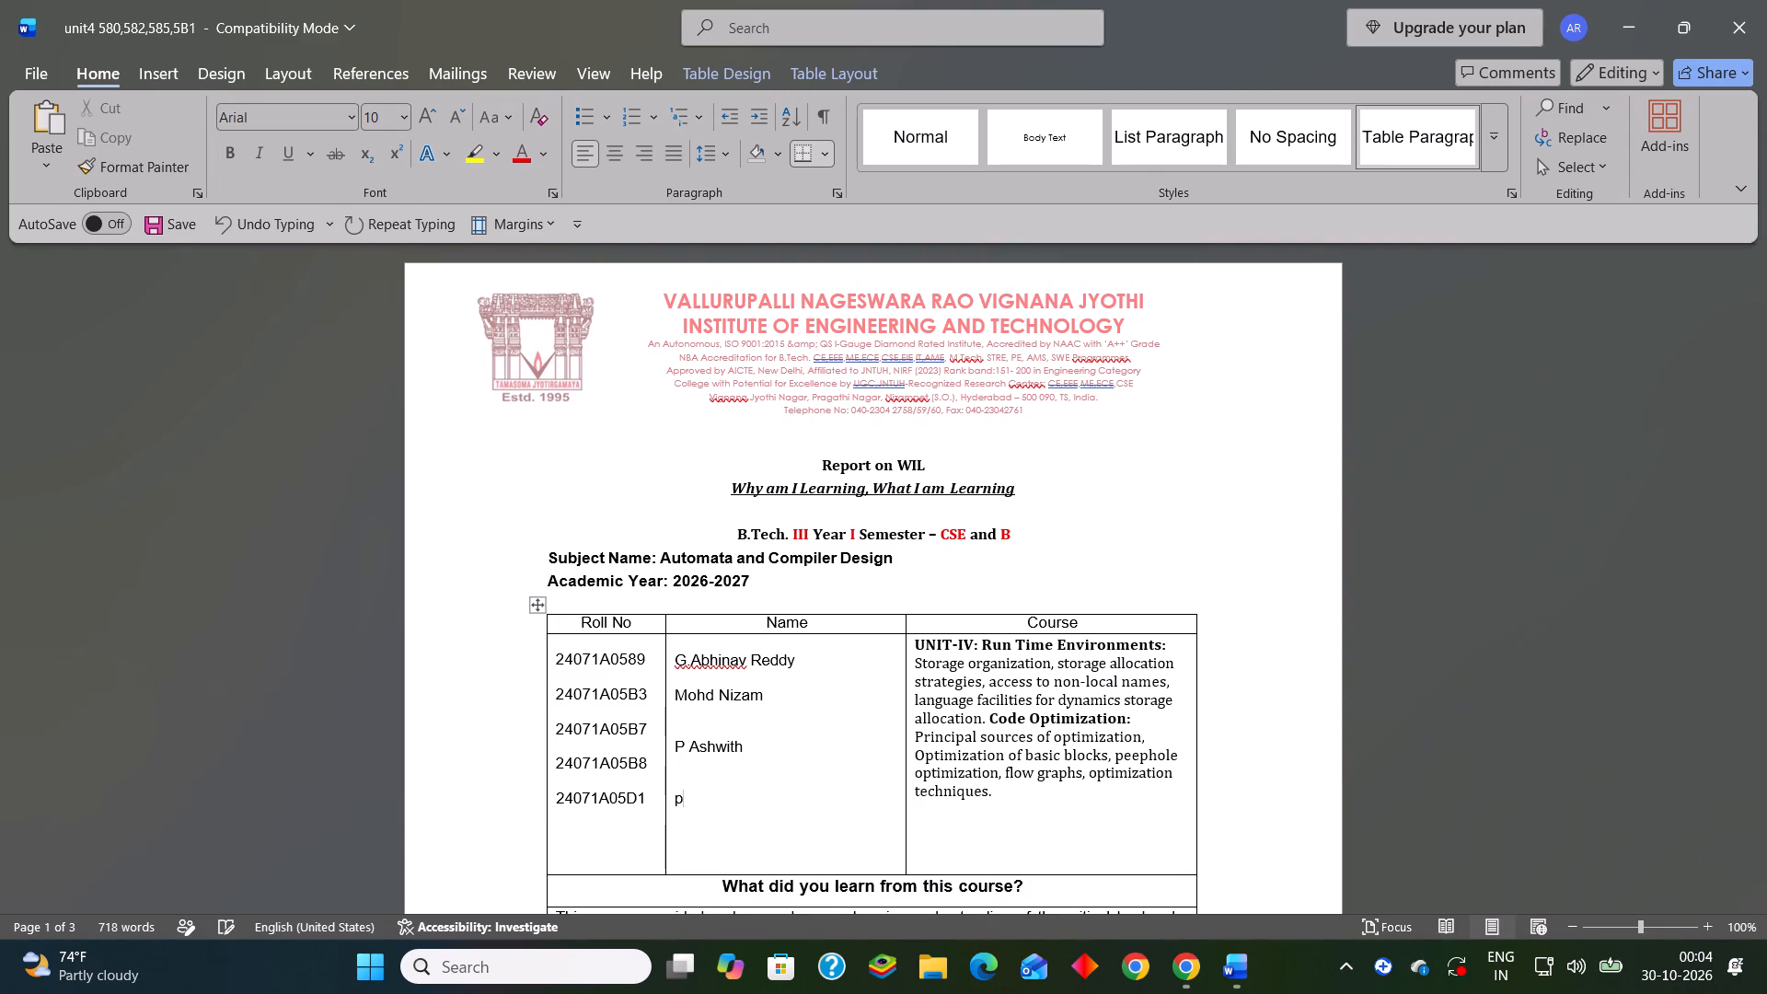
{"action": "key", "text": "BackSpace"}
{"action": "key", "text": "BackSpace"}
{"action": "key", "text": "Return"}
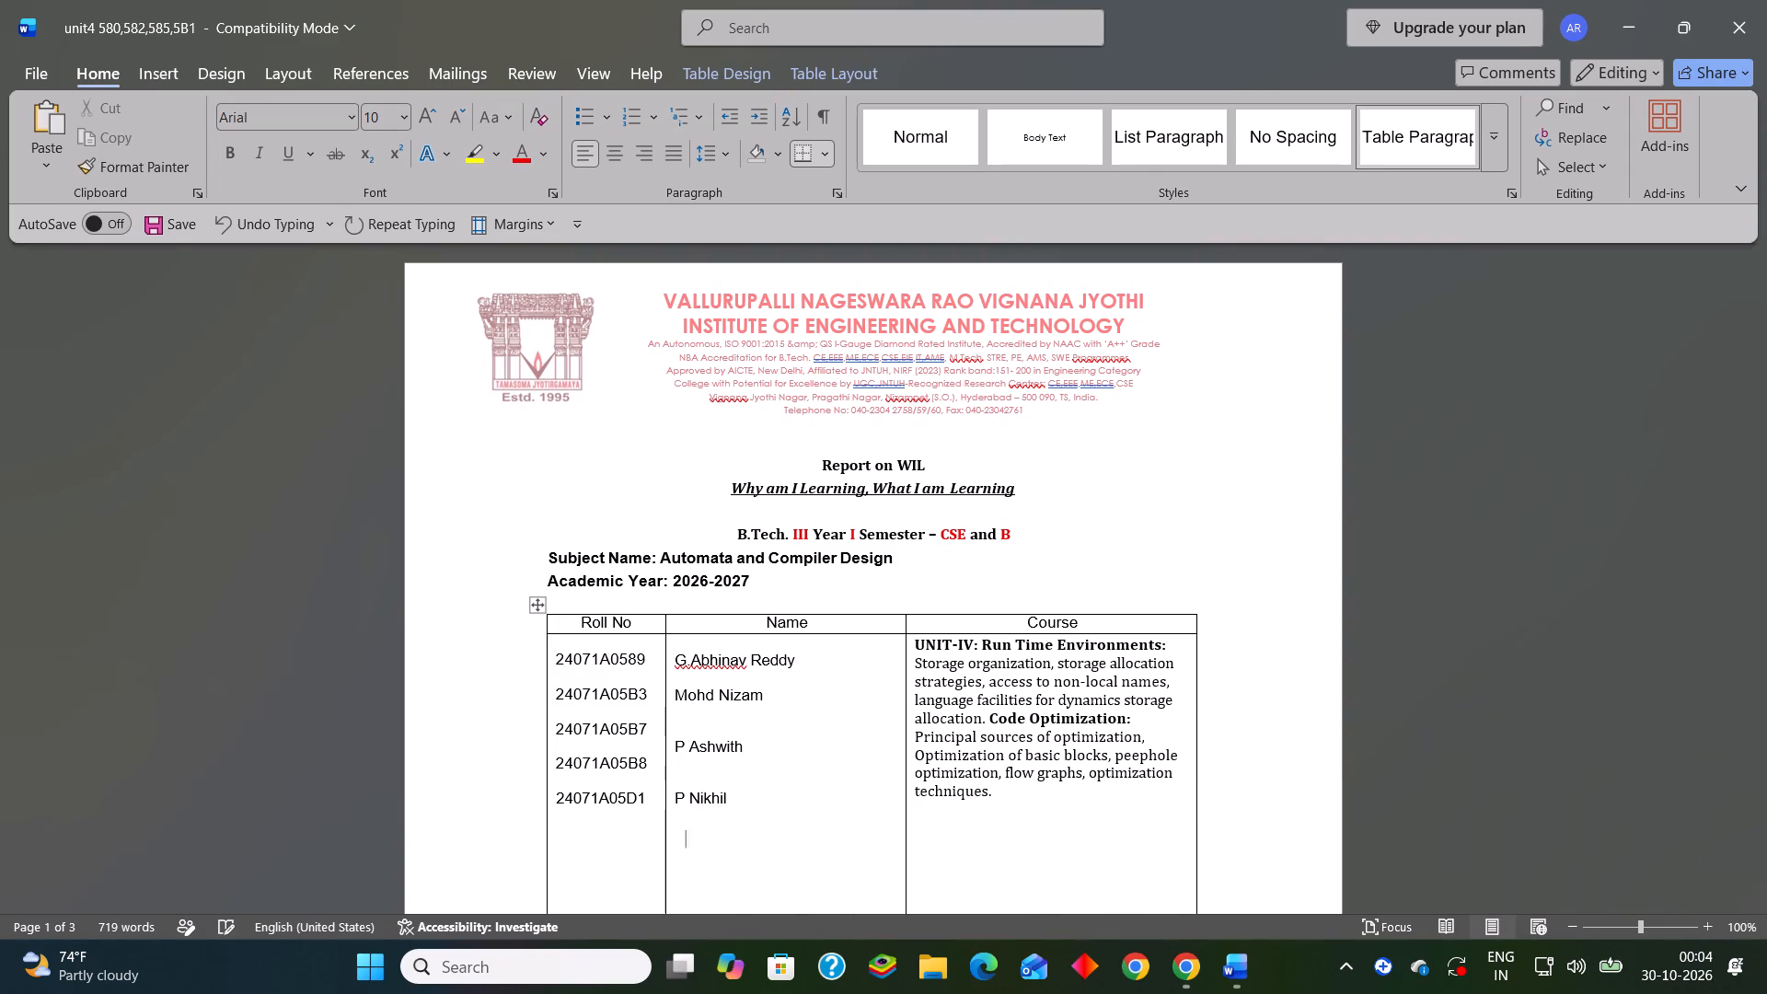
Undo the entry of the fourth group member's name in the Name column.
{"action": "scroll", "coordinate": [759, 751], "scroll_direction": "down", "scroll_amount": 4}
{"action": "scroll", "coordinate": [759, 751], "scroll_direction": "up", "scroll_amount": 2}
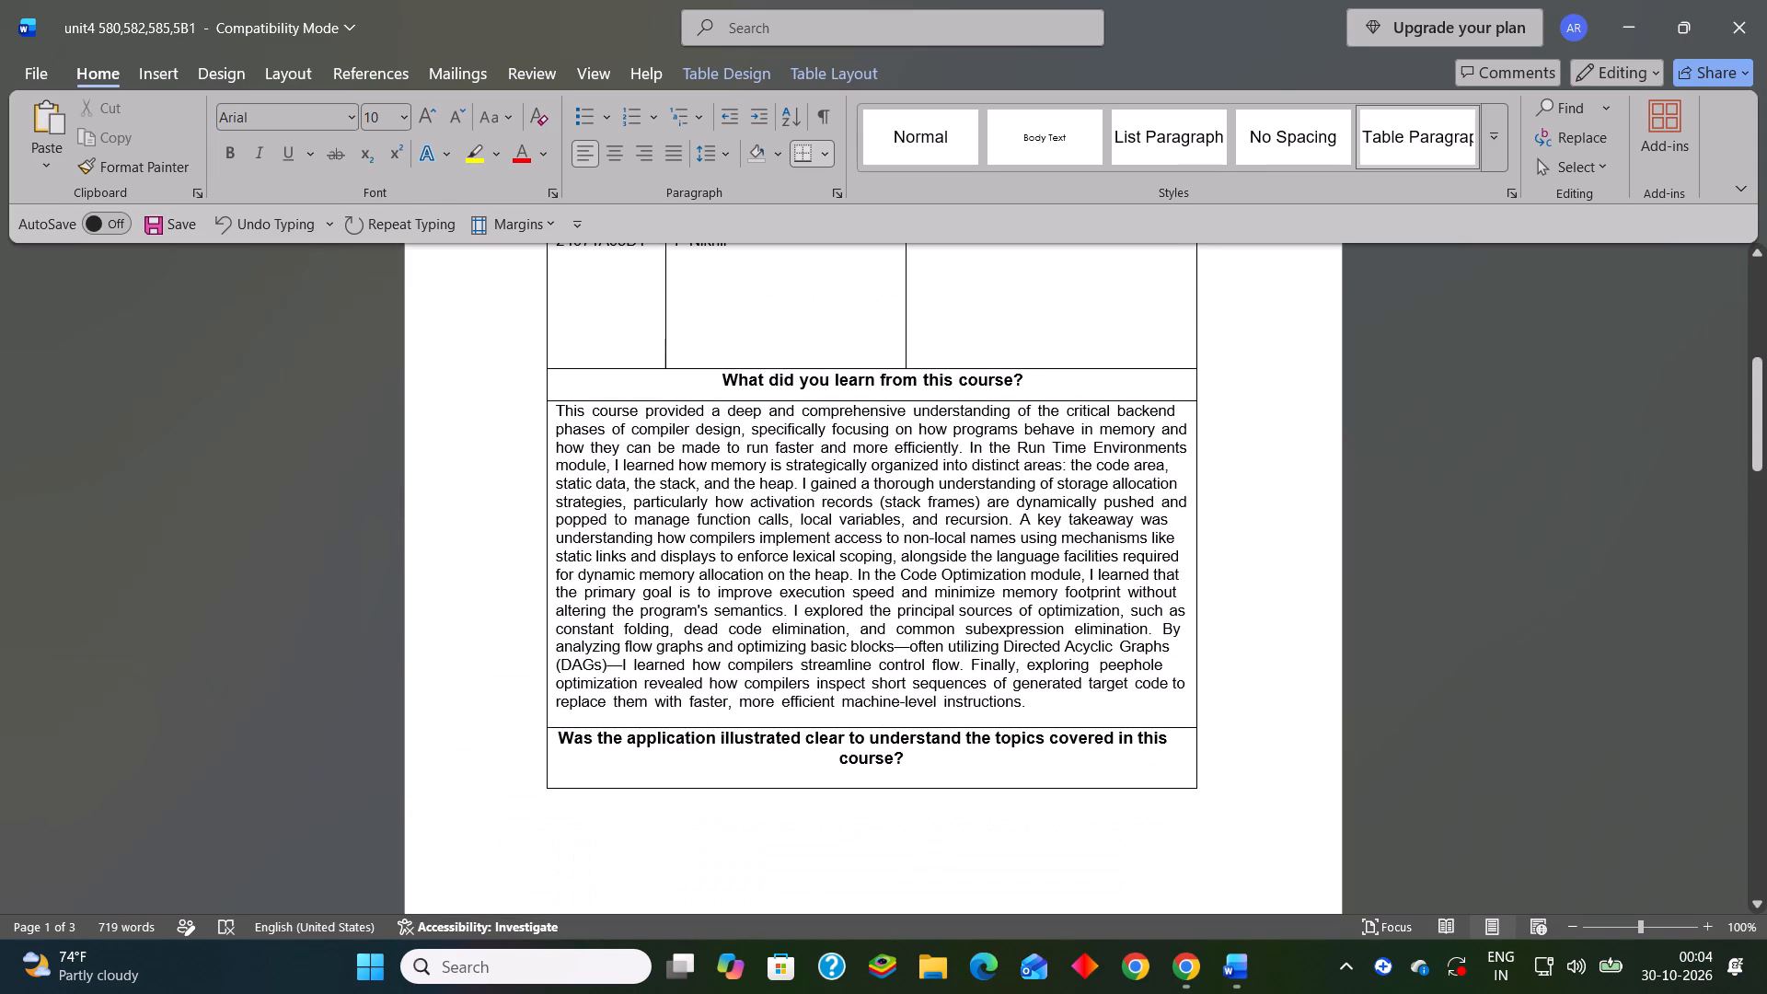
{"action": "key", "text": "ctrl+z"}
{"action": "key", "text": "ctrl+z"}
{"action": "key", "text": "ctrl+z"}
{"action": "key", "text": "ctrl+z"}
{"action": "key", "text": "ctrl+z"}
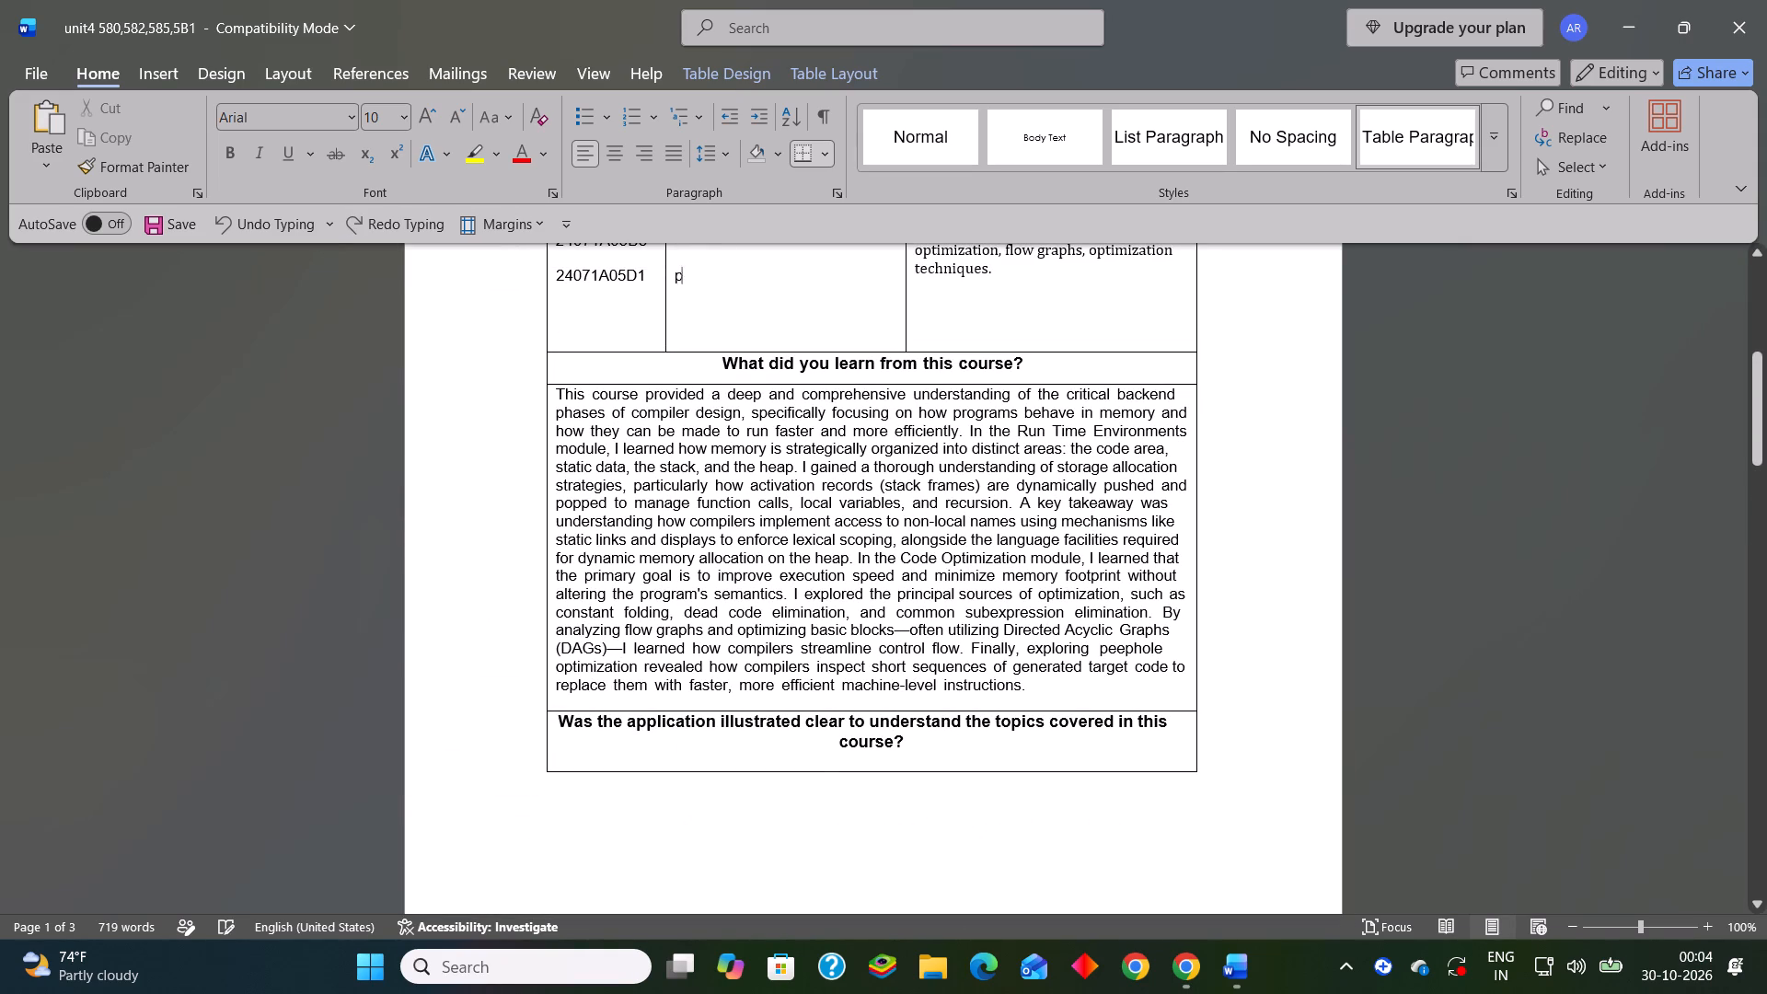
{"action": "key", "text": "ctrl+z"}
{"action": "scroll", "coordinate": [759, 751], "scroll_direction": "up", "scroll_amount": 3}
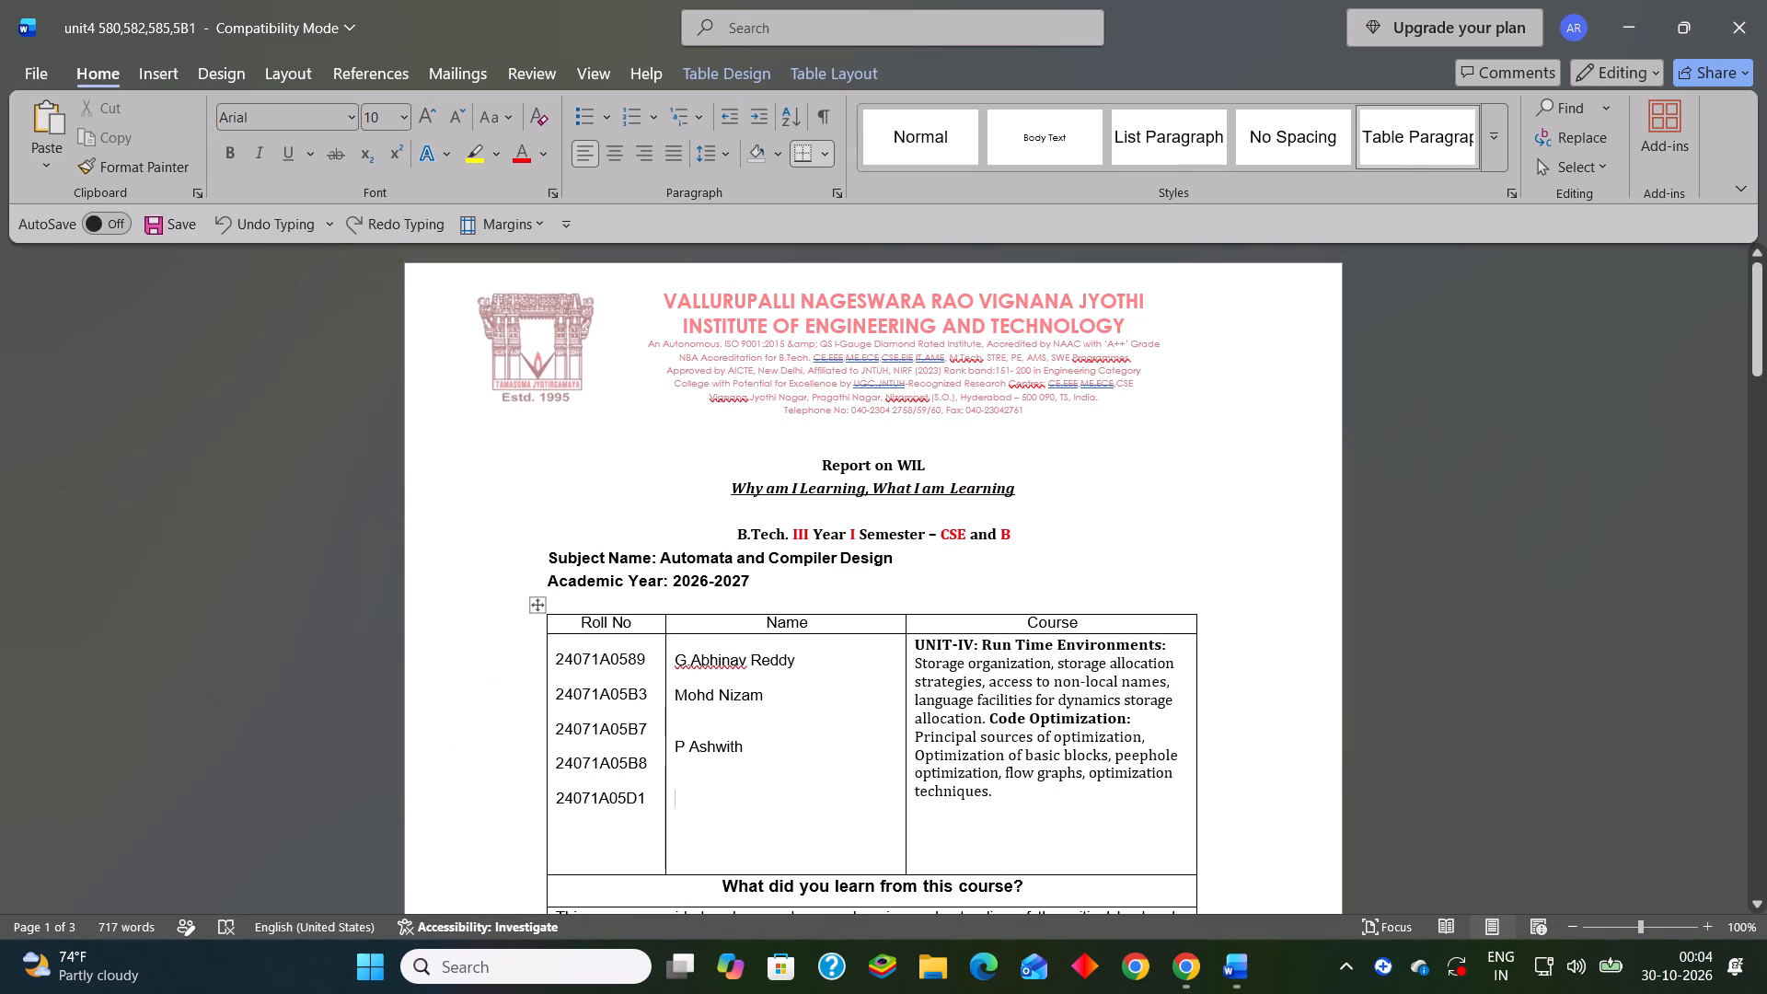
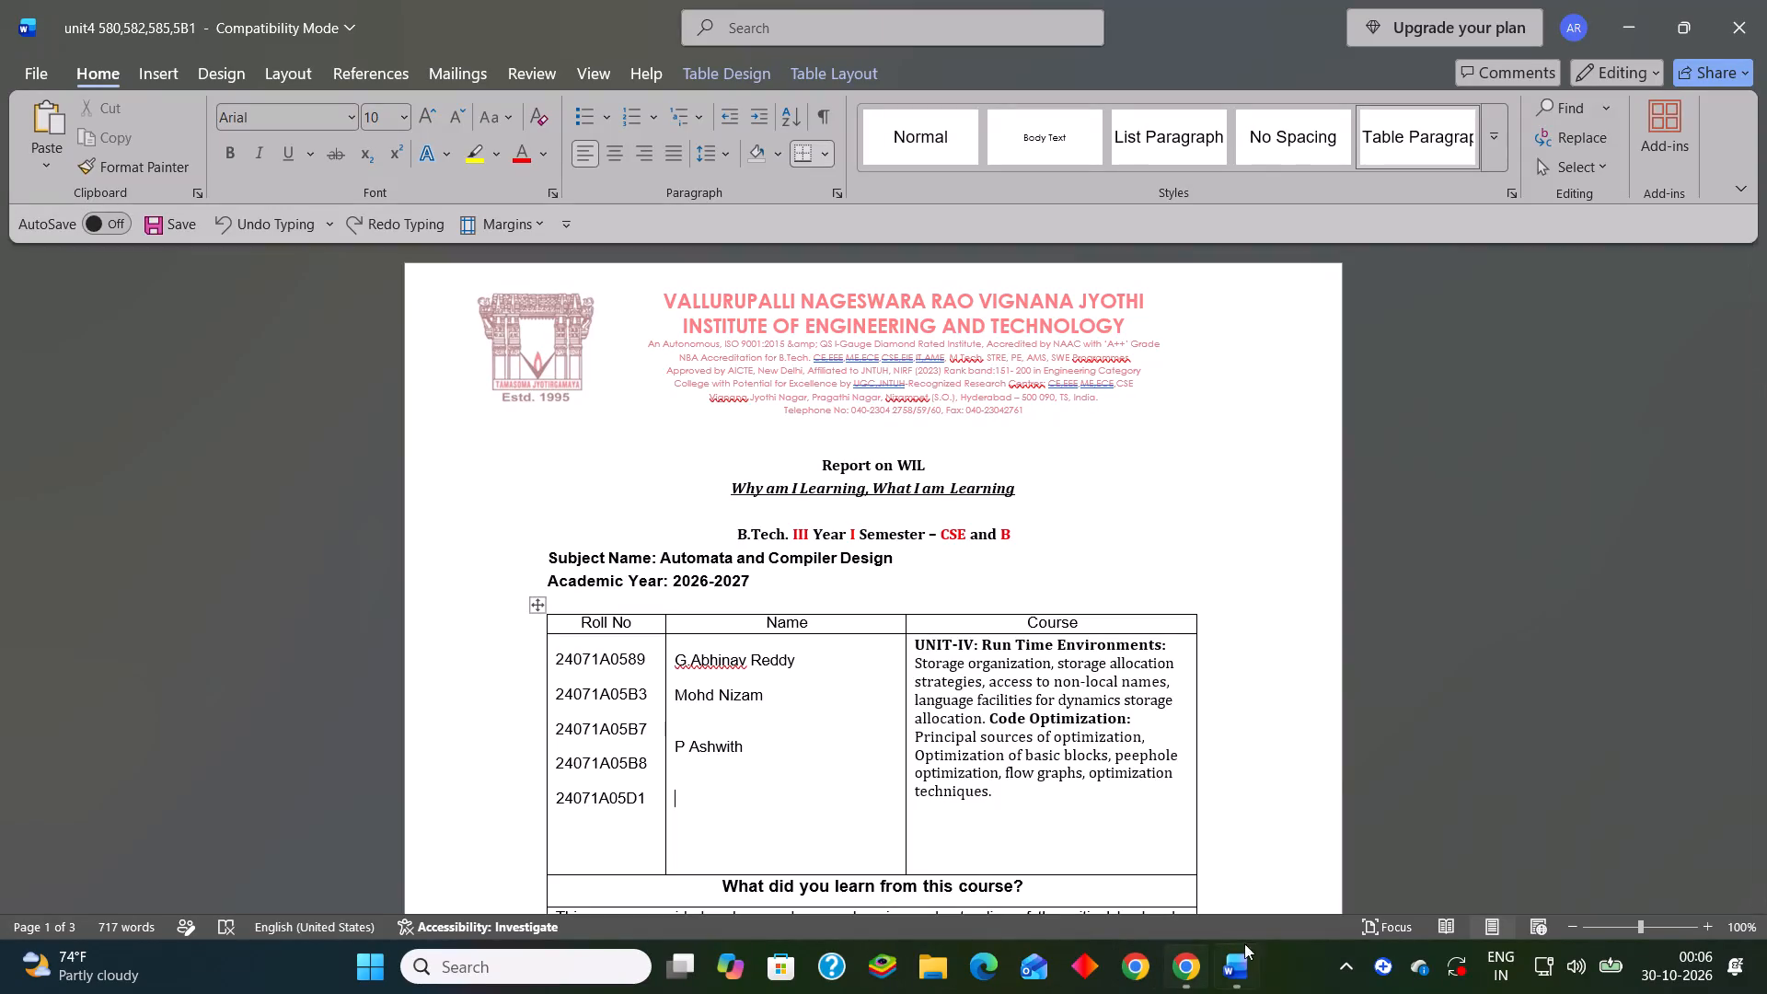
Close the unit4 580,582,585,5B1 report document.
{"action": "left_click", "coordinate": [1766, 0]}
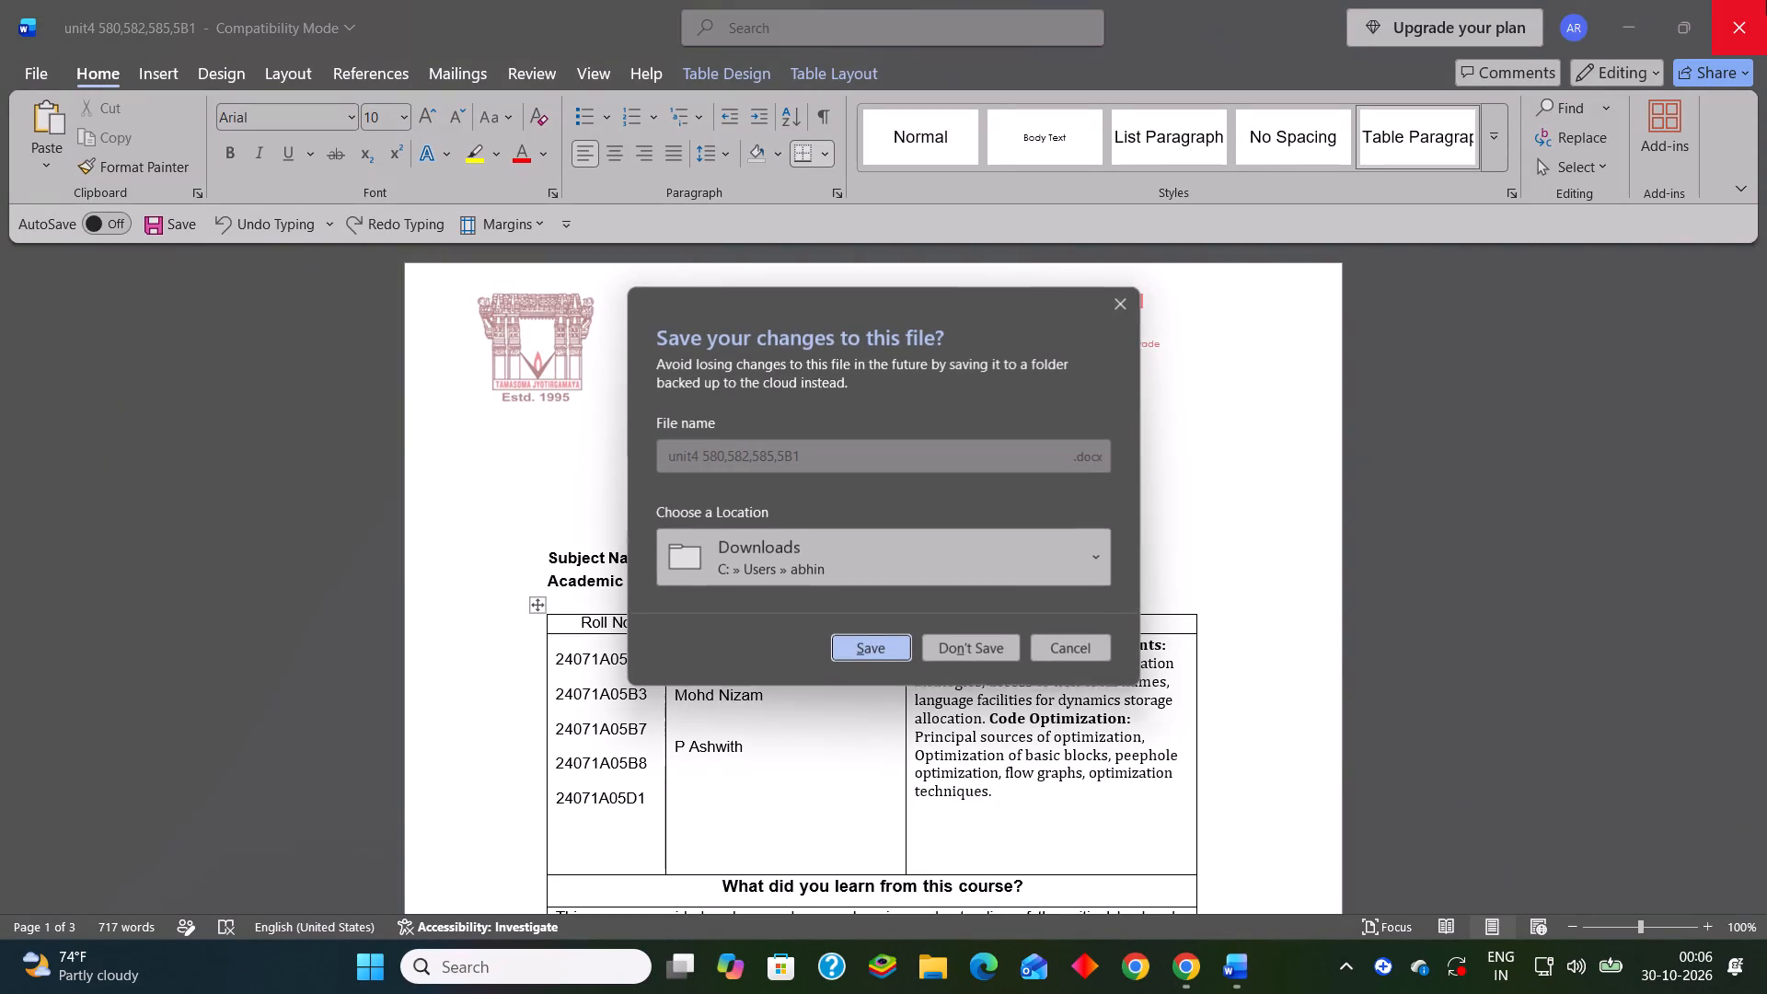
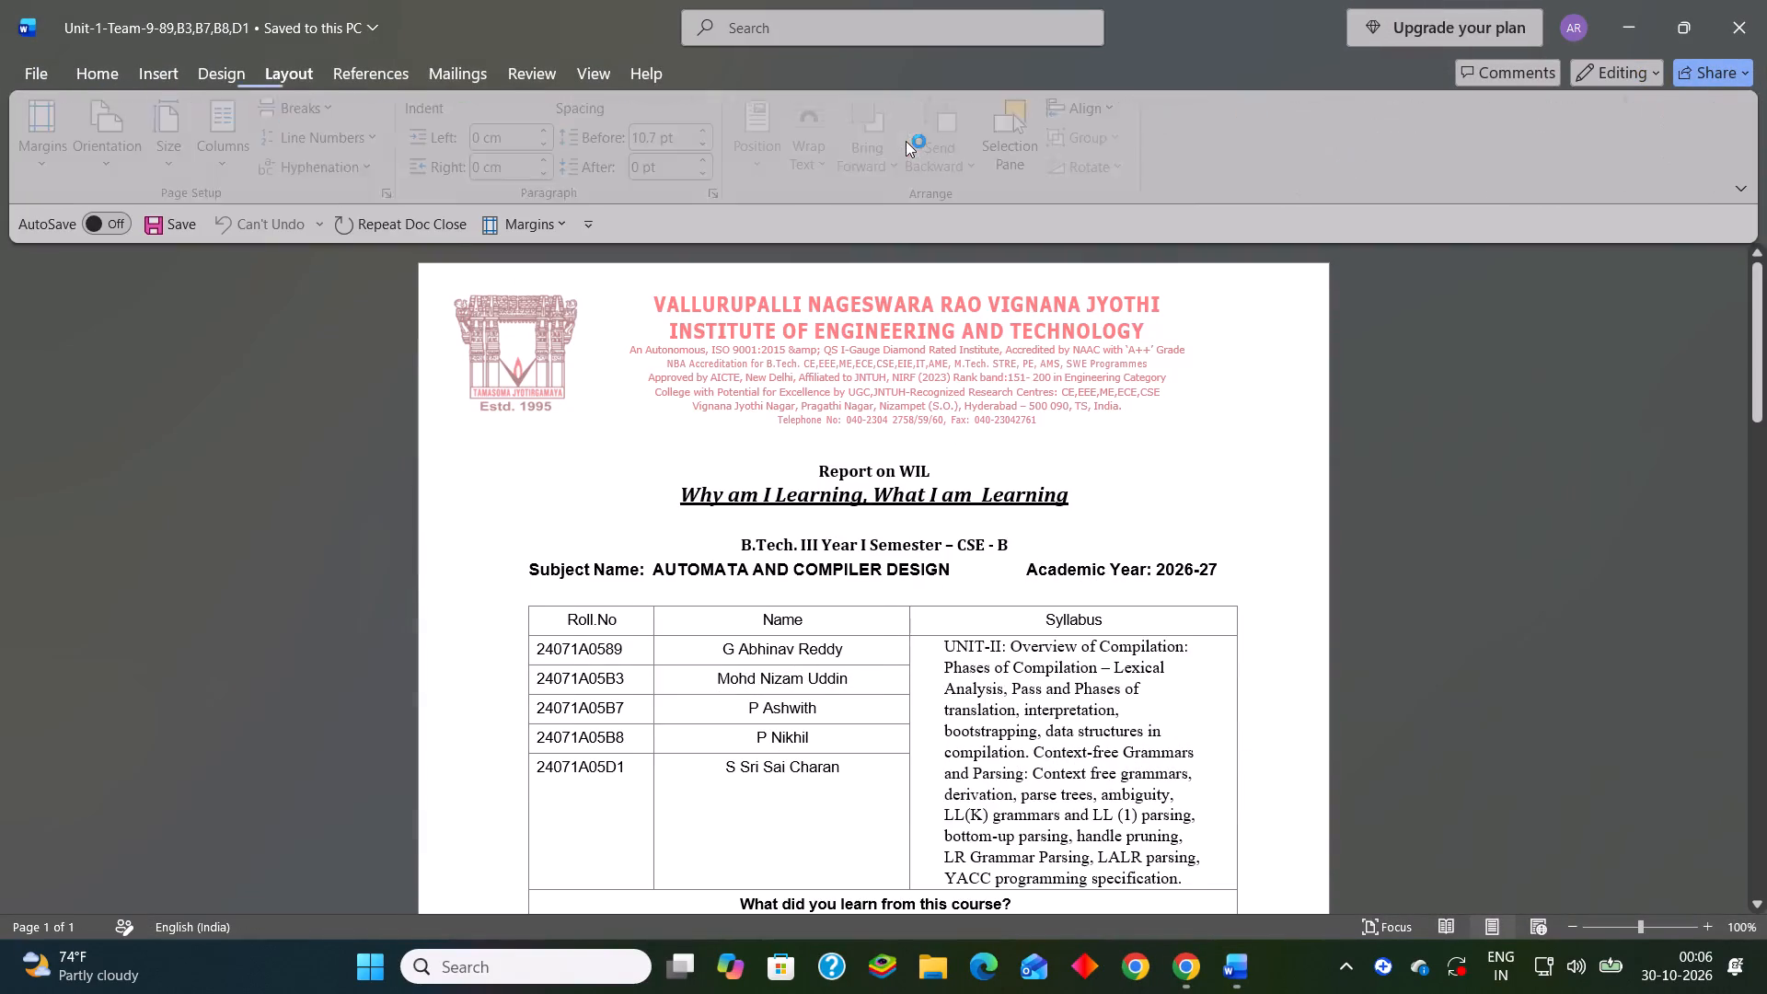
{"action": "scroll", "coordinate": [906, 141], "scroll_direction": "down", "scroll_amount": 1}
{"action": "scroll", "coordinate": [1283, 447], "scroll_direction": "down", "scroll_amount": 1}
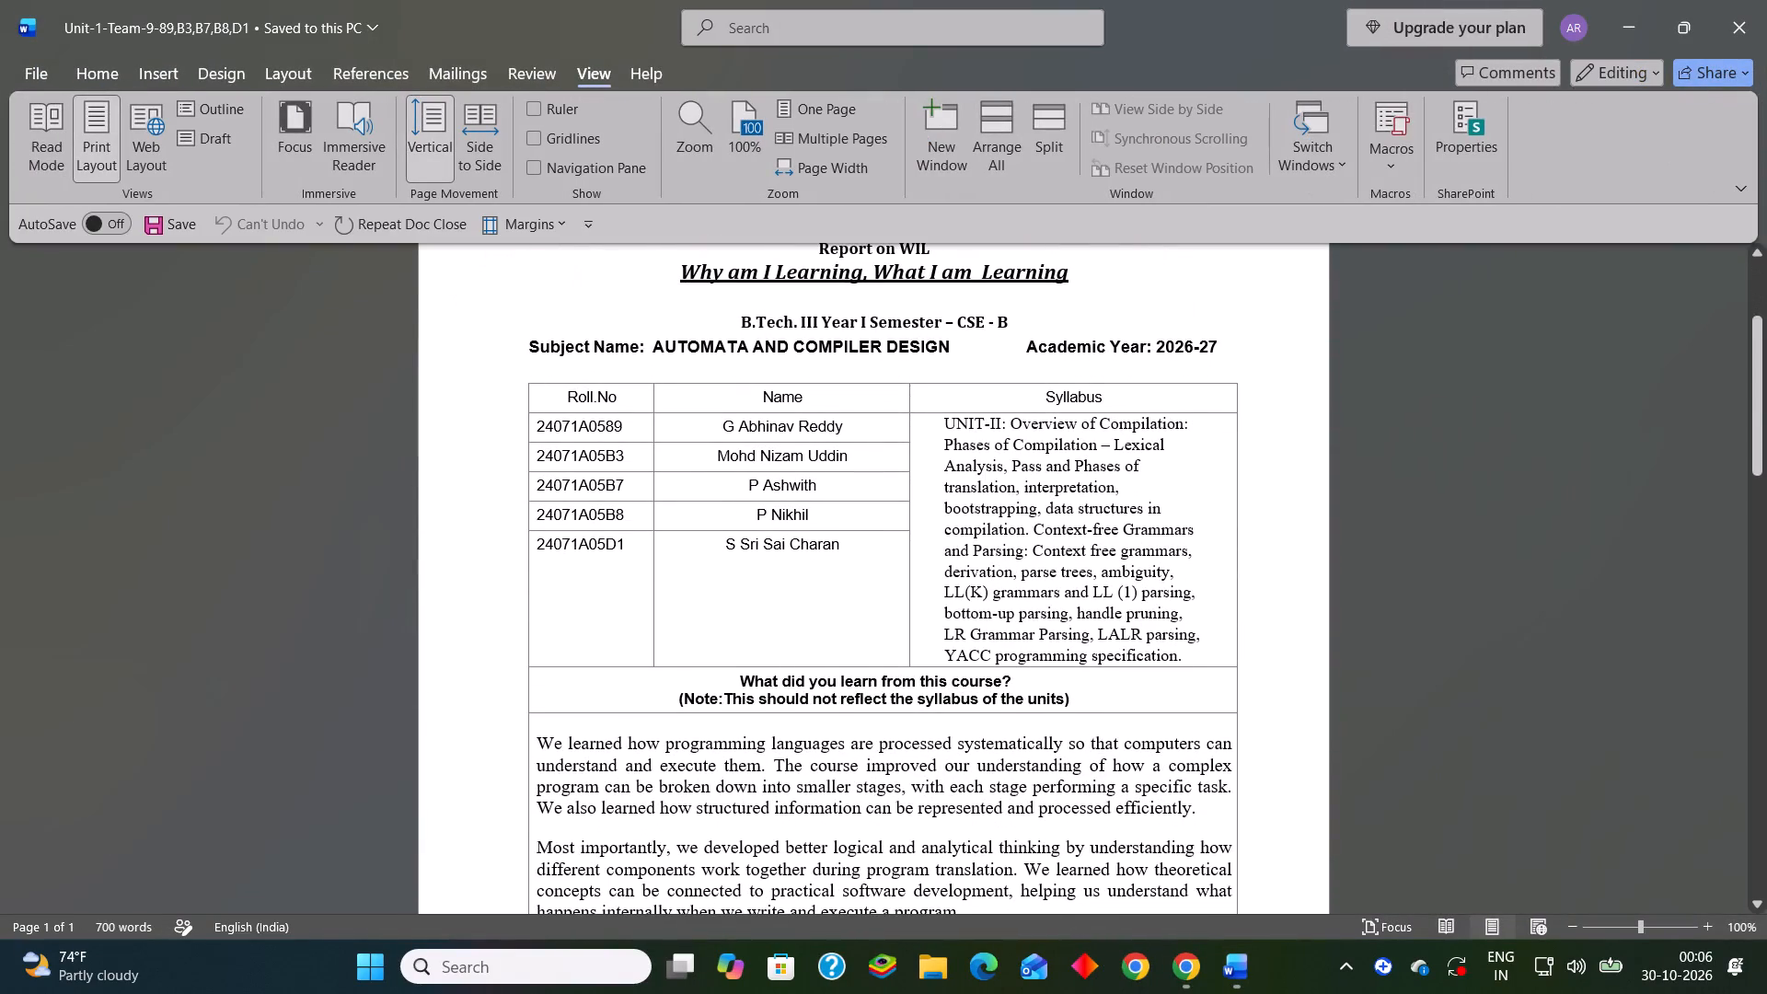
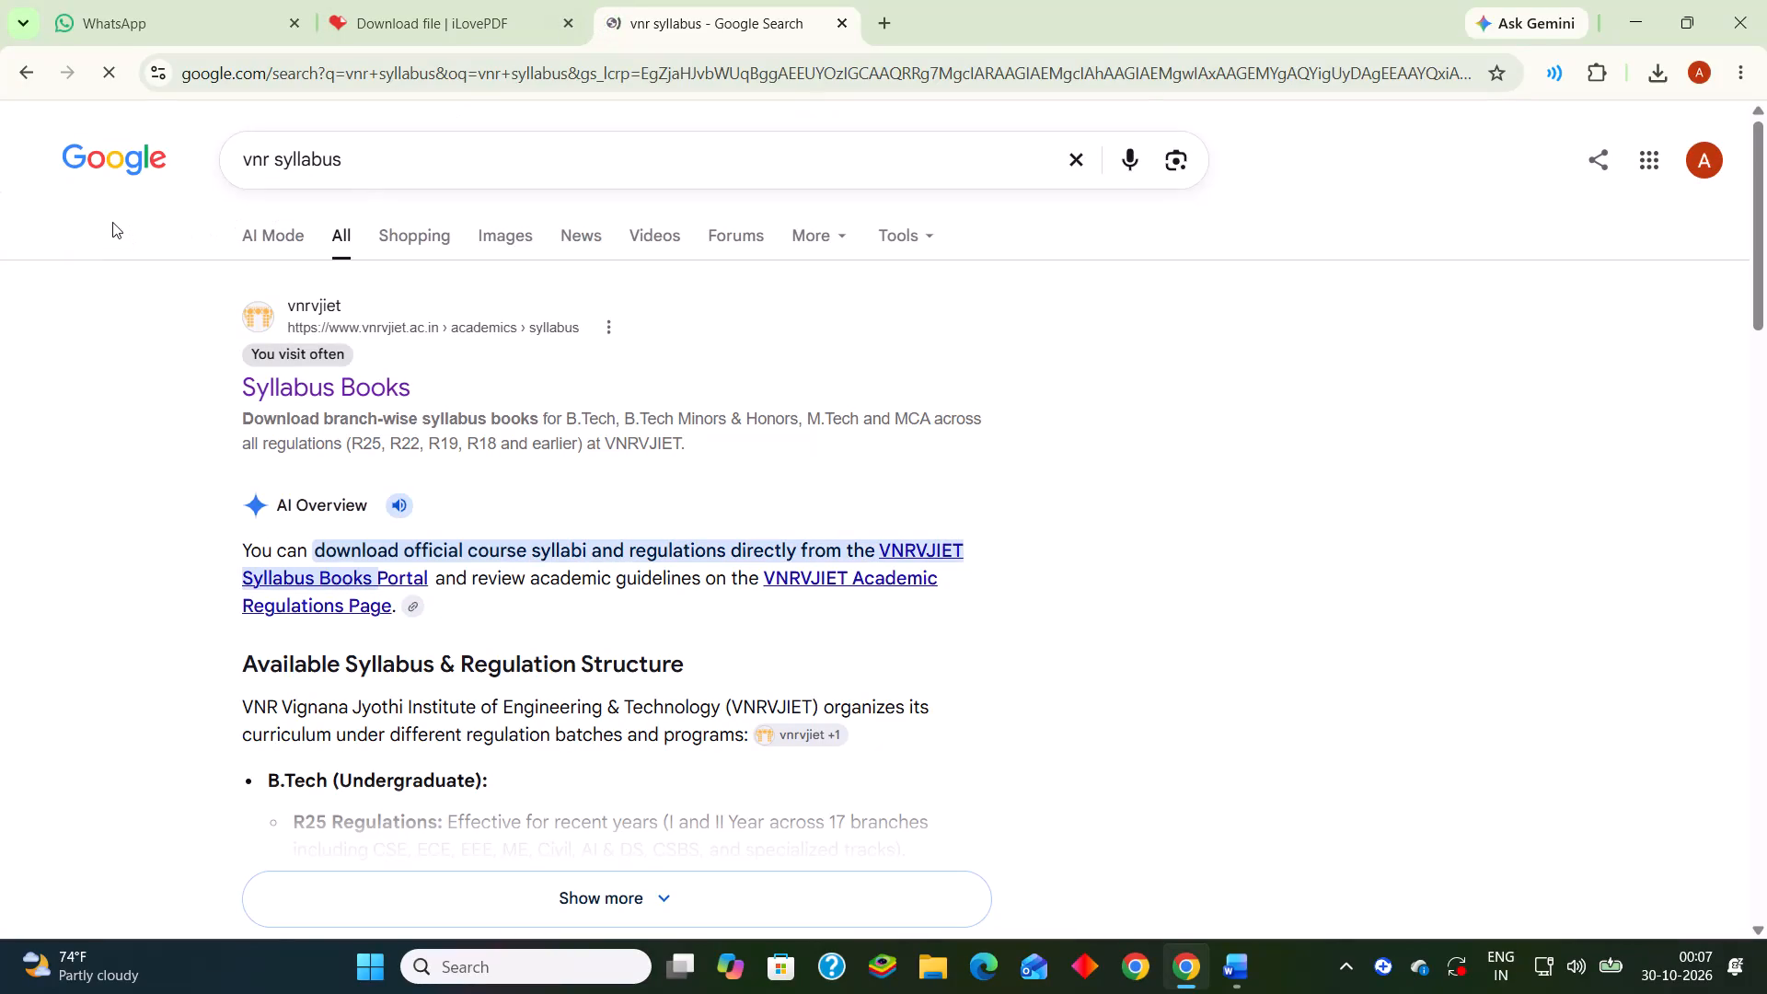
Open the R22 III Year CSE syllabus PDF from the B.Tech list on the VNRVJIET Syllabus Books page.
{"action": "left_click", "coordinate": [279, 367]}
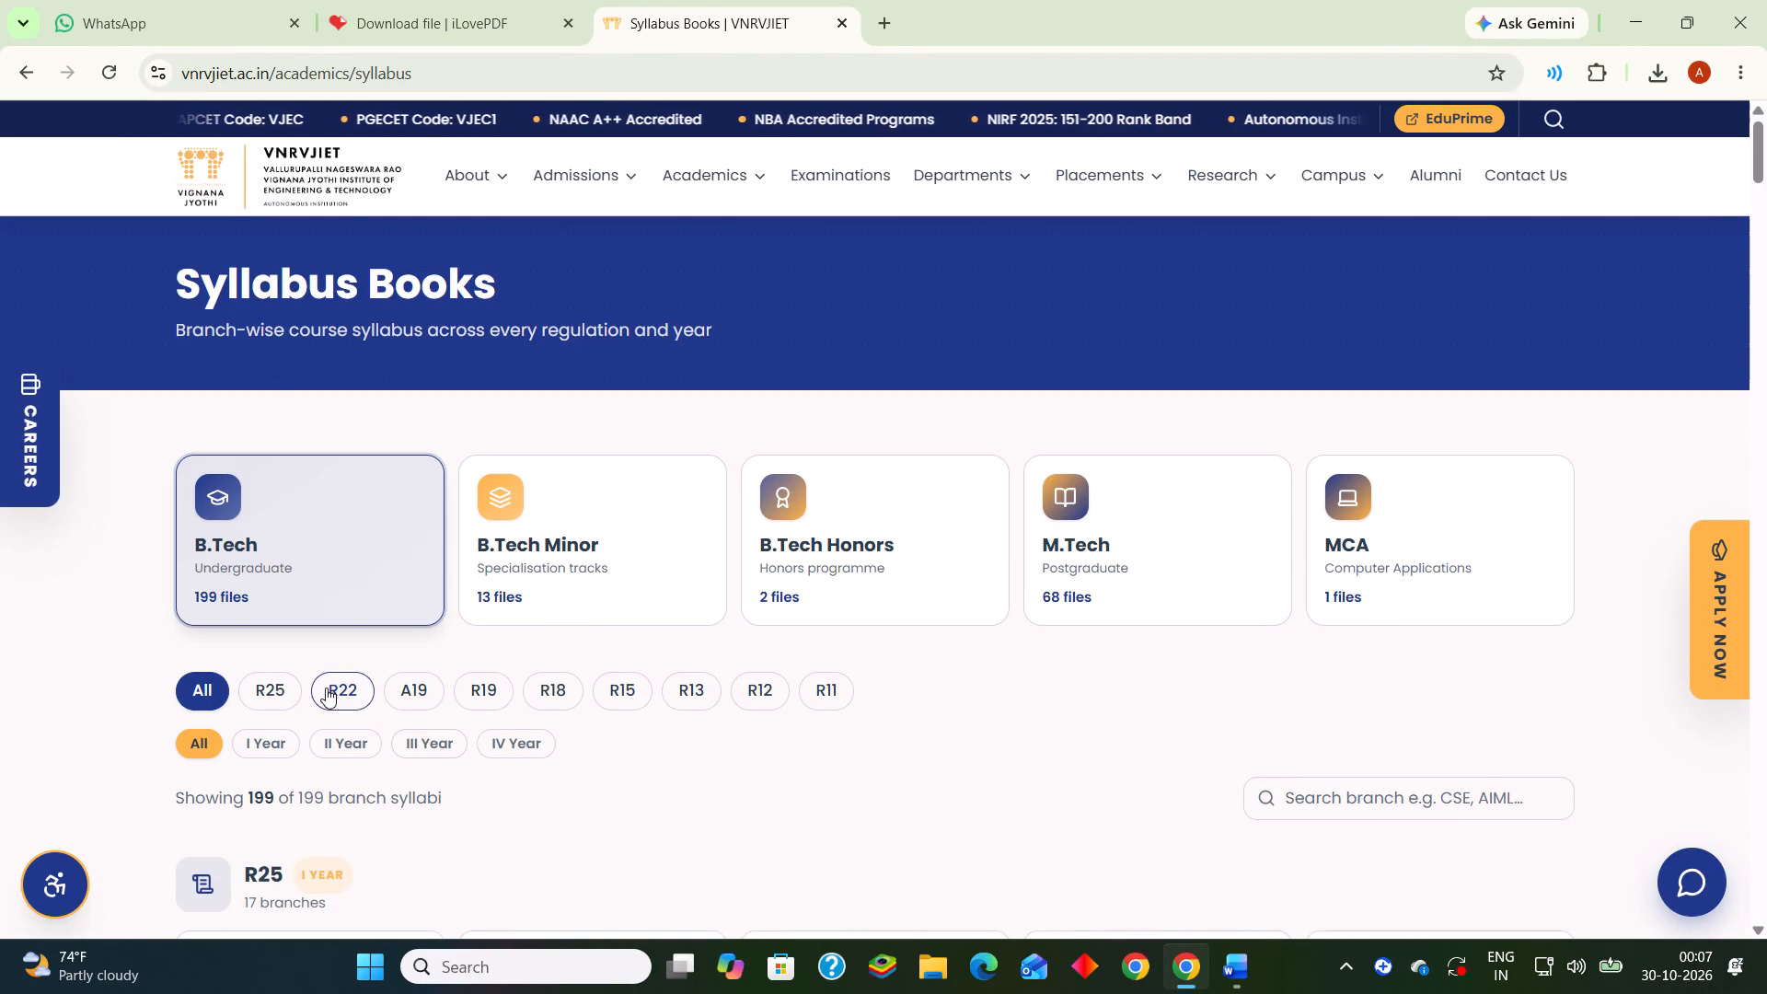
{"action": "left_click", "coordinate": [326, 688]}
{"action": "left_click", "coordinate": [435, 751]}
{"action": "scroll", "coordinate": [435, 751], "scroll_direction": "down", "scroll_amount": 2}
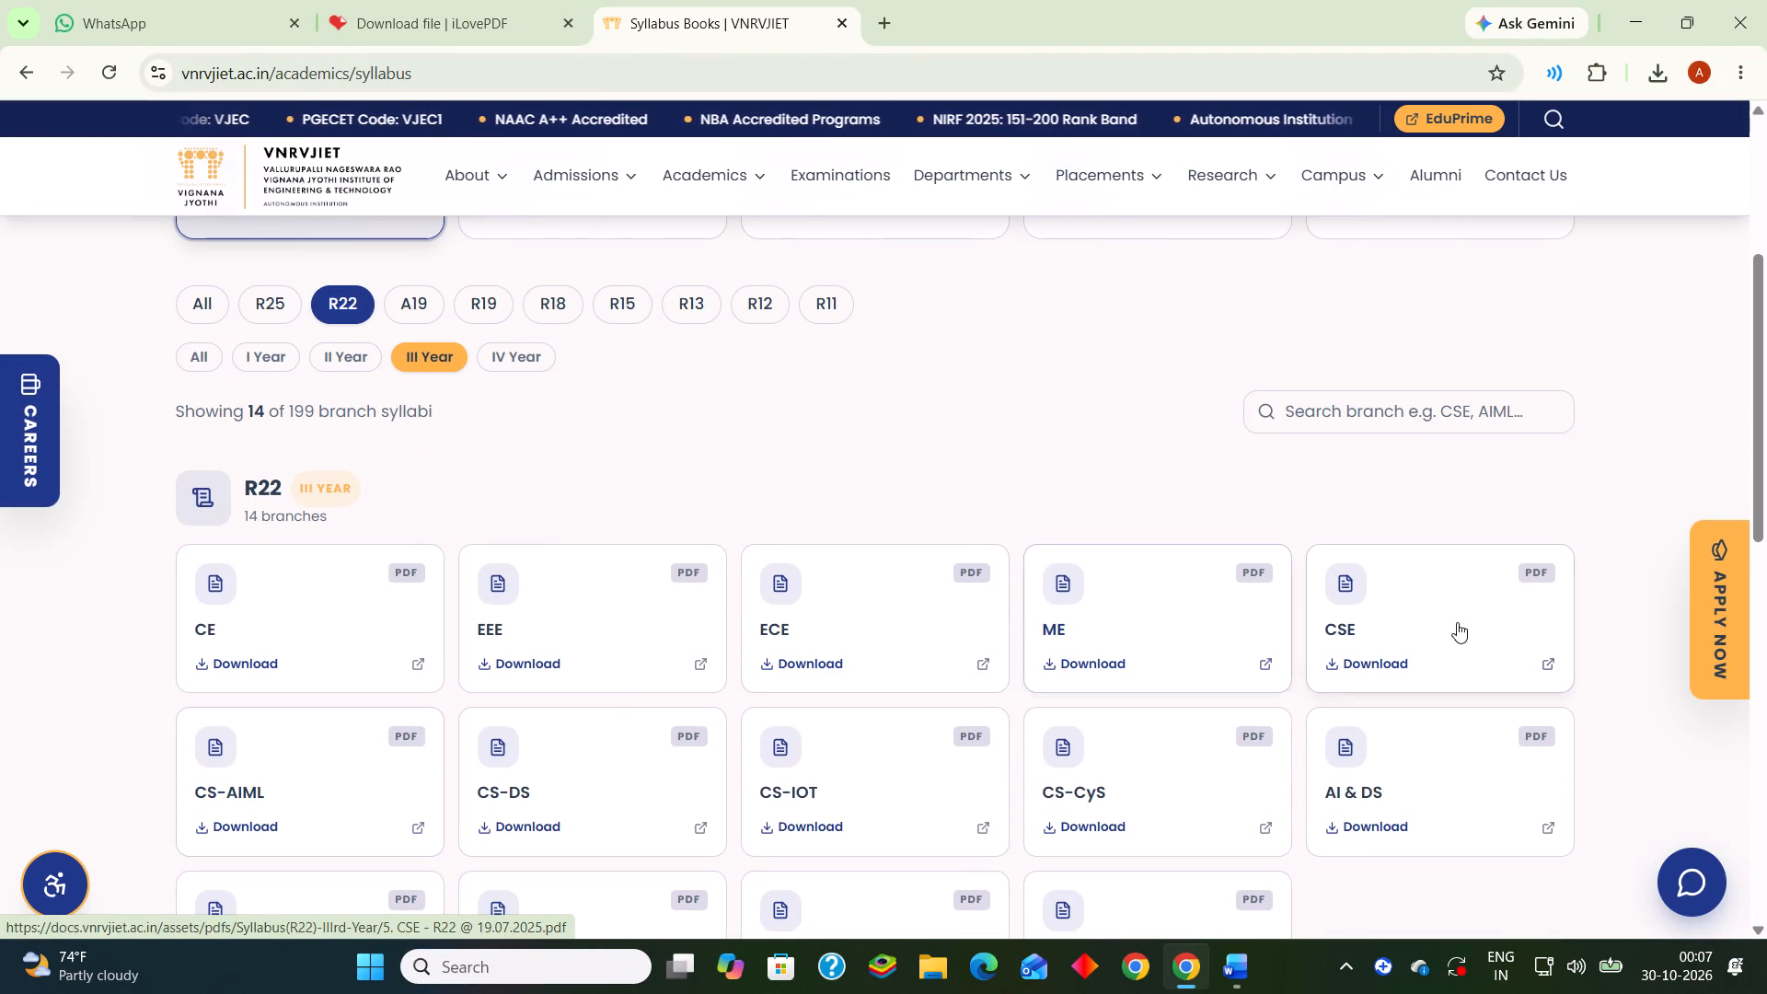
{"action": "left_click", "coordinate": [1393, 653]}
Open YouTube in a new tab and play the Veera Veera Lyrical (Telugu) video.
{"action": "left_click", "coordinate": [1165, 7]}
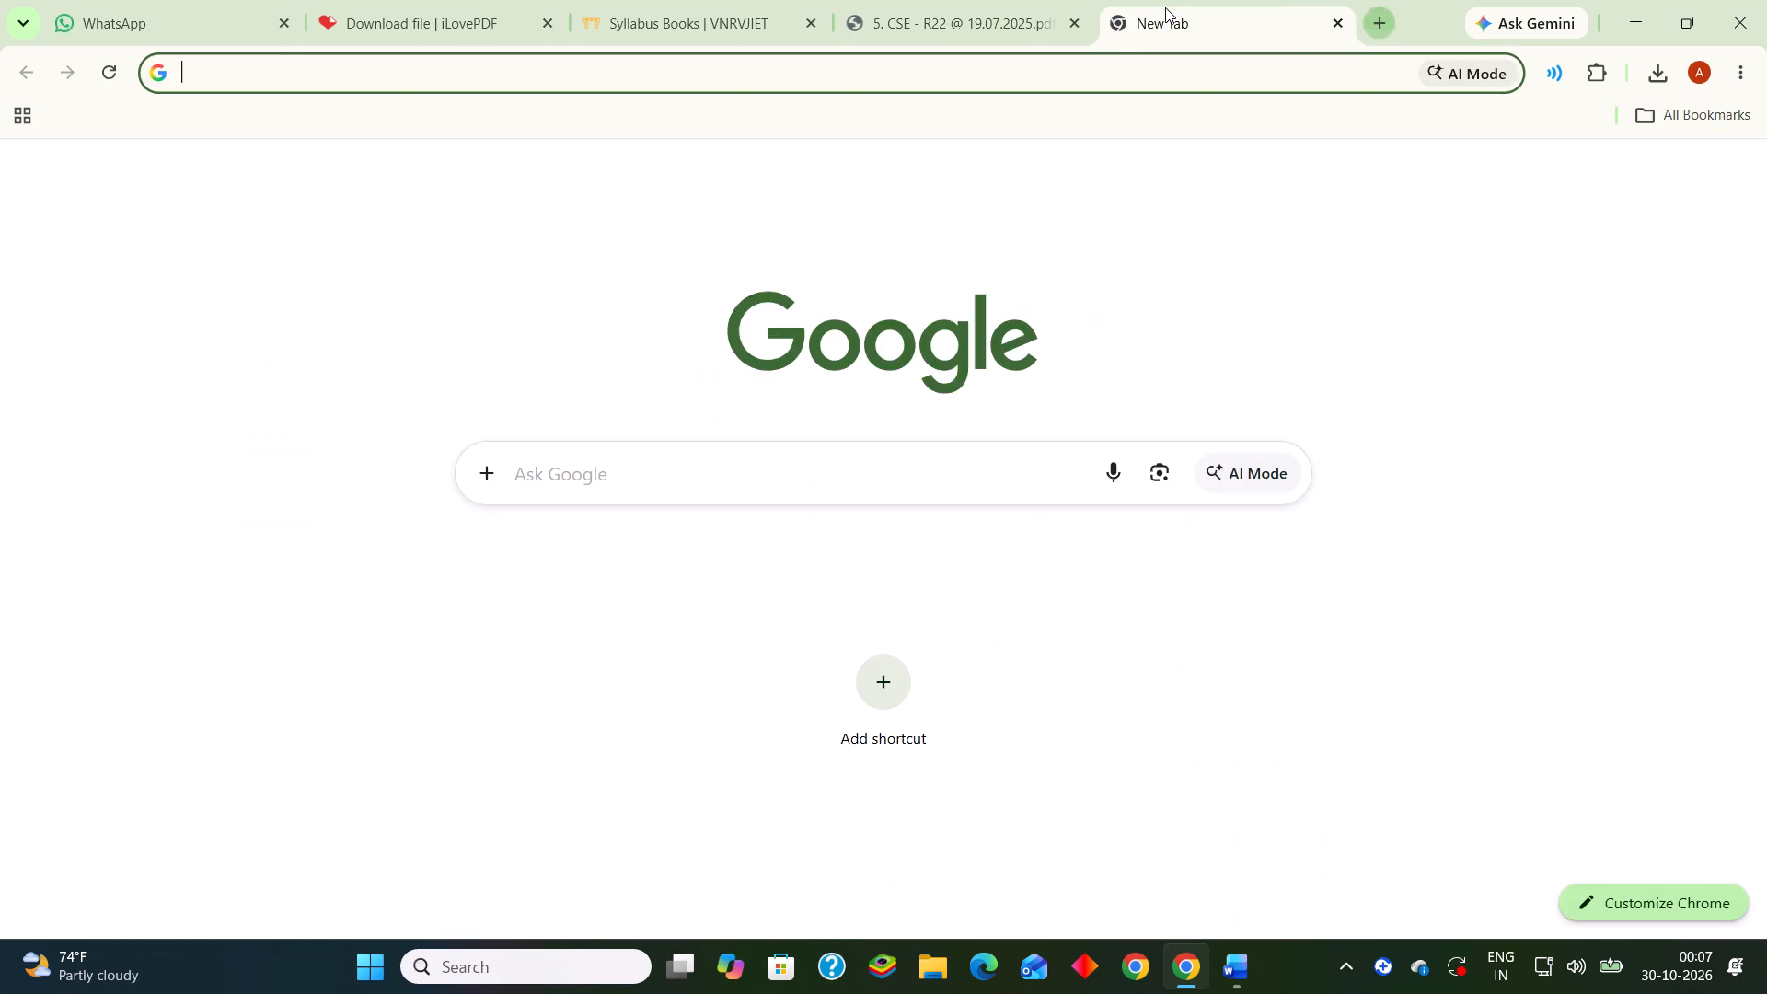
{"action": "key", "text": "y"}
{"action": "key", "text": "Return"}
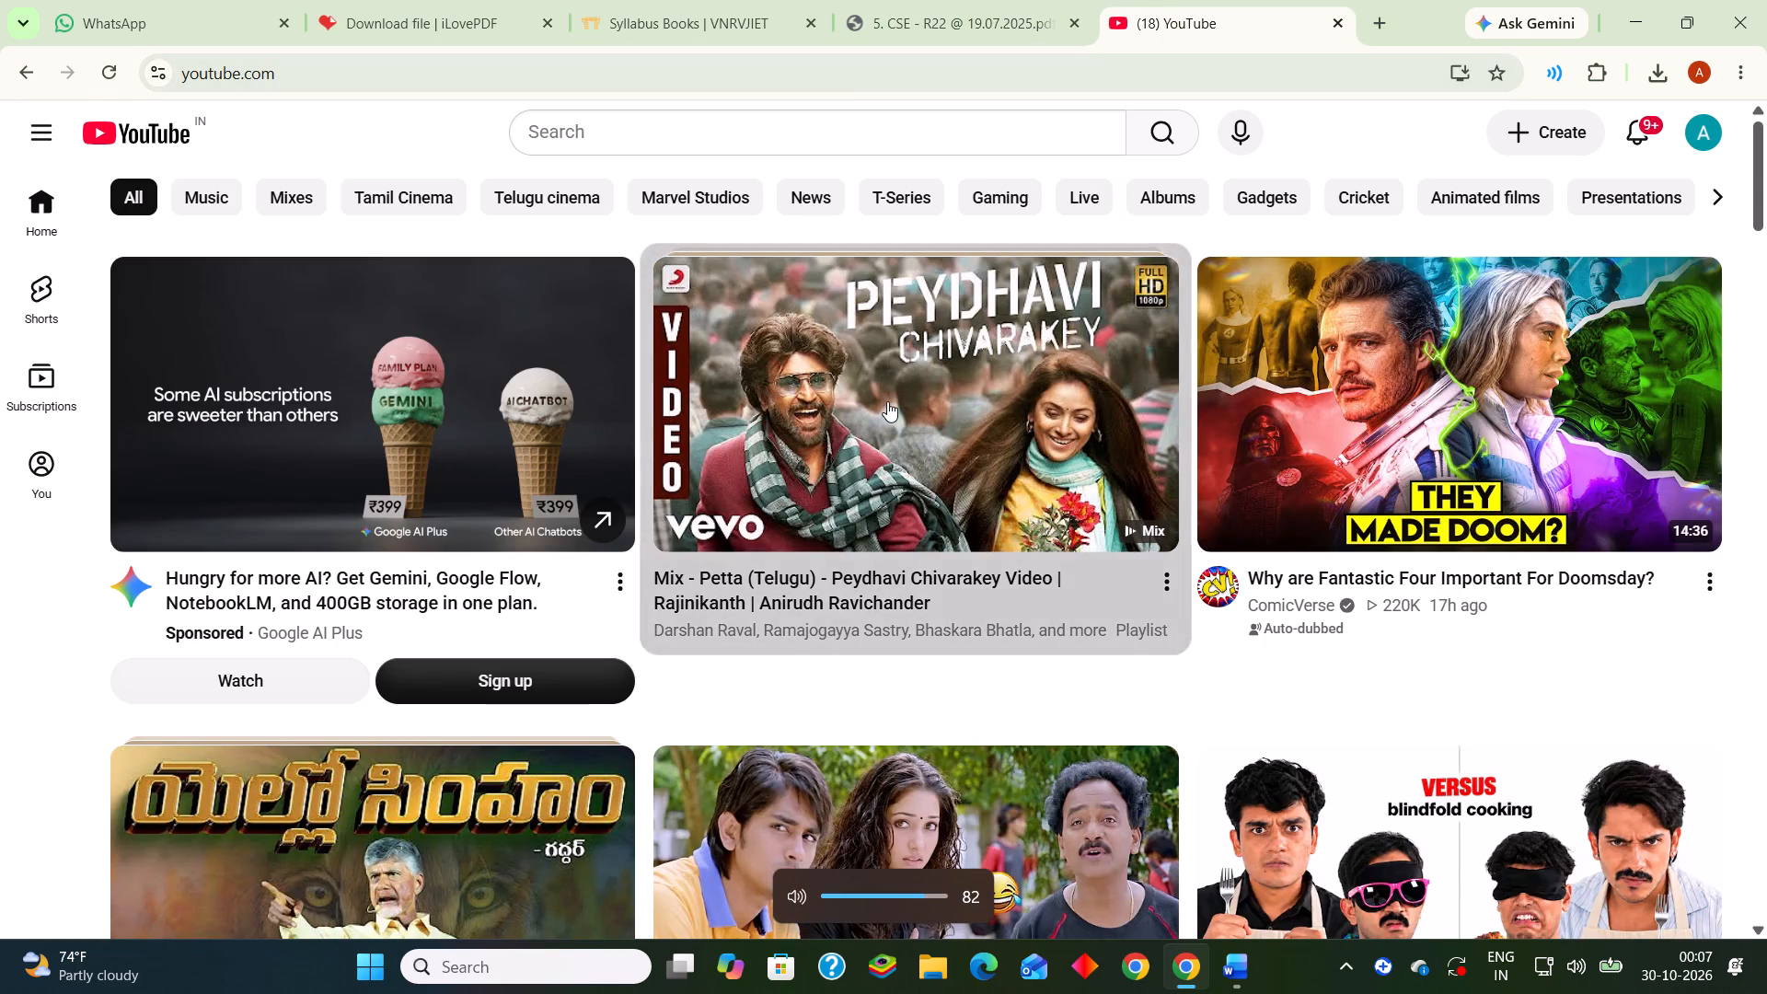
{"action": "scroll", "coordinate": [887, 401], "scroll_direction": "down", "scroll_amount": 8}
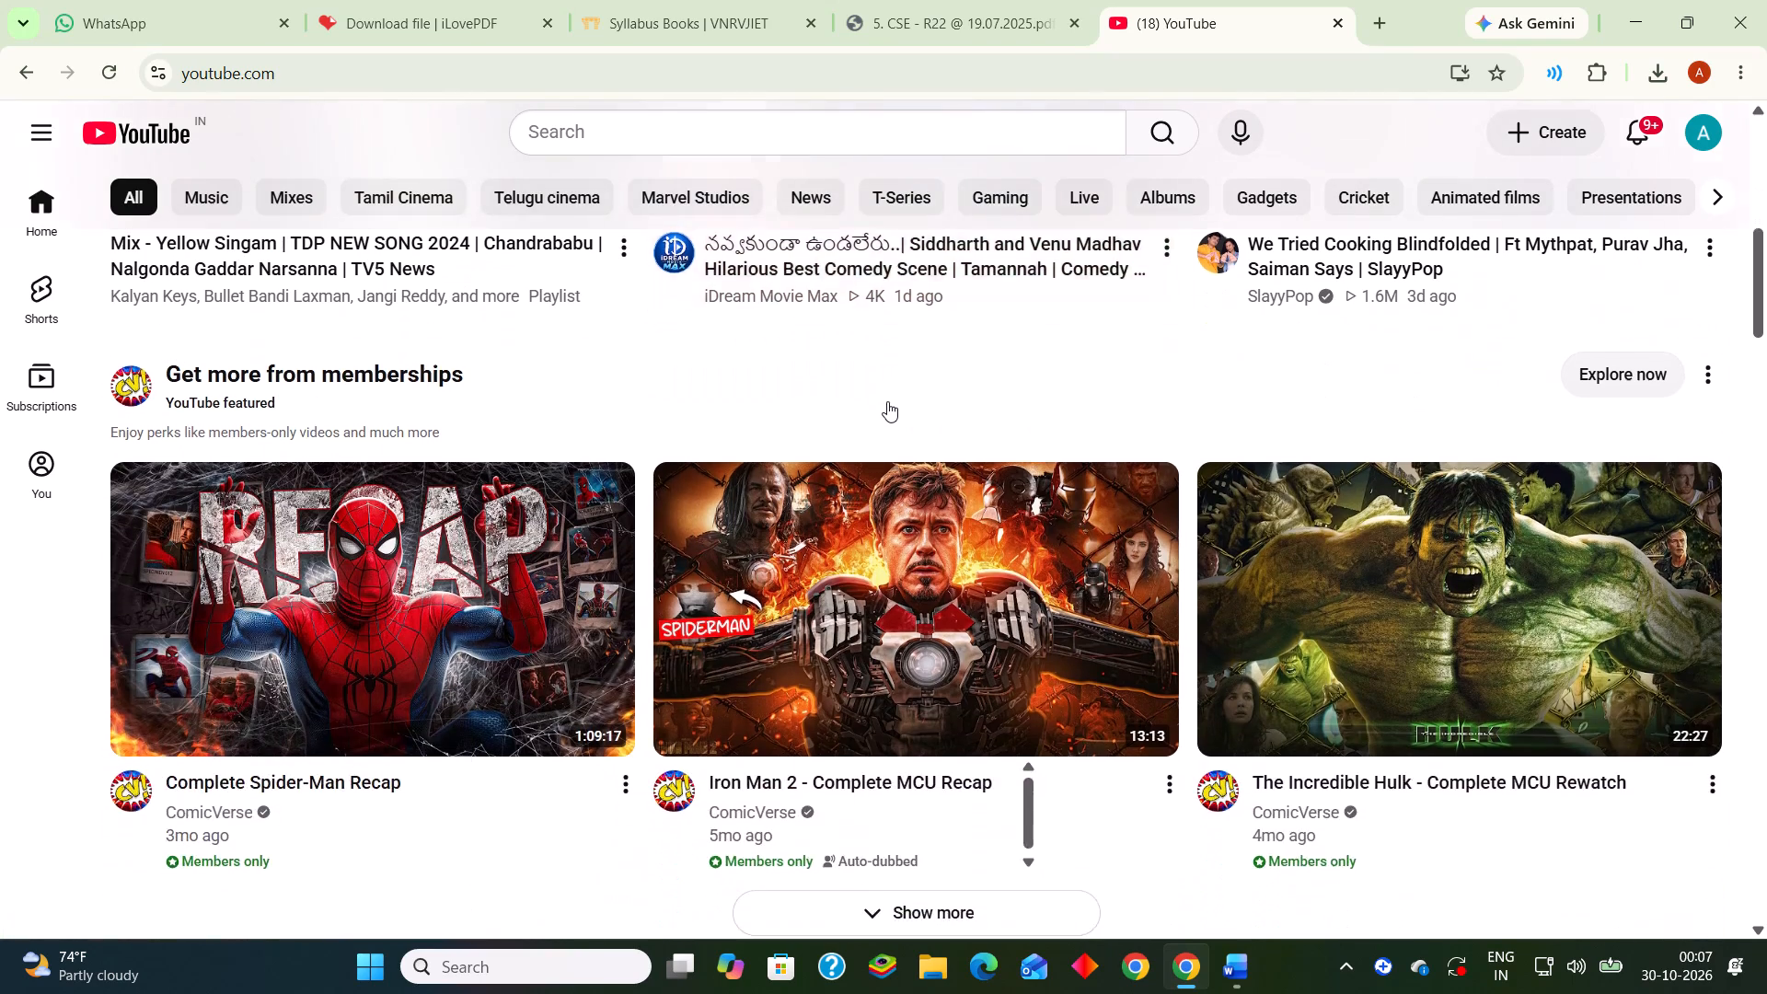
{"action": "scroll", "coordinate": [887, 401], "scroll_direction": "down", "scroll_amount": 2}
{"action": "left_click", "coordinate": [887, 401]}
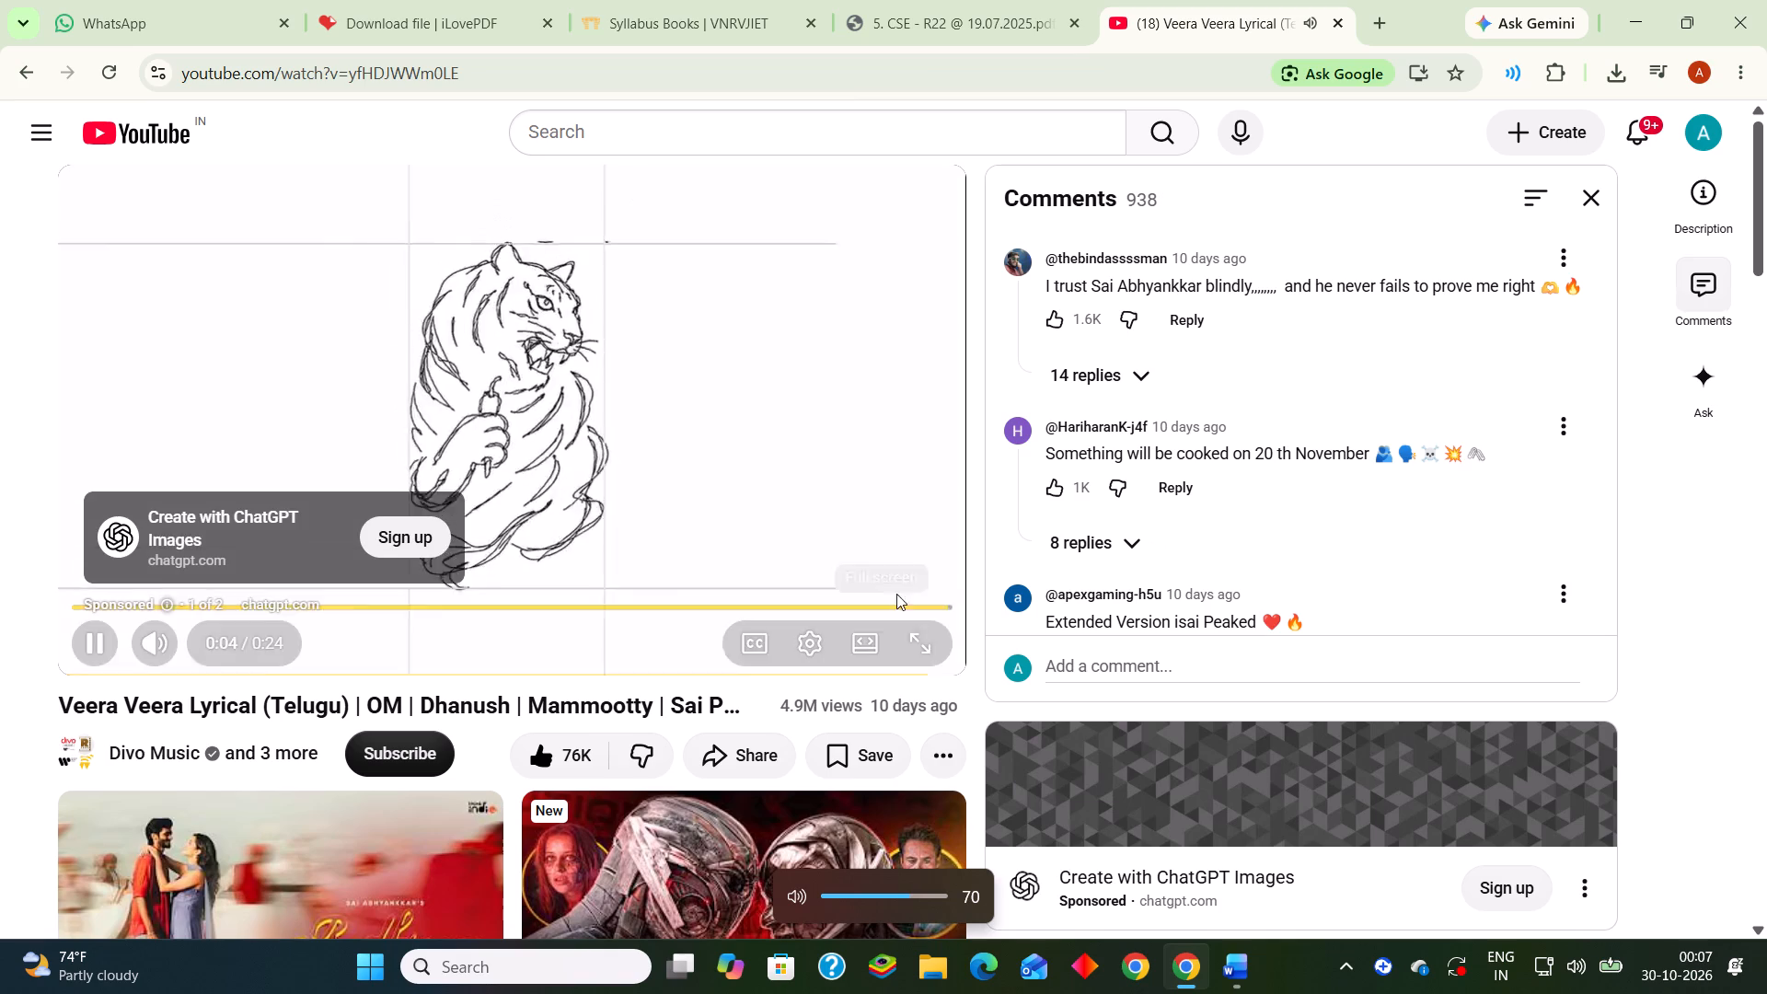
{"action": "left_click", "coordinate": [895, 573]}
Copy the UNIT-IV section, Run Time Environments and Code Optimization, of Automata and Compiler Design from the CSE R22 syllabus PDF.
{"action": "left_click", "coordinate": [1006, 0]}
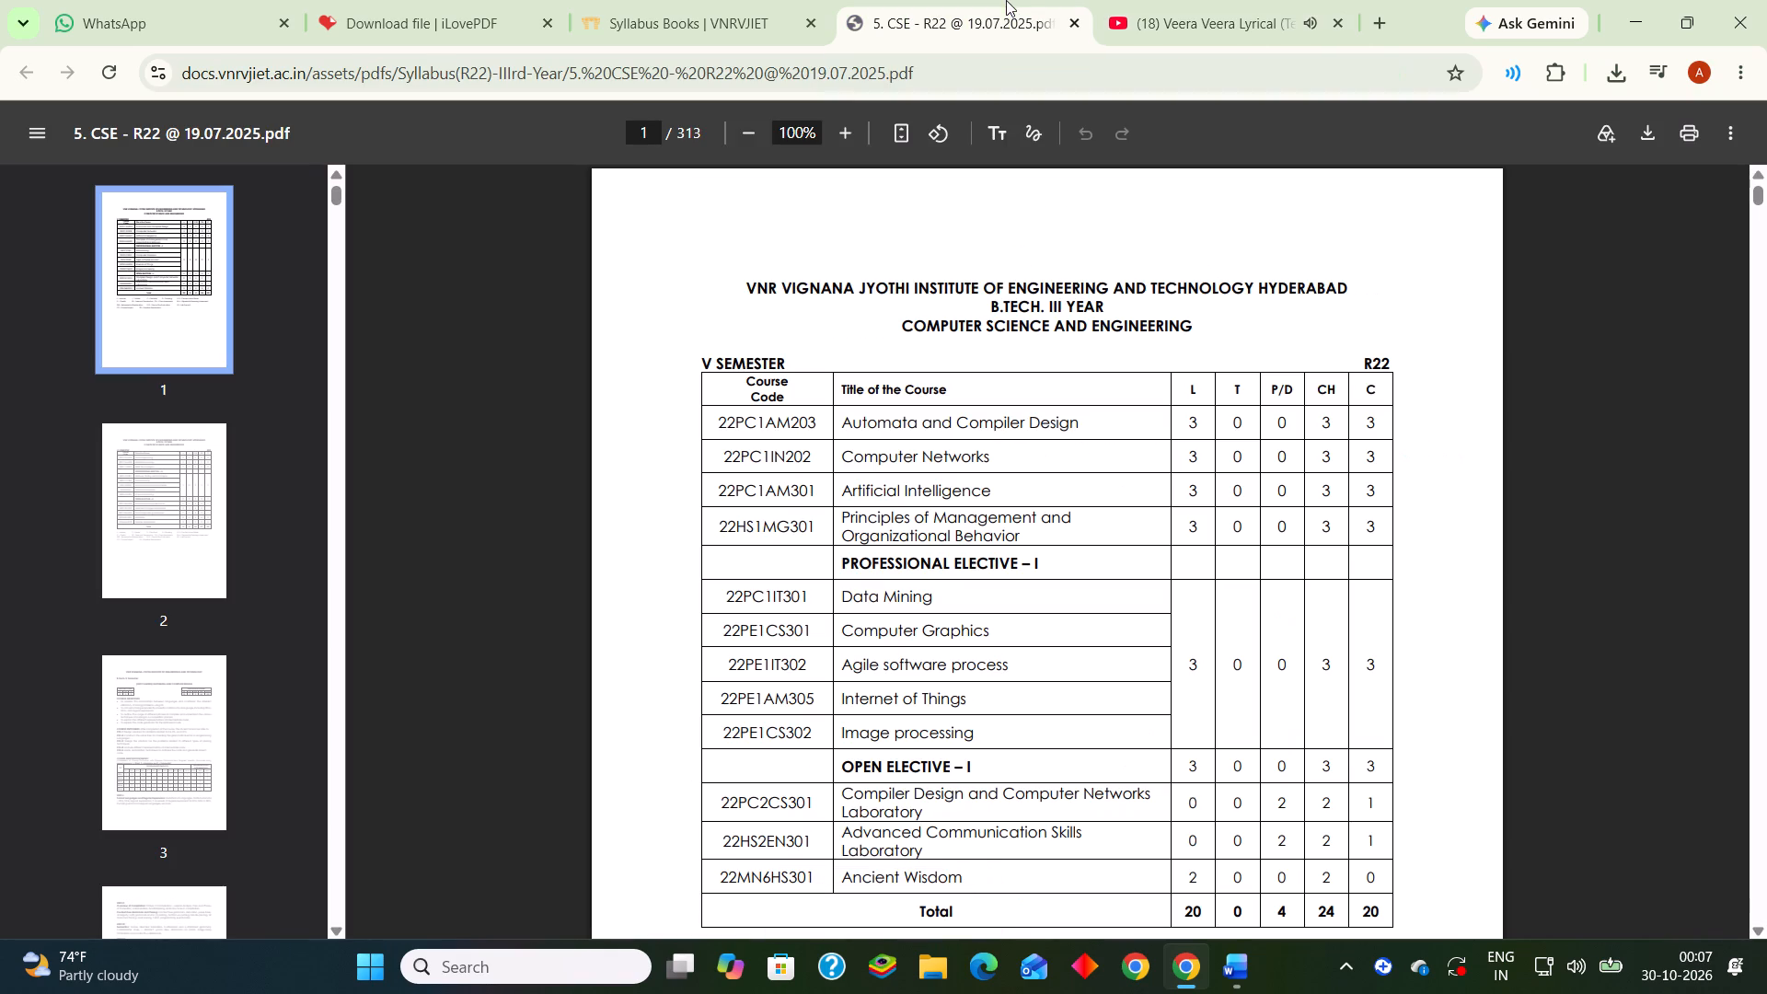
{"action": "scroll", "coordinate": [965, 499], "scroll_direction": "down", "scroll_amount": 5}
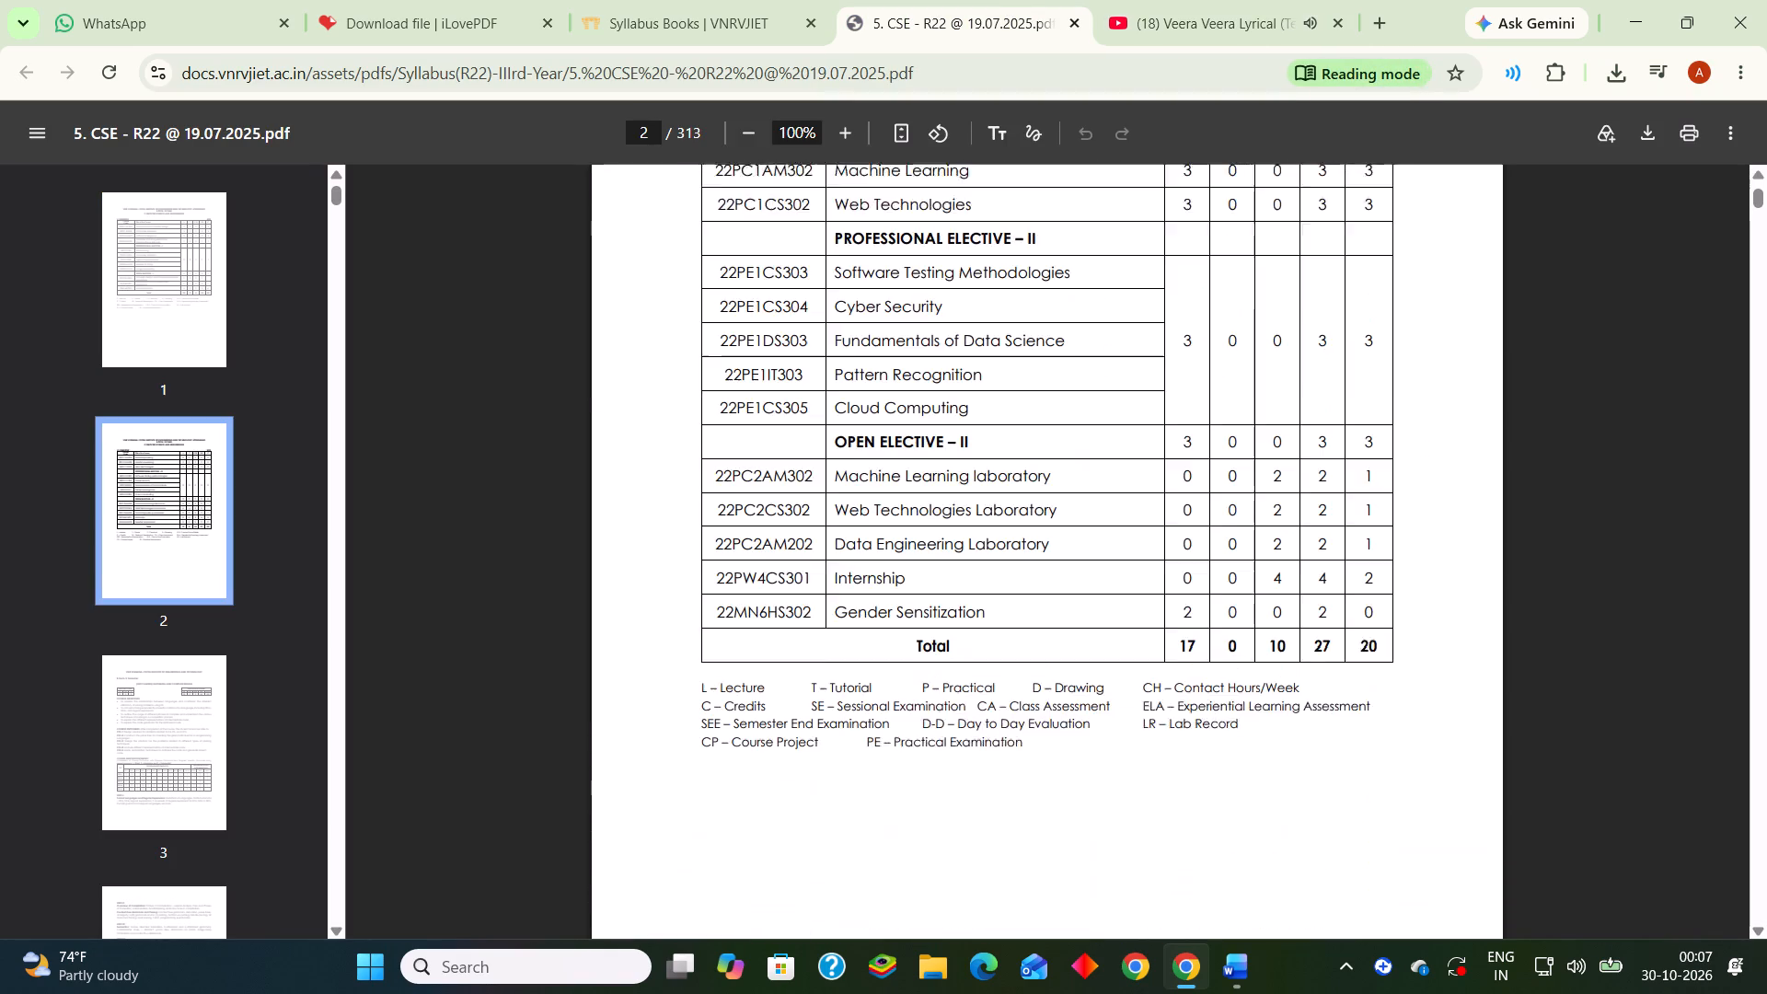
{"action": "scroll", "coordinate": [965, 499], "scroll_direction": "down", "scroll_amount": 6}
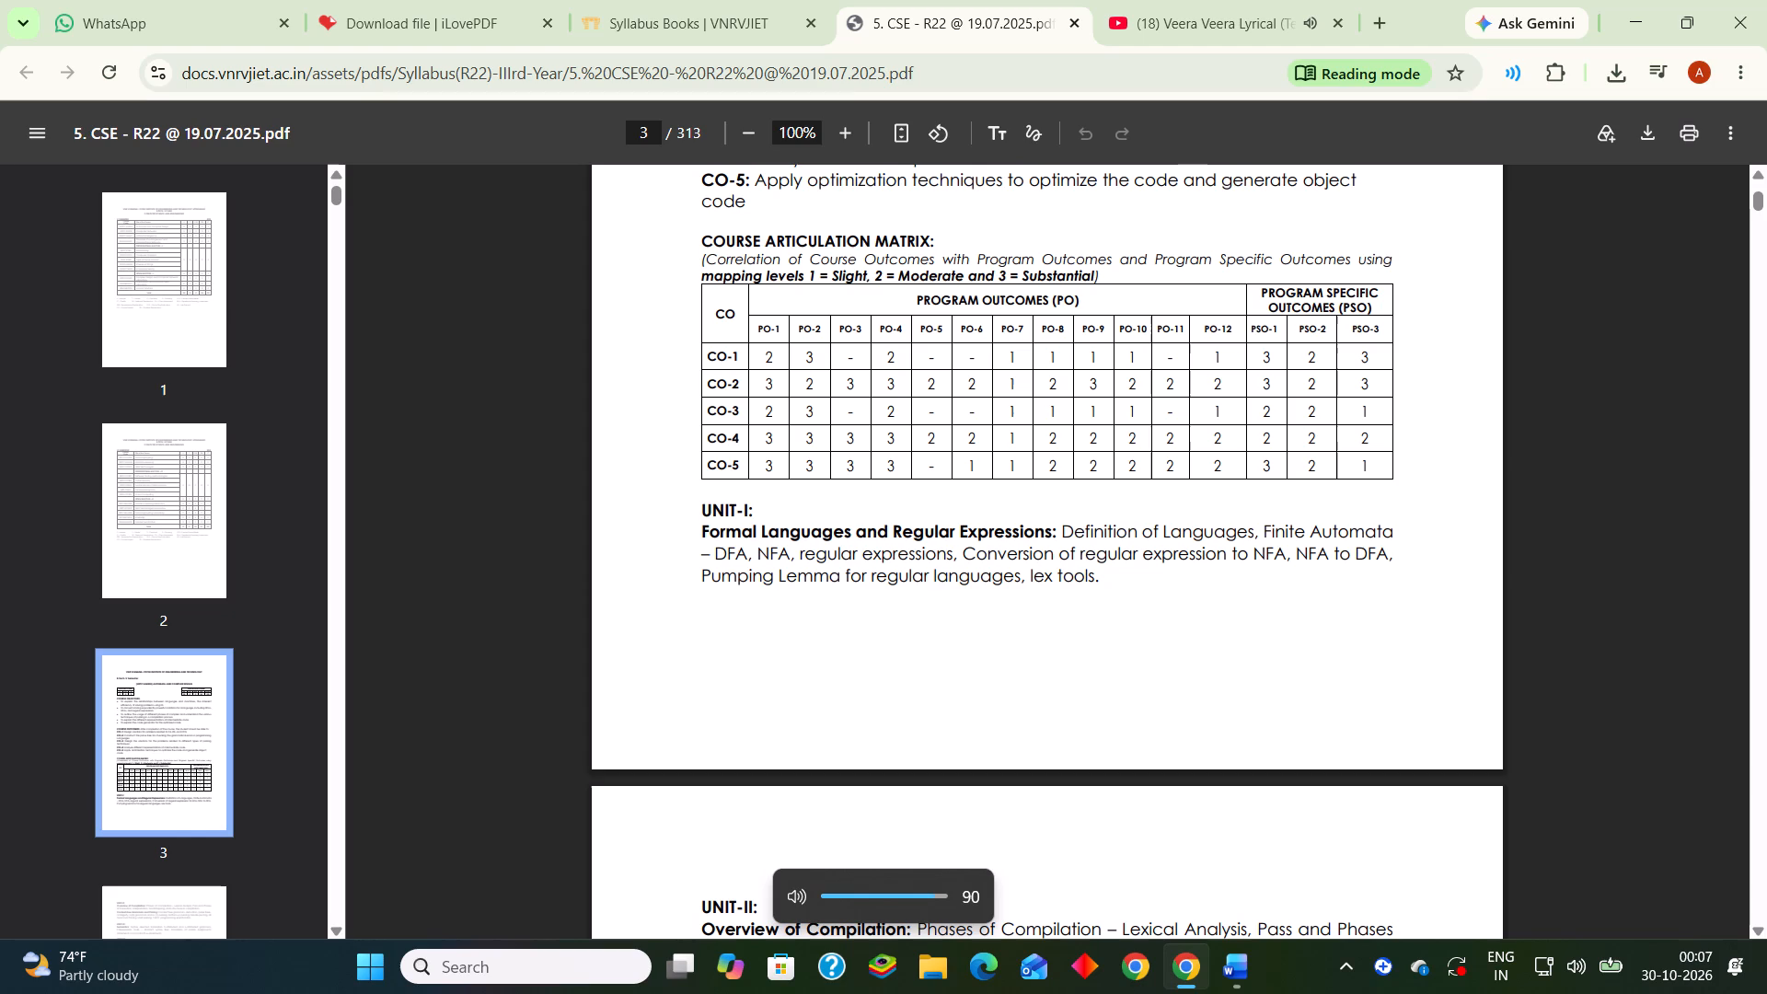
{"action": "scroll", "coordinate": [914, 657], "scroll_direction": "down", "scroll_amount": 3}
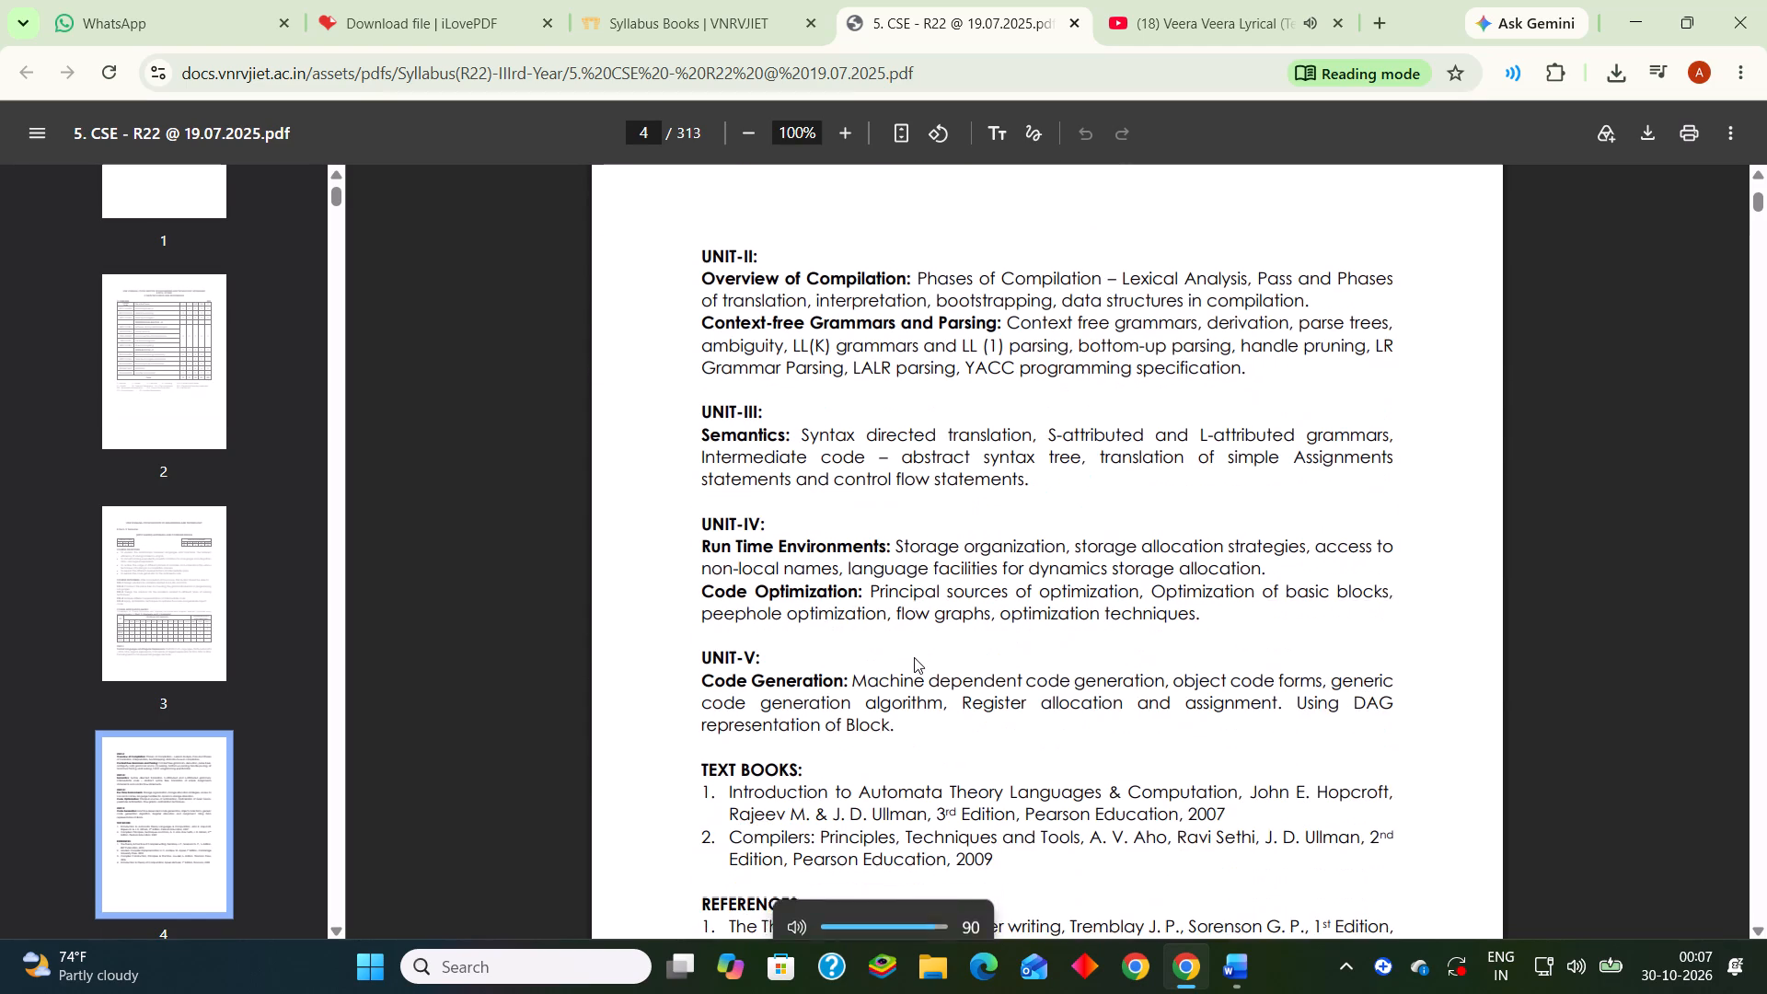
{"action": "scroll", "coordinate": [914, 657], "scroll_direction": "down", "scroll_amount": 1}
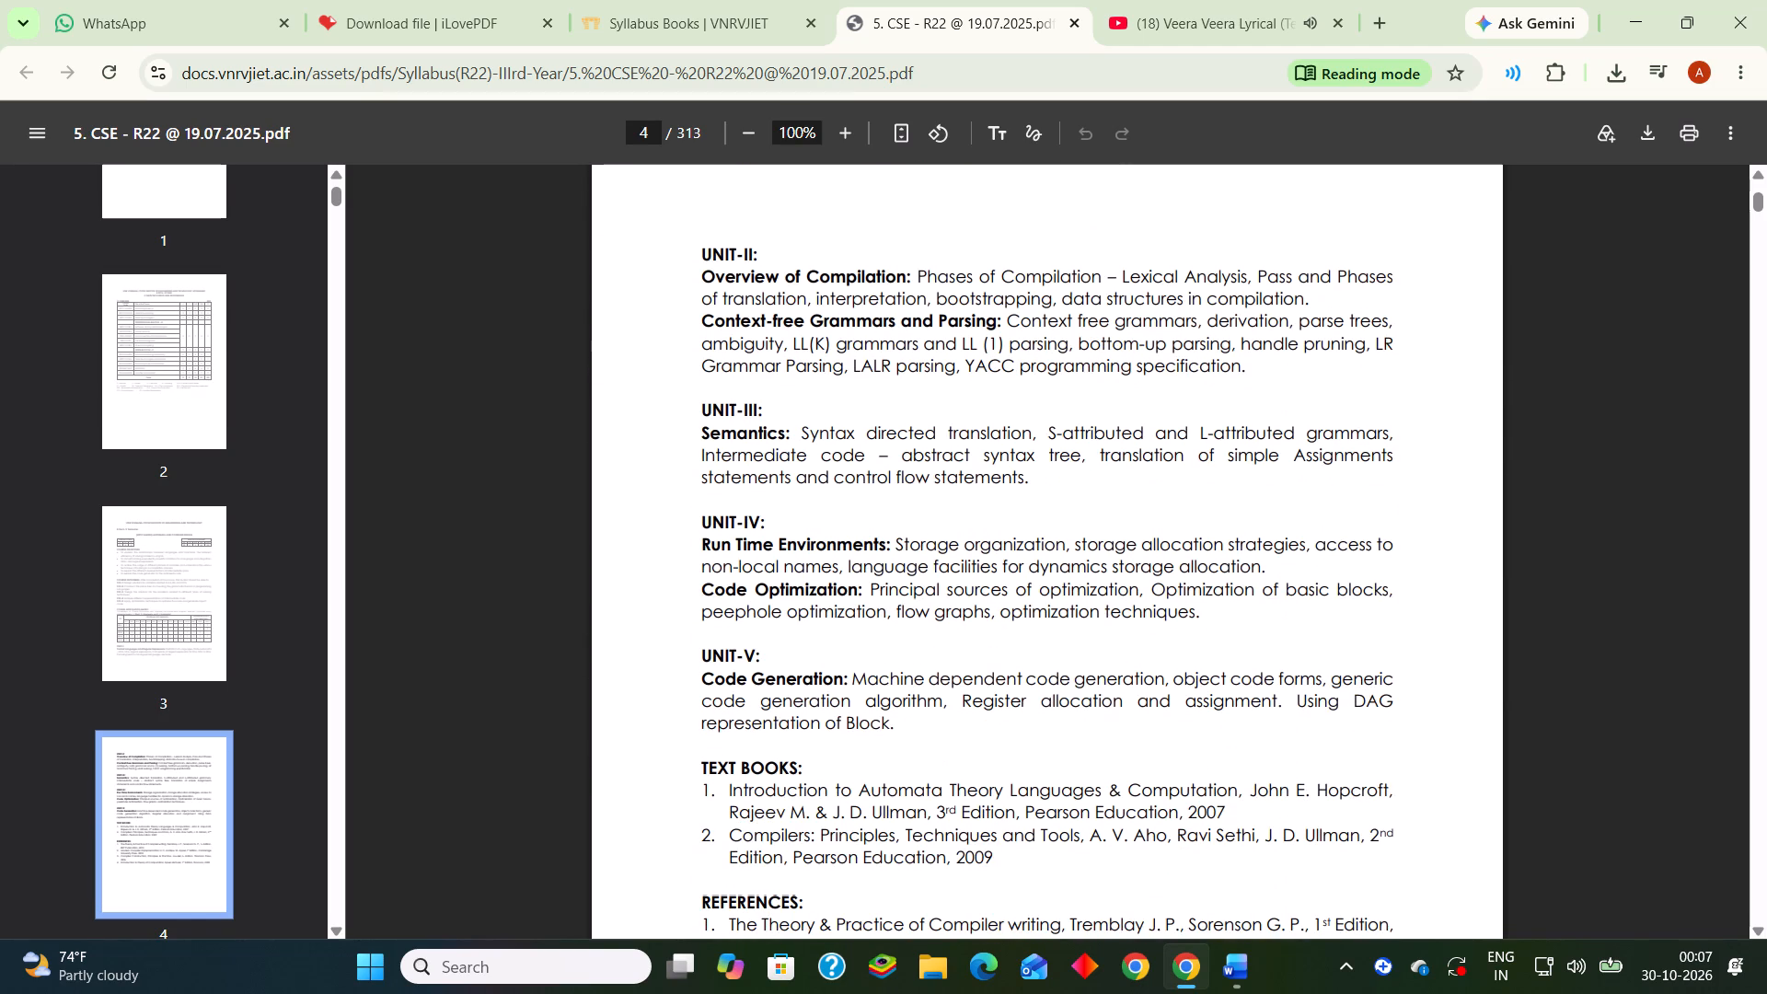
{"action": "left_click_drag", "start_coordinate": [696, 518], "coordinate": [1213, 620]}
{"action": "key", "text": "ctrl+v"}
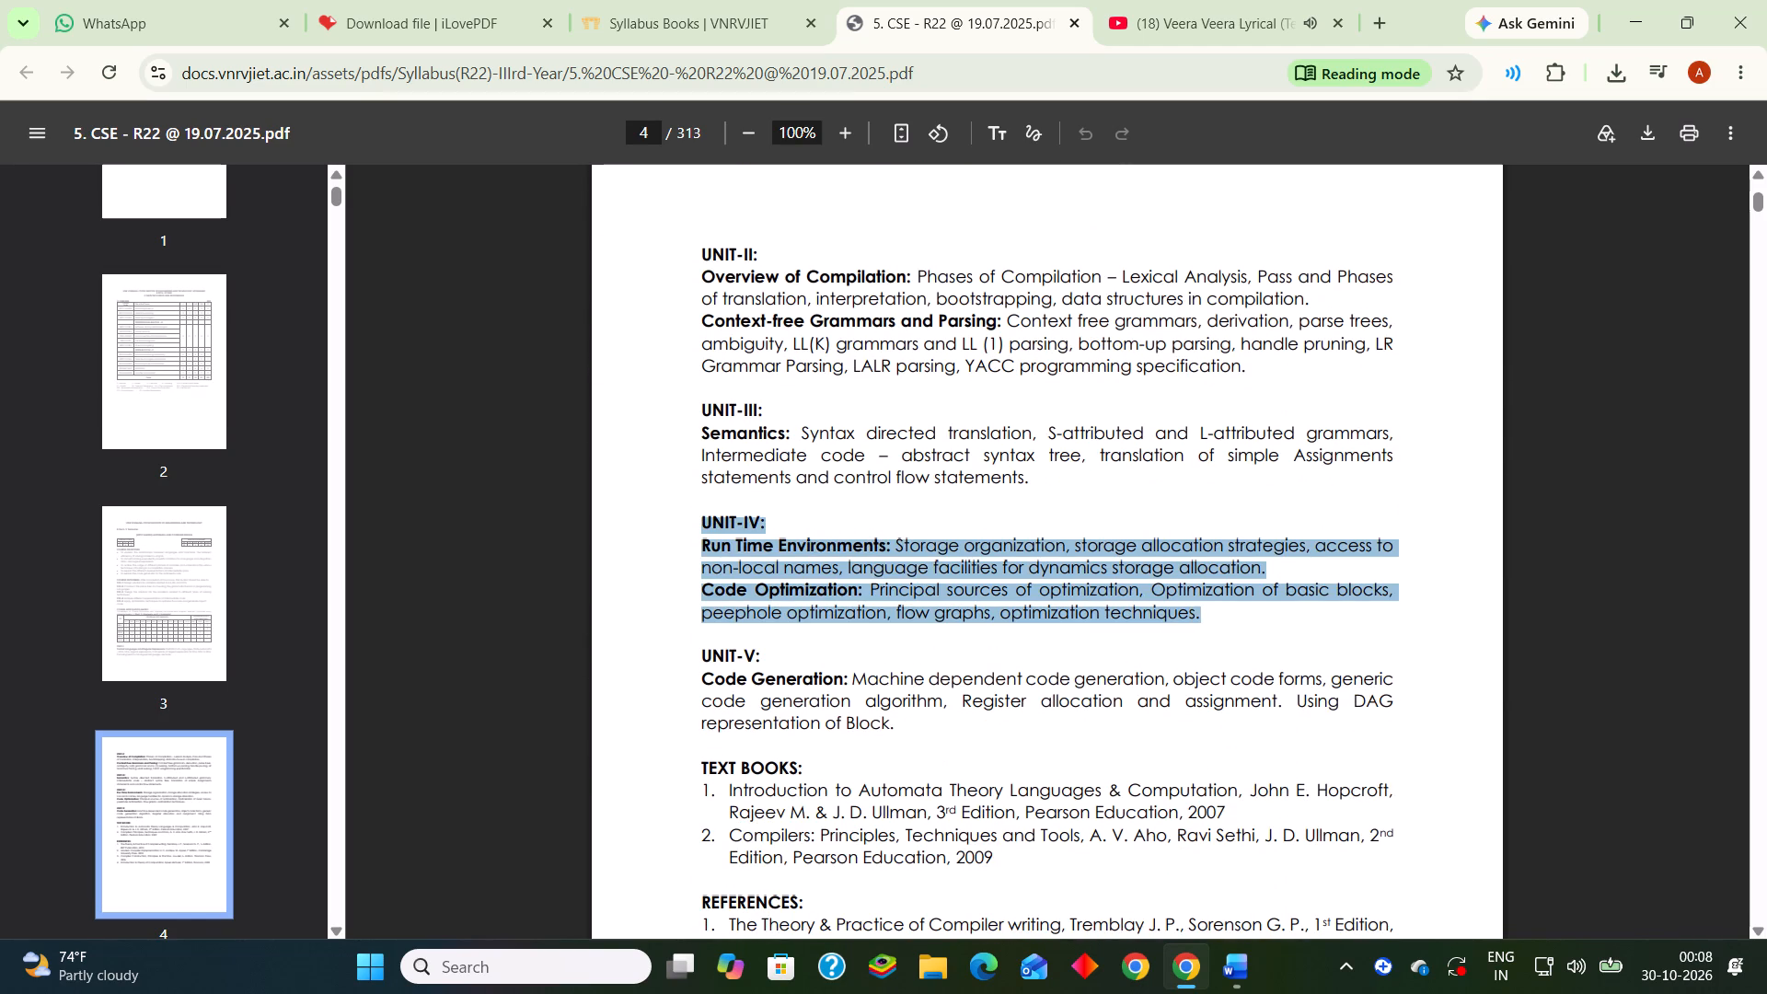
{"action": "key", "text": "ctrl+c"}
{"action": "key", "text": "ctrl+c"}
In the Word report, replace the UNIT-II text in the table's Syllabus column with the copied UNIT-IV text.
{"action": "left_click", "coordinate": [1248, 973]}
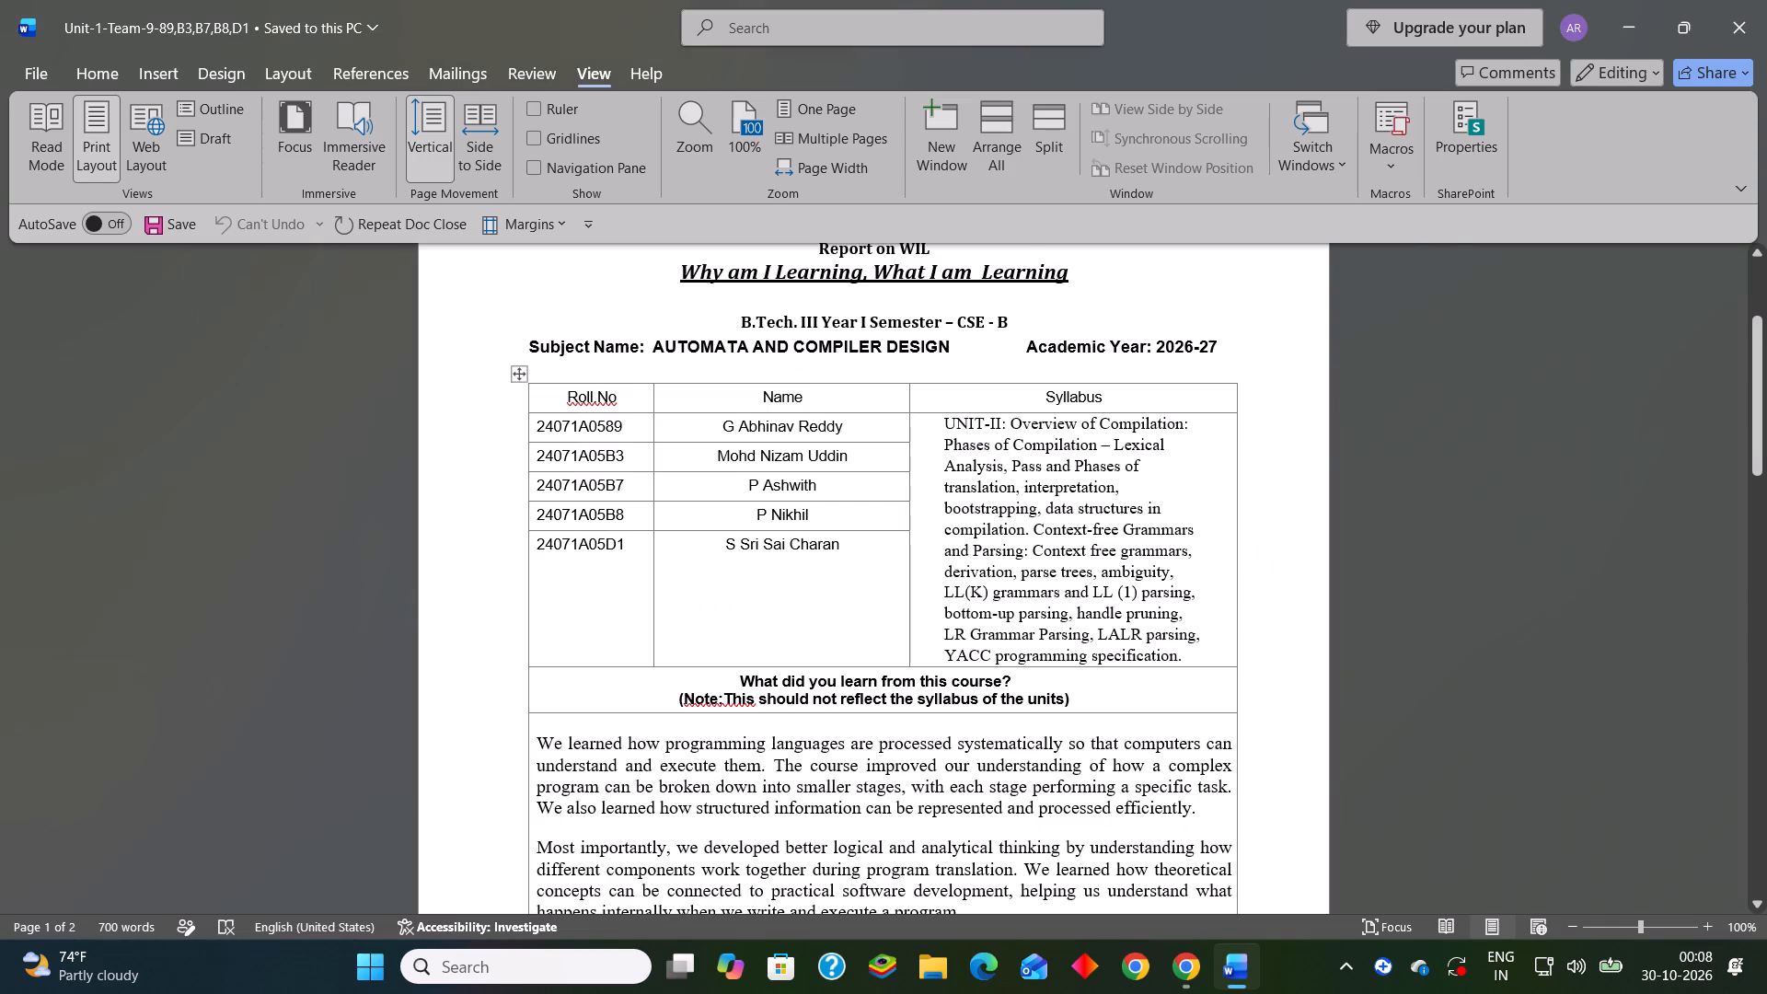
{"action": "left_click_drag", "start_coordinate": [945, 423], "coordinate": [1155, 644]}
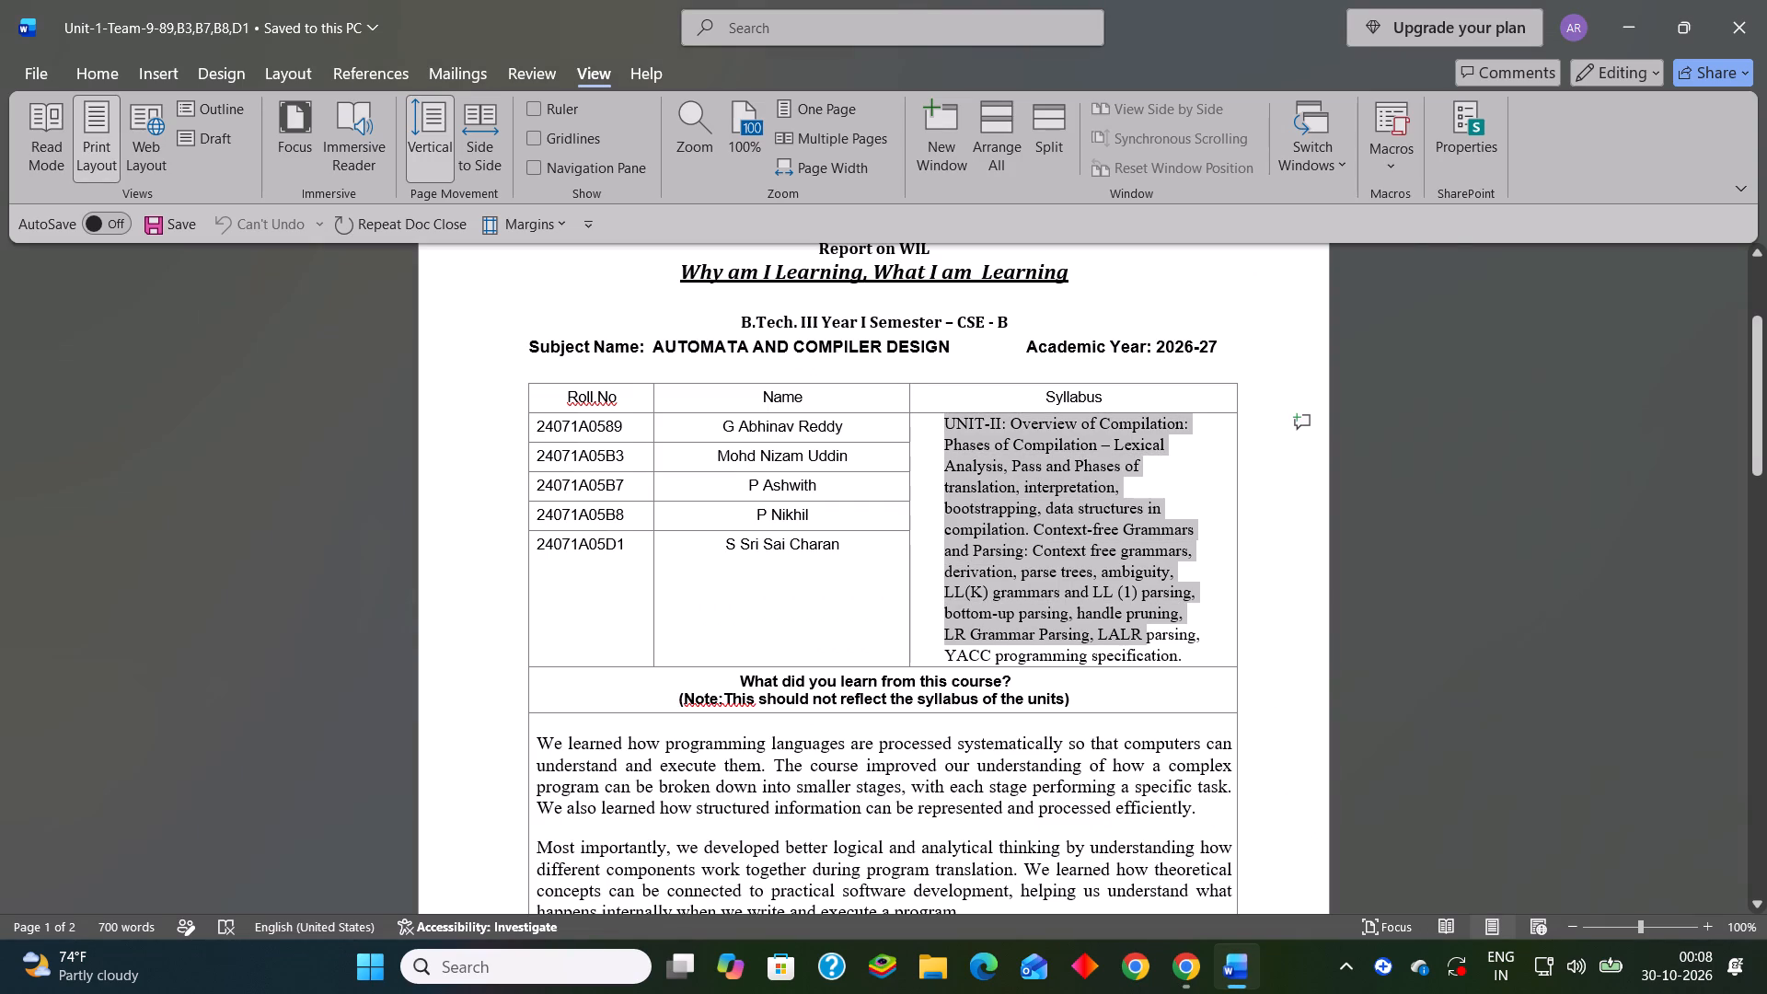
{"action": "left_click_drag", "start_coordinate": [1155, 644], "coordinate": [1186, 653]}
{"action": "key", "text": "ctrl+v"}
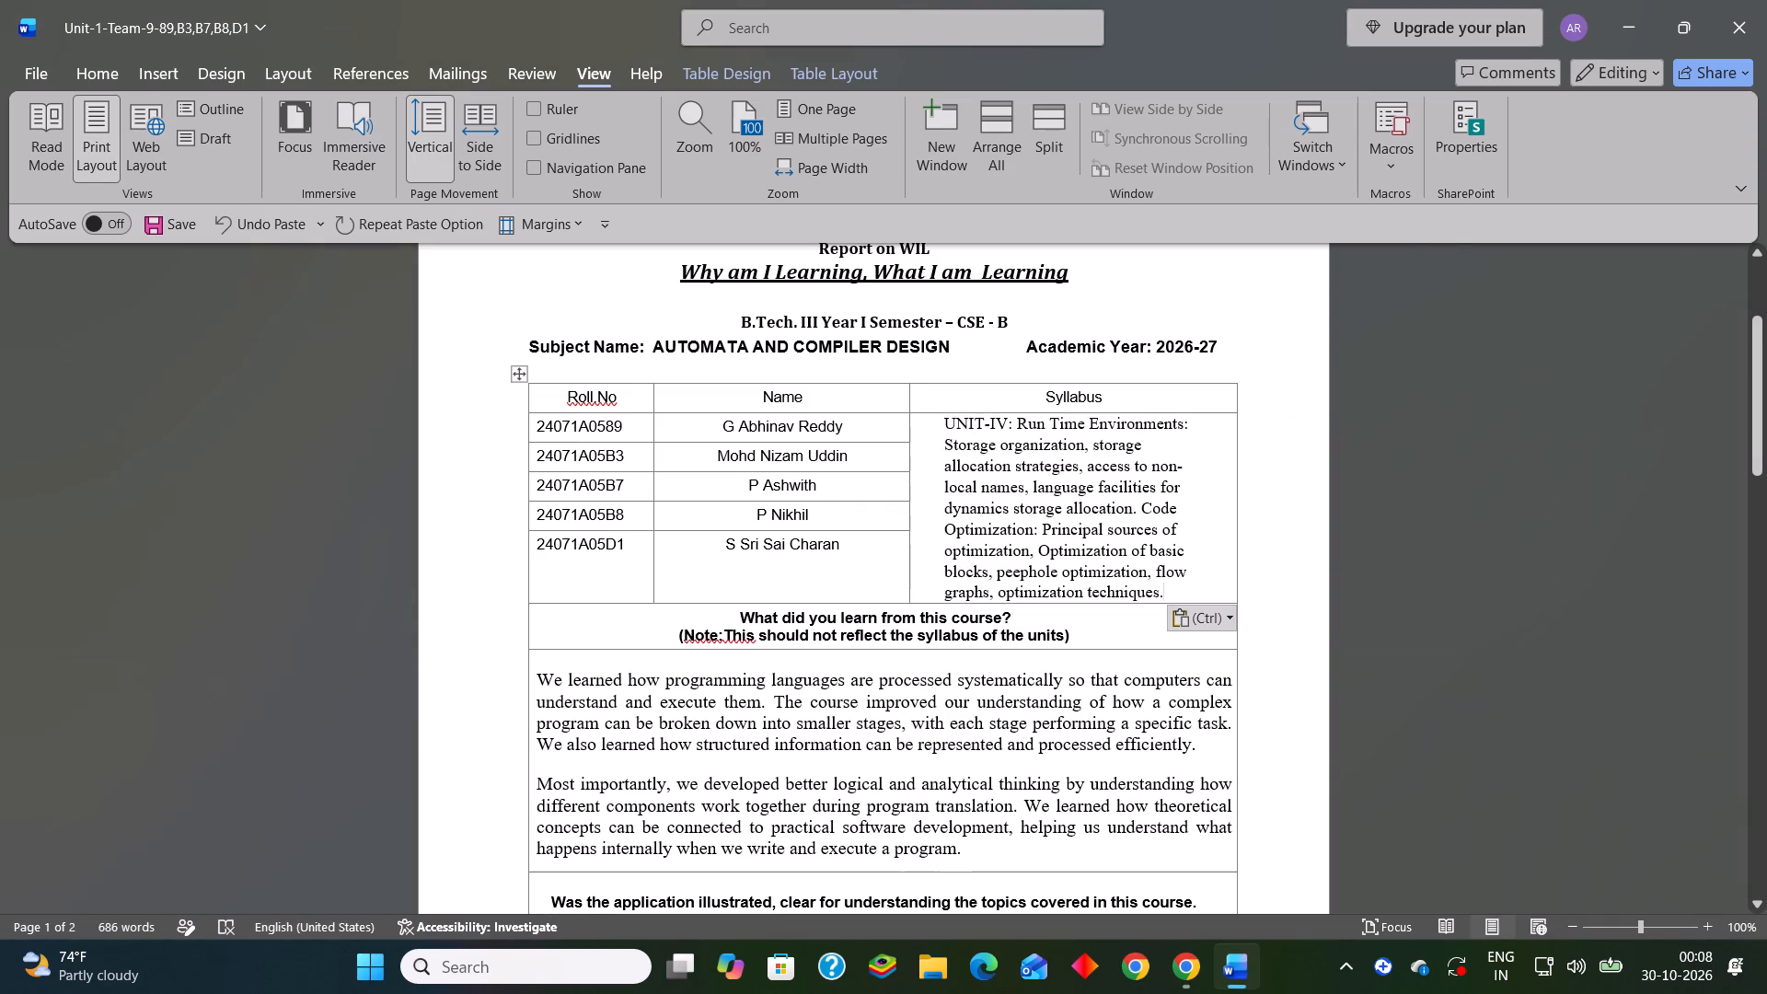
{"action": "scroll", "coordinate": [806, 628], "scroll_direction": "down", "scroll_amount": 1}
{"action": "scroll", "coordinate": [806, 628], "scroll_direction": "up", "scroll_amount": 1}
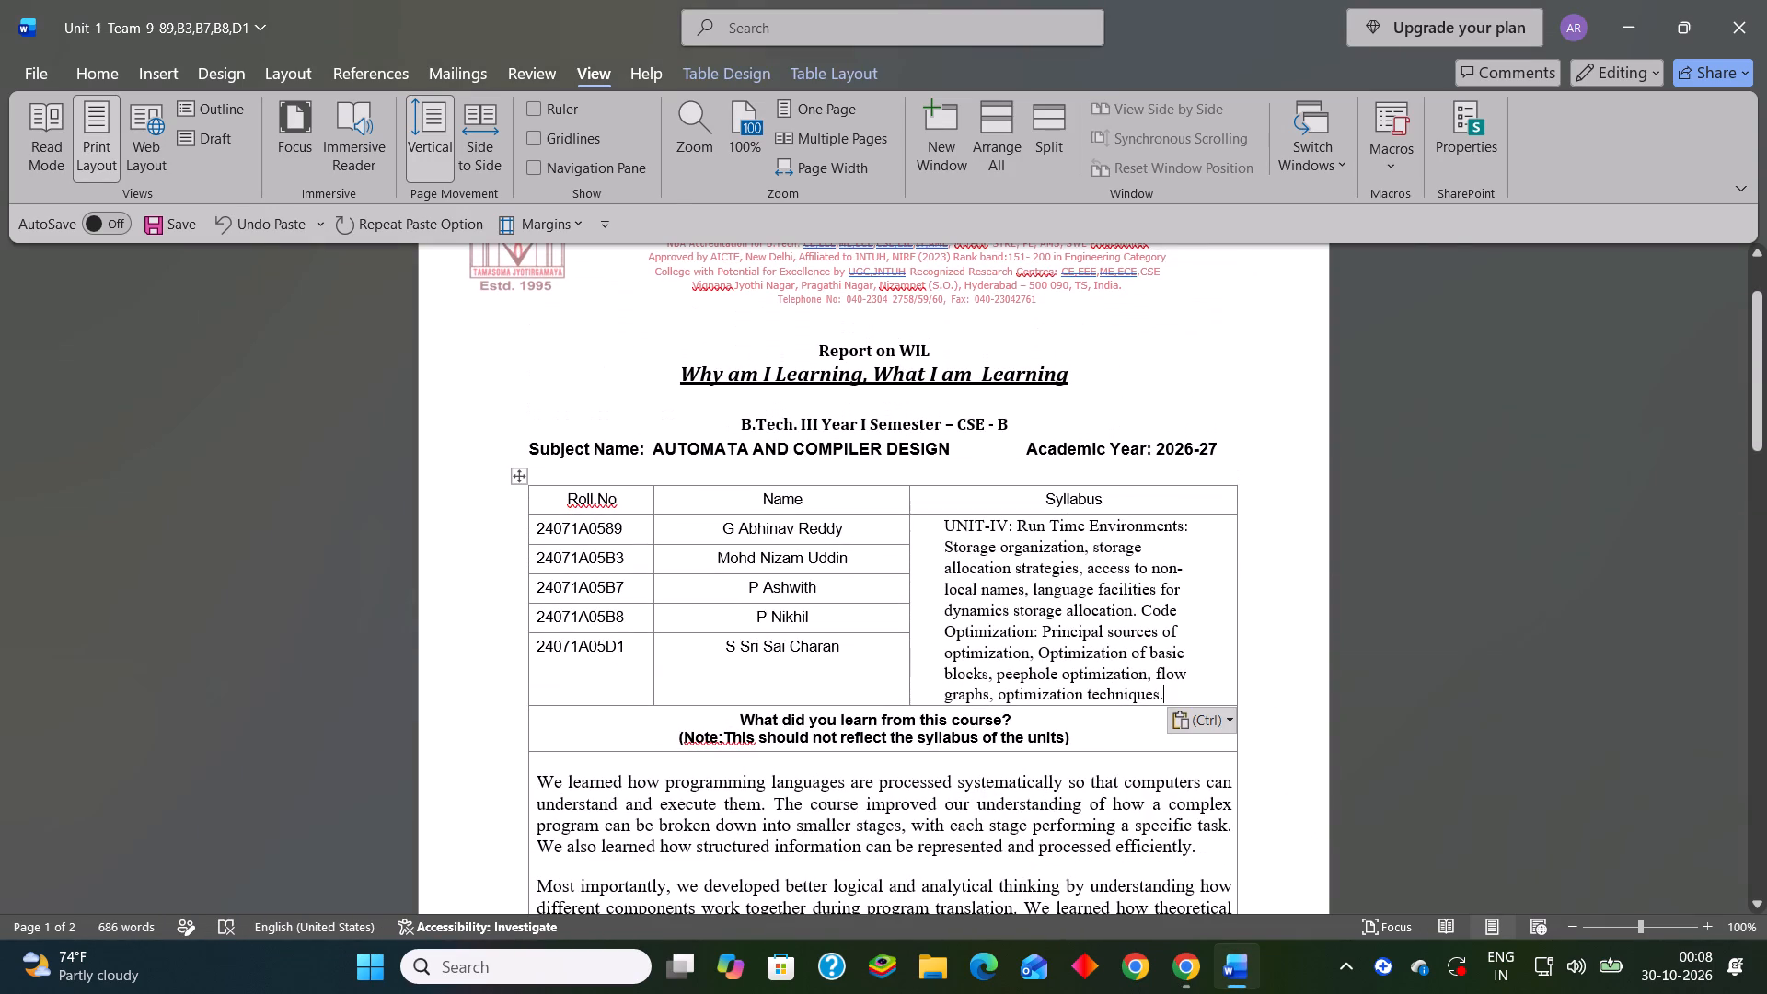
{"action": "scroll", "coordinate": [806, 628], "scroll_direction": "down", "scroll_amount": 2}
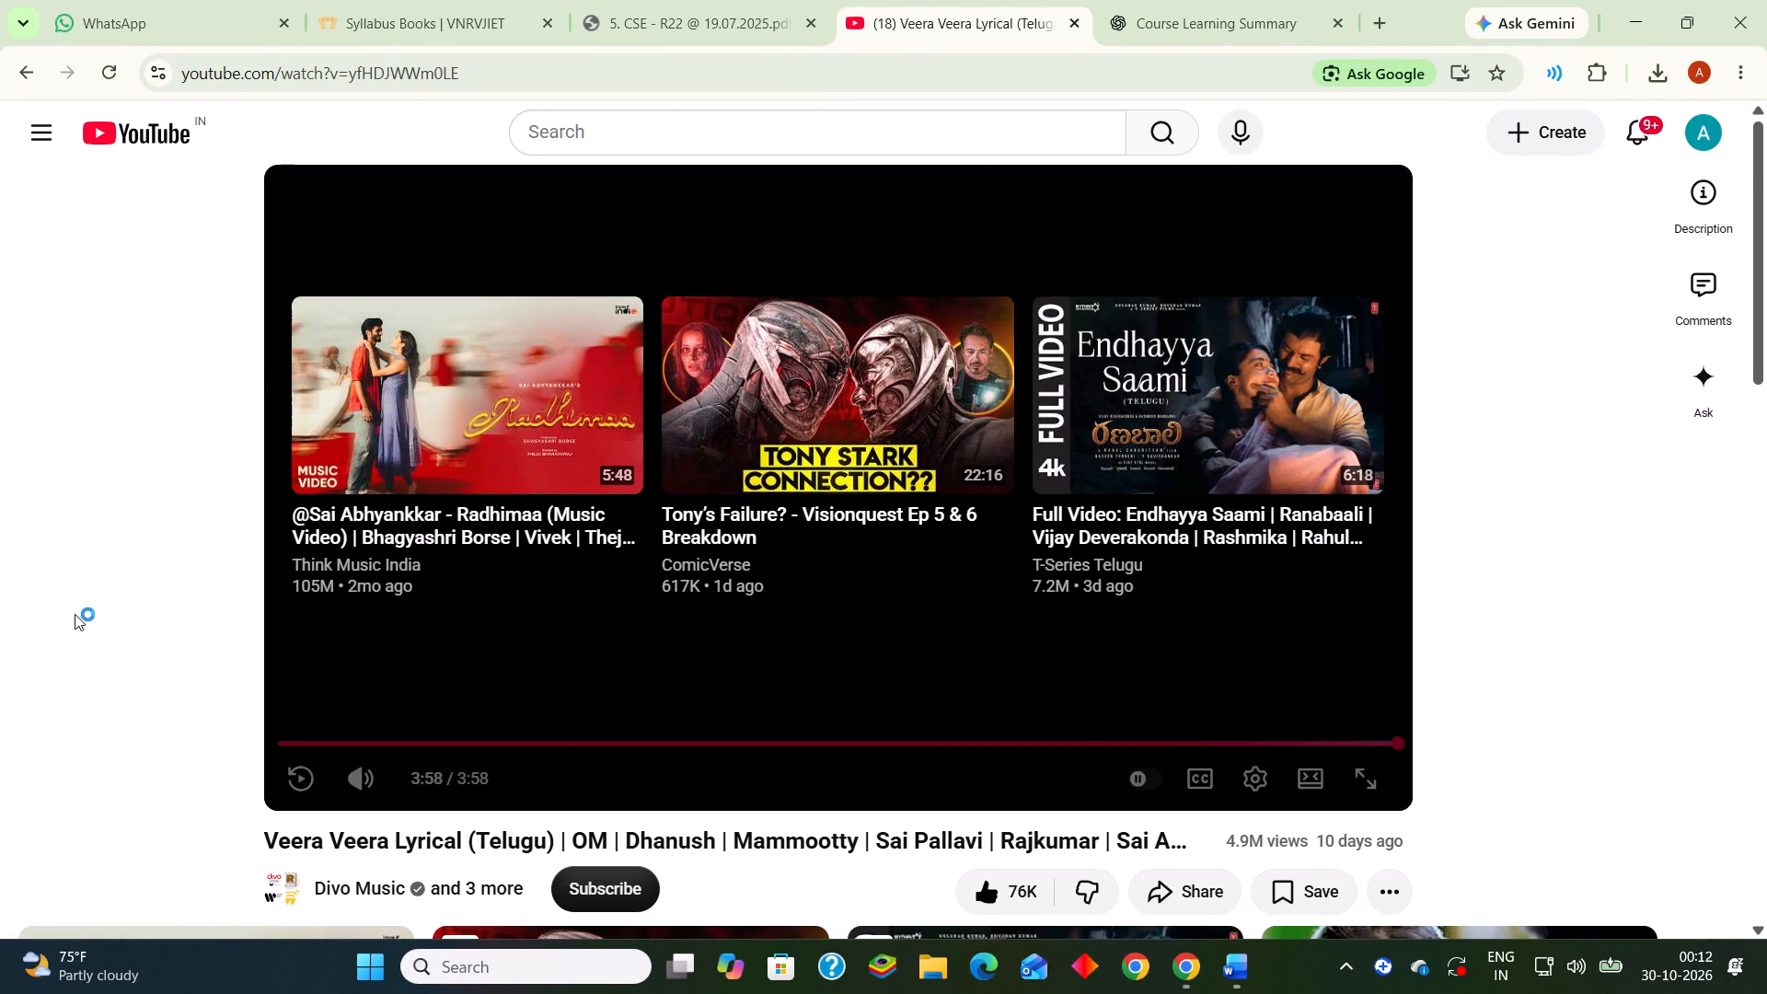
{"action": "scroll", "coordinate": [75, 614], "scroll_direction": "down", "scroll_amount": 5}
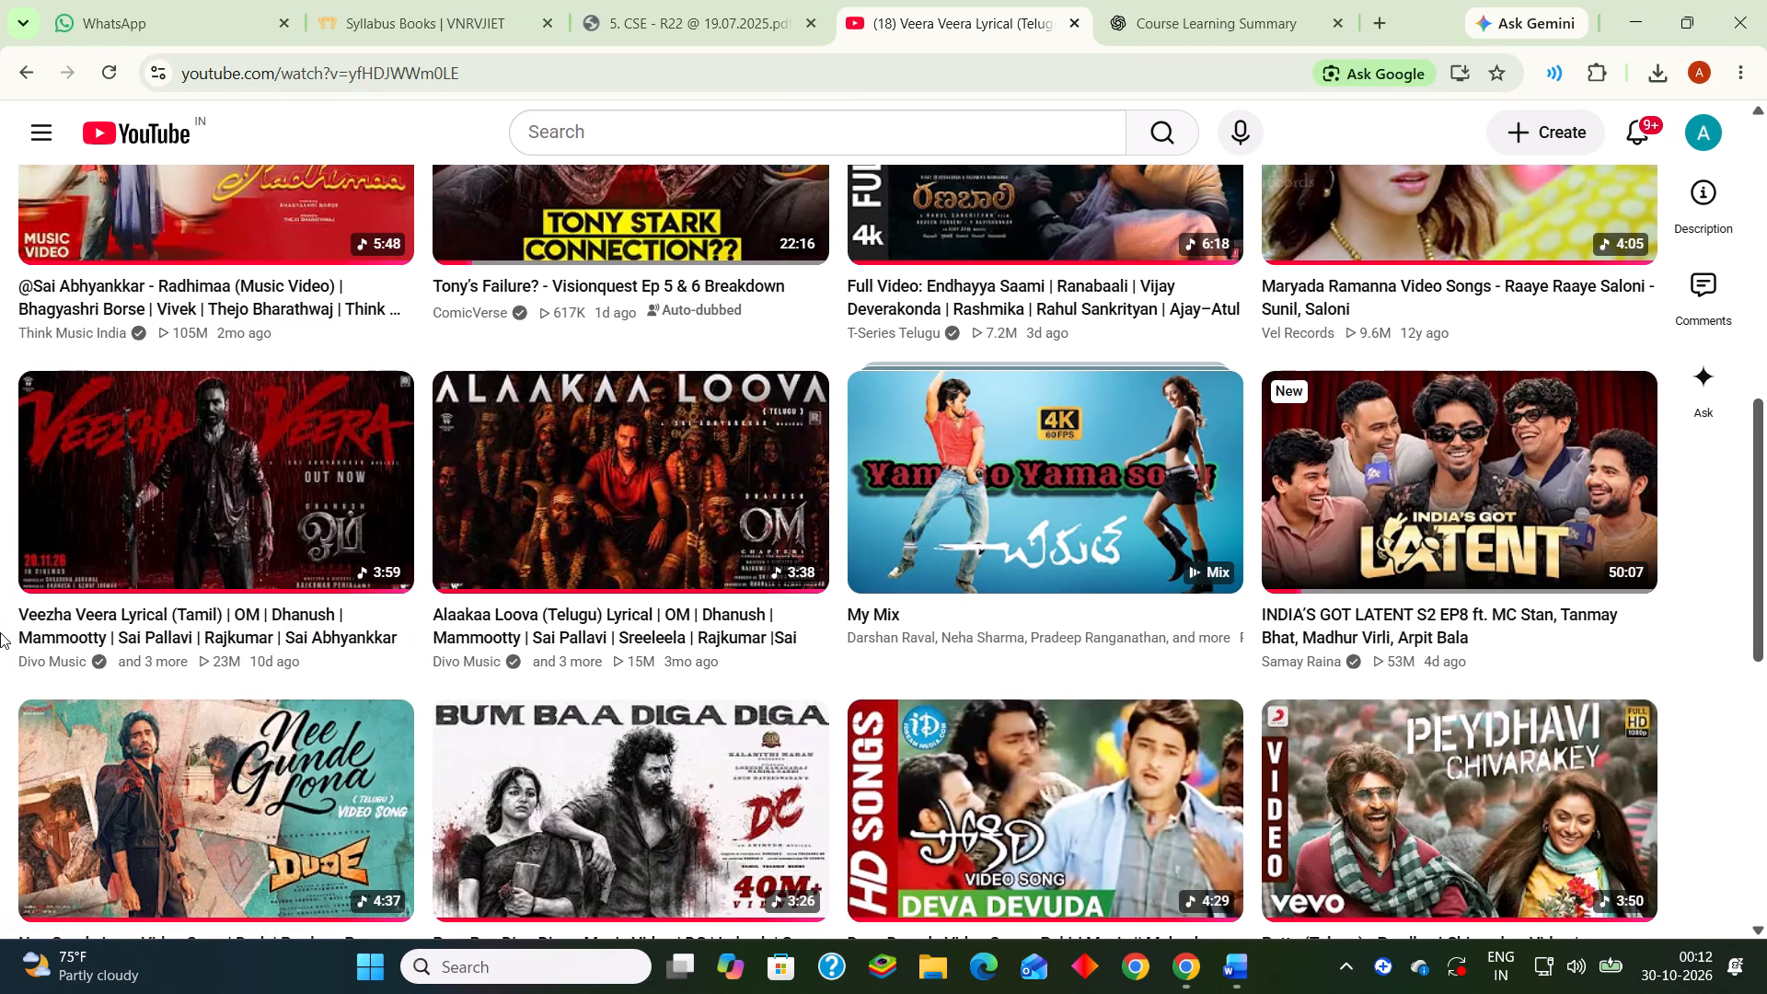
{"action": "scroll", "coordinate": [0, 632], "scroll_direction": "down", "scroll_amount": 1}
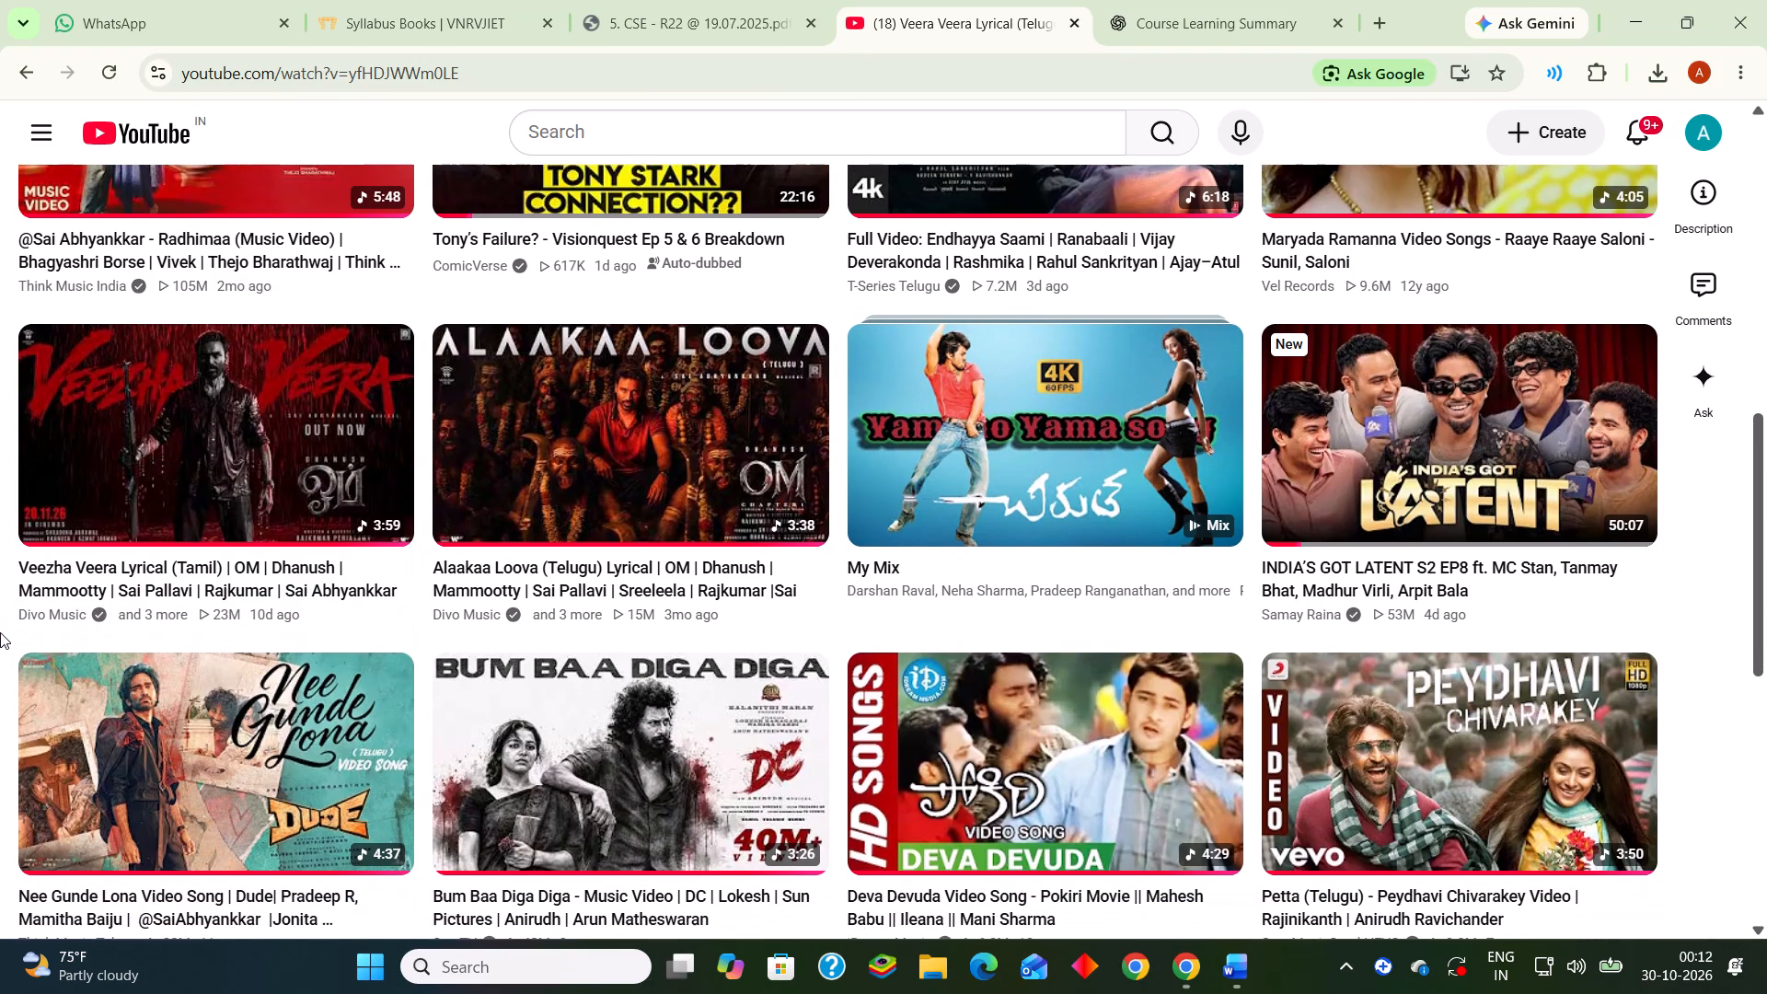
{"action": "scroll", "coordinate": [0, 632], "scroll_direction": "down", "scroll_amount": 4}
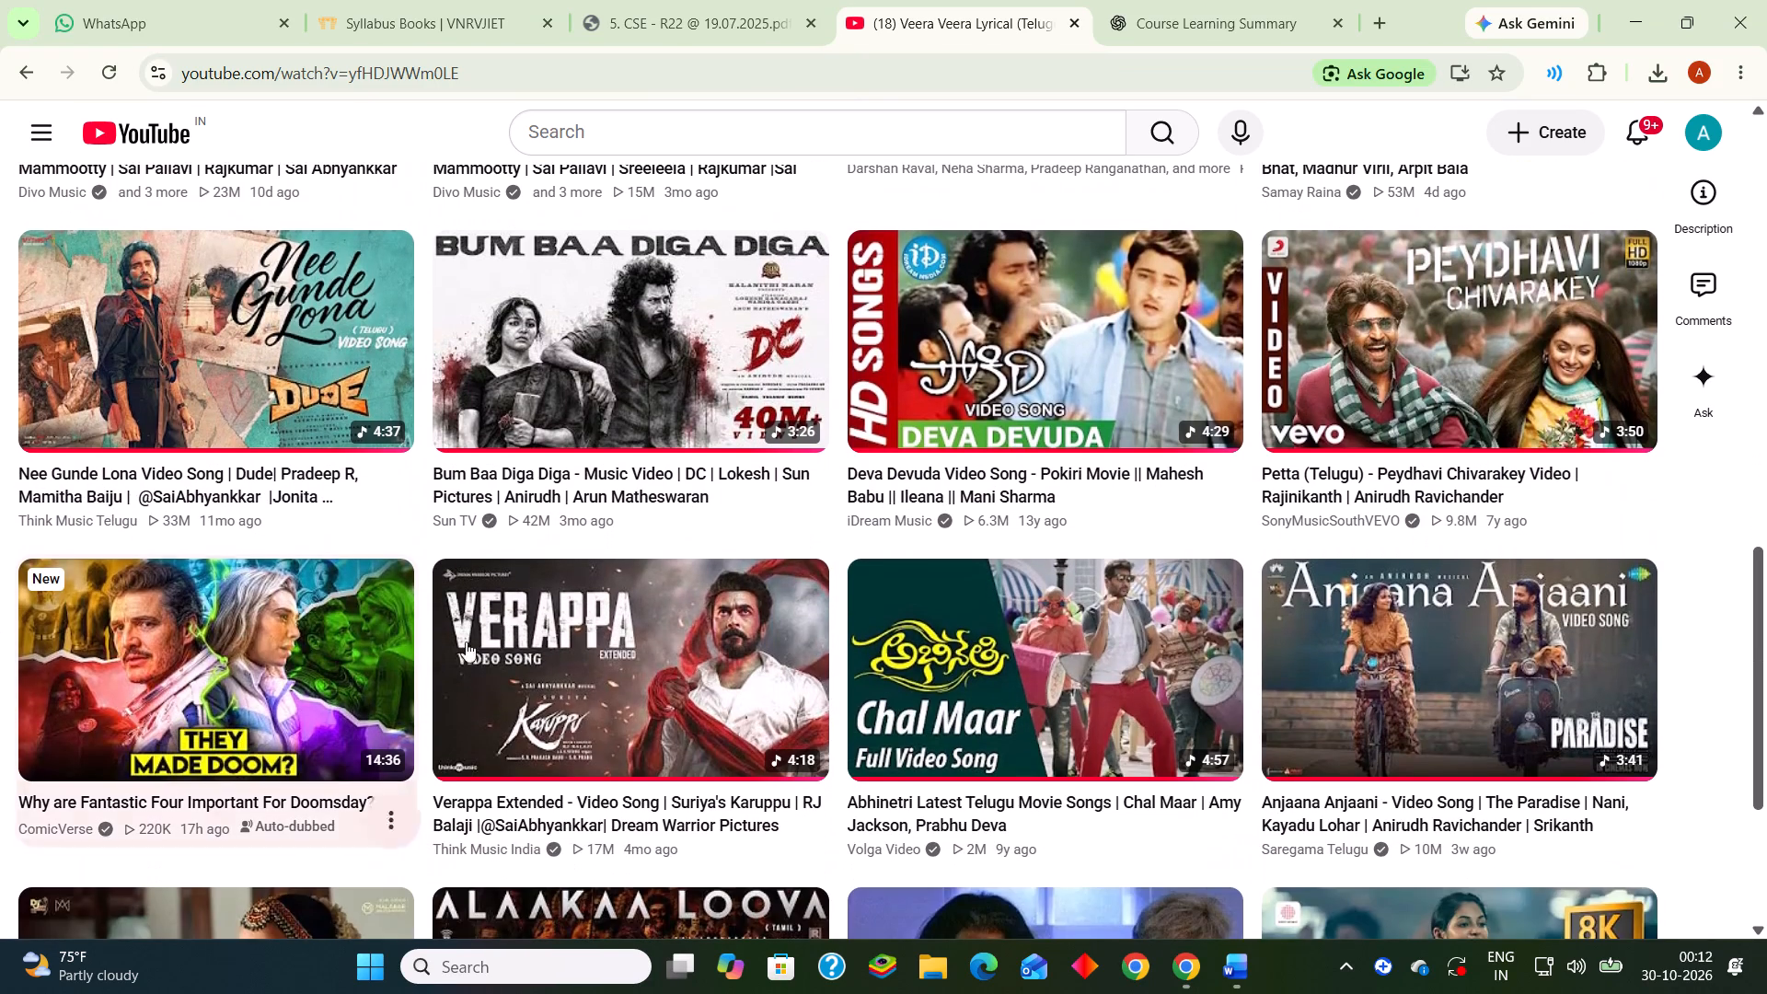
{"action": "left_click", "coordinate": [987, 668]}
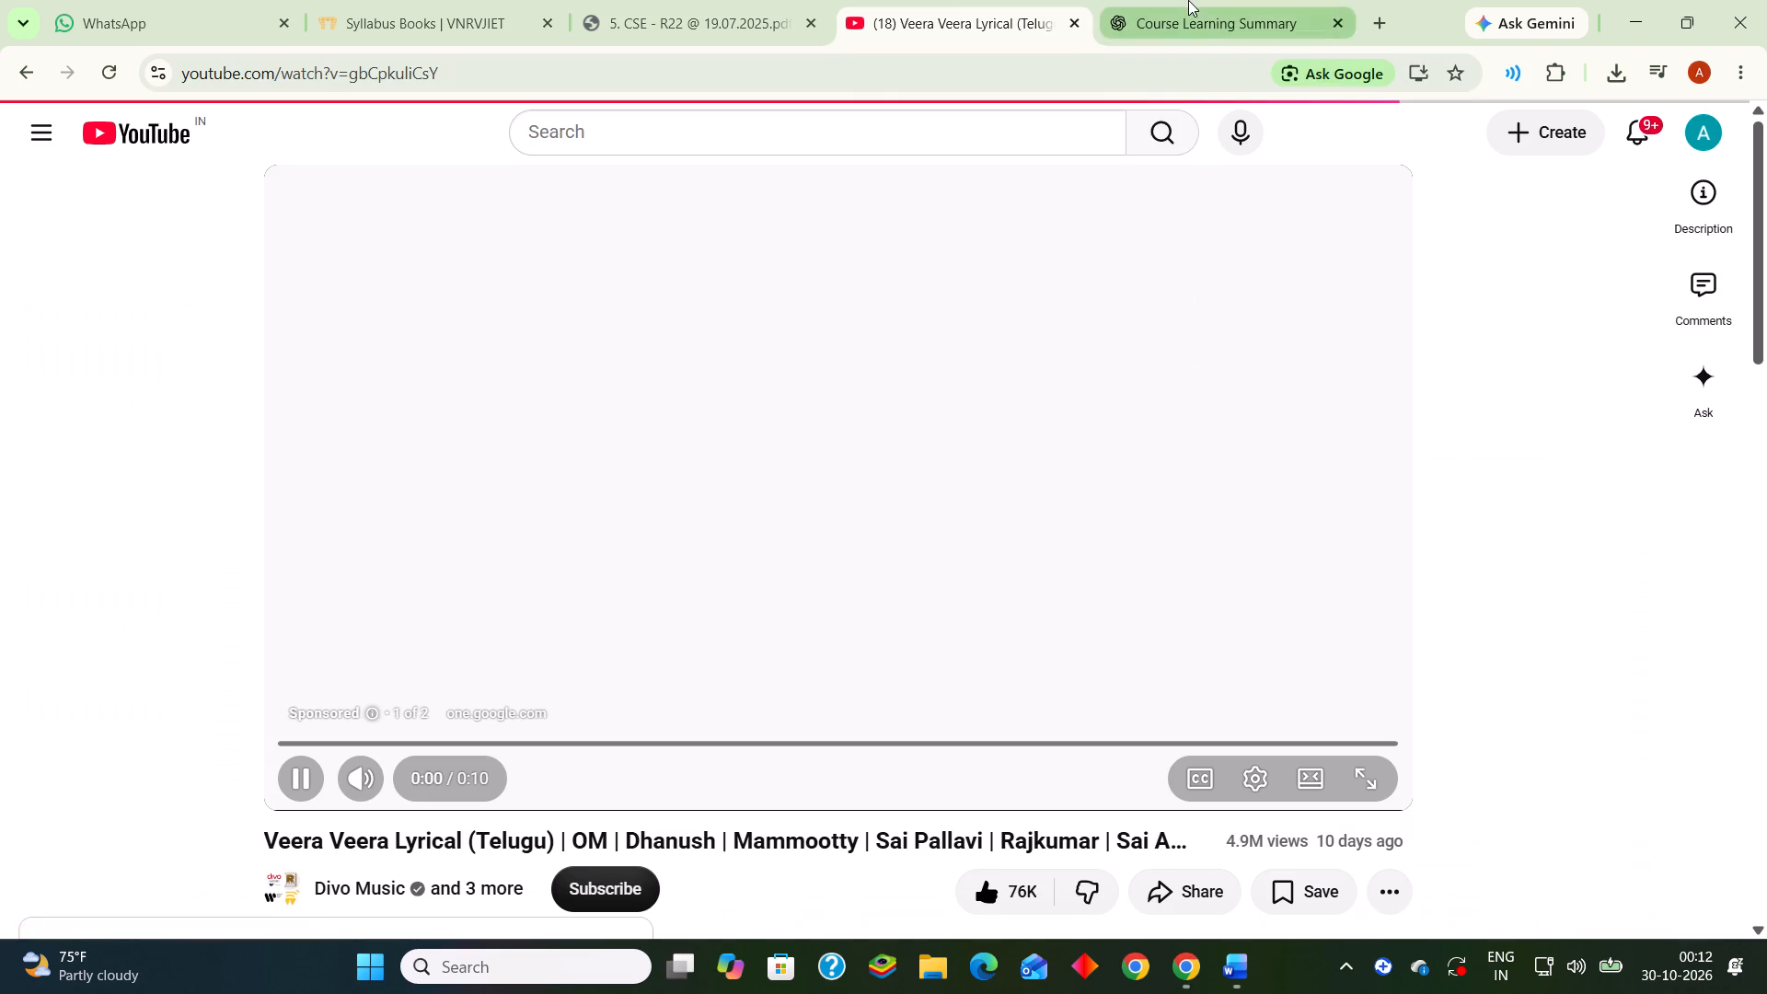
Switch to the reopened report in Word, maximize its window and review it from the title page to the Clarifications/Suggestions section.
{"action": "left_click", "coordinate": [1188, 0]}
{"action": "left_click", "coordinate": [1231, 975]}
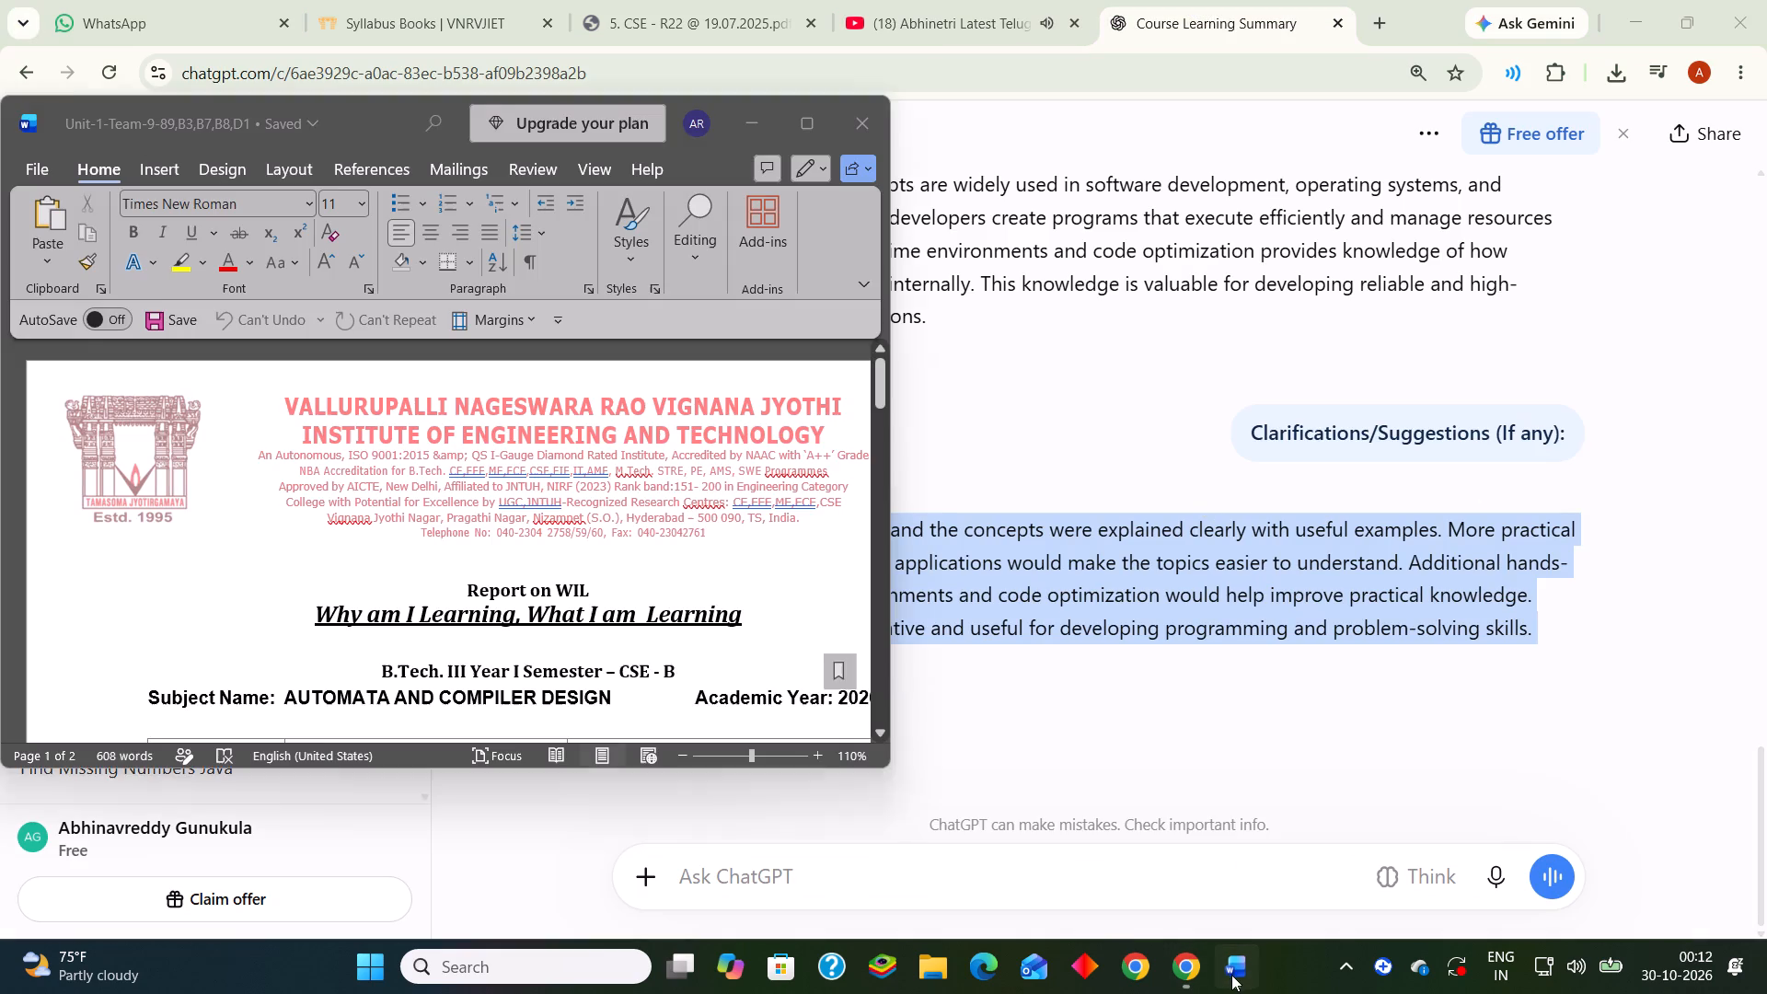
{"action": "left_click", "coordinate": [793, 123]}
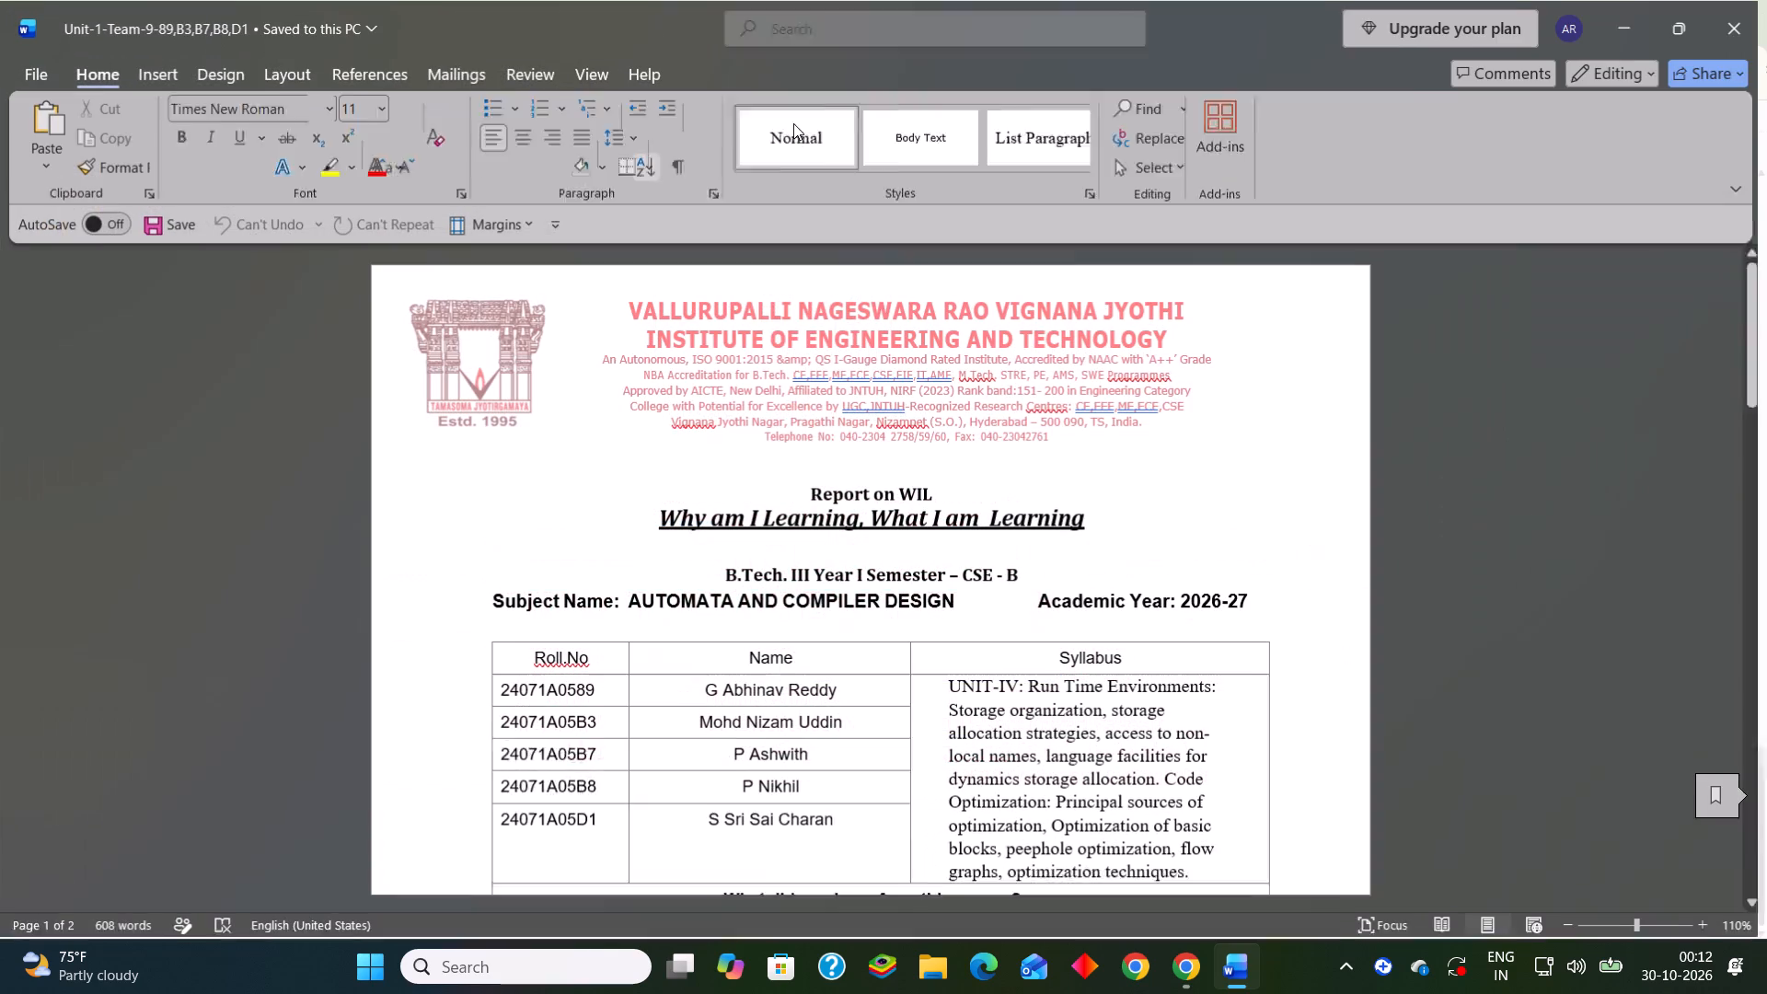
{"action": "scroll", "coordinate": [828, 331], "scroll_direction": "down", "scroll_amount": 1}
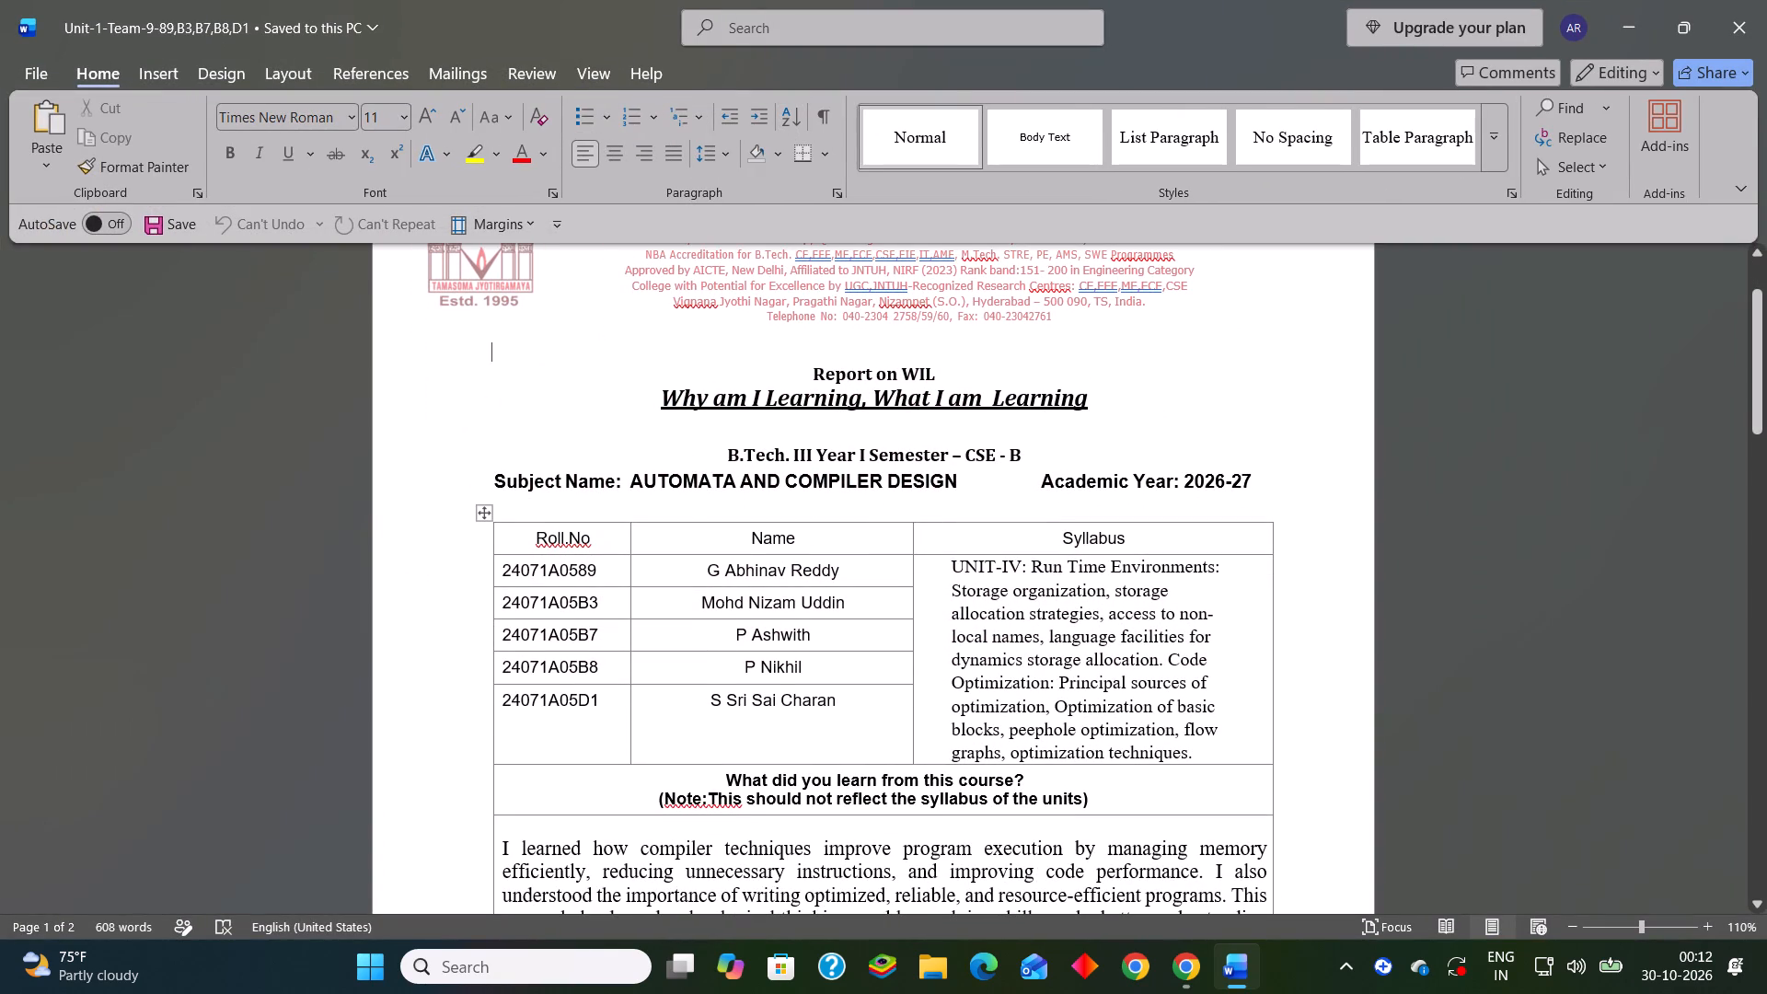
{"action": "scroll", "coordinate": [1053, 717], "scroll_direction": "down", "scroll_amount": 1}
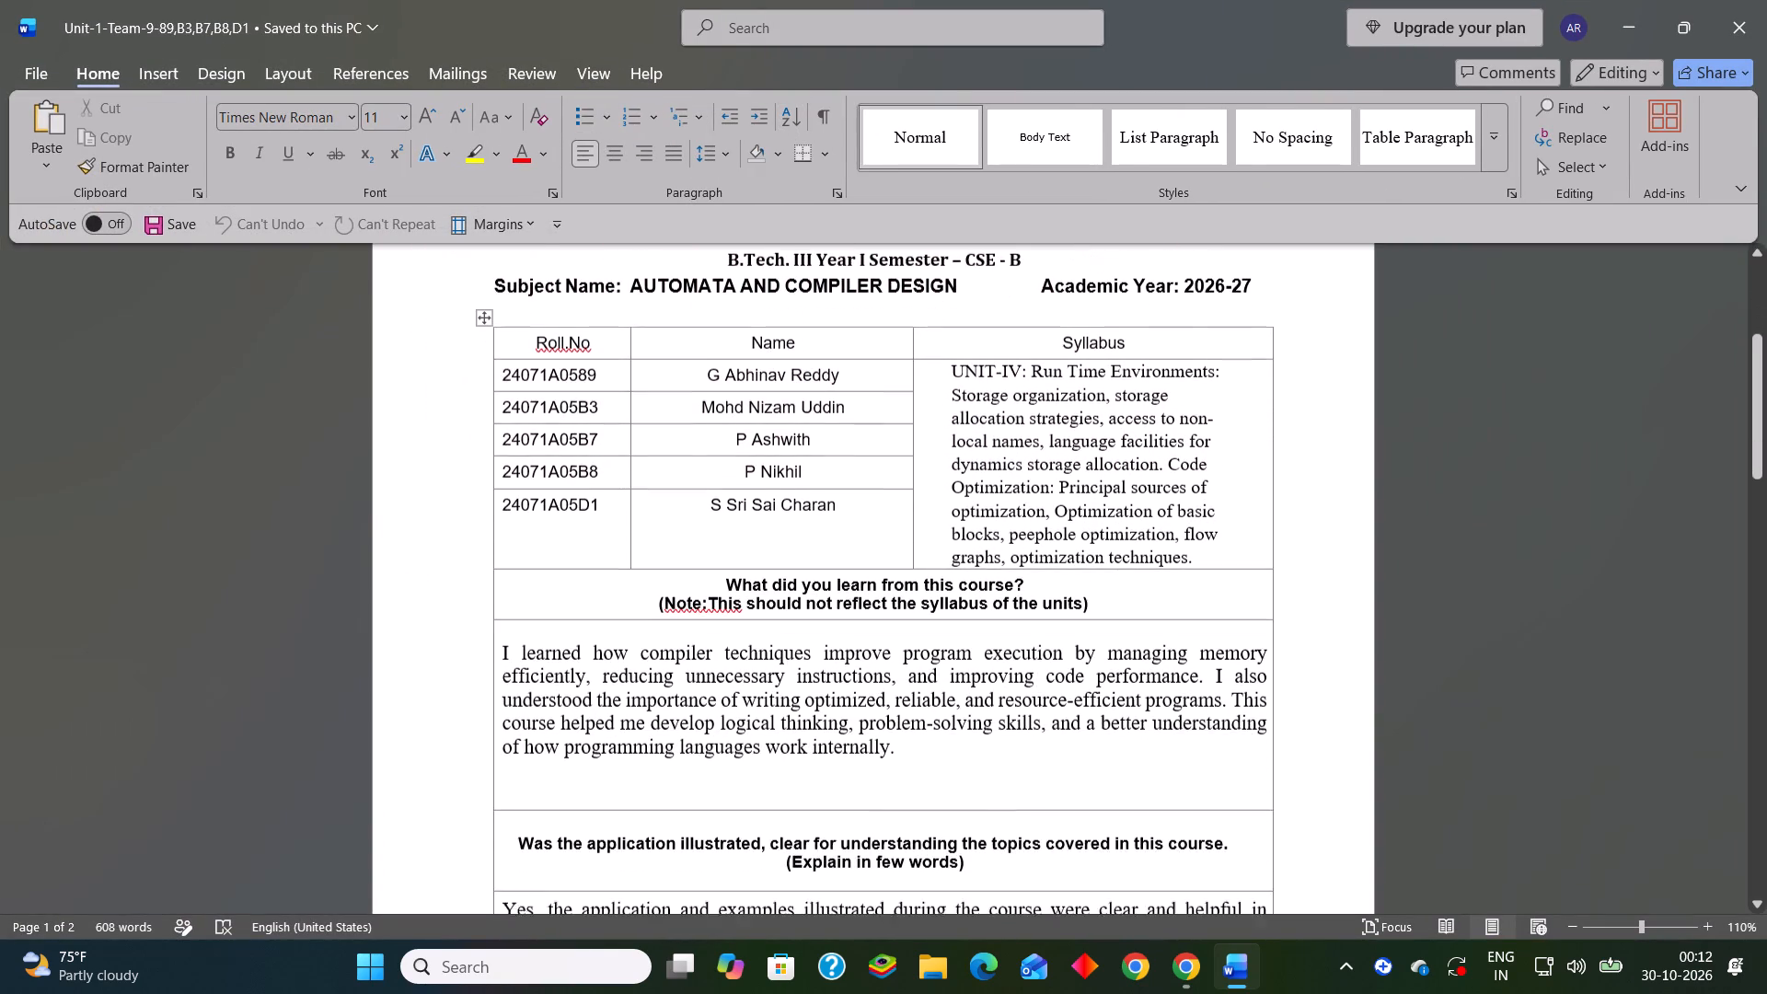
{"action": "scroll", "coordinate": [1053, 717], "scroll_direction": "down", "scroll_amount": 4}
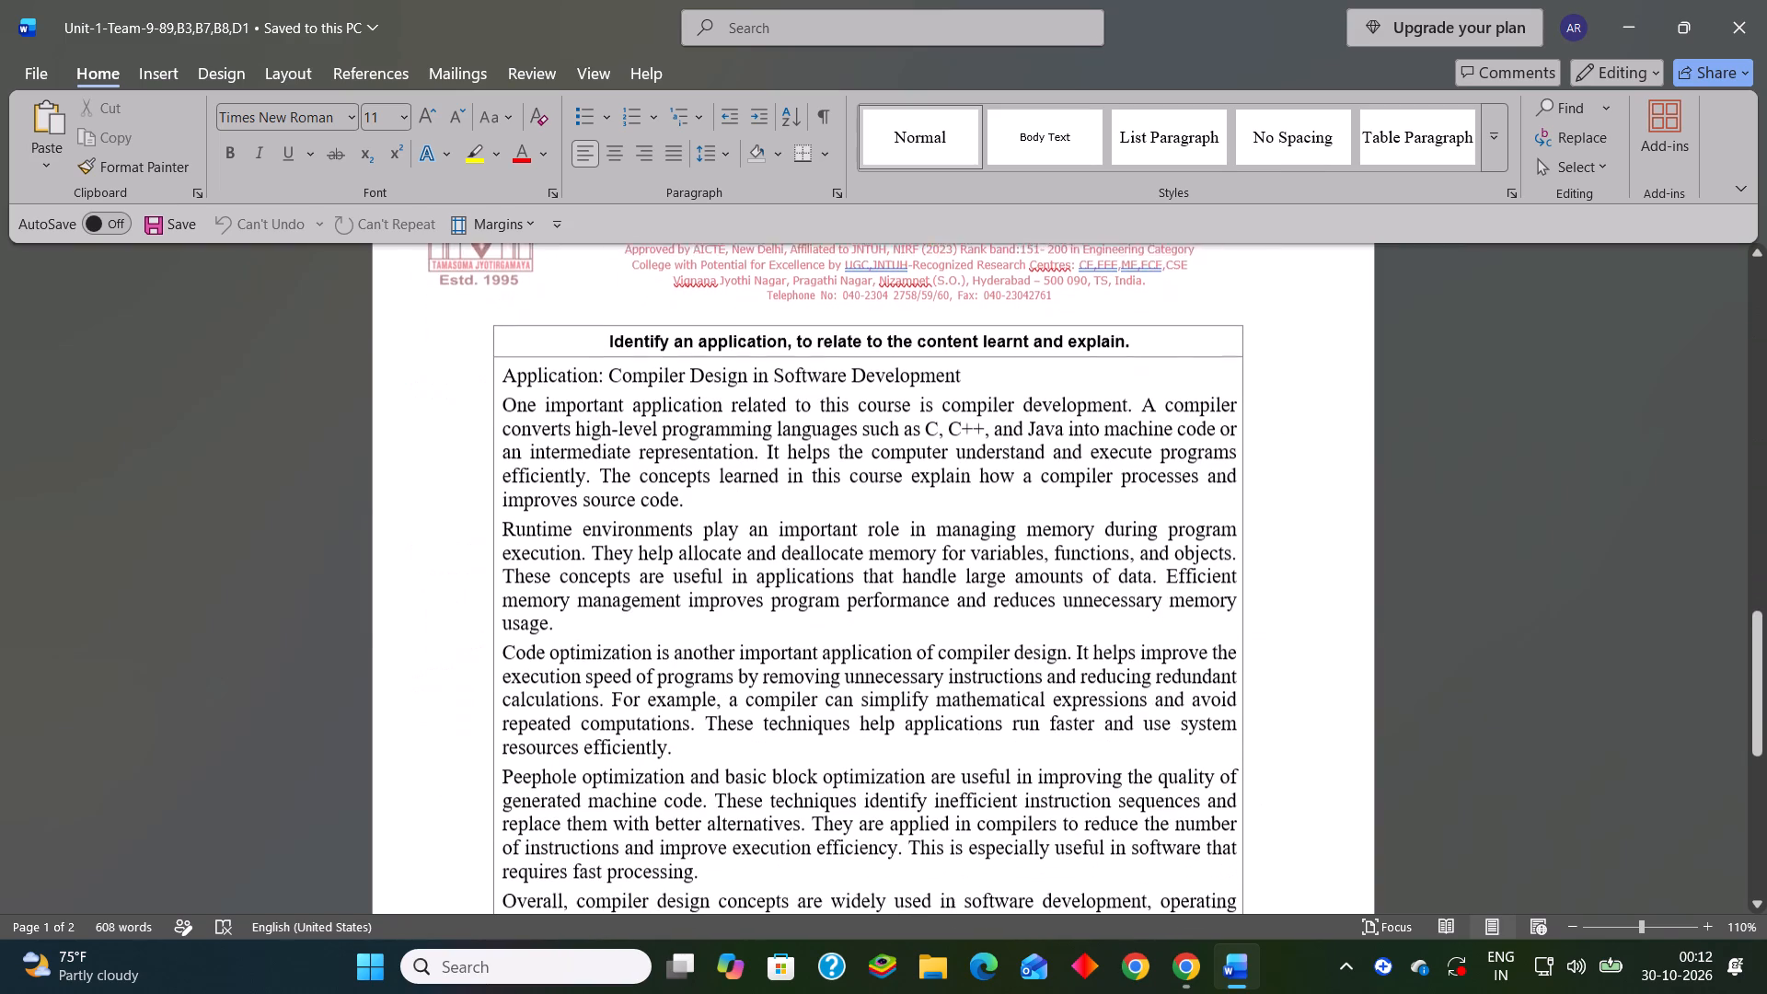
{"action": "scroll", "coordinate": [1053, 717], "scroll_direction": "down", "scroll_amount": 6}
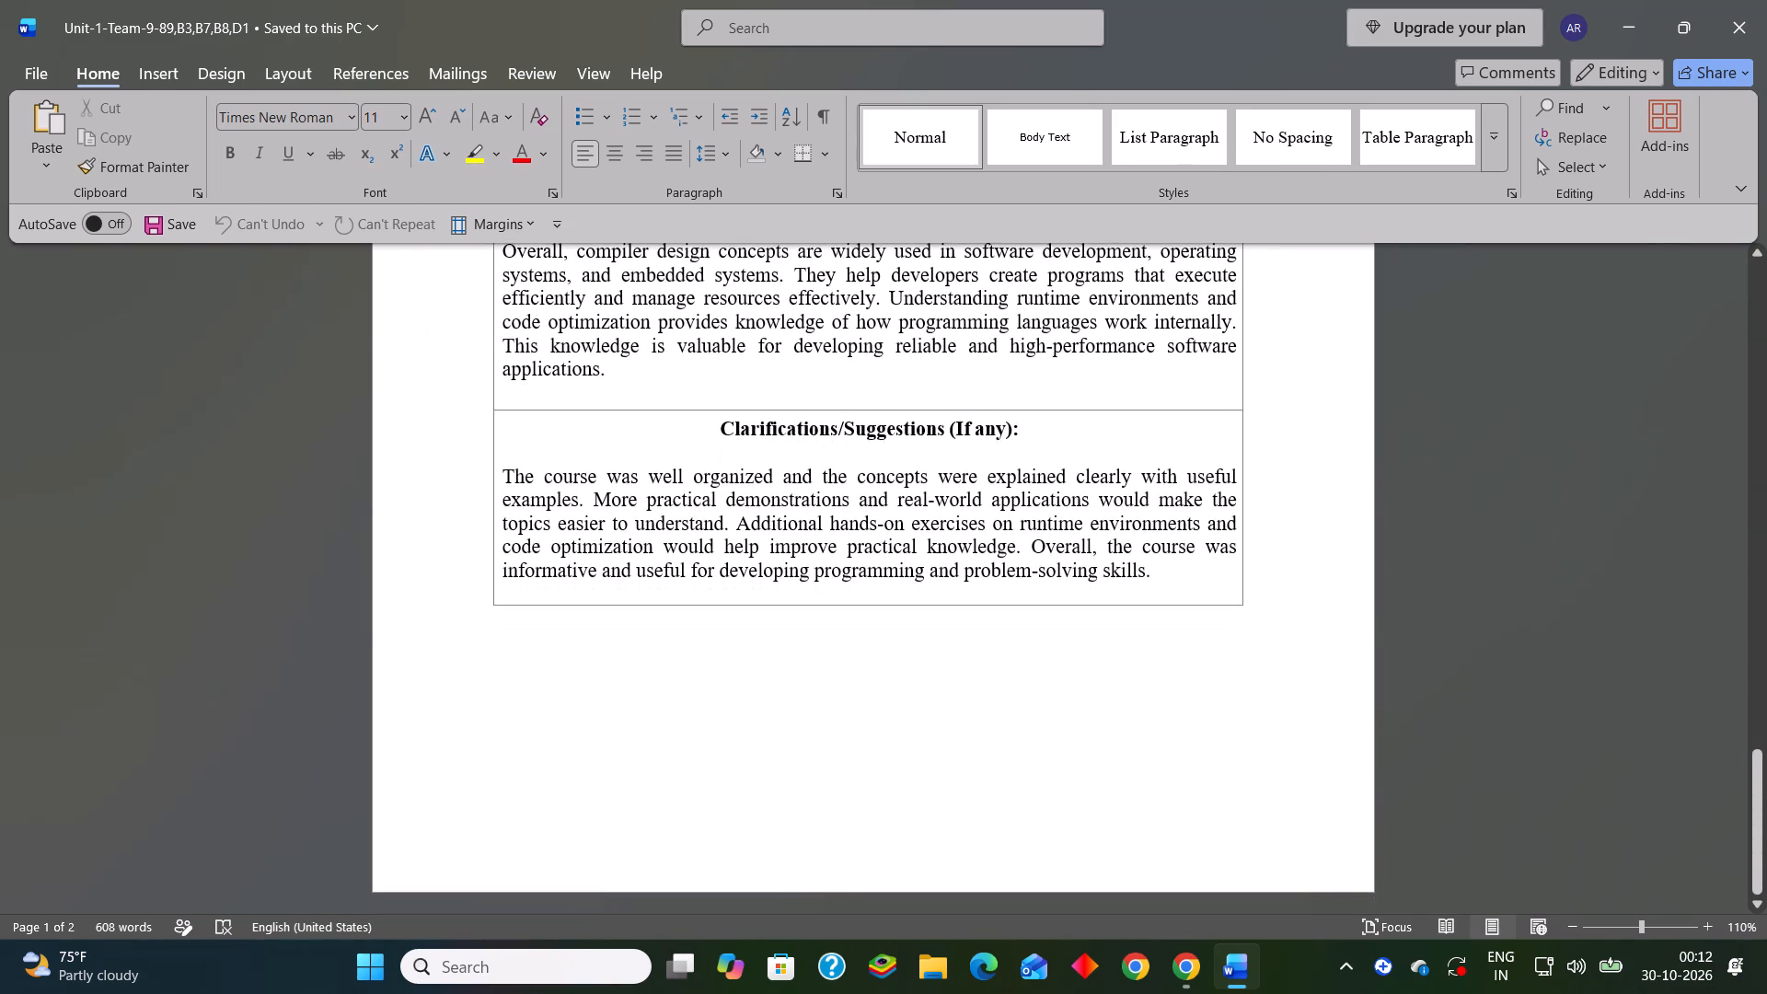
{"action": "left_click", "coordinate": [911, 978]}
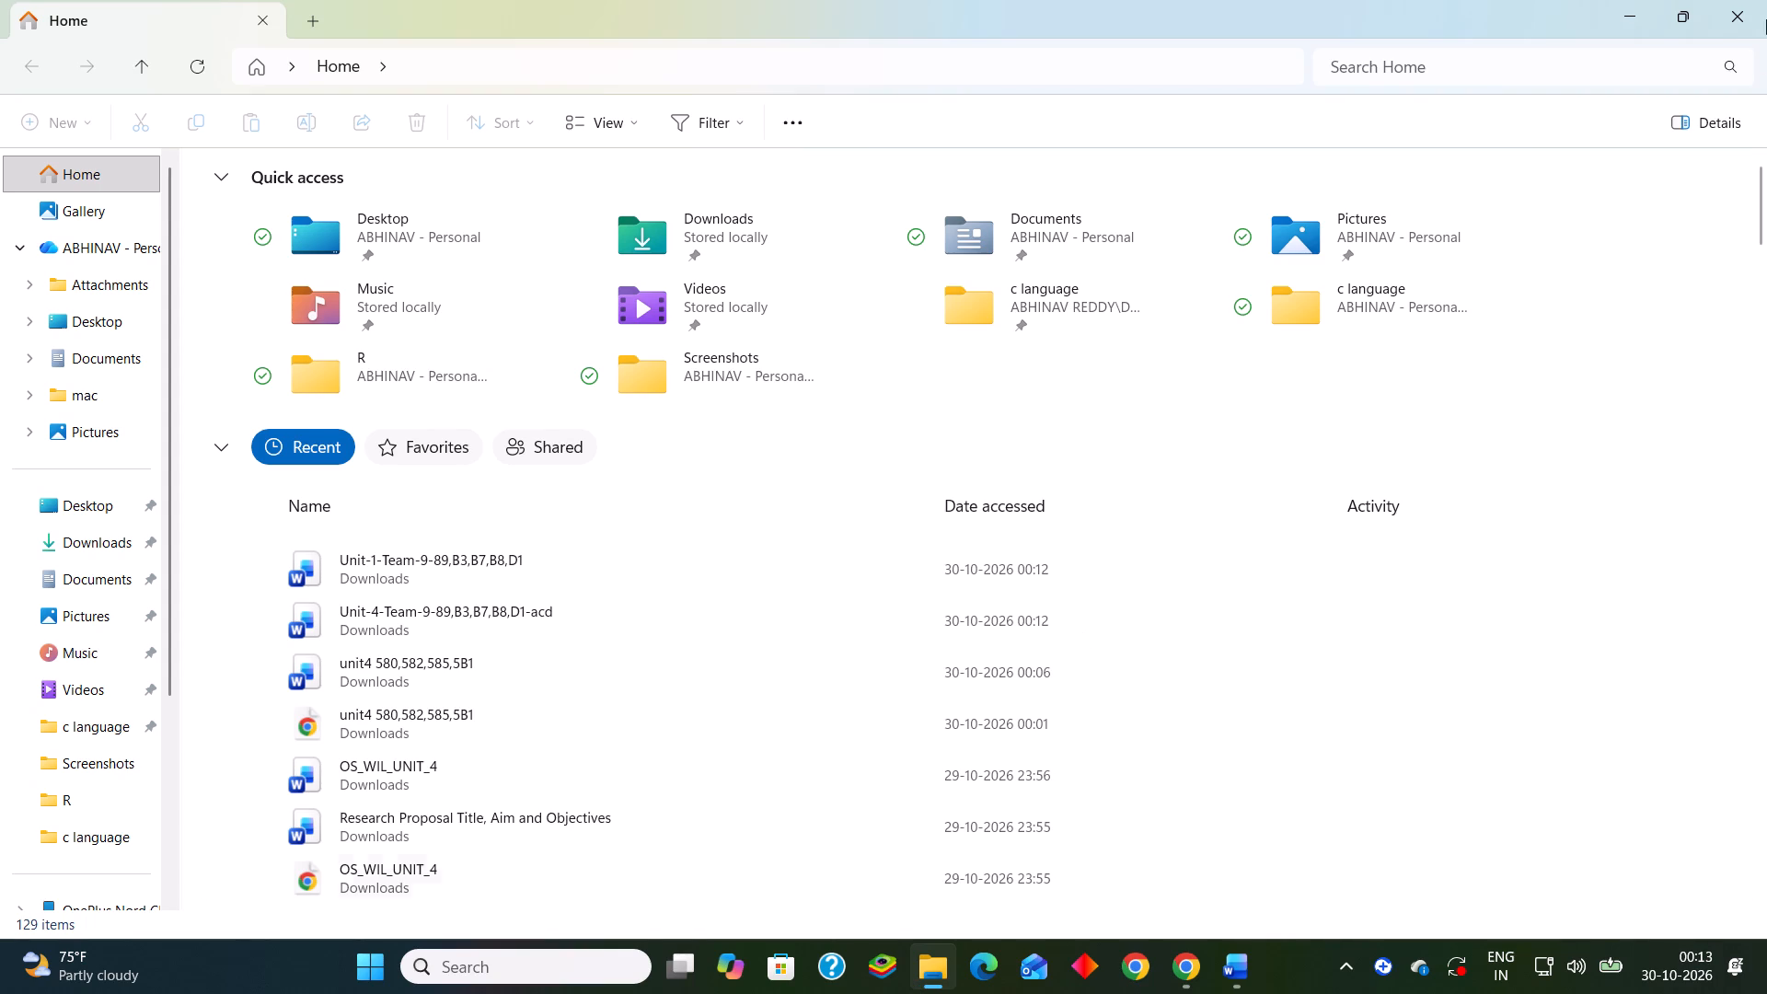
{"action": "left_click", "coordinate": [1743, 0]}
{"action": "scroll", "coordinate": [1355, 483], "scroll_direction": "up", "scroll_amount": 6}
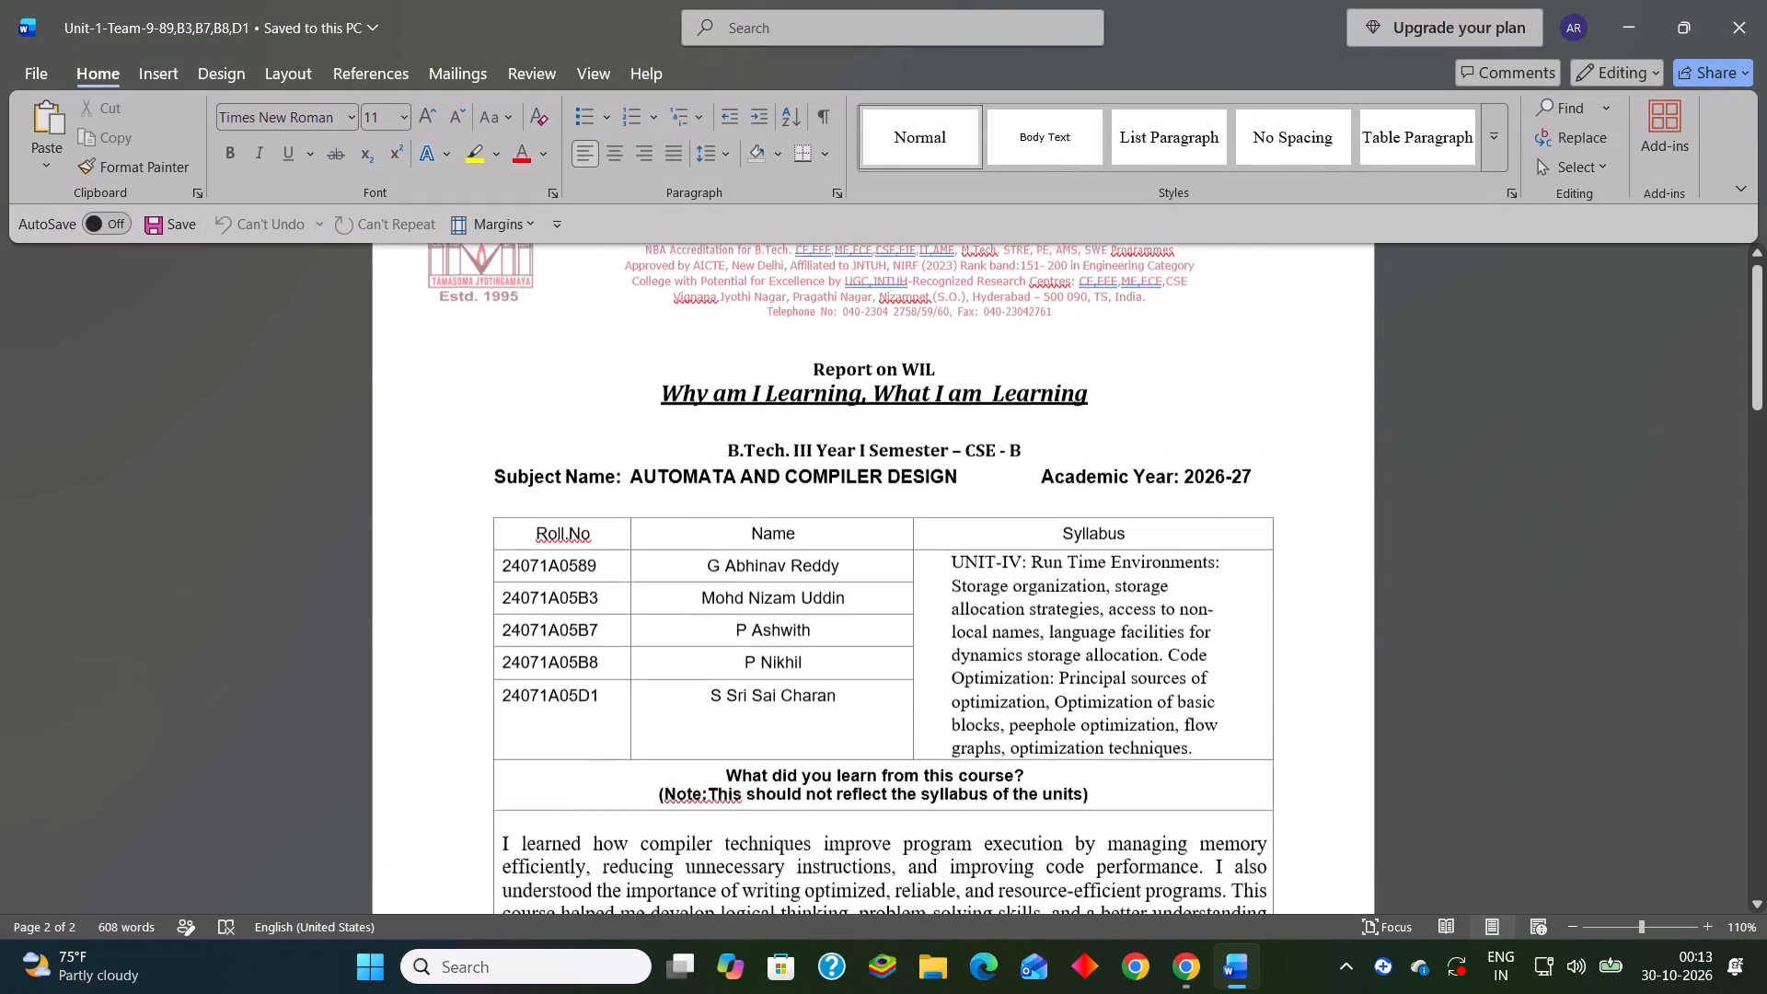
{"action": "scroll", "coordinate": [1355, 483], "scroll_direction": "up", "scroll_amount": 1}
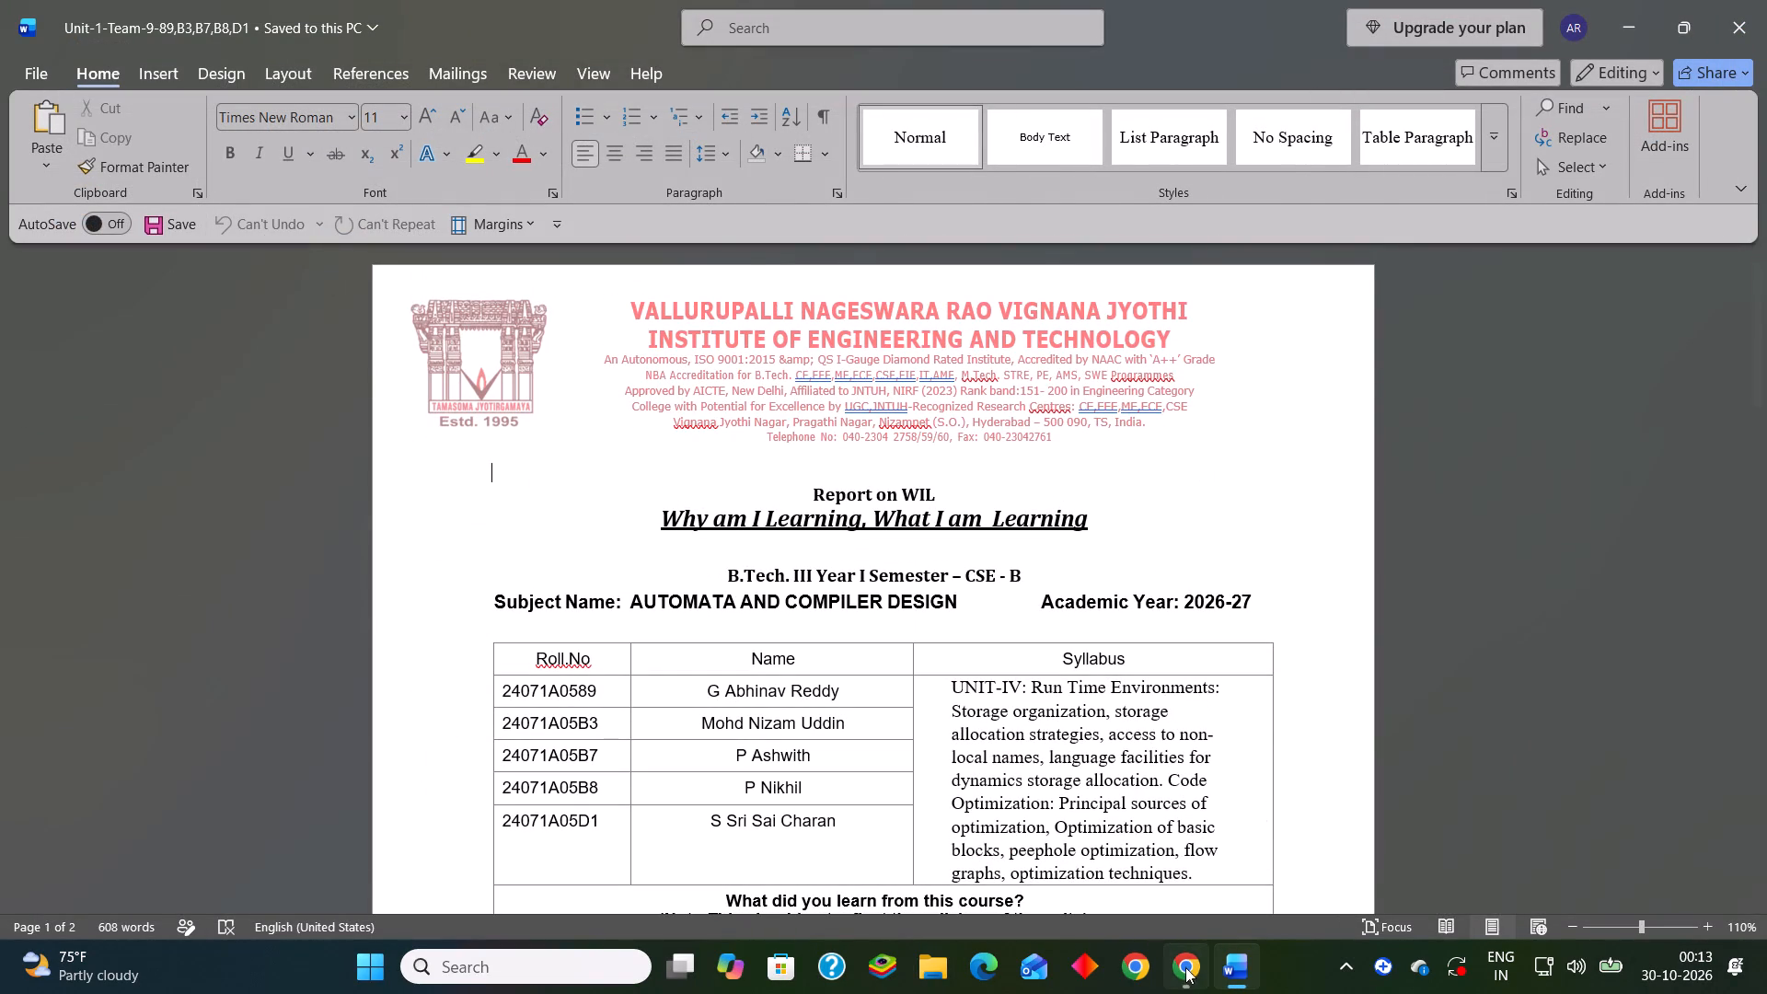
Copy the UNIT-V Code Generation syllabus paragraph from the syllabus PDF in Chrome and paste it into the ChatGPT prompt without sending.
{"action": "left_click", "coordinate": [1187, 968]}
{"action": "left_click", "coordinate": [710, 0]}
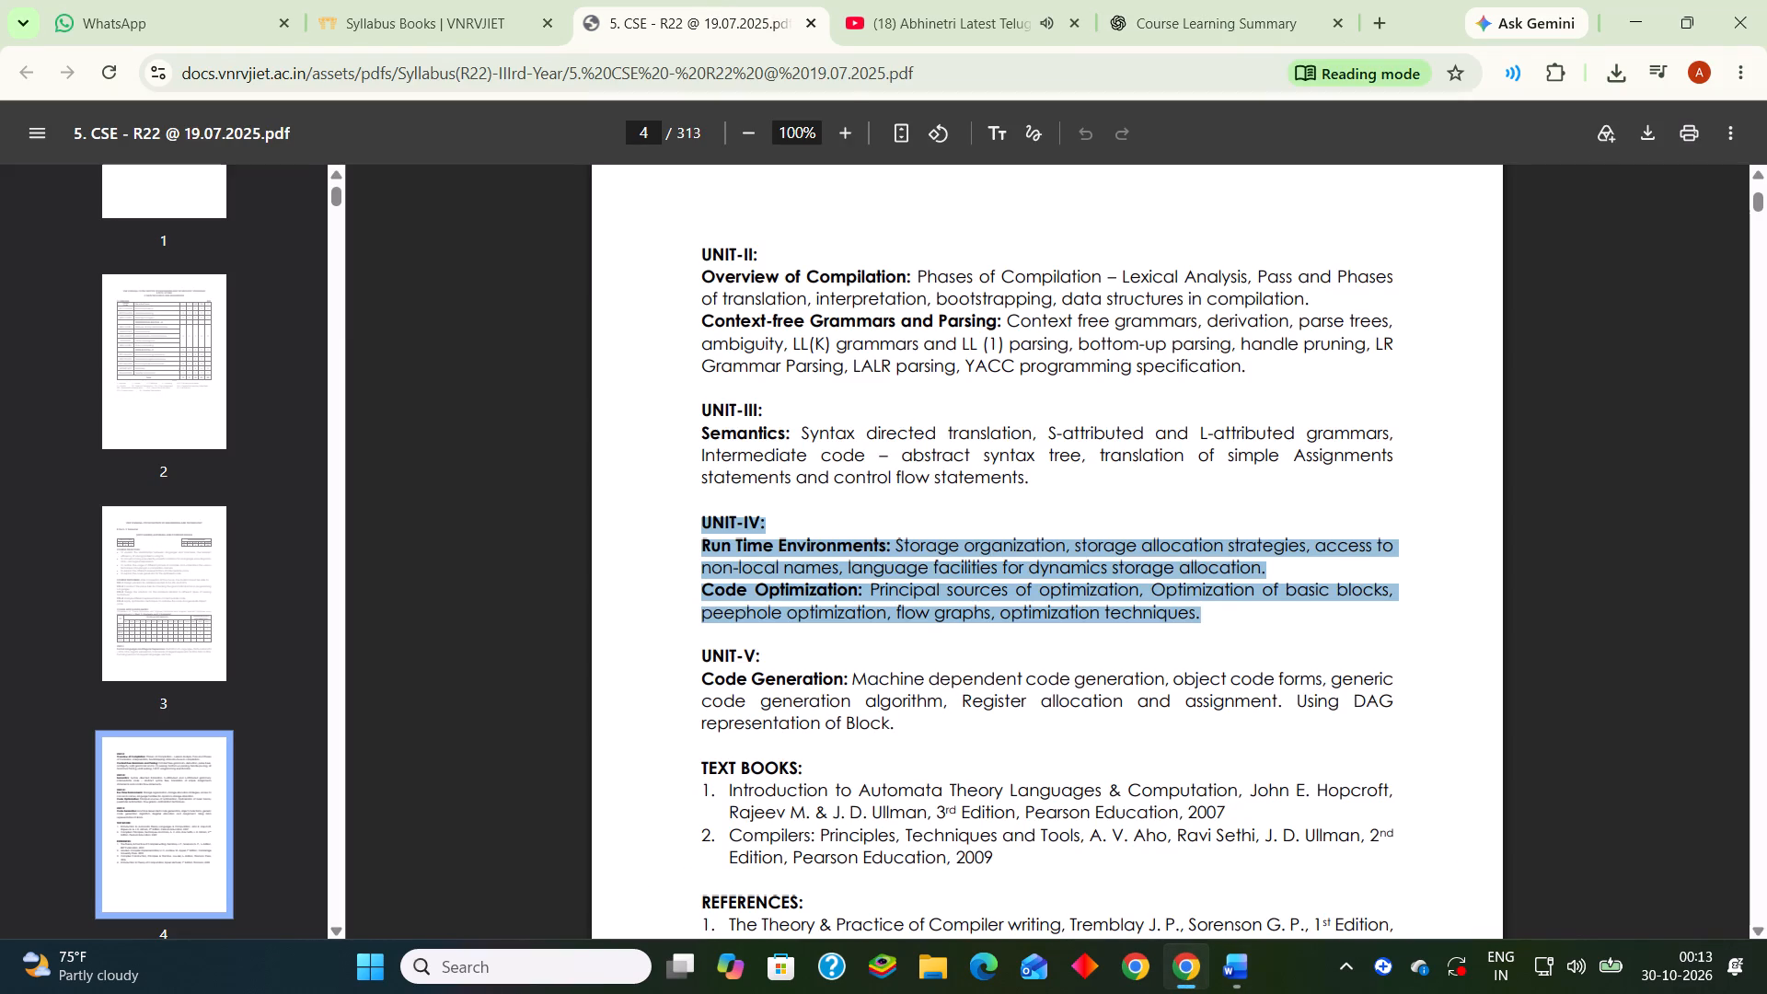
{"action": "right_click_drag", "start_coordinate": [704, 679], "coordinate": [826, 717]}
{"action": "right_click_drag", "start_coordinate": [826, 717], "coordinate": [856, 717]}
{"action": "left_click", "coordinate": [921, 724]}
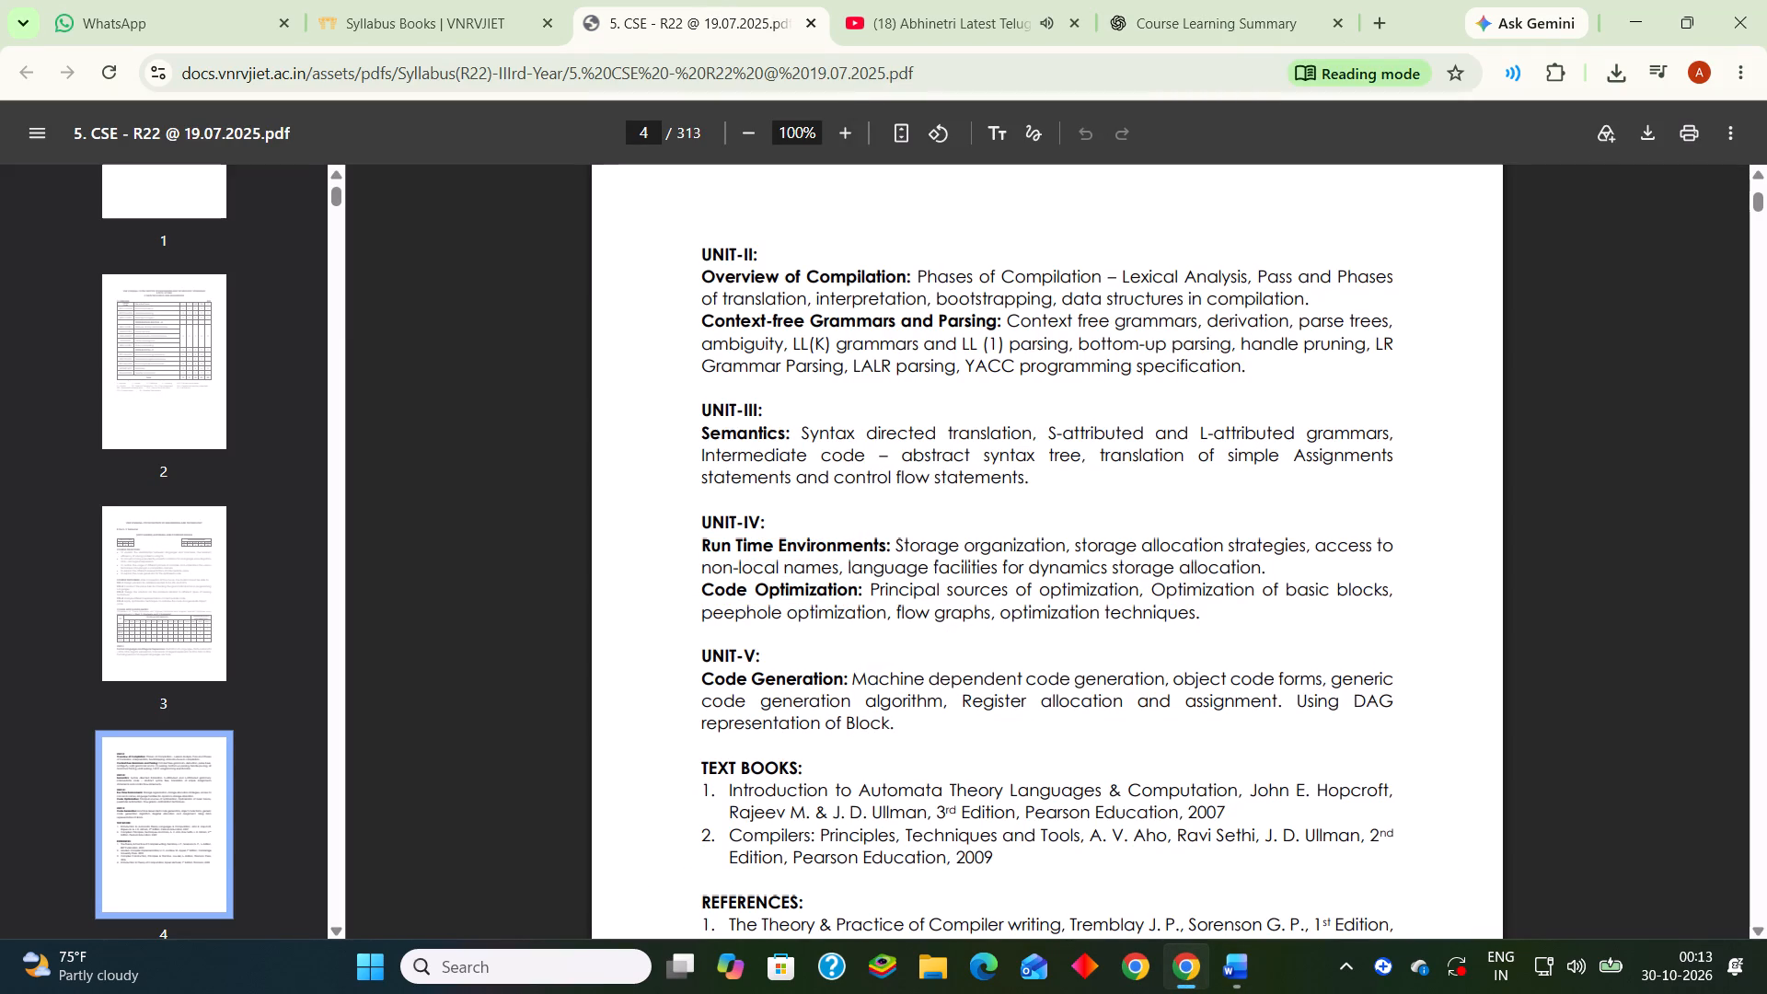
{"action": "left_click_drag", "start_coordinate": [906, 724], "coordinate": [698, 677]}
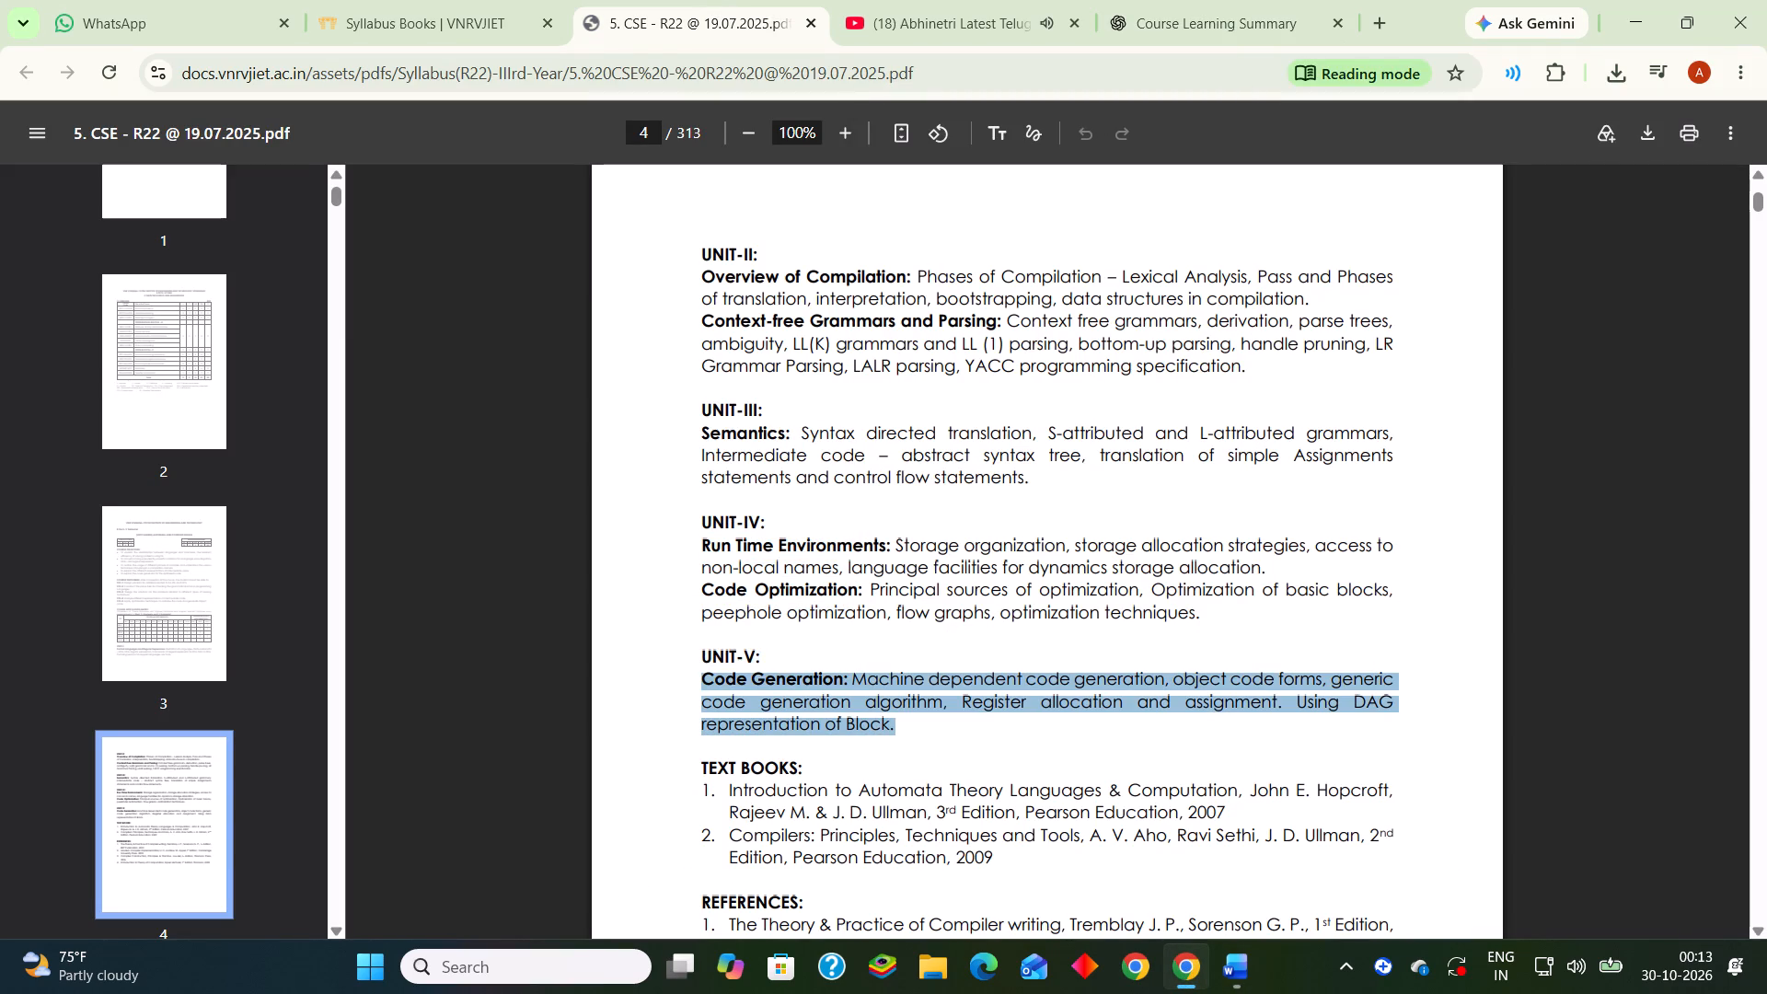
{"action": "key", "text": "ctrl+c"}
{"action": "left_click", "coordinate": [1223, 0]}
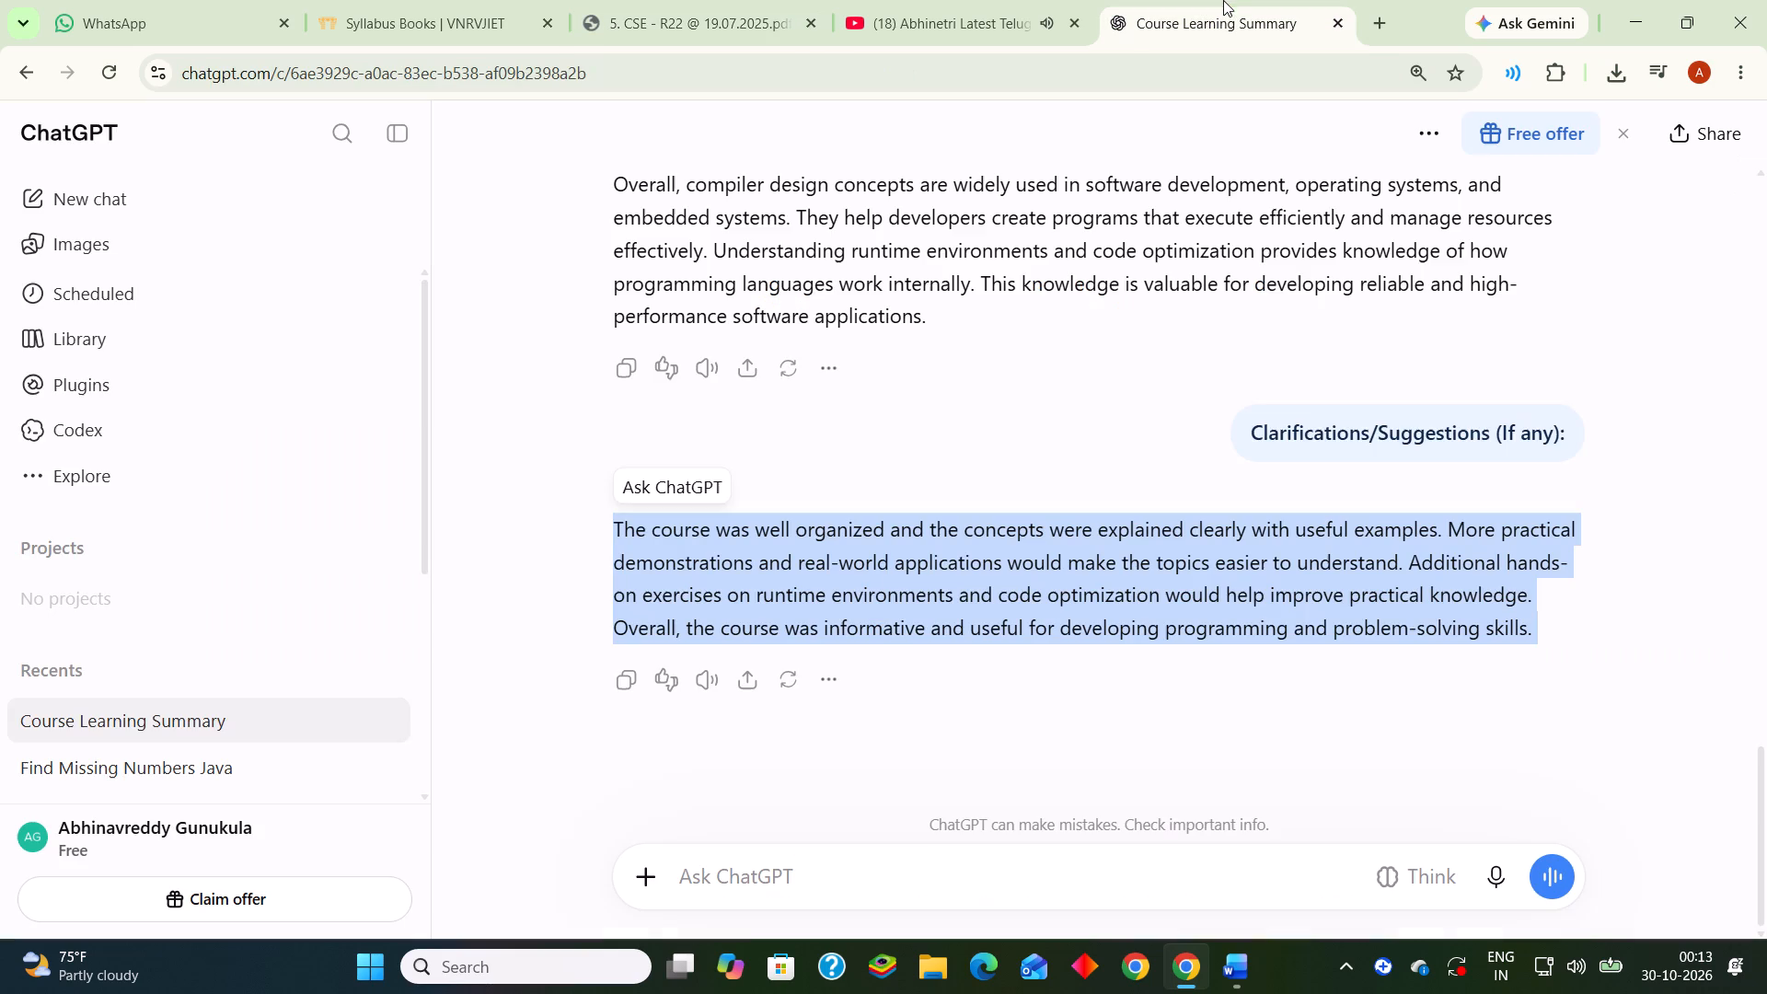
{"action": "left_click", "coordinate": [930, 871]}
{"action": "key", "text": "ctrl+v"}
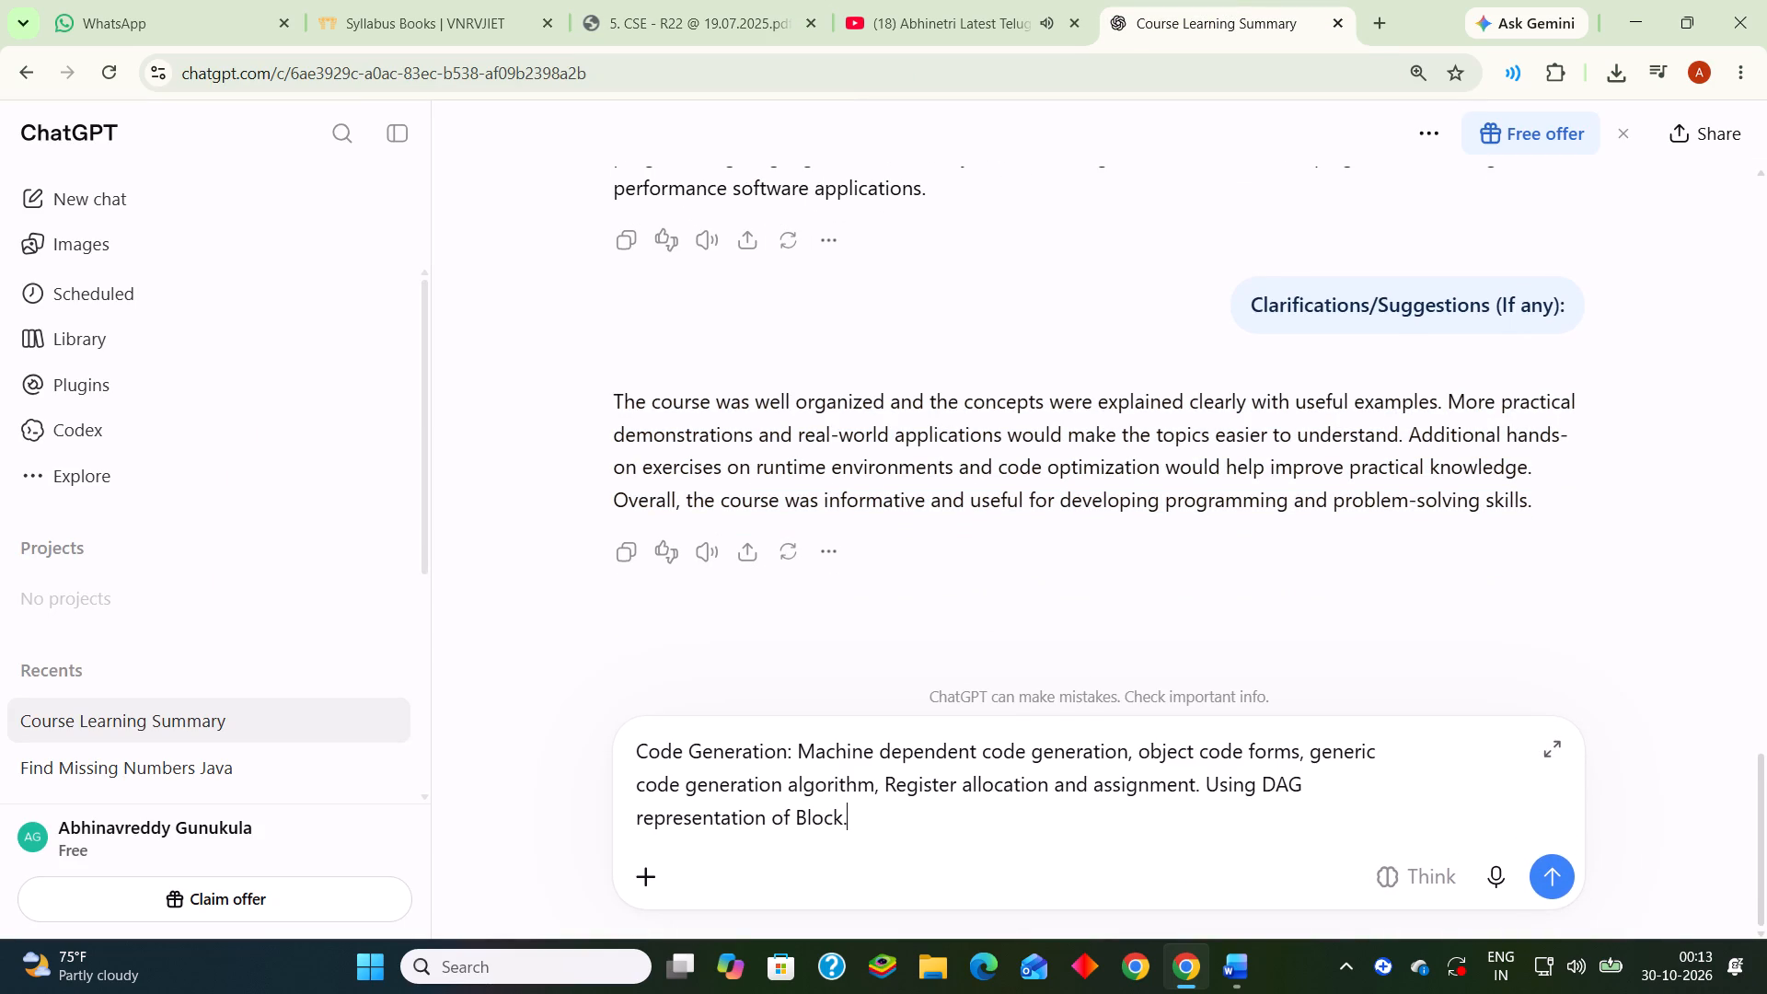
Switch to the Word report and replace the UNIT-IV text in the Syllabus cell with the copied Code Generation paragraph.
{"action": "left_click", "coordinate": [1229, 969]}
{"action": "scroll", "coordinate": [1075, 730], "scroll_direction": "down", "scroll_amount": 2}
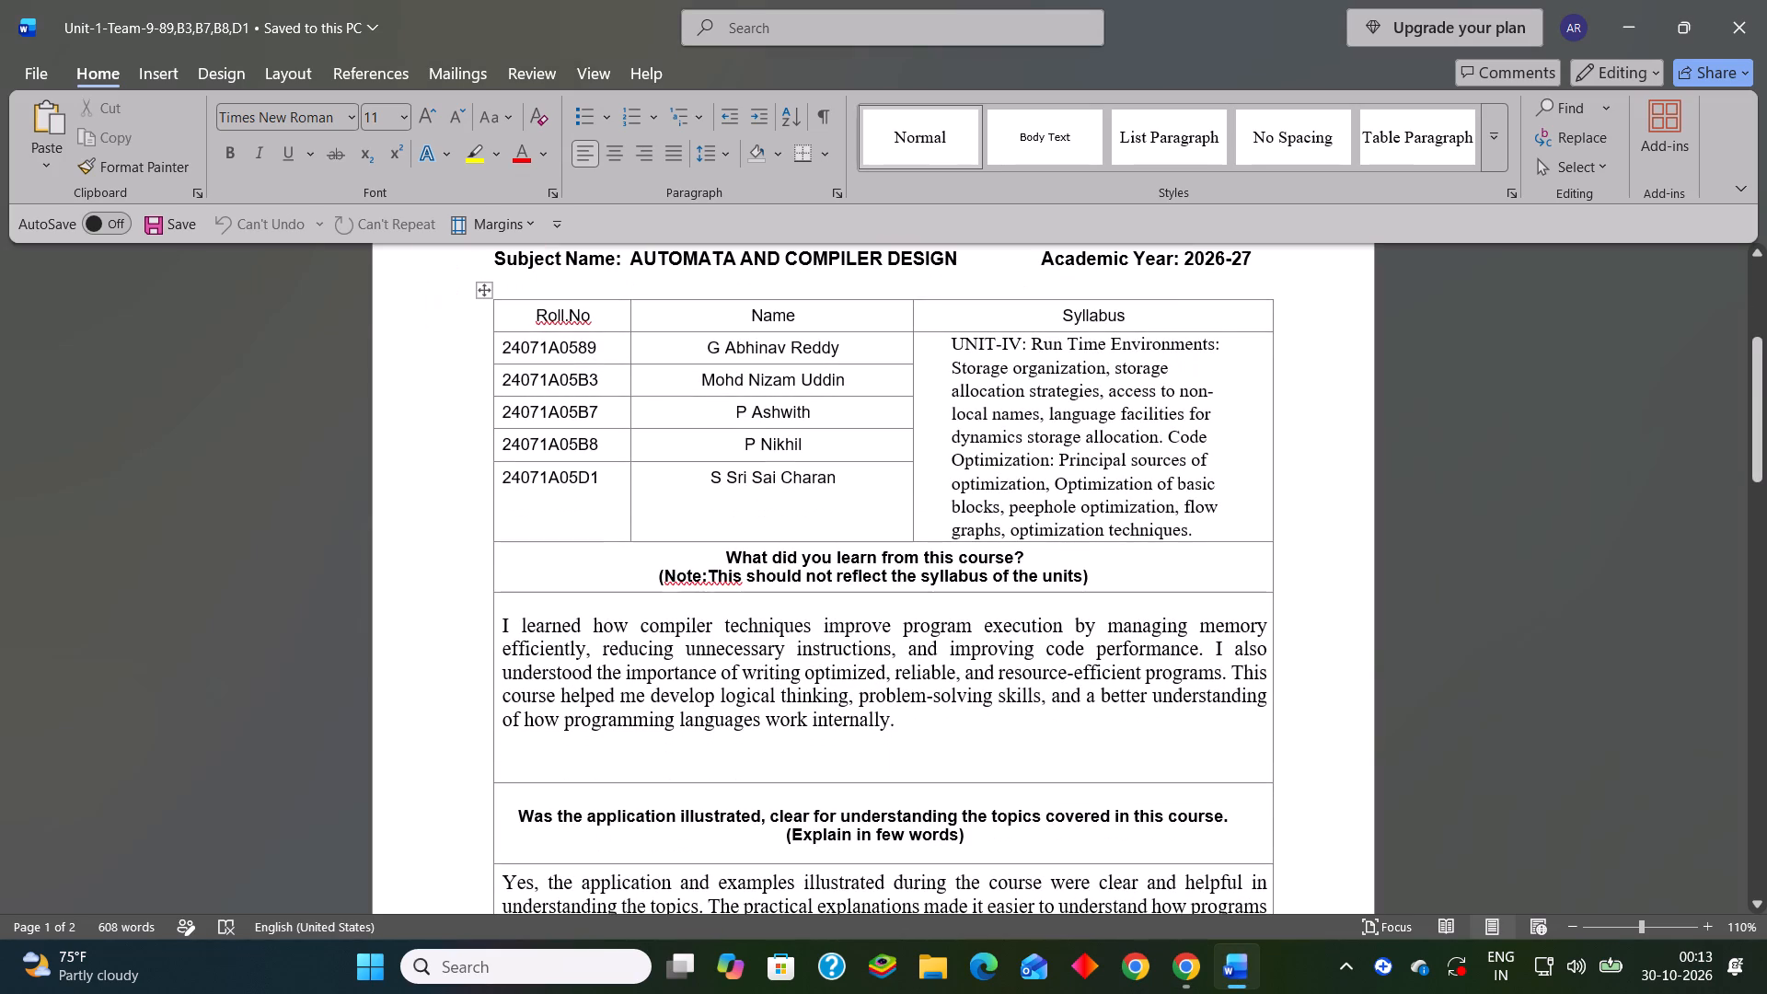
{"action": "left_click_drag", "start_coordinate": [951, 343], "coordinate": [1226, 539]}
{"action": "key", "text": "ctrl+v"}
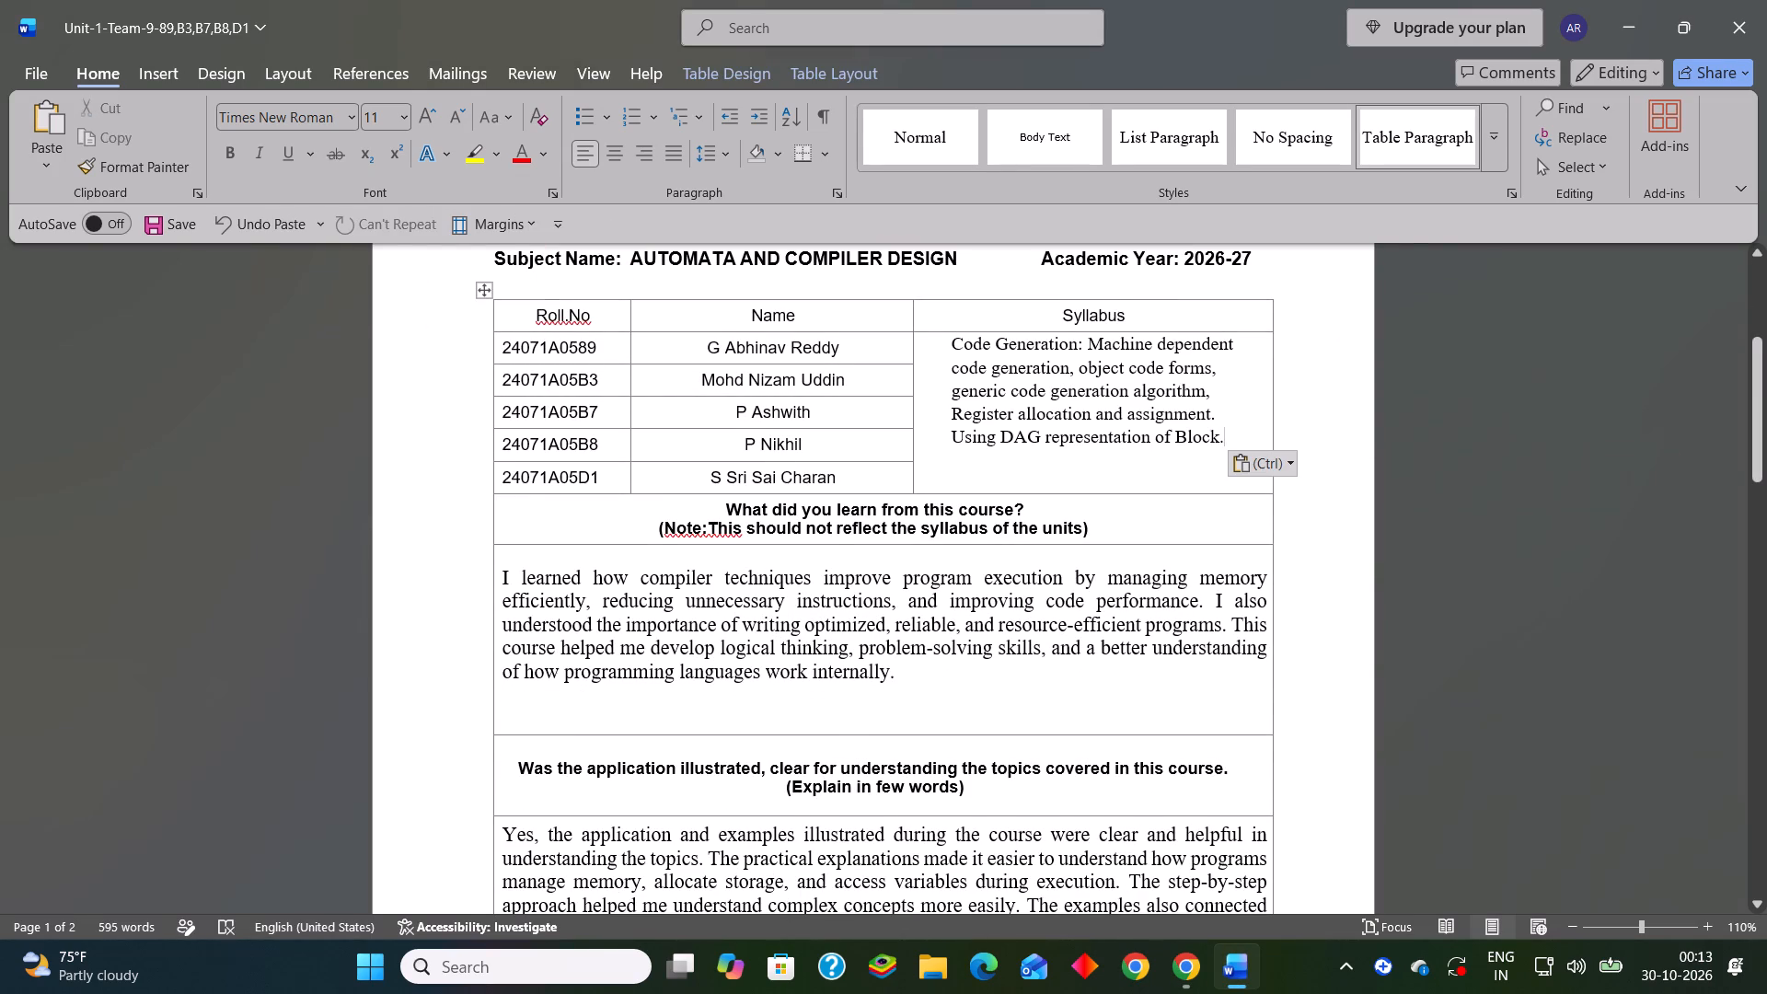
Copy the "UNIT-V:" heading from the syllabus PDF in Chrome and insert it before "Code Generation" in the Word report's Syllabus cell.
{"action": "left_click", "coordinate": [1184, 943]}
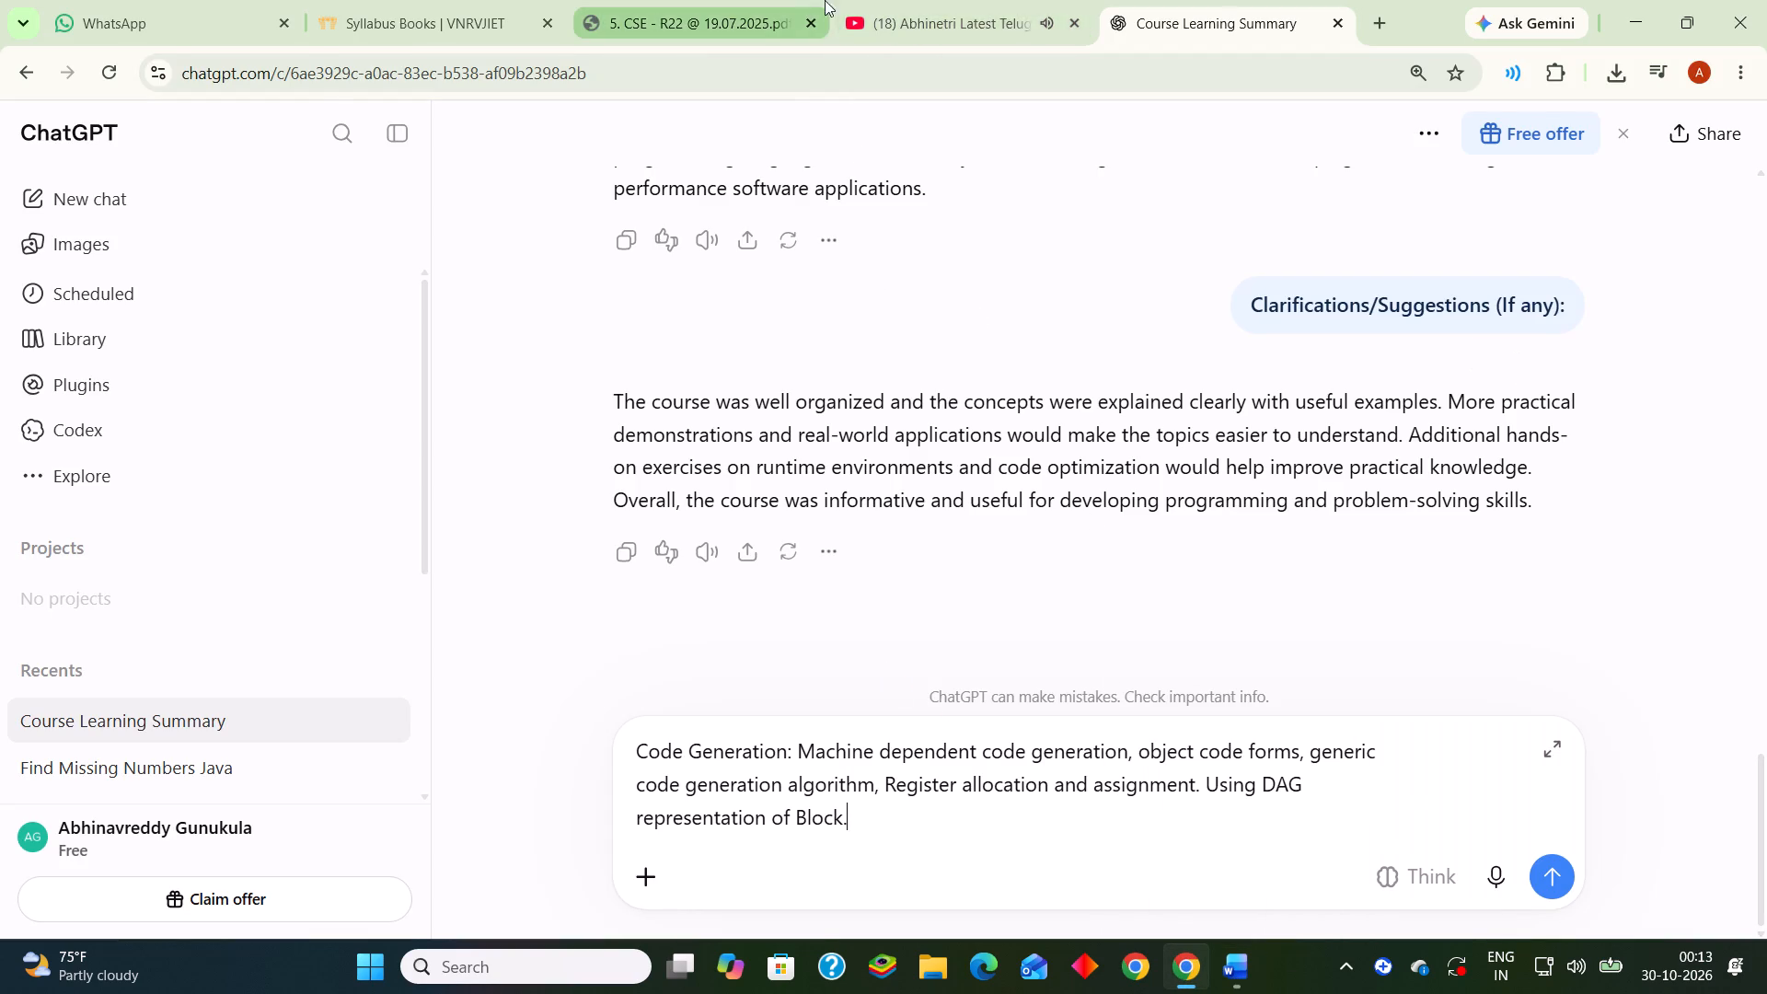
{"action": "left_click", "coordinate": [927, 1]}
{"action": "left_click", "coordinate": [1326, 712]}
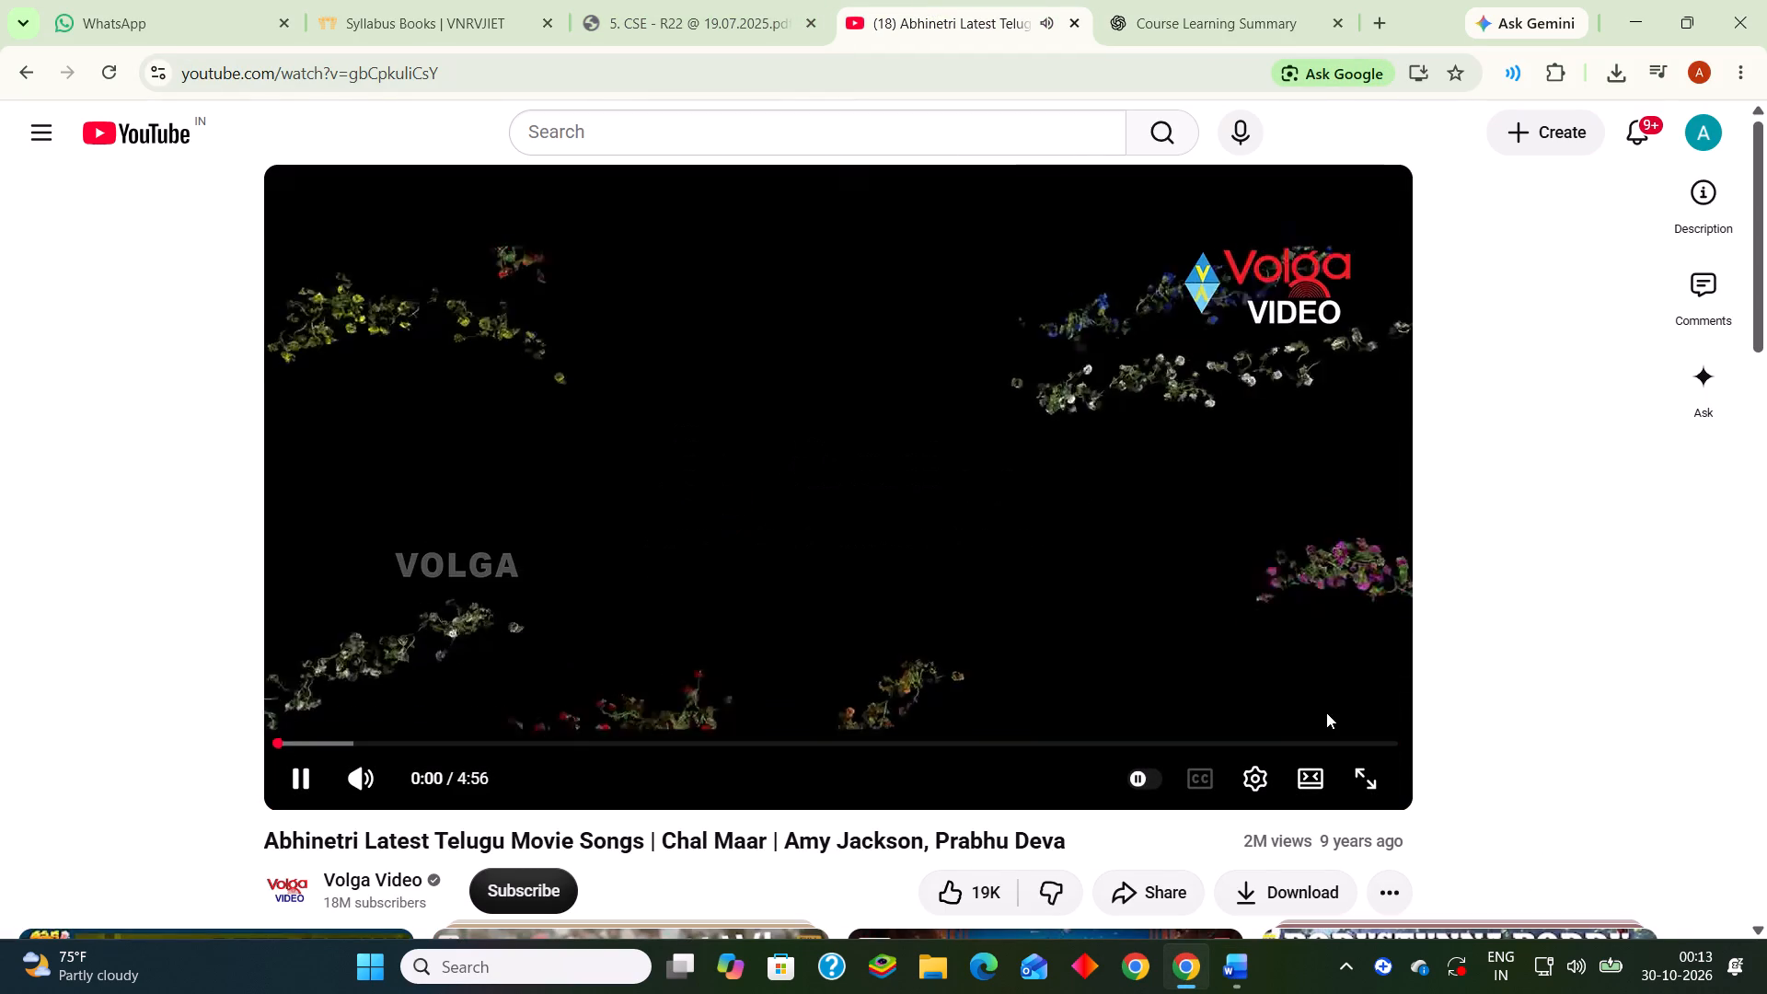
{"action": "left_click", "coordinate": [729, 0]}
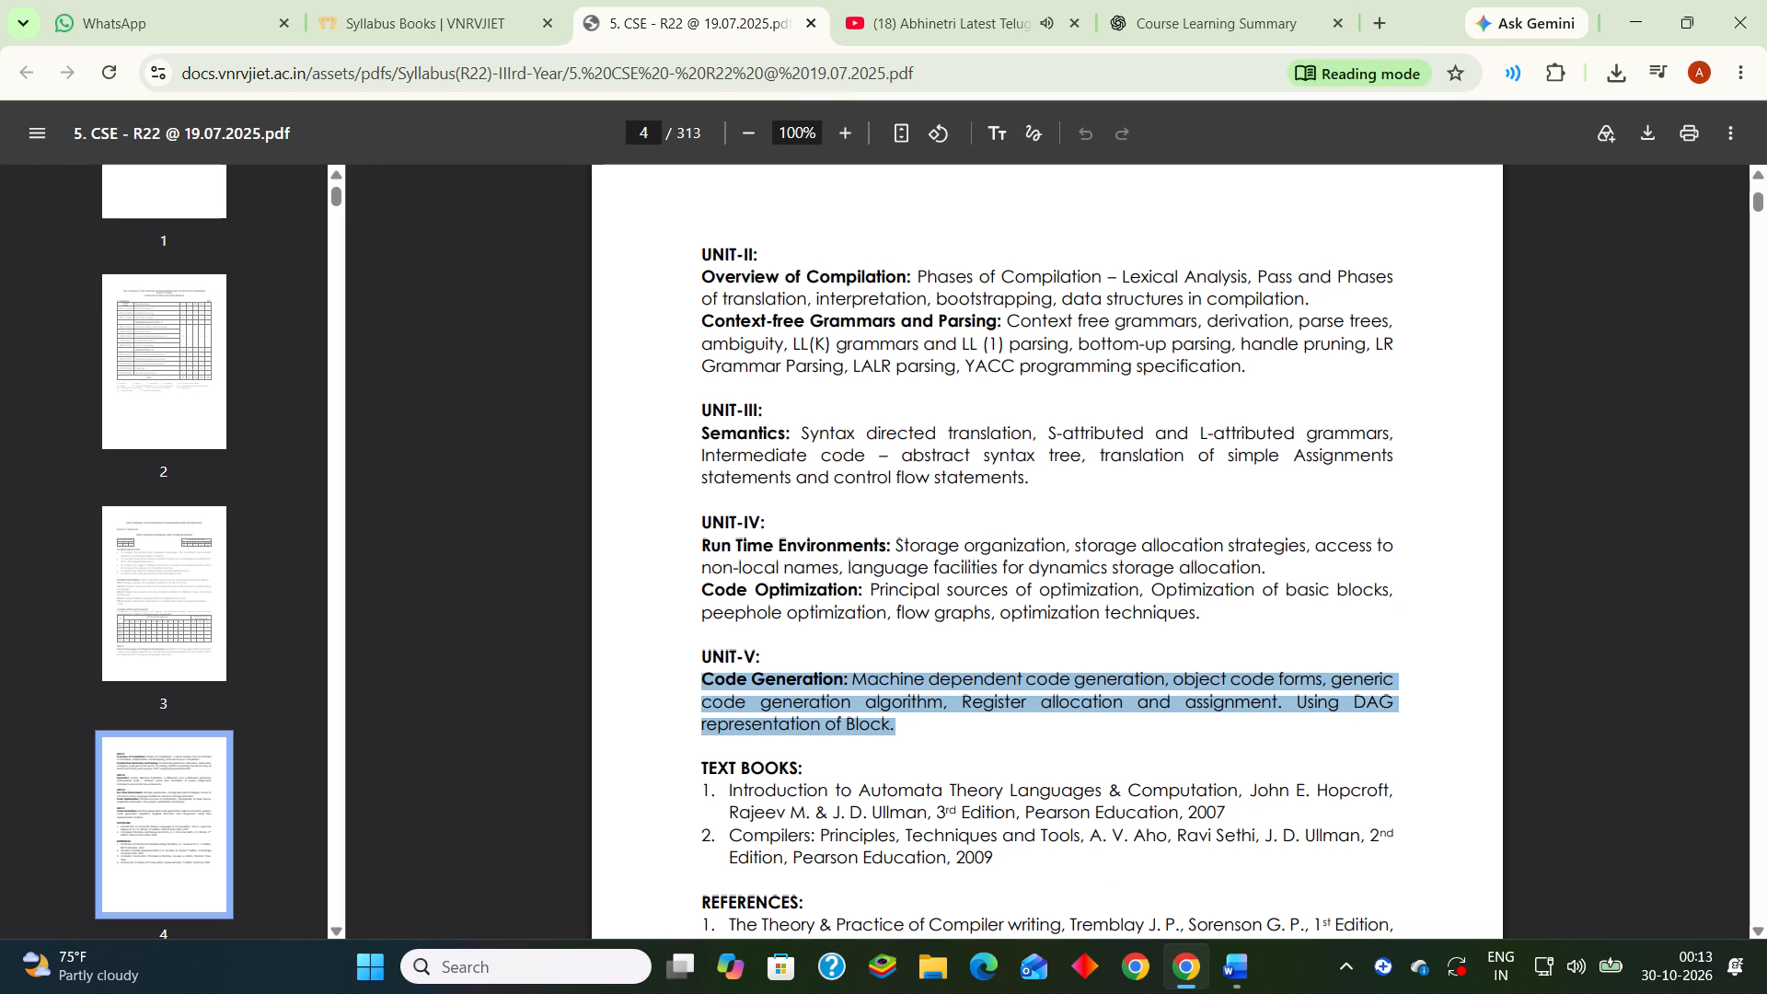
{"action": "left_click_drag", "start_coordinate": [763, 655], "coordinate": [704, 649]}
{"action": "key", "text": "ctrl+c"}
{"action": "left_click", "coordinate": [1244, 993]}
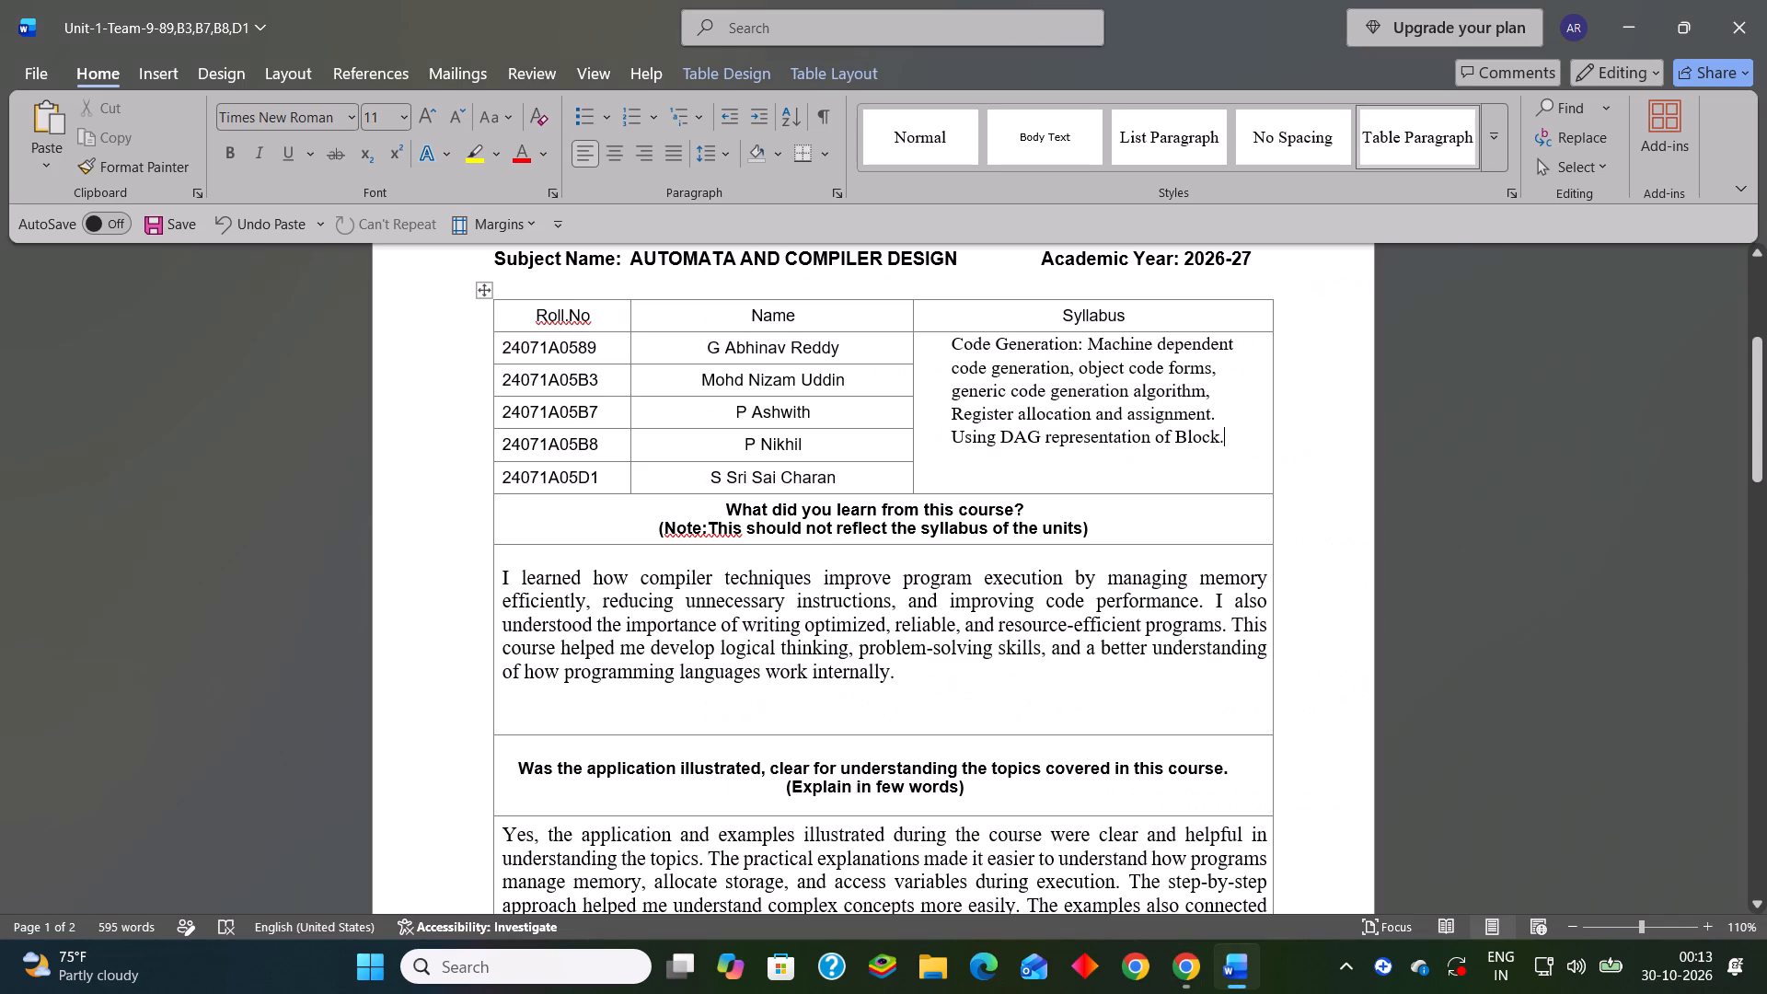
{"action": "left_click", "coordinate": [942, 347]}
{"action": "key", "text": "ctrl+v"}
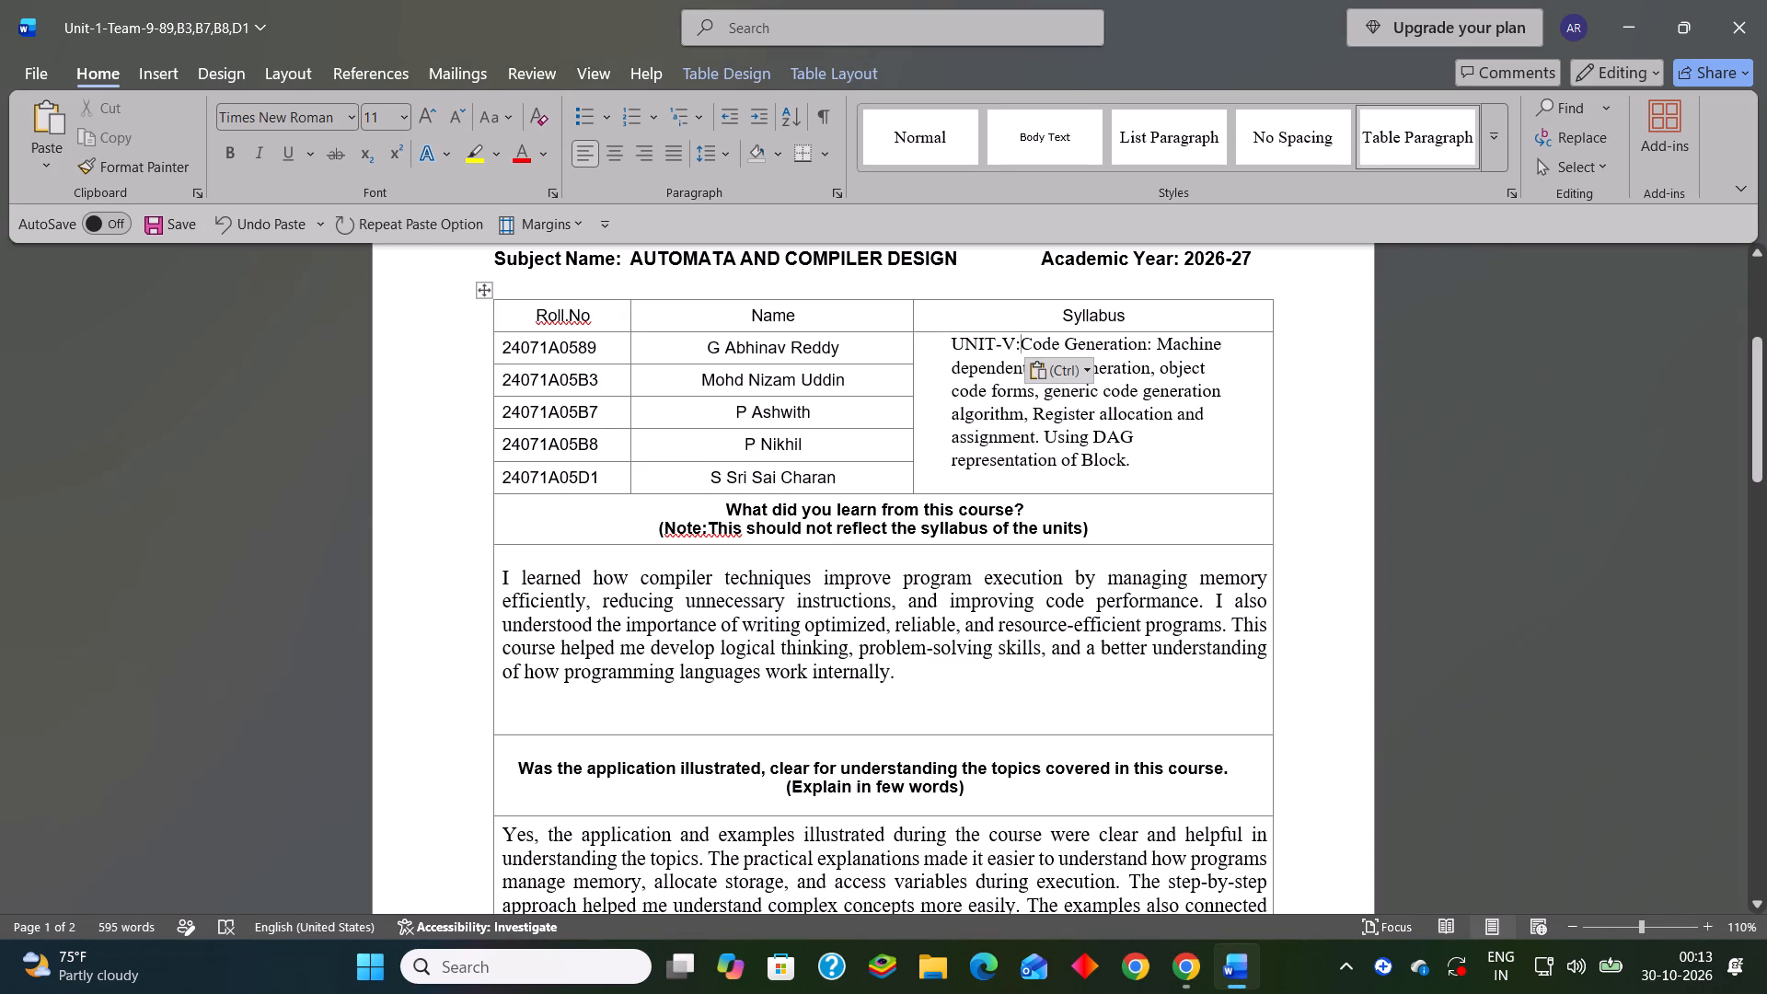
{"action": "left_click_drag", "start_coordinate": [726, 505], "coordinate": [1053, 510]}
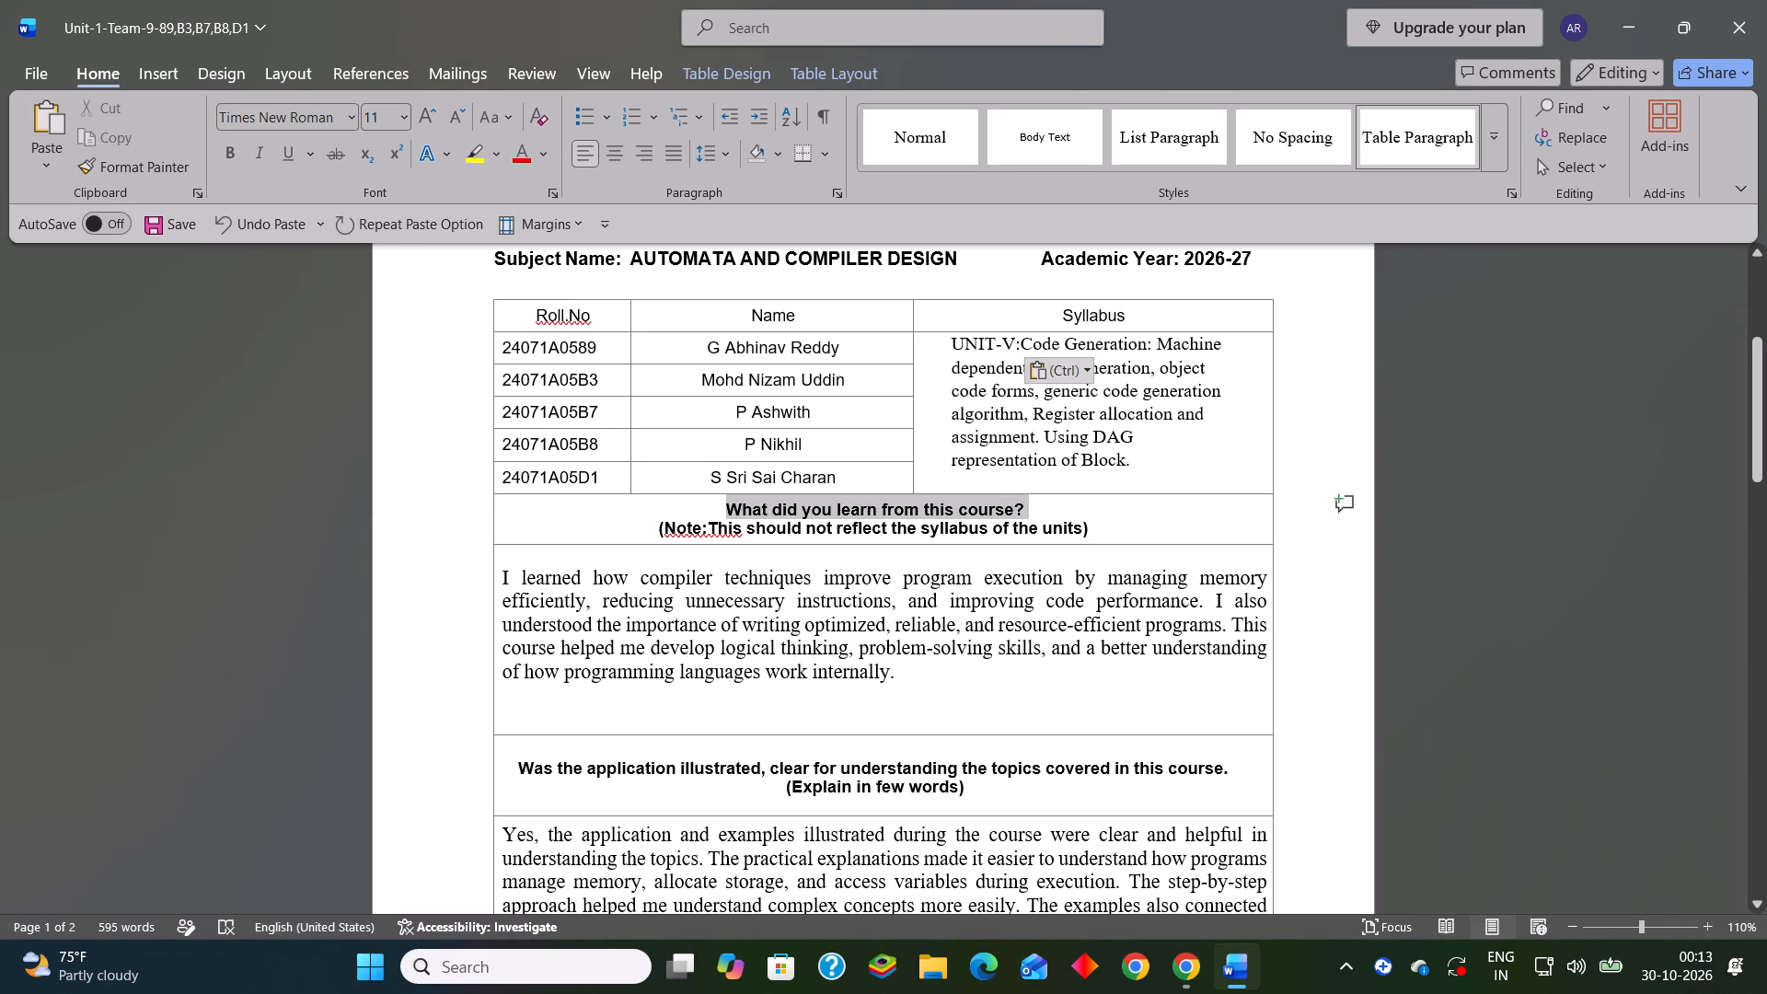
{"action": "left_click_drag", "start_coordinate": [1053, 510], "coordinate": [1091, 531]}
{"action": "key", "text": "ctrl+c"}
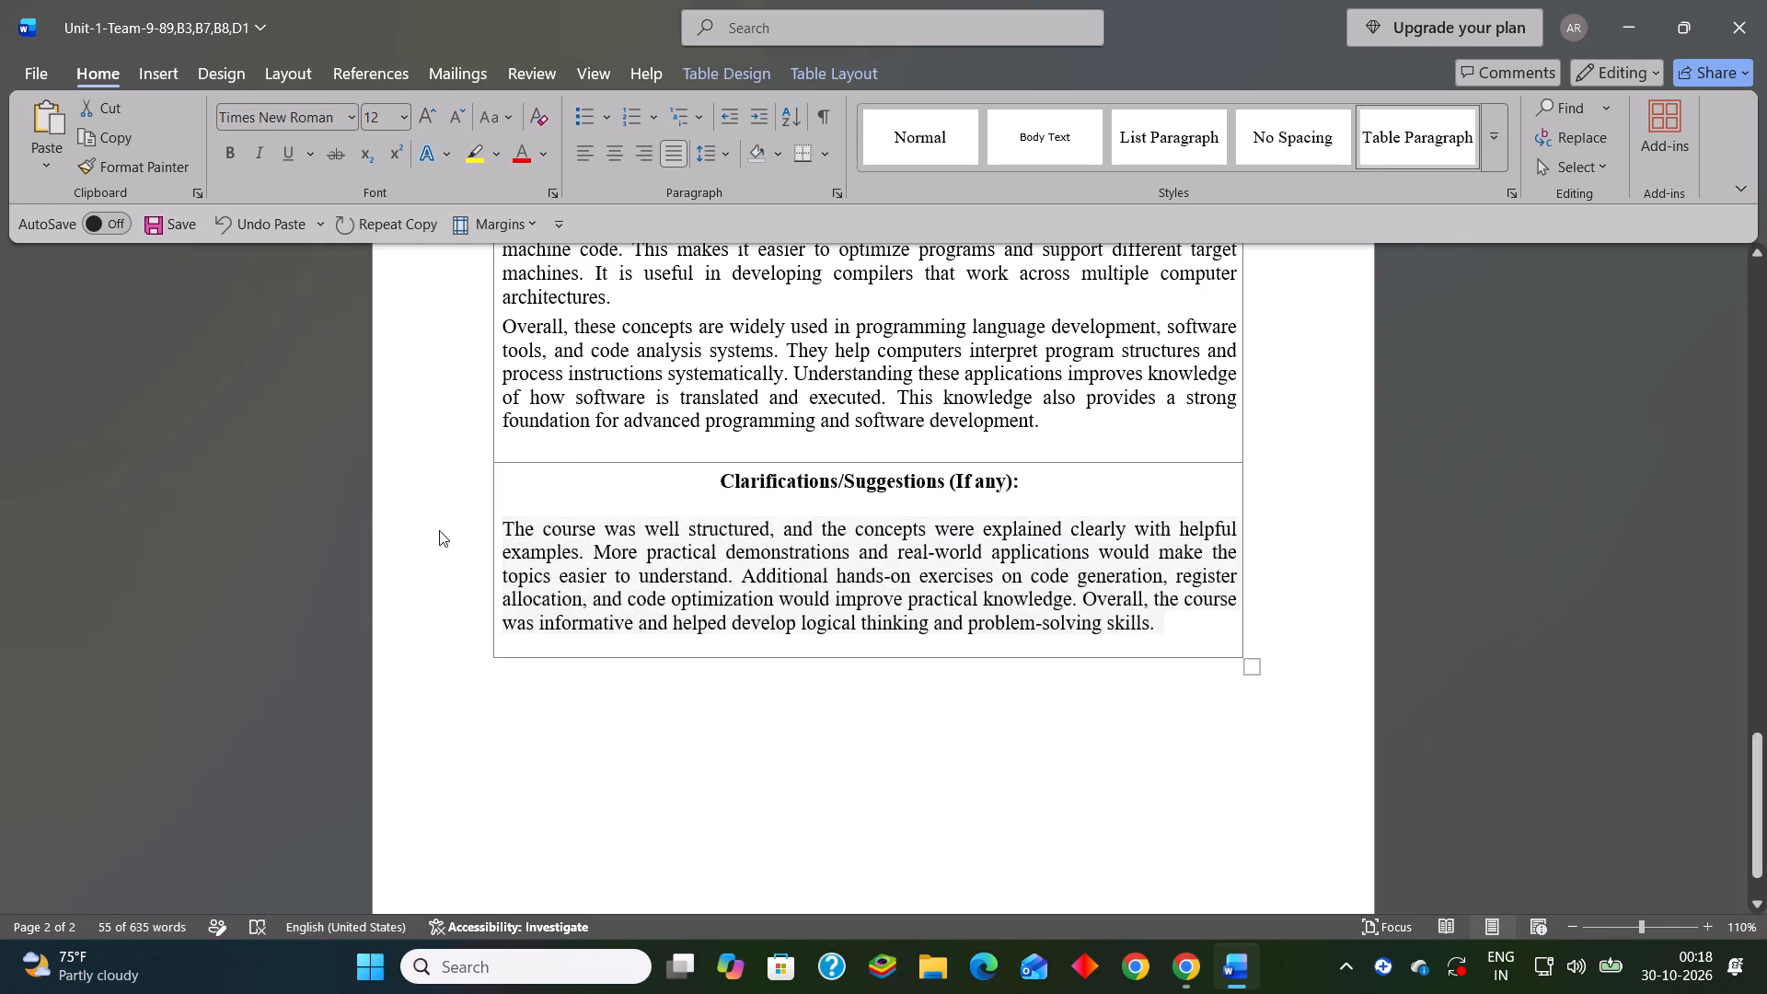
{"action": "left_click", "coordinate": [608, 592]}
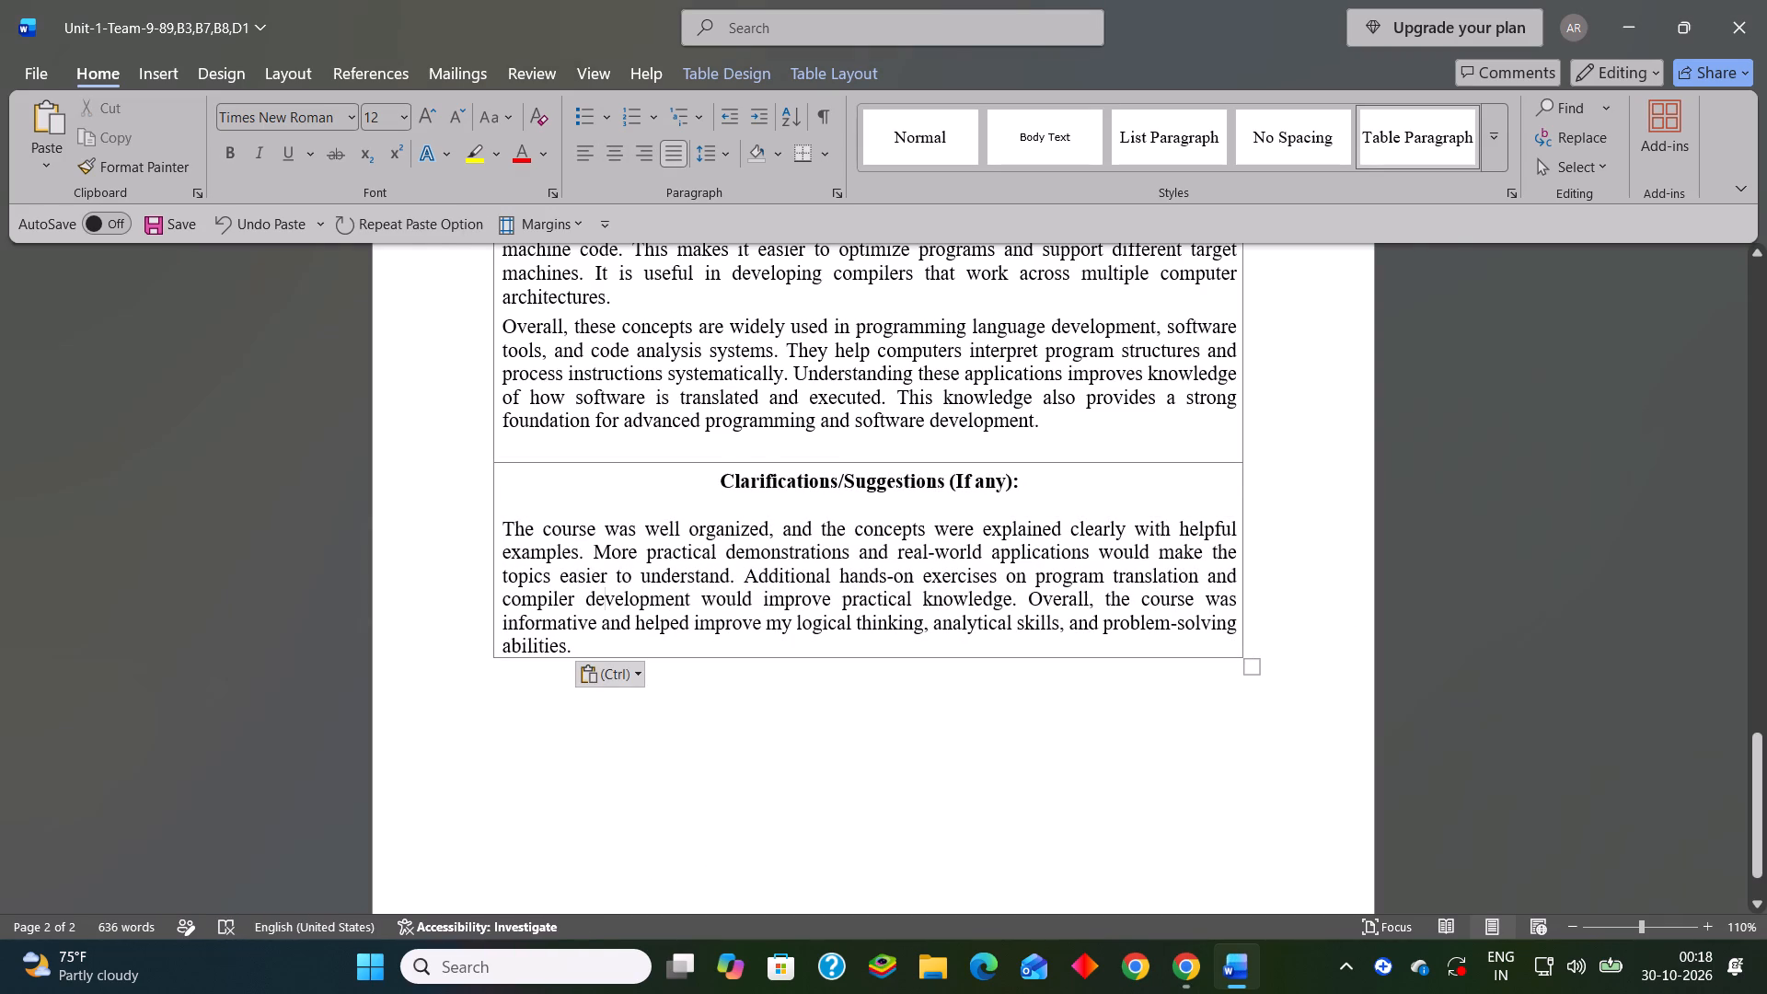
Save the report, save a copy in Downloads as "Unit-3-Team-9-89,B3,B7,B8,D1-acd", and close the Word document.
{"action": "scroll", "coordinate": [633, 656], "scroll_direction": "up", "scroll_amount": 8}
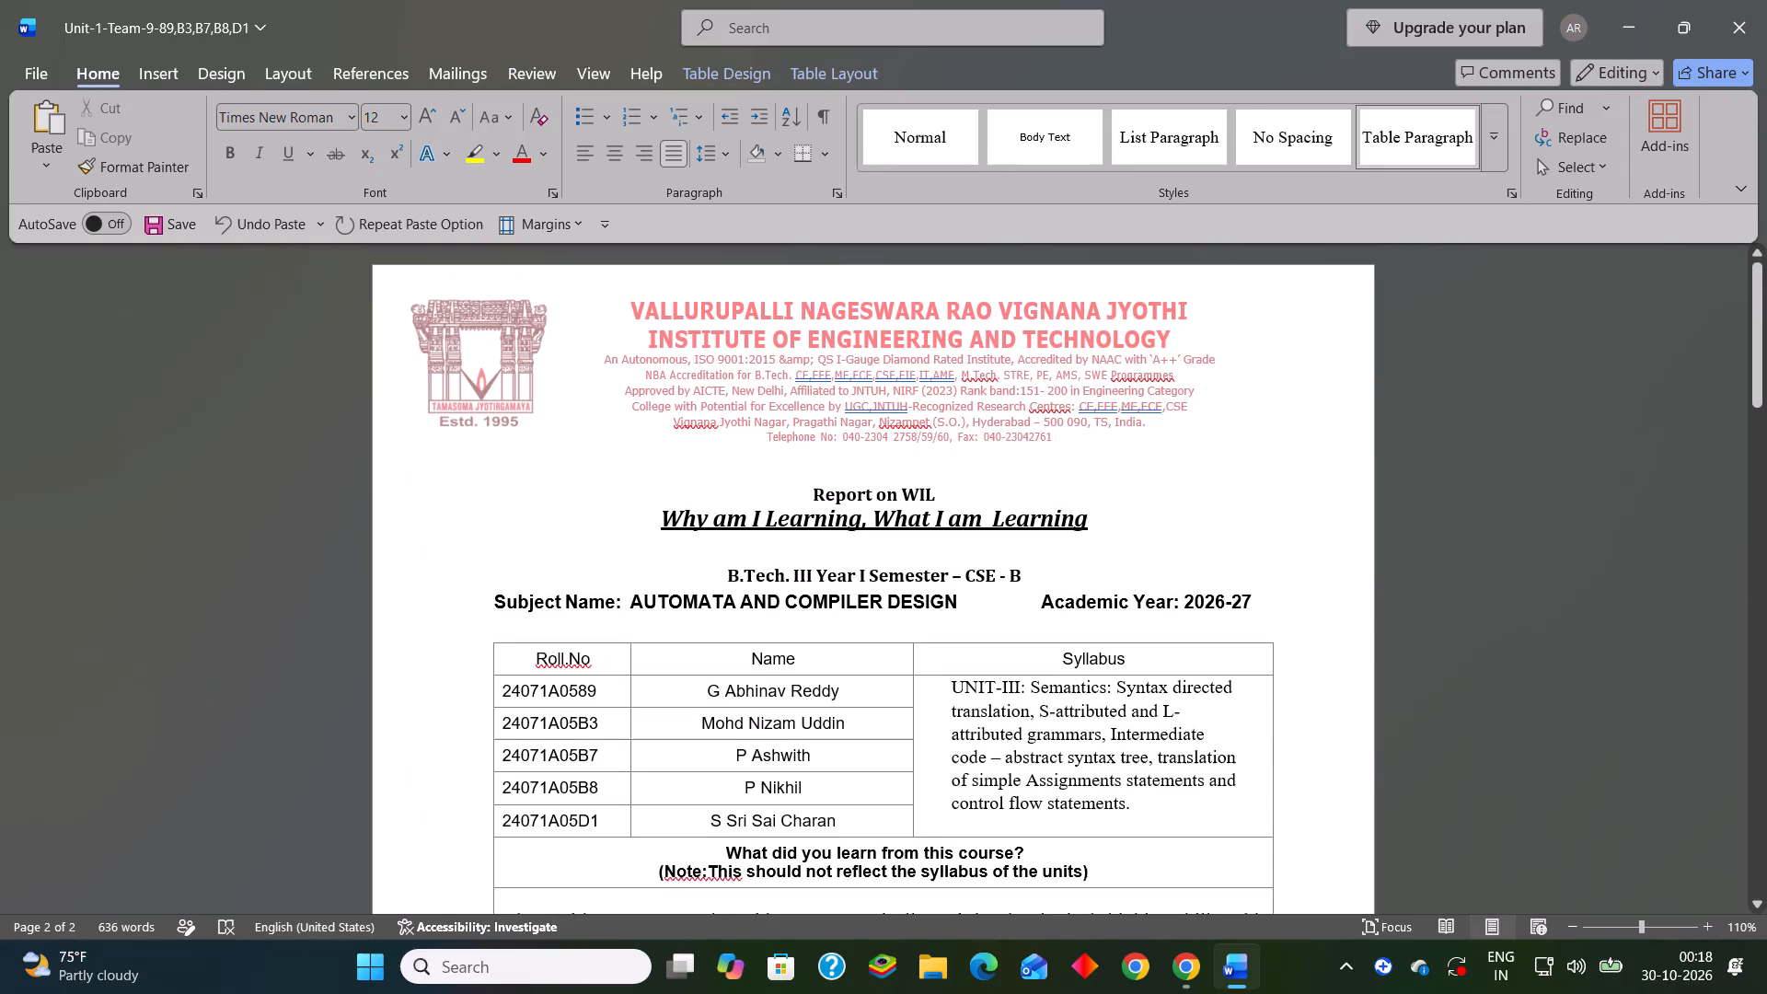
{"action": "key", "text": "ctrl+s"}
{"action": "left_click", "coordinate": [25, 74]}
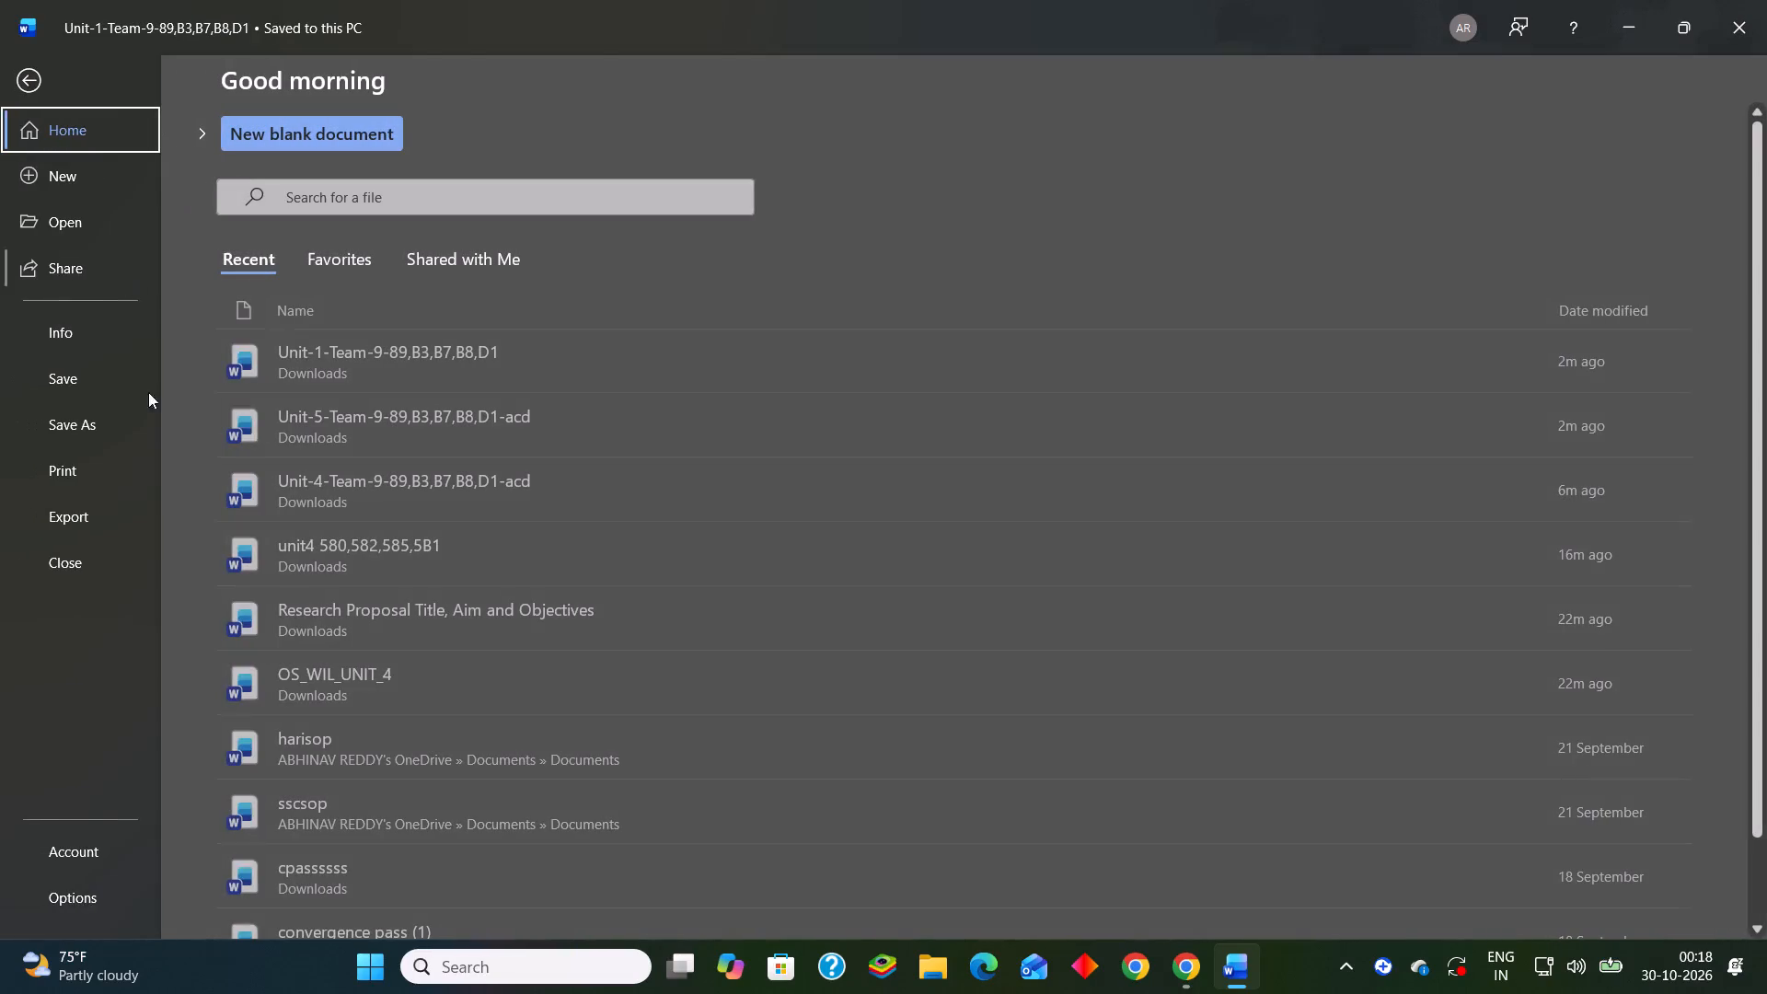
{"action": "left_click", "coordinate": [120, 417]}
{"action": "left_click", "coordinate": [596, 275]}
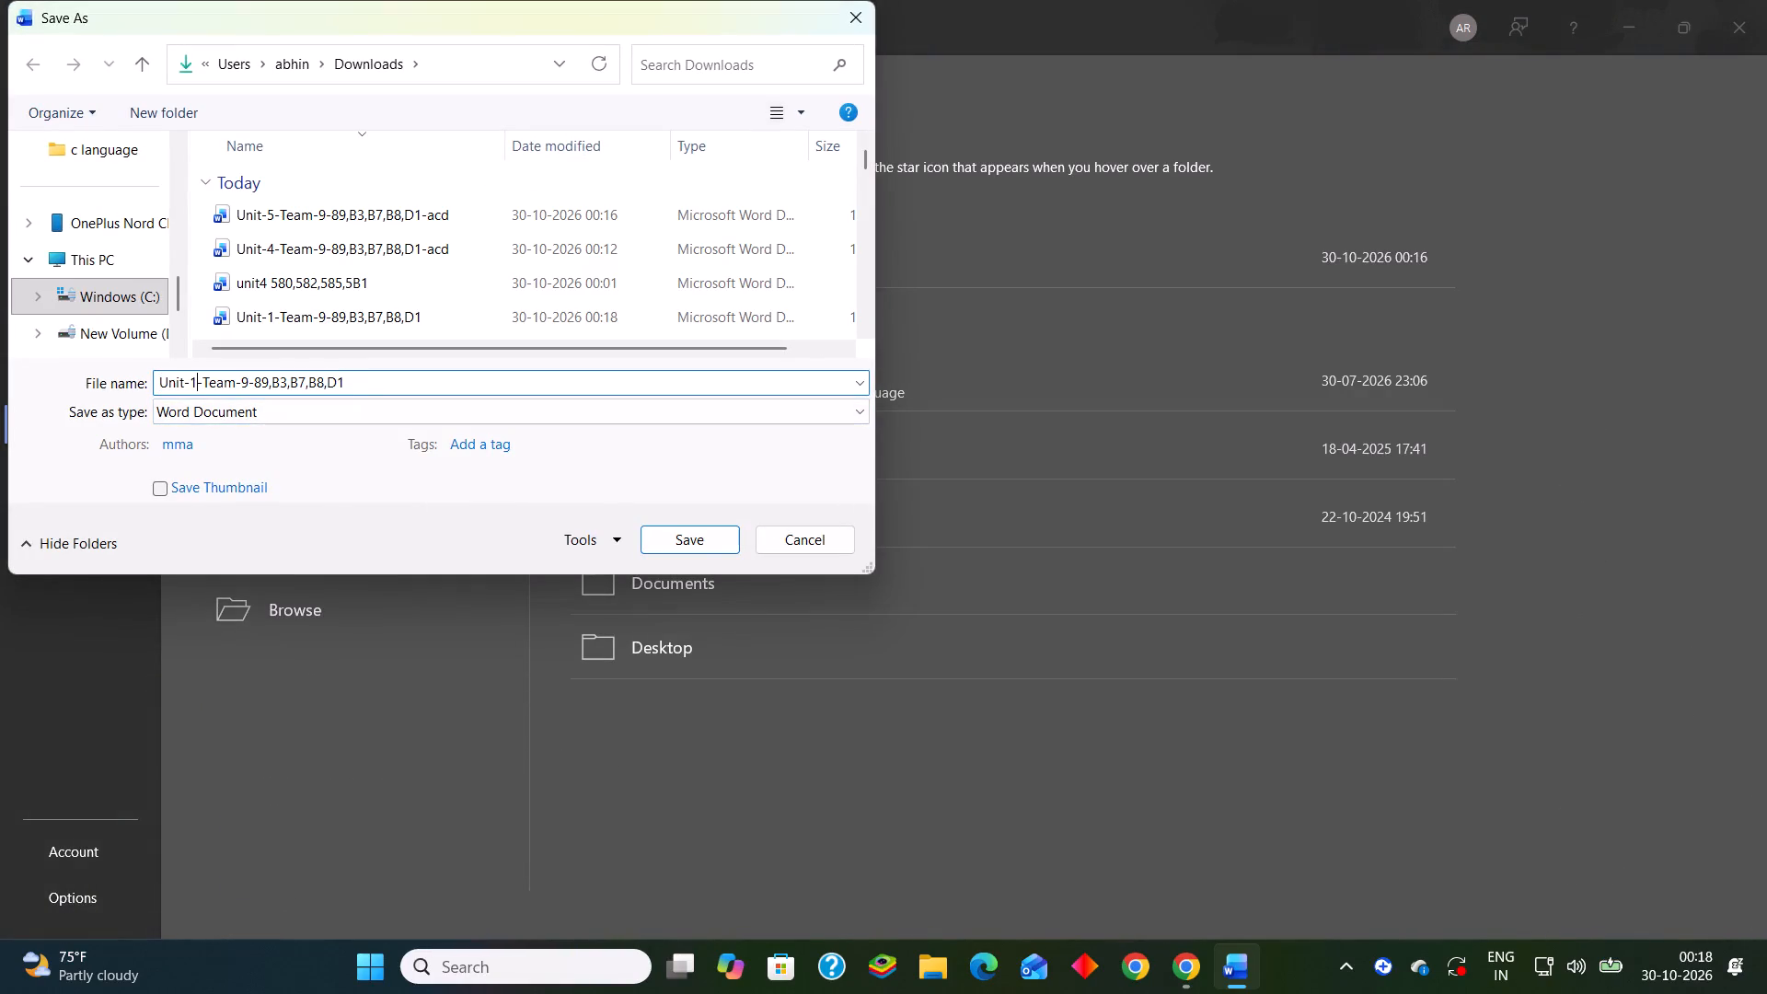
{"action": "left_click", "coordinate": [196, 384]}
{"action": "key", "text": "BackSpace"}
{"action": "key", "text": "3"}
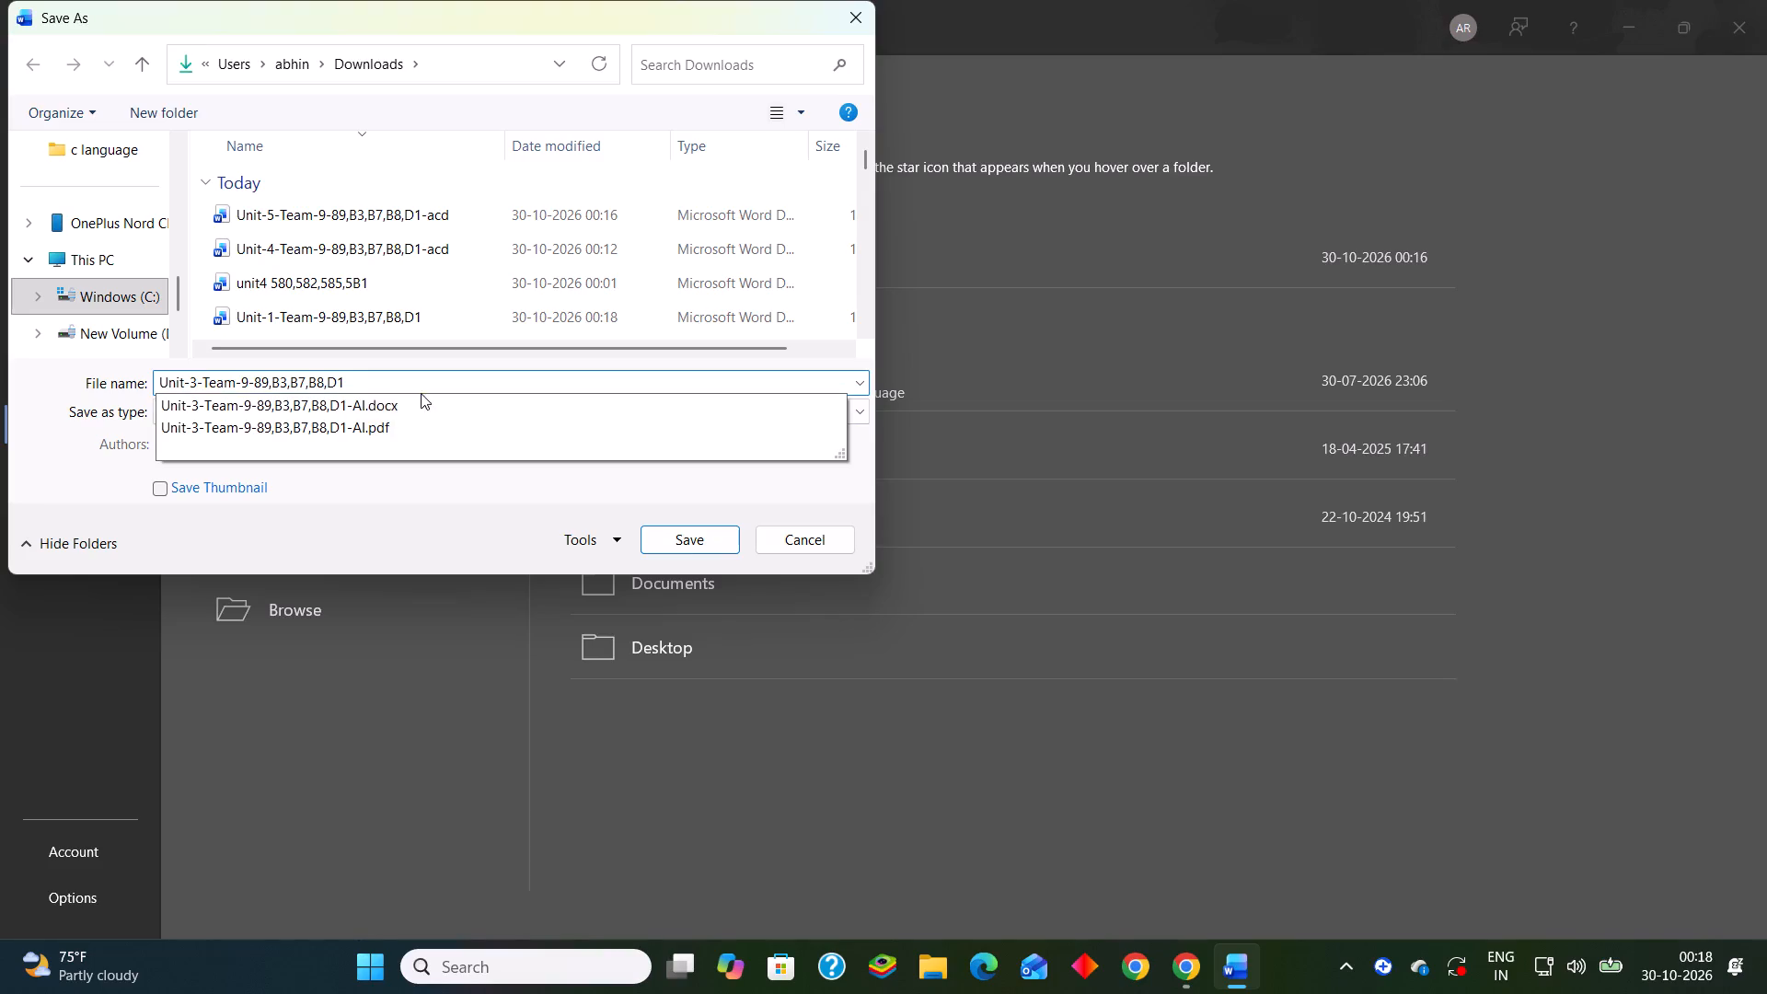
{"action": "left_click", "coordinate": [411, 379]}
{"action": "type", "text": "-acd"}
{"action": "key", "text": "Return"}
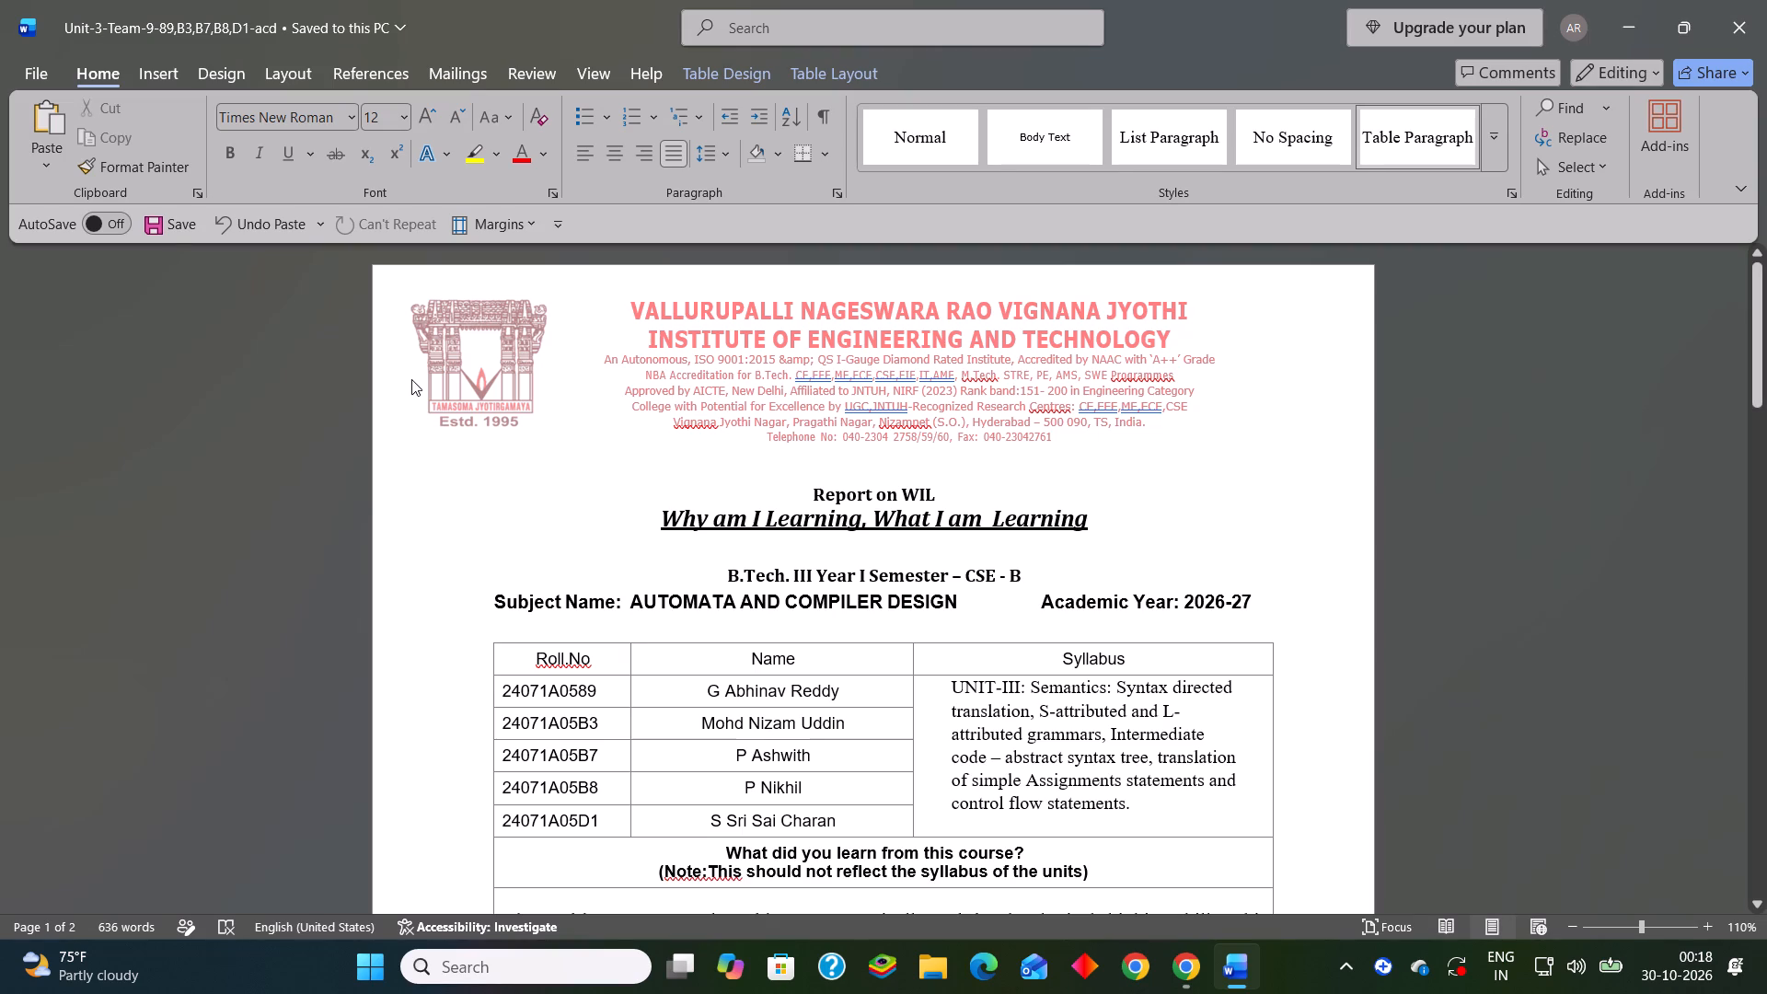
{"action": "left_click", "coordinate": [1766, 0]}
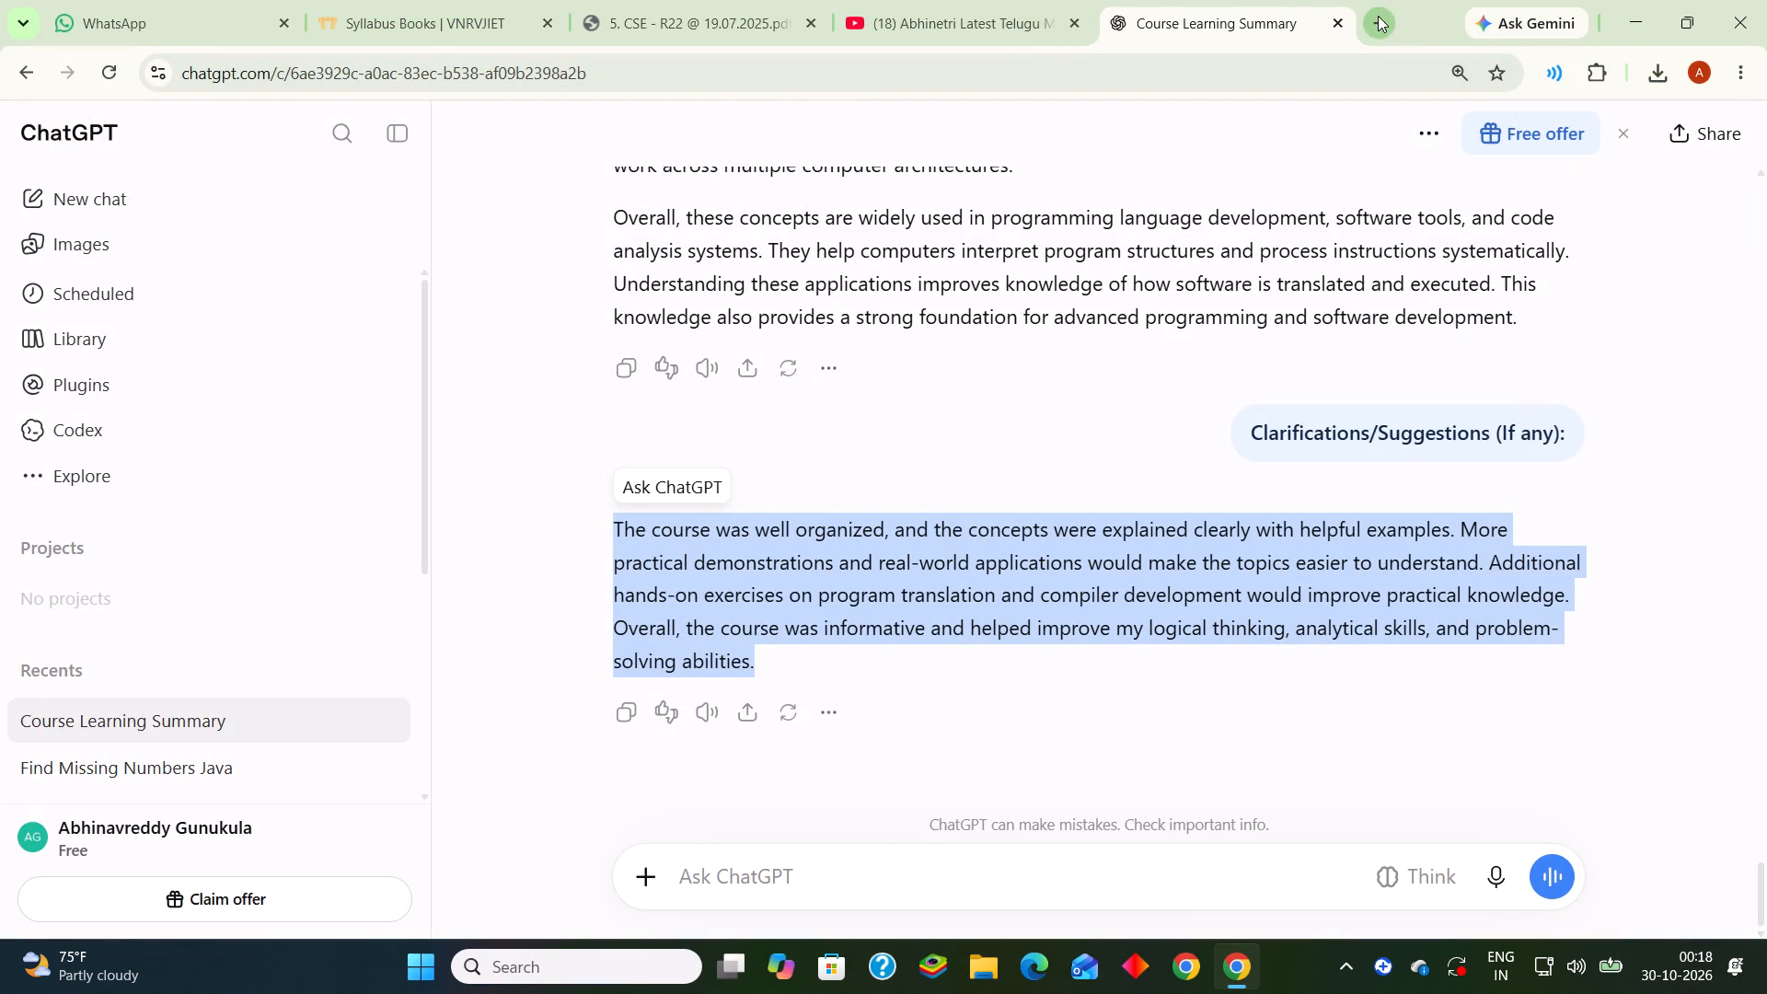
Play the suggested "Mee Intiki Mundhu" video song in the YouTube tab.
{"action": "left_click", "coordinate": [967, 0]}
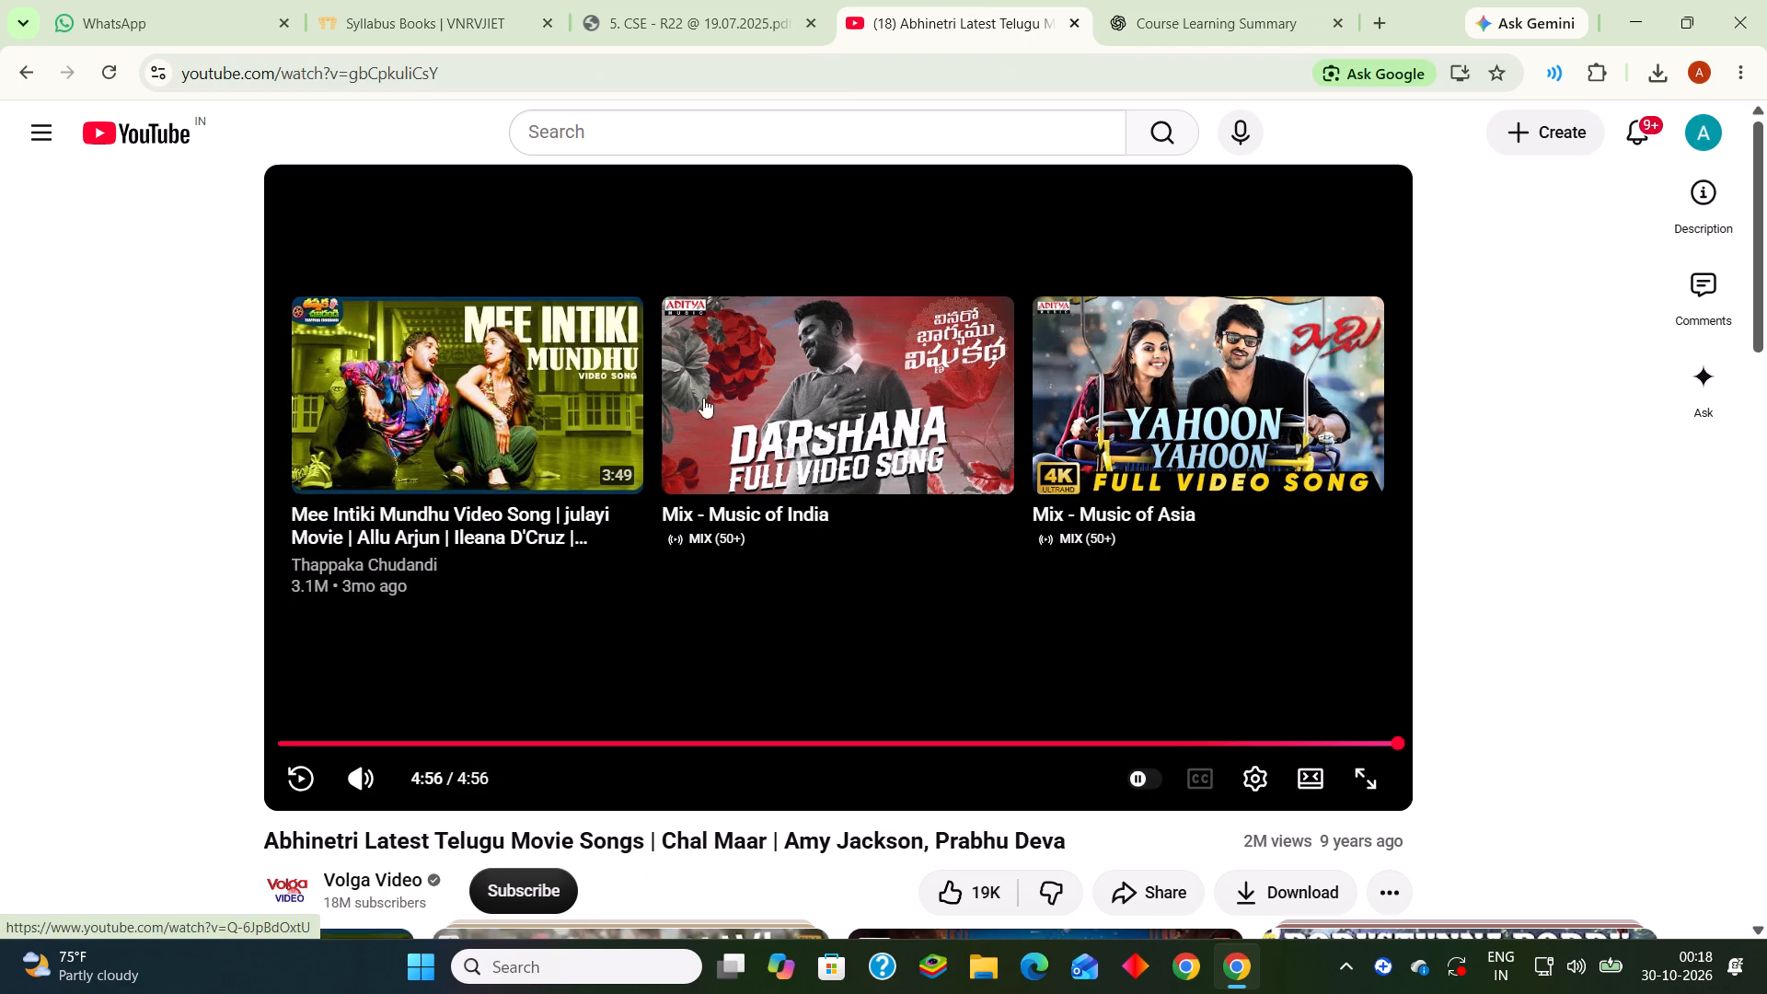
{"action": "left_click", "coordinate": [547, 395]}
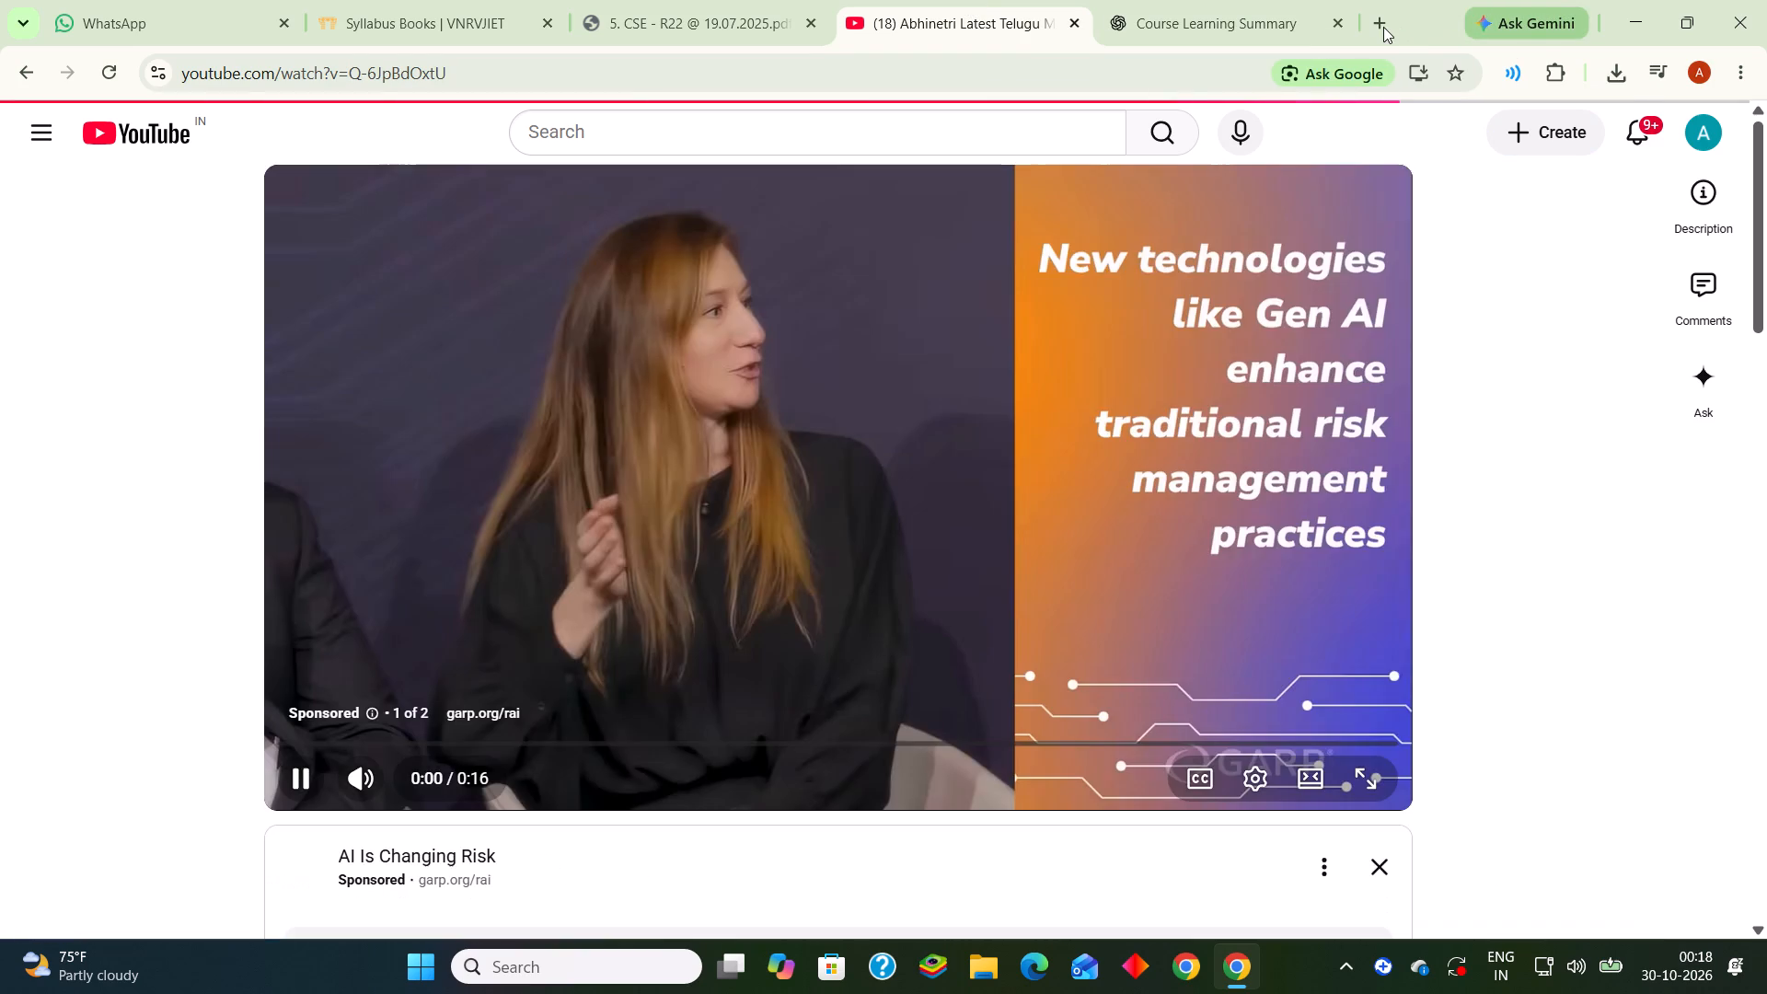
Search the web for "word to pdf" in a new tab and open iLovePDF's Word to PDF converter.
{"action": "left_click", "coordinate": [1378, 27]}
{"action": "key", "text": "w"}
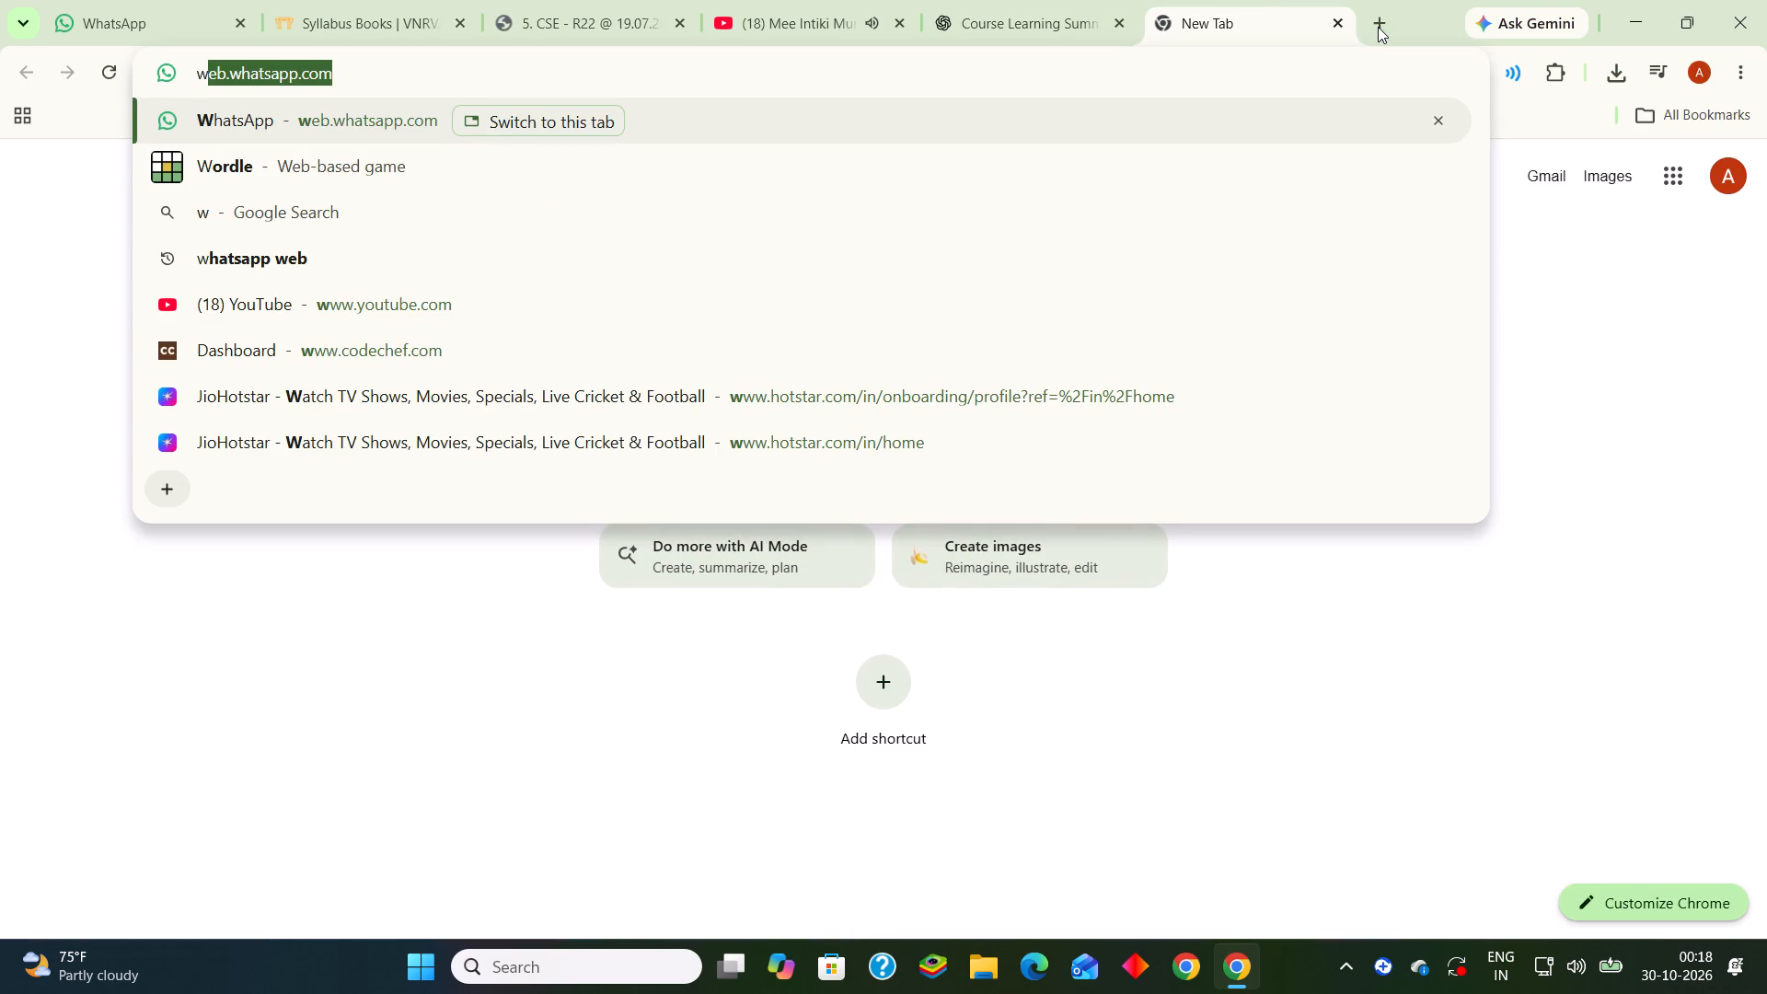
{"action": "key", "text": "o"}
{"action": "key", "text": "Down"}
{"action": "key", "text": "Down"}
{"action": "key", "text": "Return"}
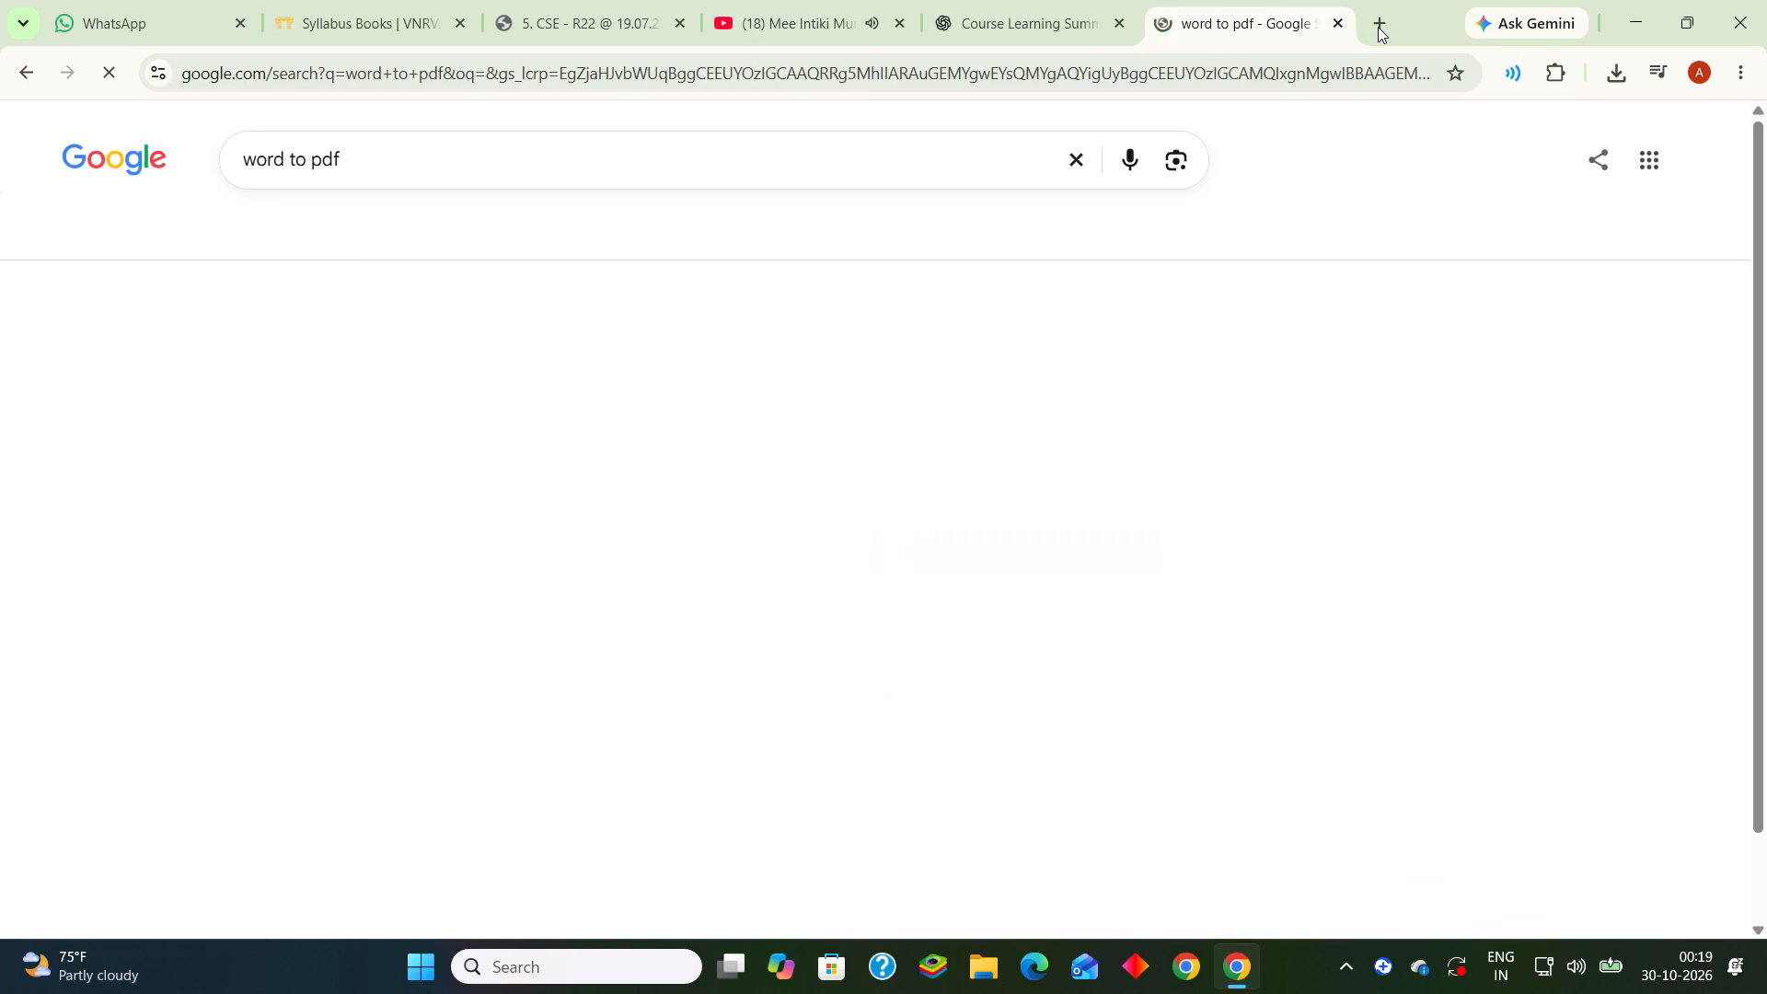
{"action": "left_click", "coordinate": [737, 351]}
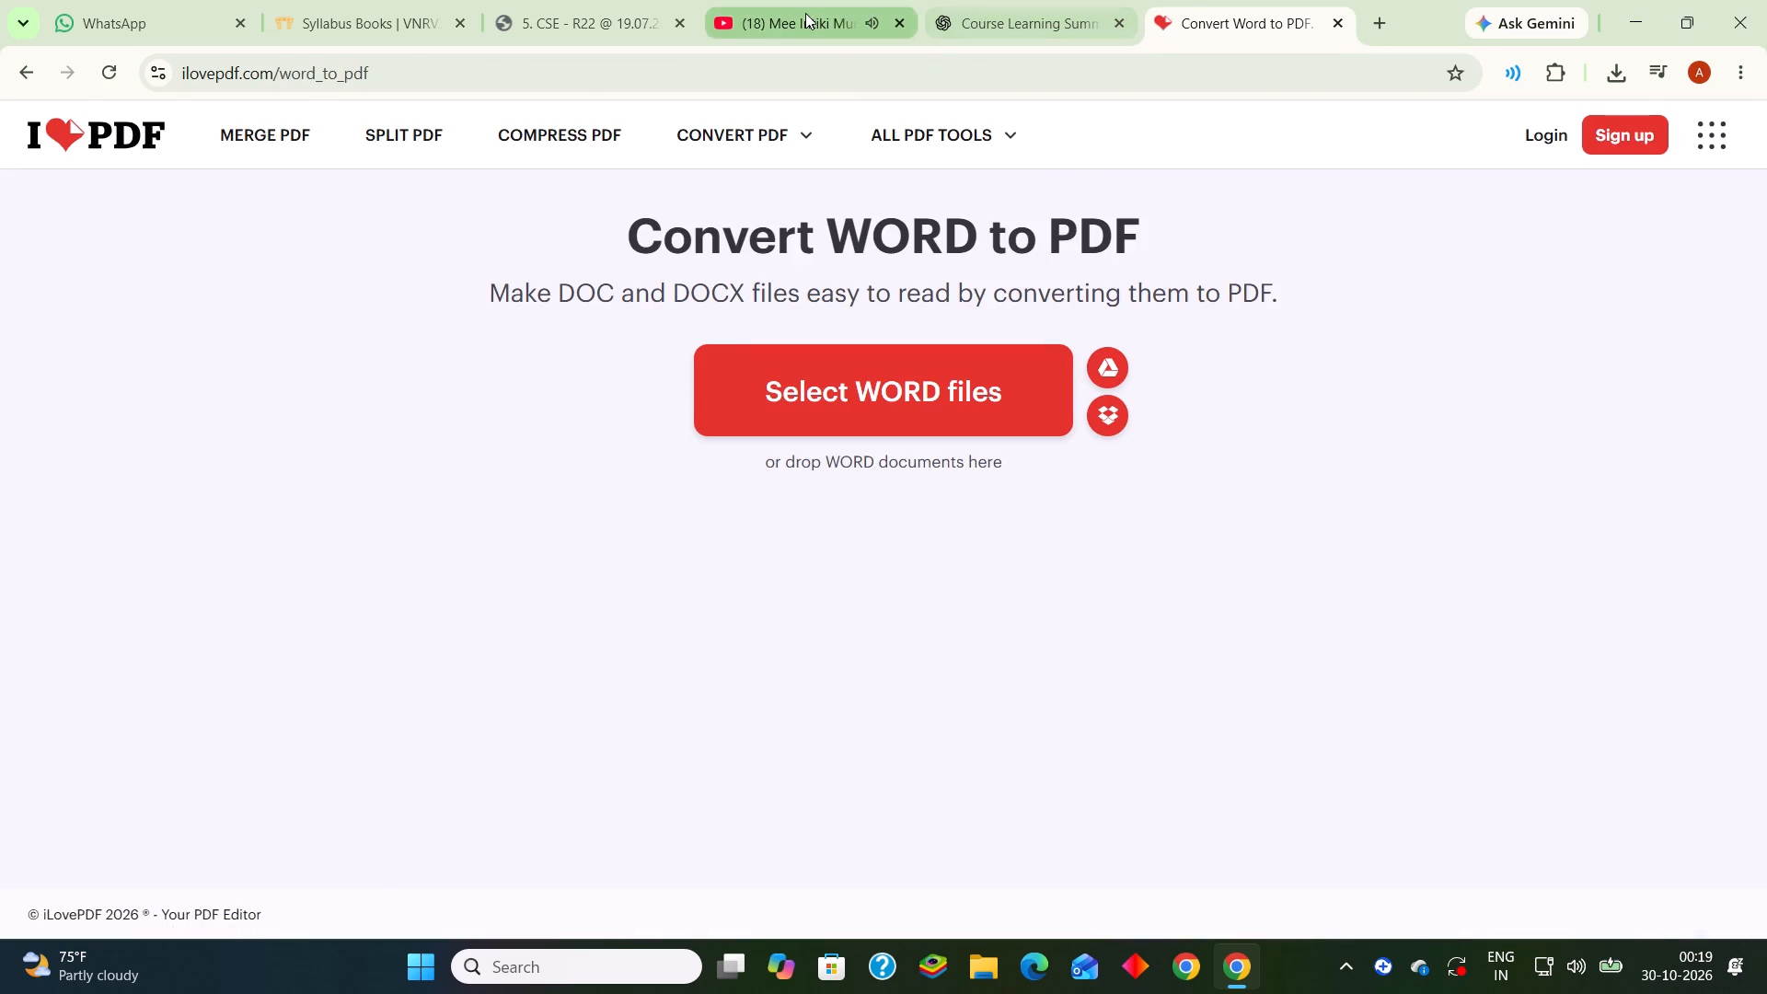
Return to the YouTube video and skip its ad.
{"action": "left_click", "coordinate": [804, 13]}
{"action": "left_click", "coordinate": [1344, 700]}
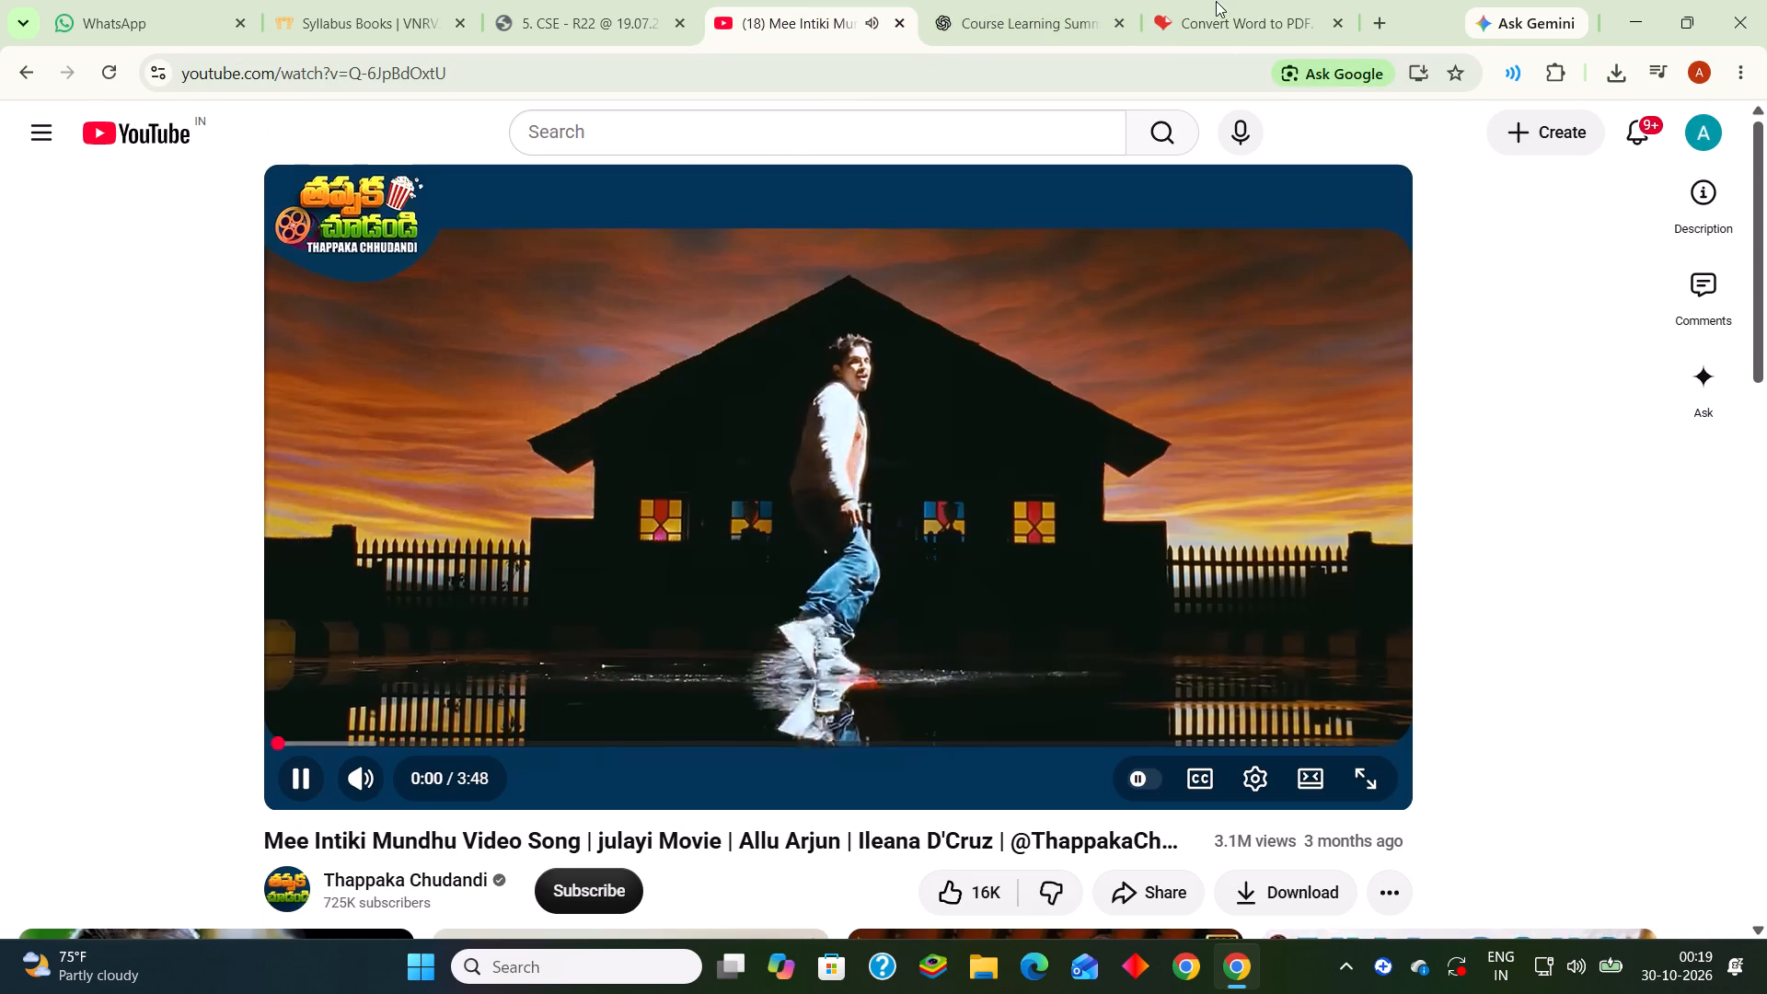
Convert the Word file "Unit-3-Team-9-89,B3,B7,B8,D1-acd" from Downloads to PDF in the iLovePDF tab and download the result.
{"action": "left_click", "coordinate": [1226, 0]}
{"action": "left_click", "coordinate": [872, 352]}
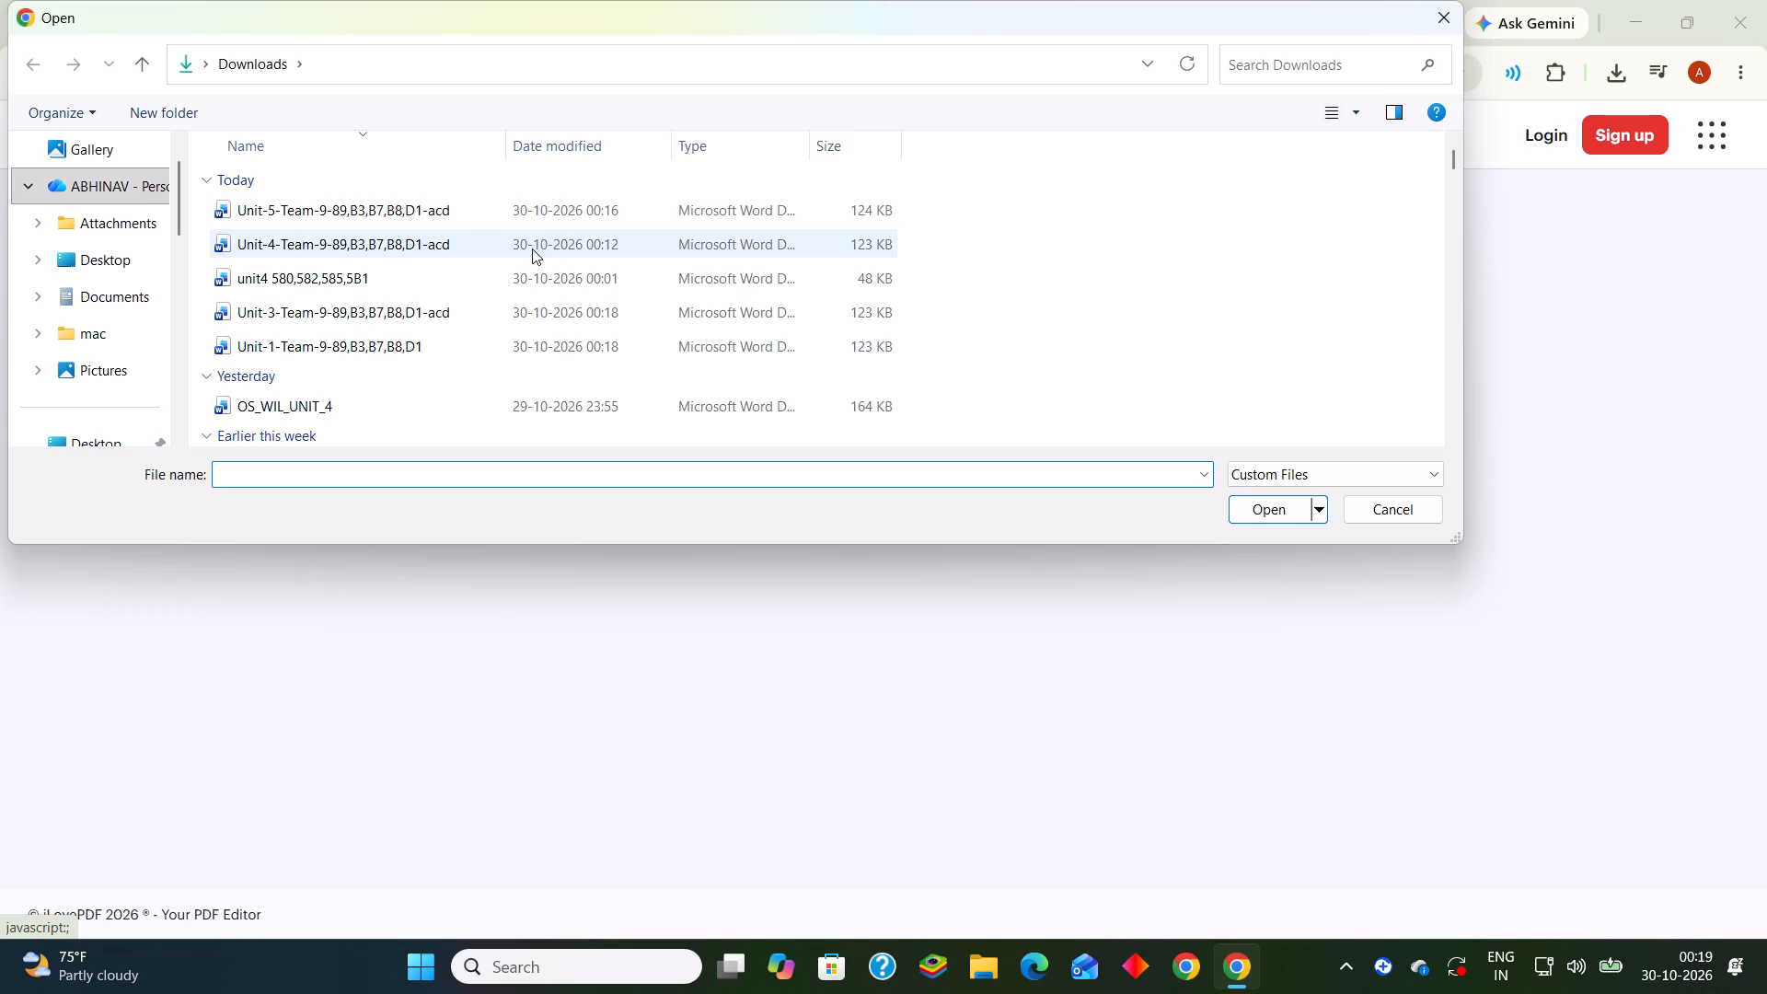
{"action": "left_click", "coordinate": [456, 329]}
{"action": "left_click", "coordinate": [450, 321]}
{"action": "key", "text": "Return"}
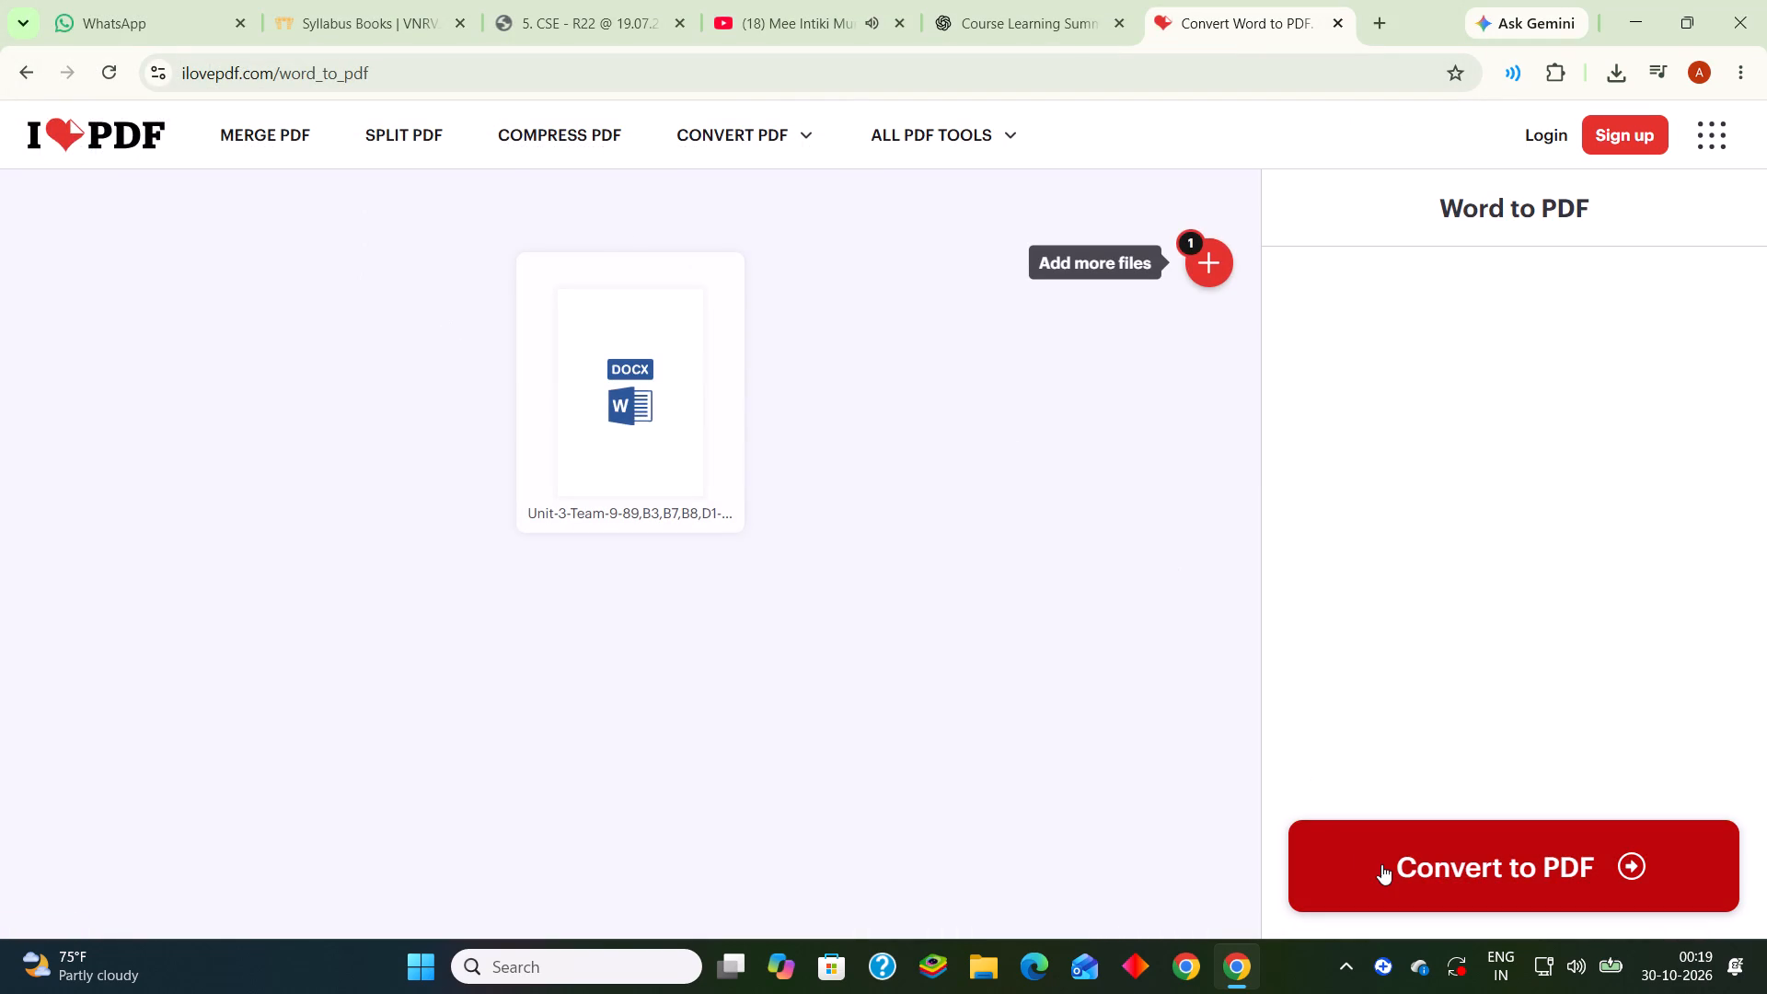
{"action": "left_click", "coordinate": [1384, 861]}
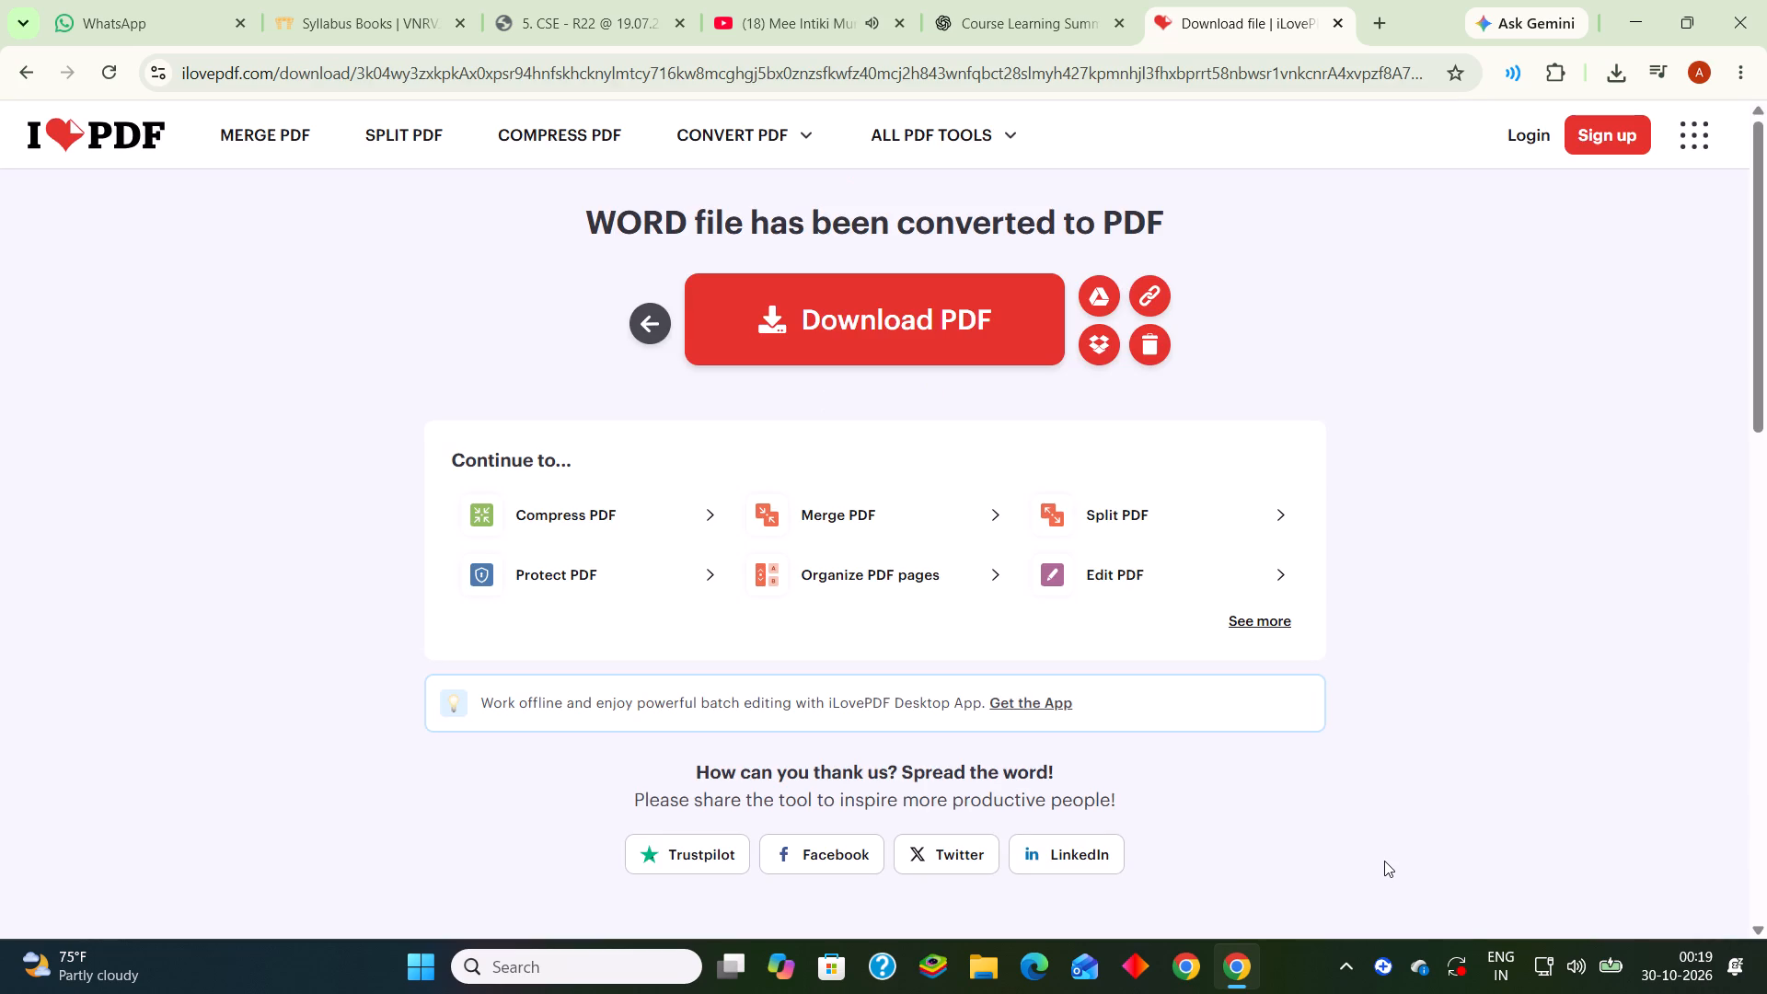
{"action": "left_click", "coordinate": [815, 320]}
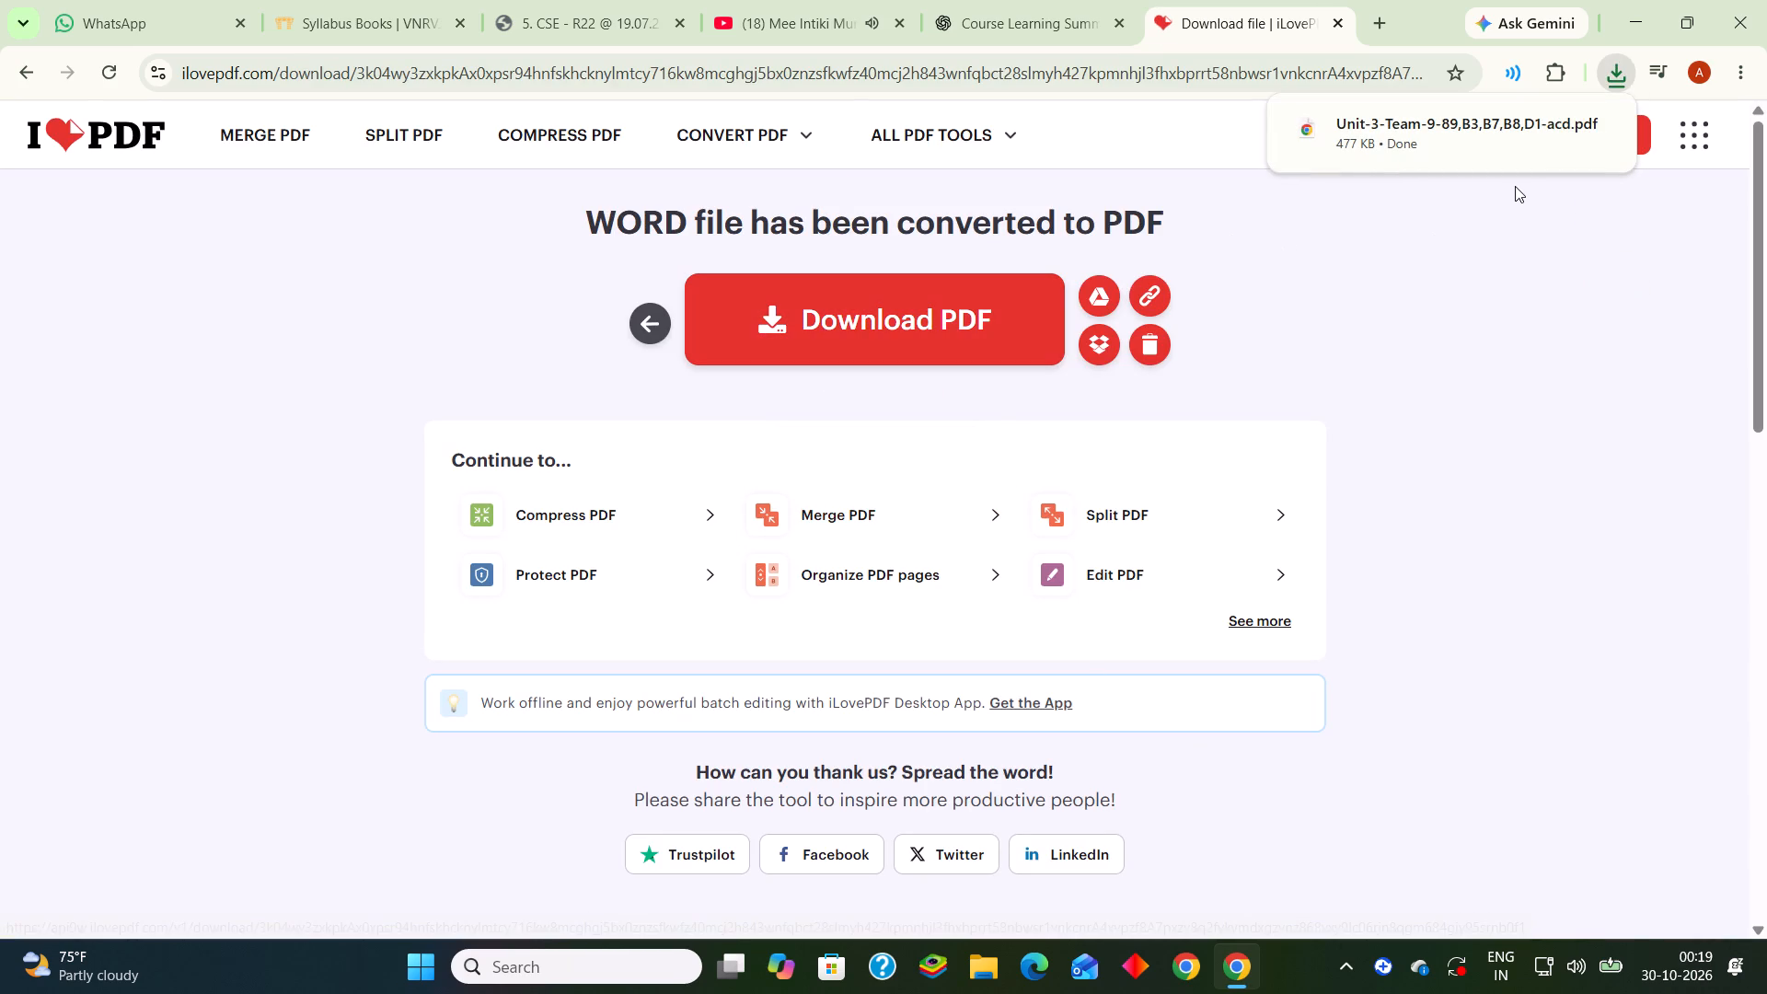
Open the downloaded Unit-3 PDF and review both pages of the report through to the Clarifications/Suggestions section.
{"action": "left_click", "coordinate": [1601, 129]}
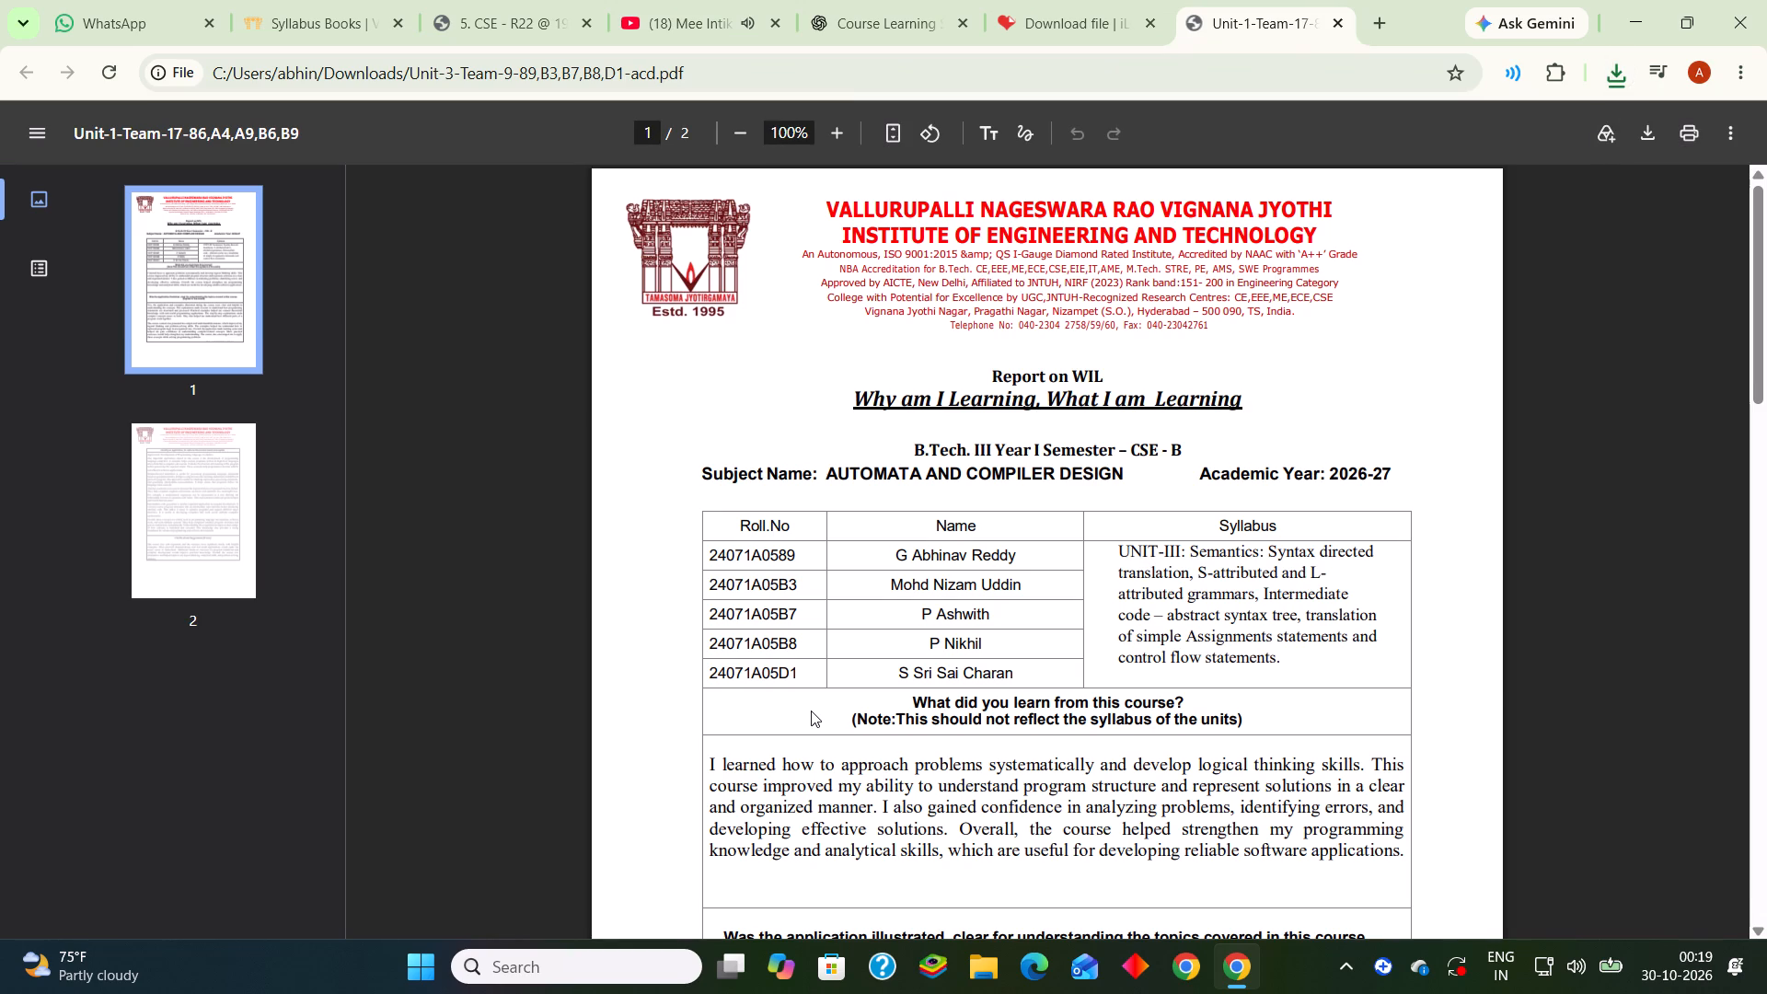
{"action": "scroll", "coordinate": [811, 711], "scroll_direction": "down", "scroll_amount": 1}
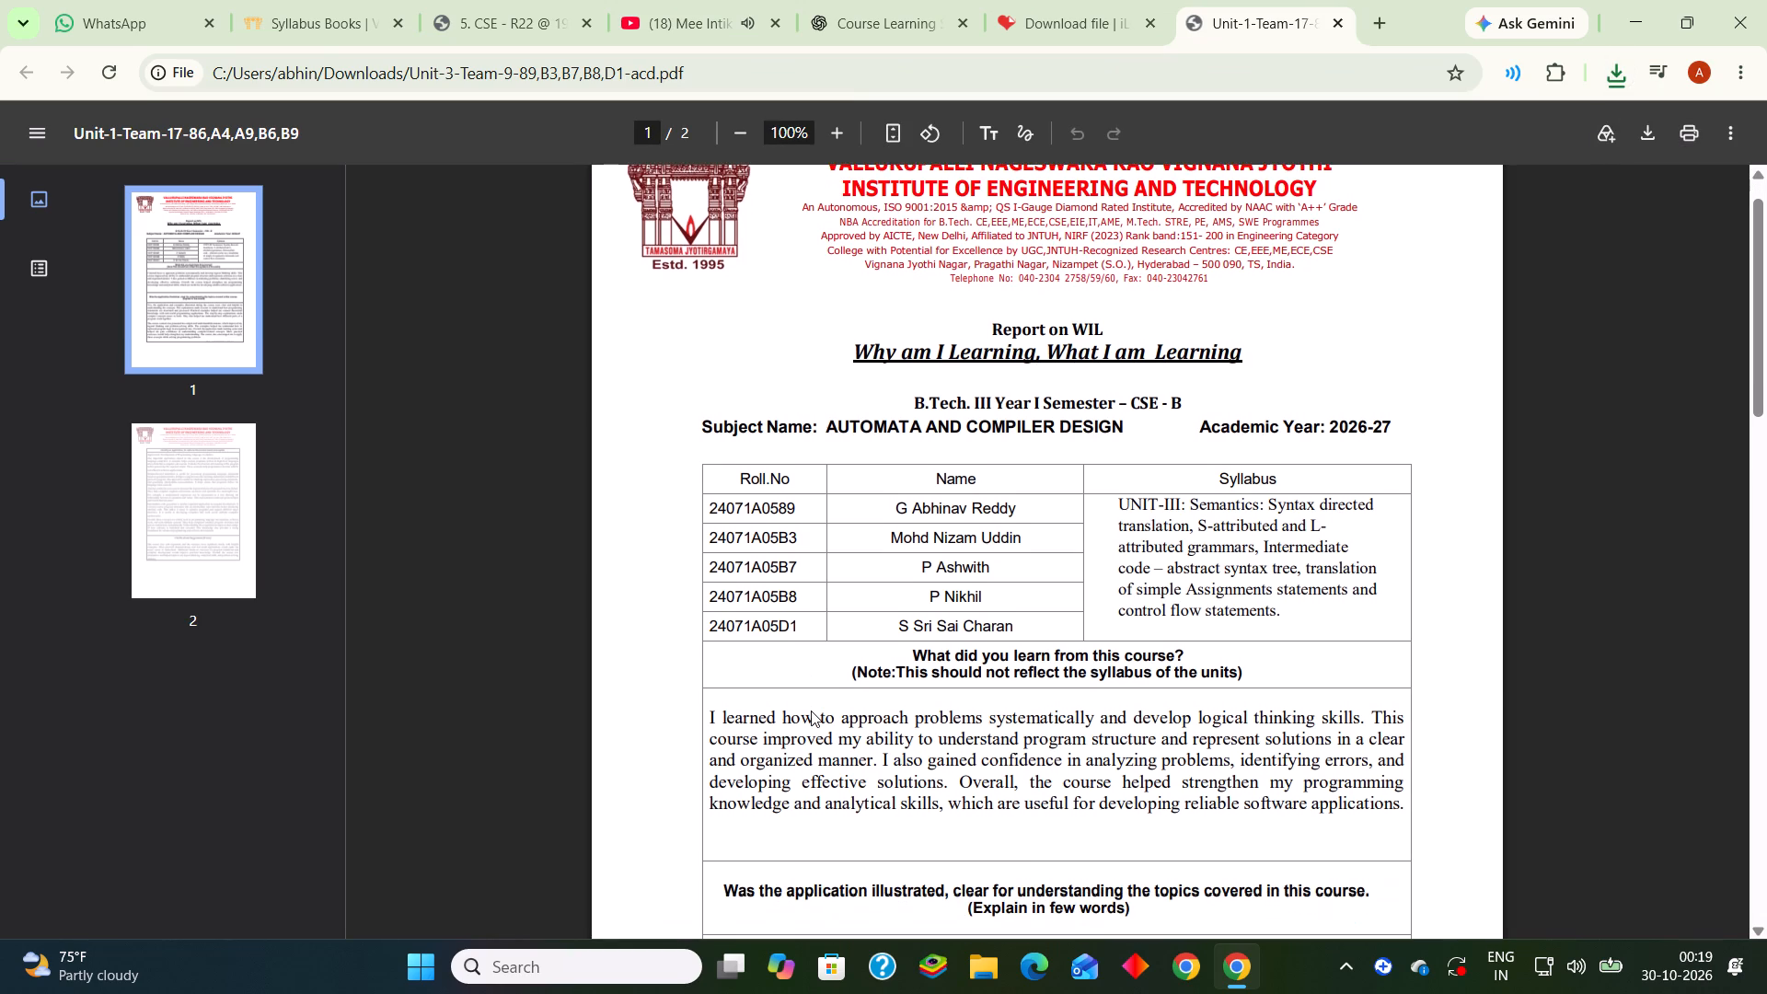
{"action": "scroll", "coordinate": [811, 711], "scroll_direction": "down", "scroll_amount": 7}
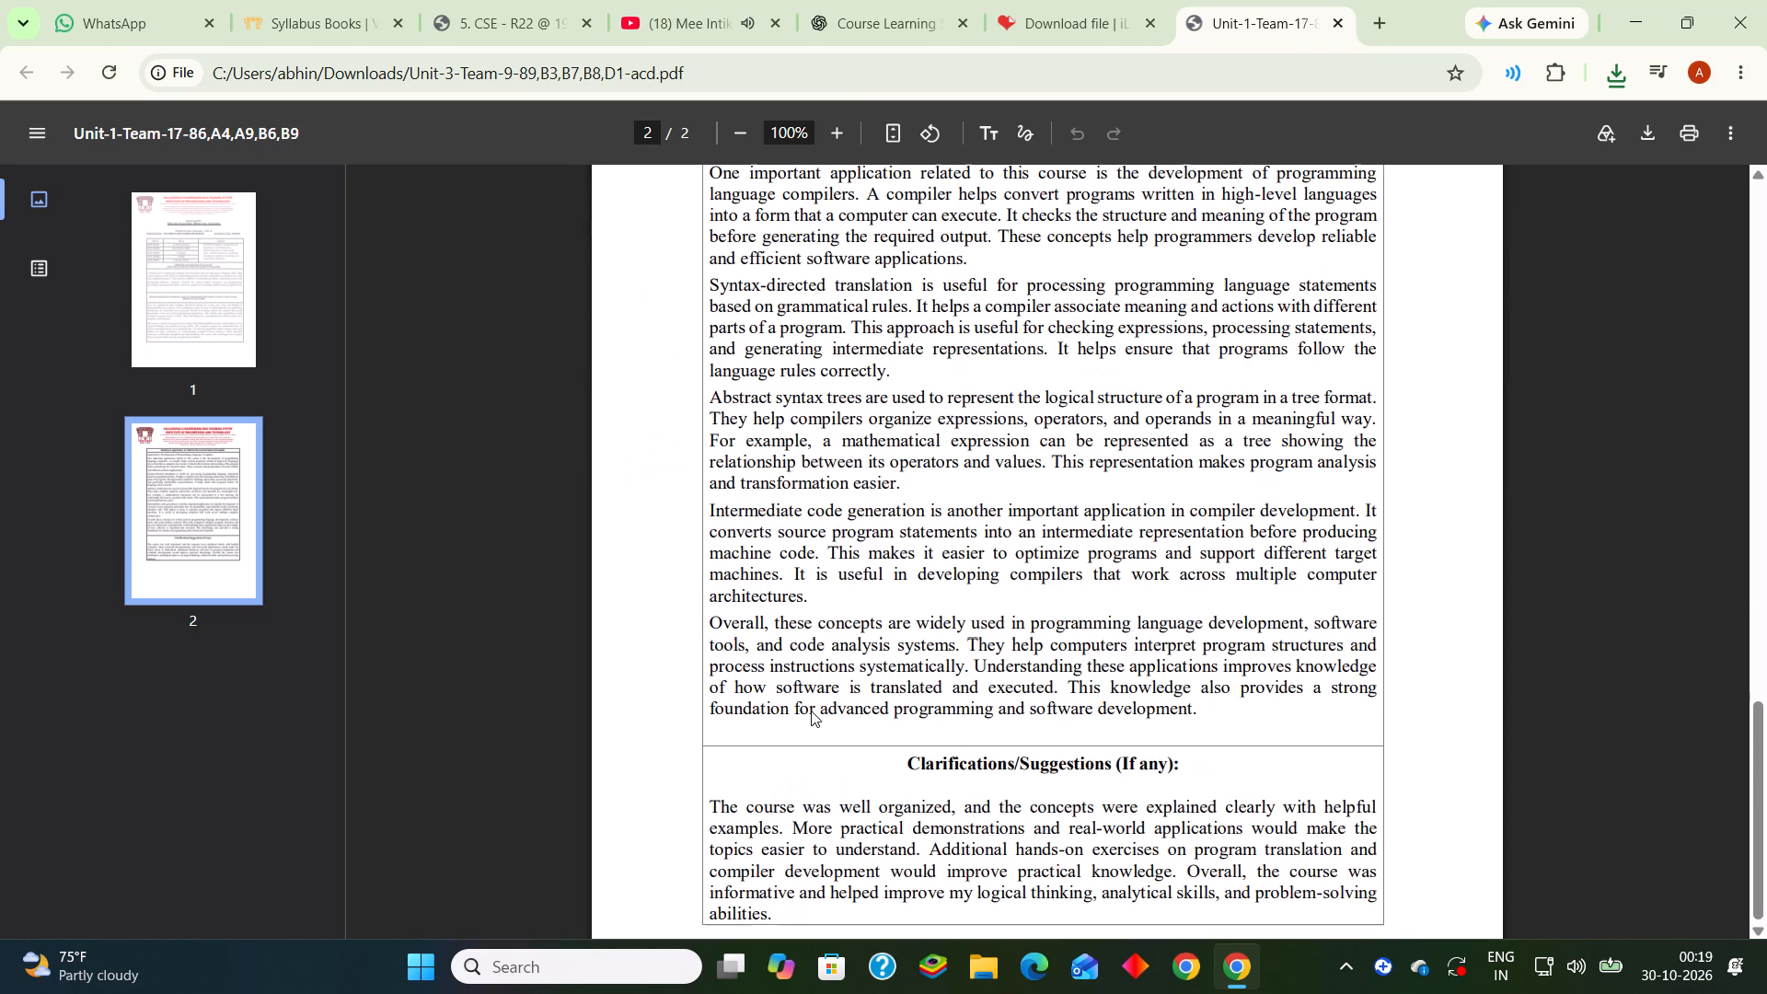
Return to iLovePDF, convert the Word file "Unit-4-Team-9-89,B3,B7,B8,D1-acd" from Downloads to PDF, and download it.
{"action": "left_click", "coordinate": [1034, 0]}
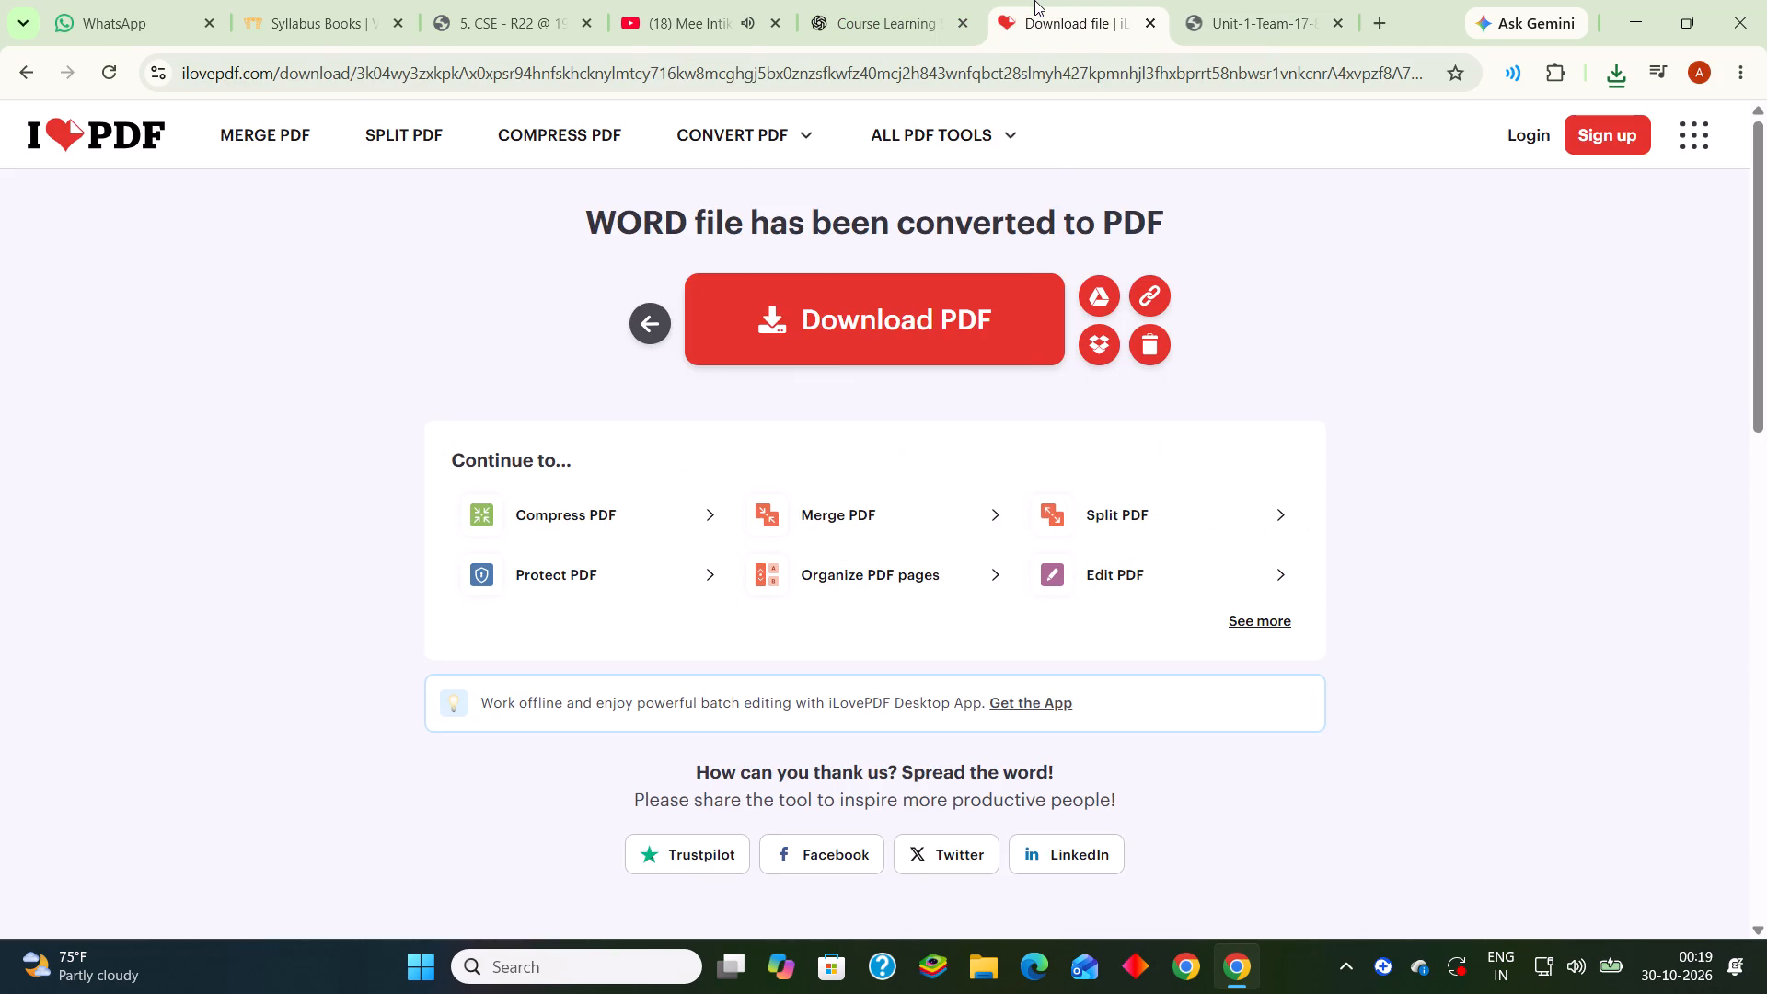
{"action": "left_click", "coordinate": [640, 323]}
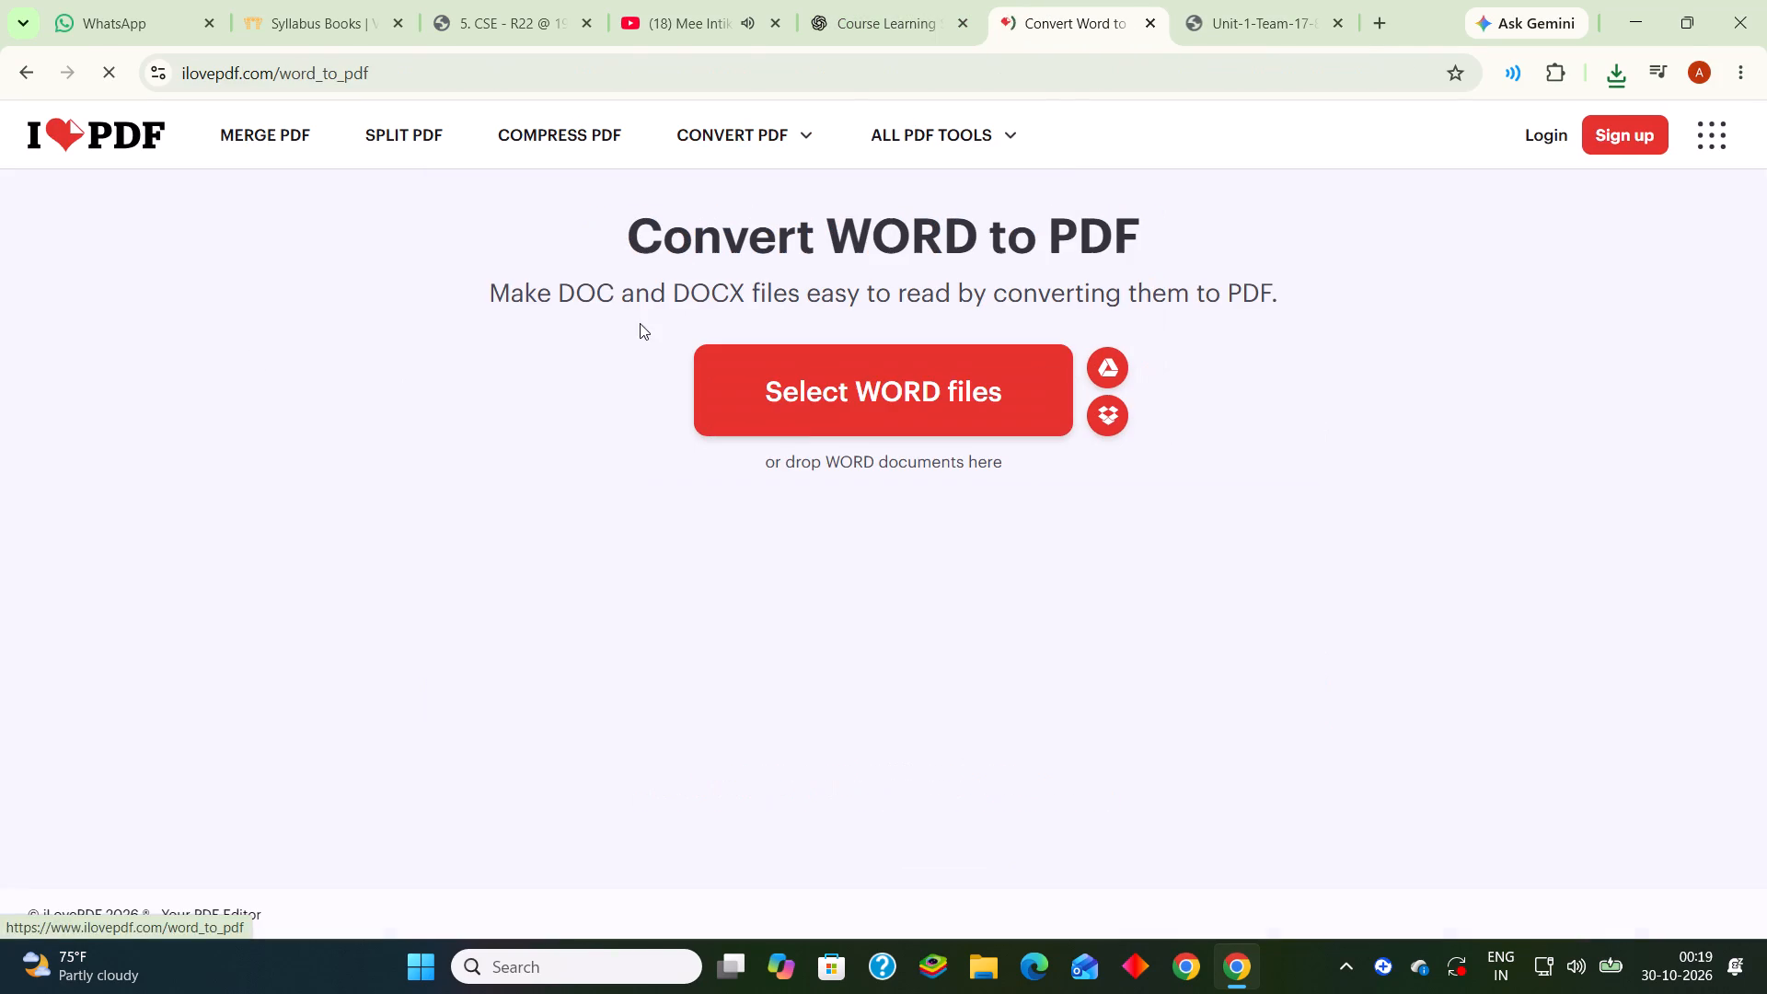
{"action": "left_click", "coordinate": [819, 433]}
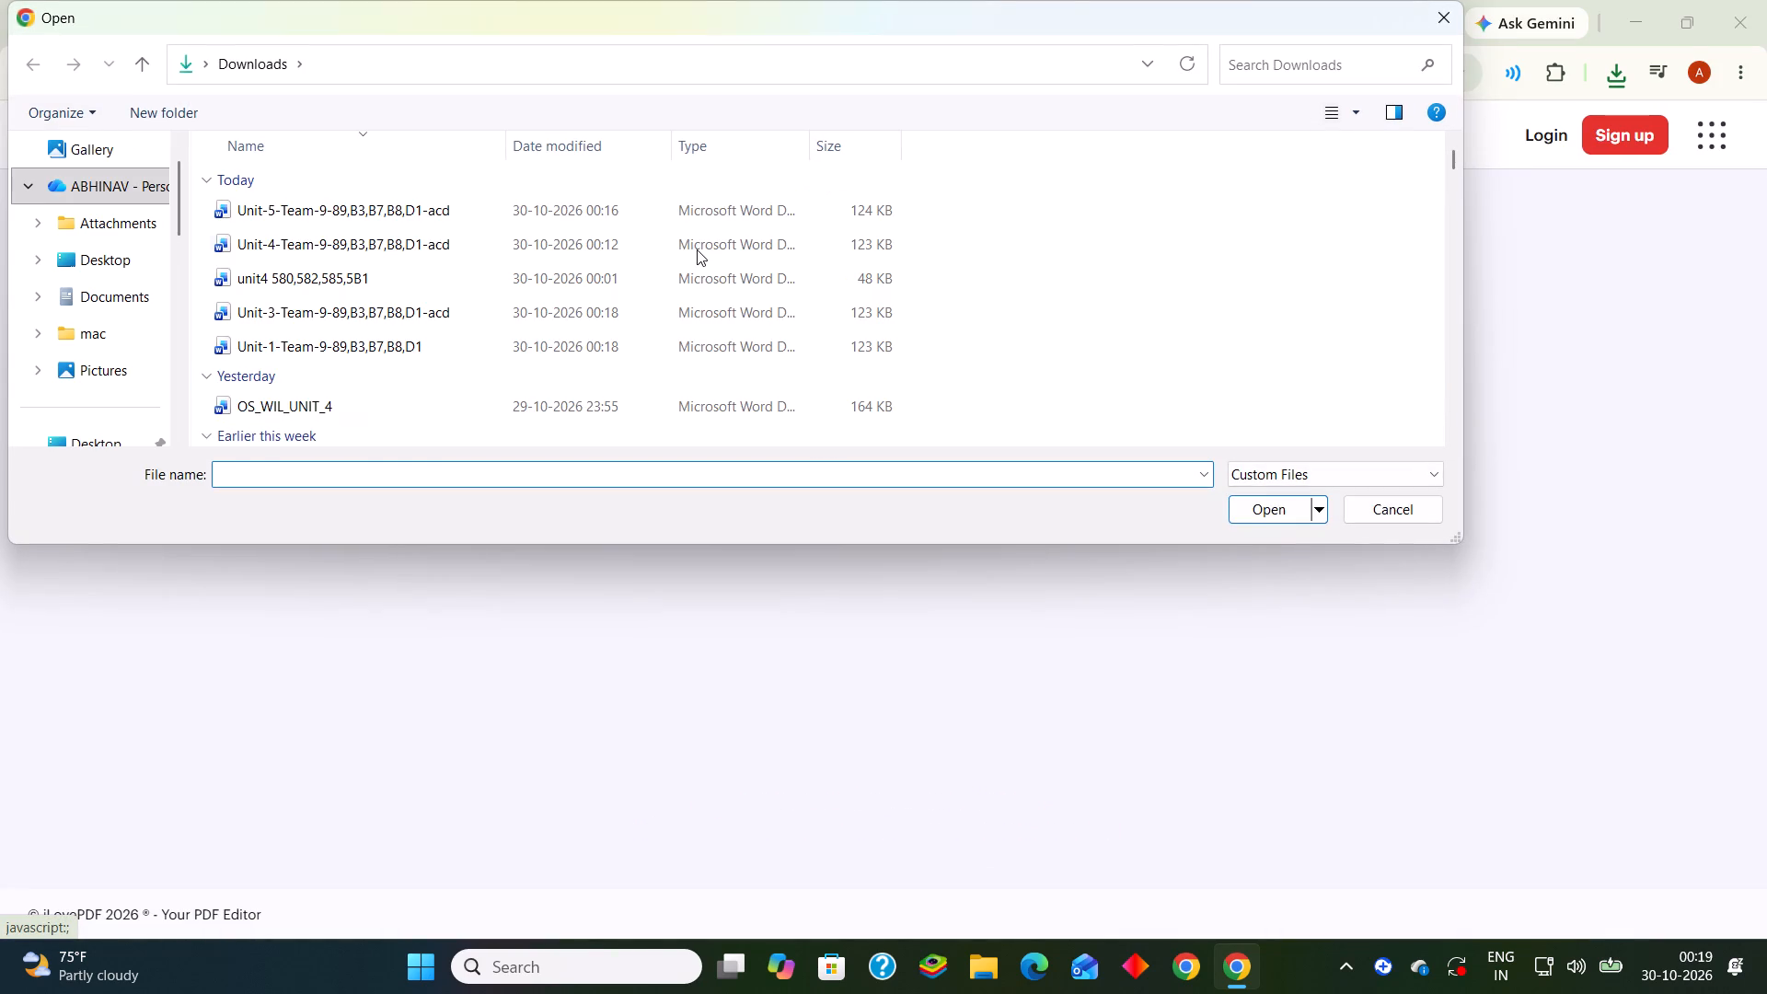
{"action": "left_click", "coordinate": [697, 248]}
{"action": "left_click", "coordinate": [1277, 514]}
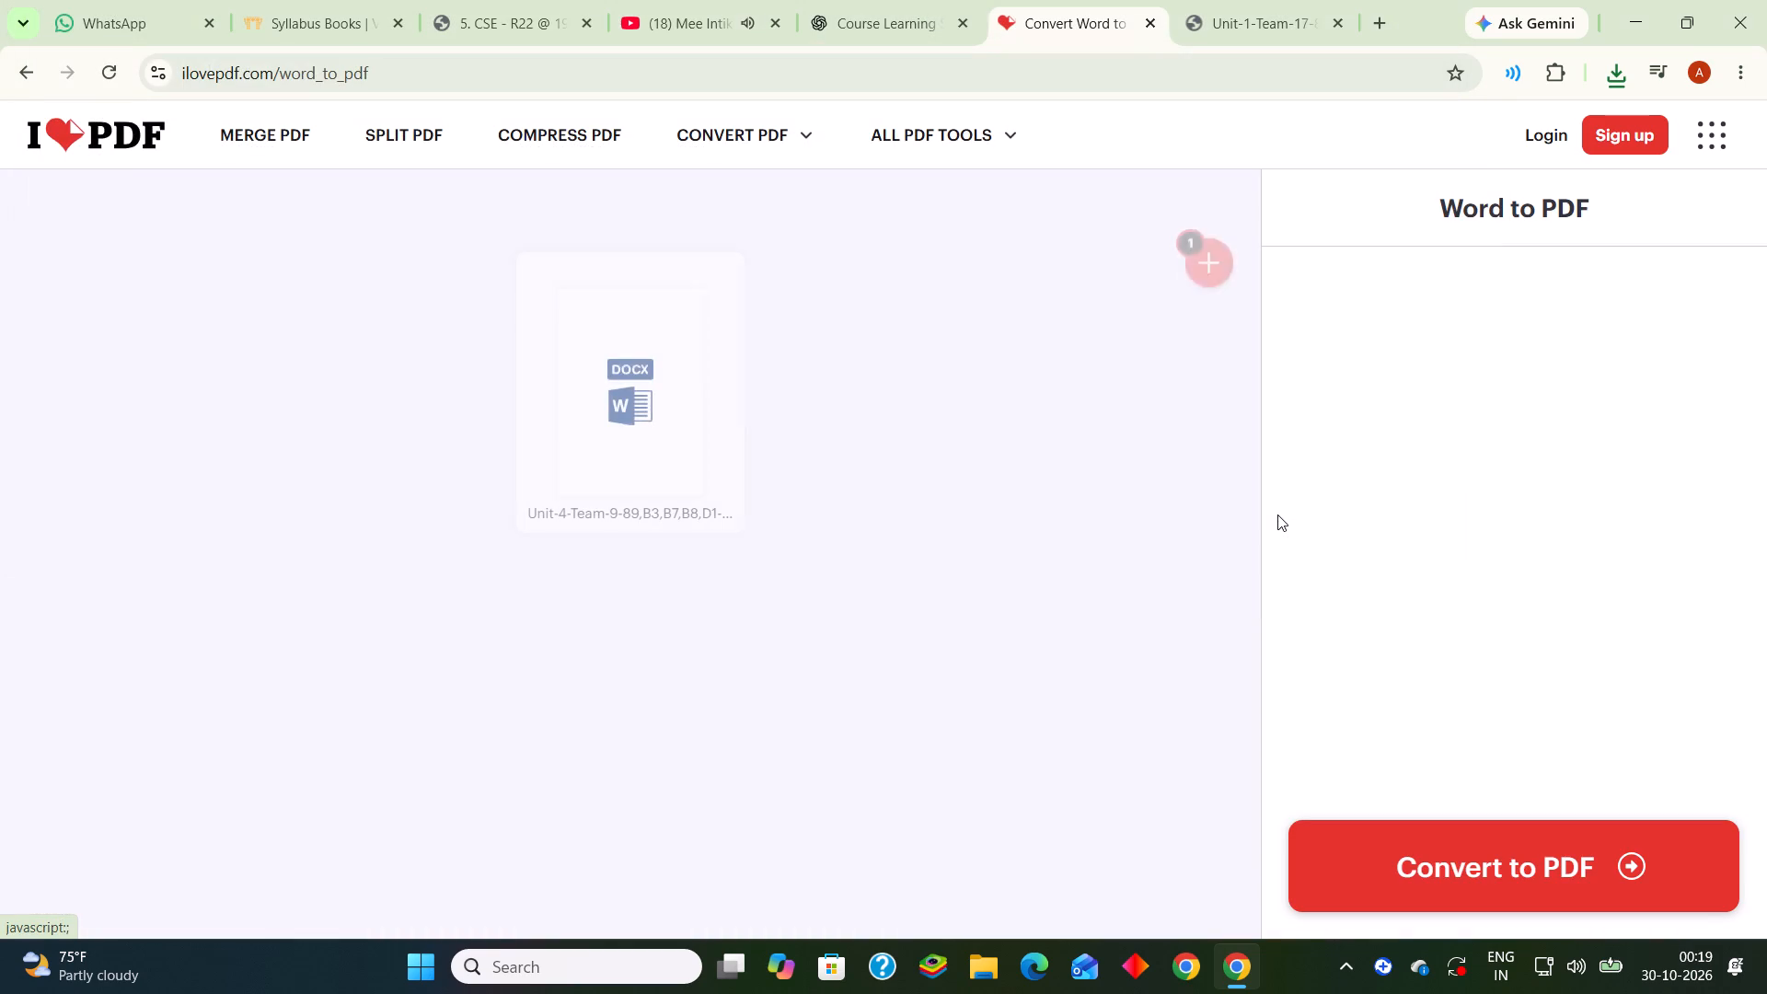
{"action": "key", "text": "Return"}
{"action": "left_click", "coordinate": [1428, 861]}
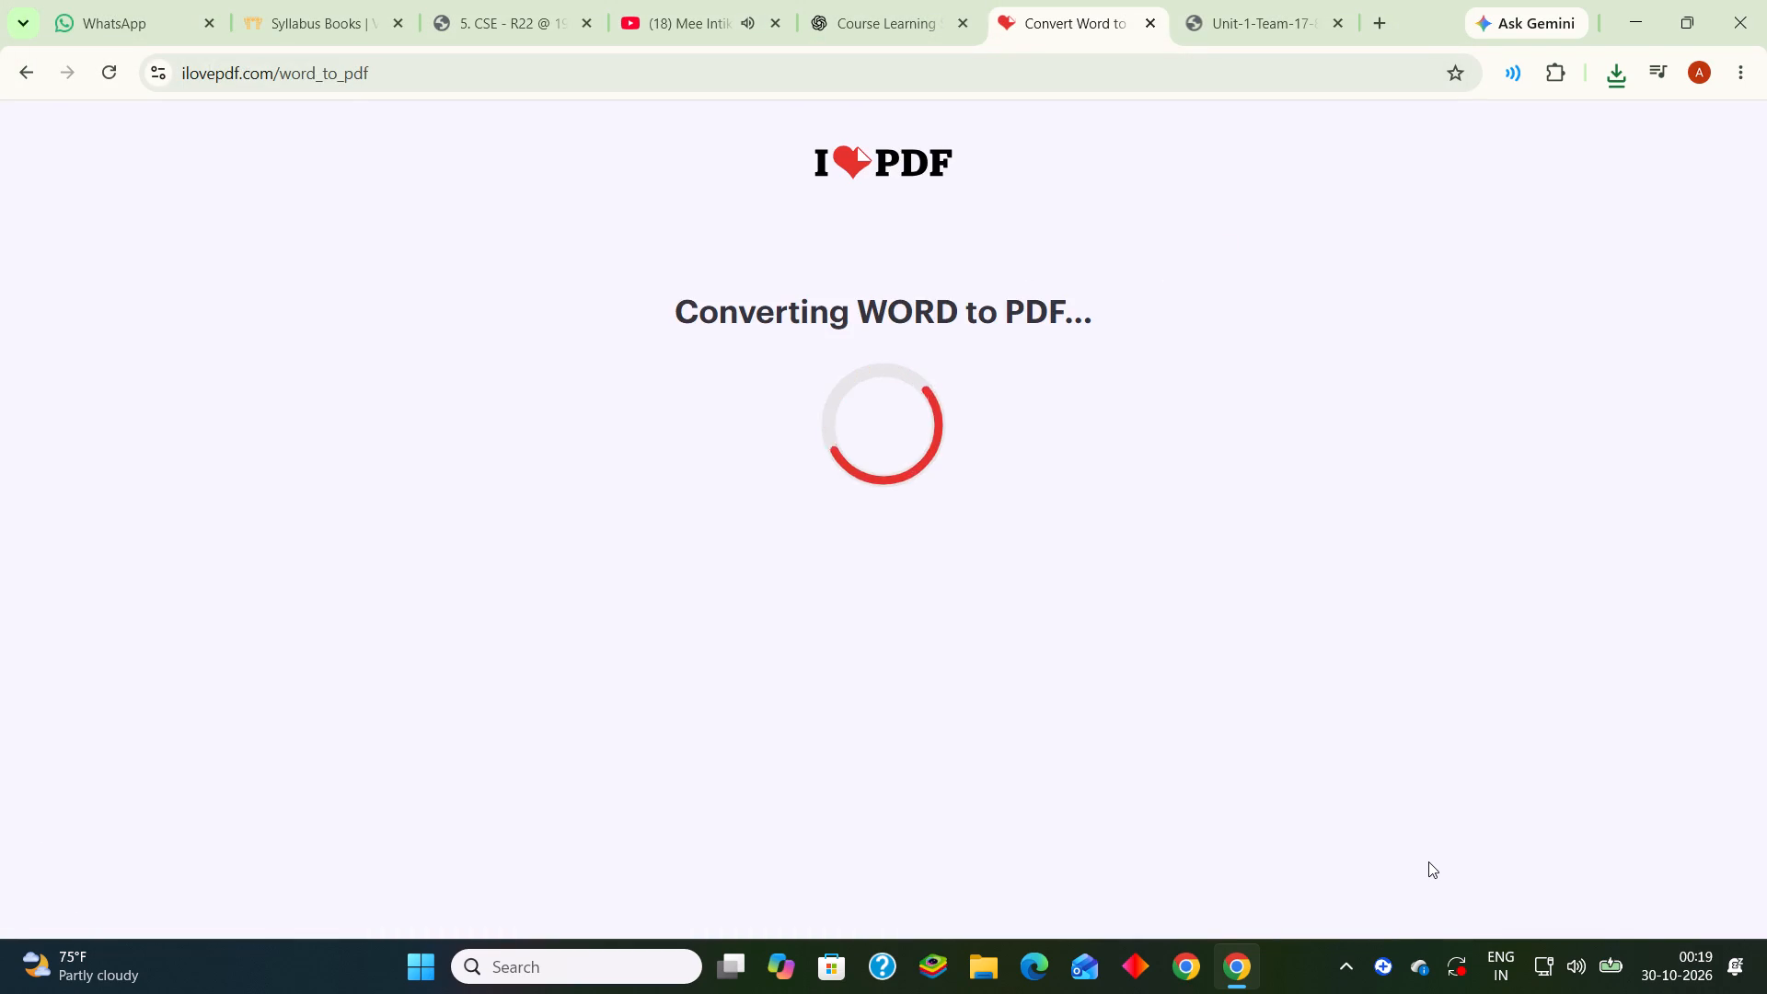
{"action": "left_click", "coordinate": [989, 340]}
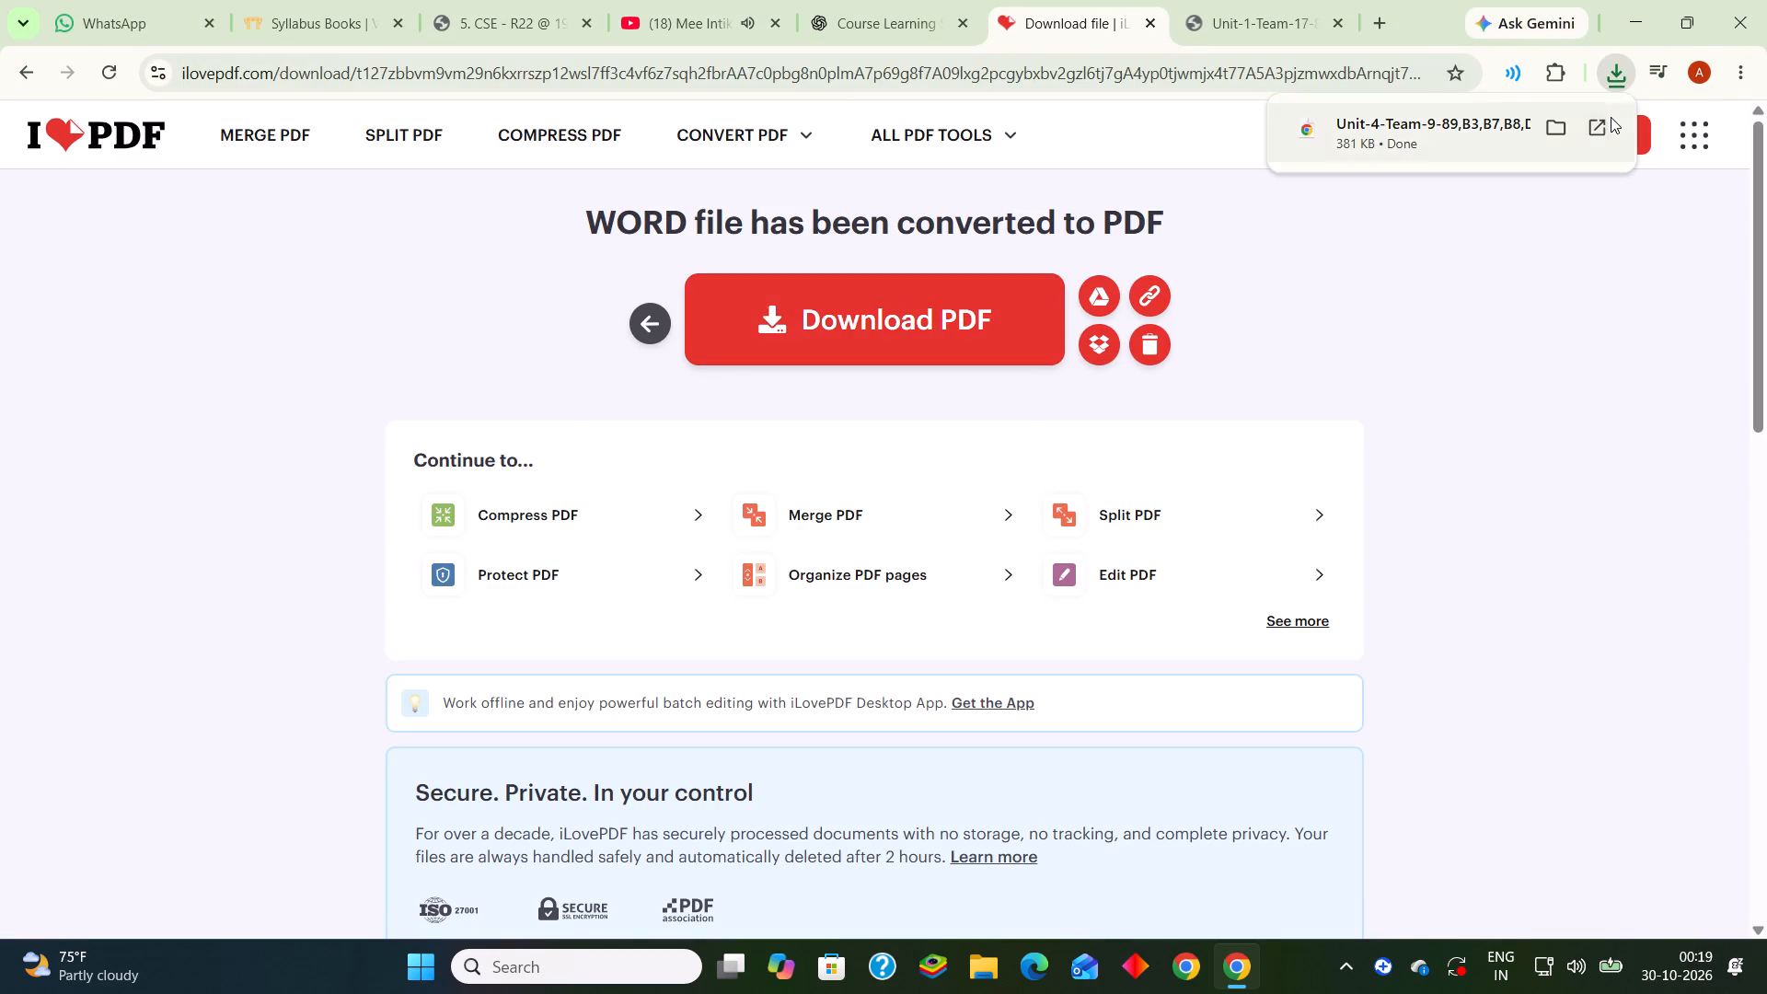
Open the downloaded Unit-4 PDF and review both pages of the report, including the roll number table and the Clarifications/Suggestions section.
{"action": "left_click", "coordinate": [1604, 120]}
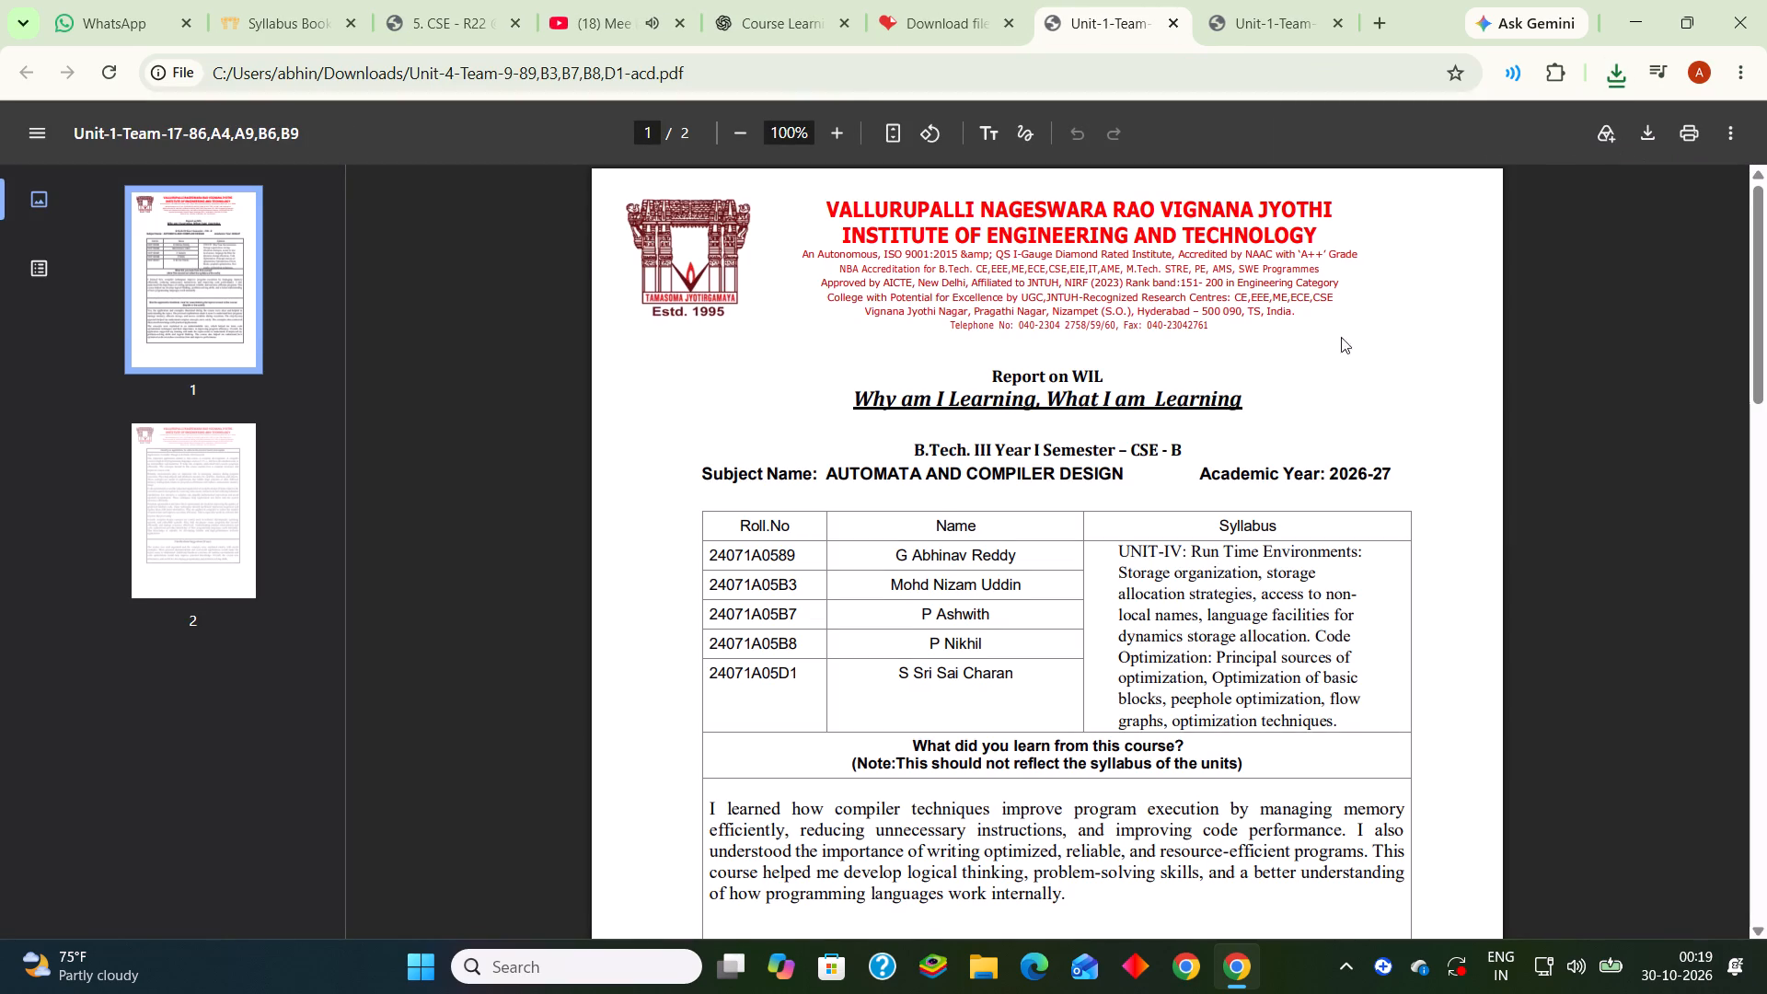
{"action": "scroll", "coordinate": [1267, 398], "scroll_direction": "down", "scroll_amount": 8}
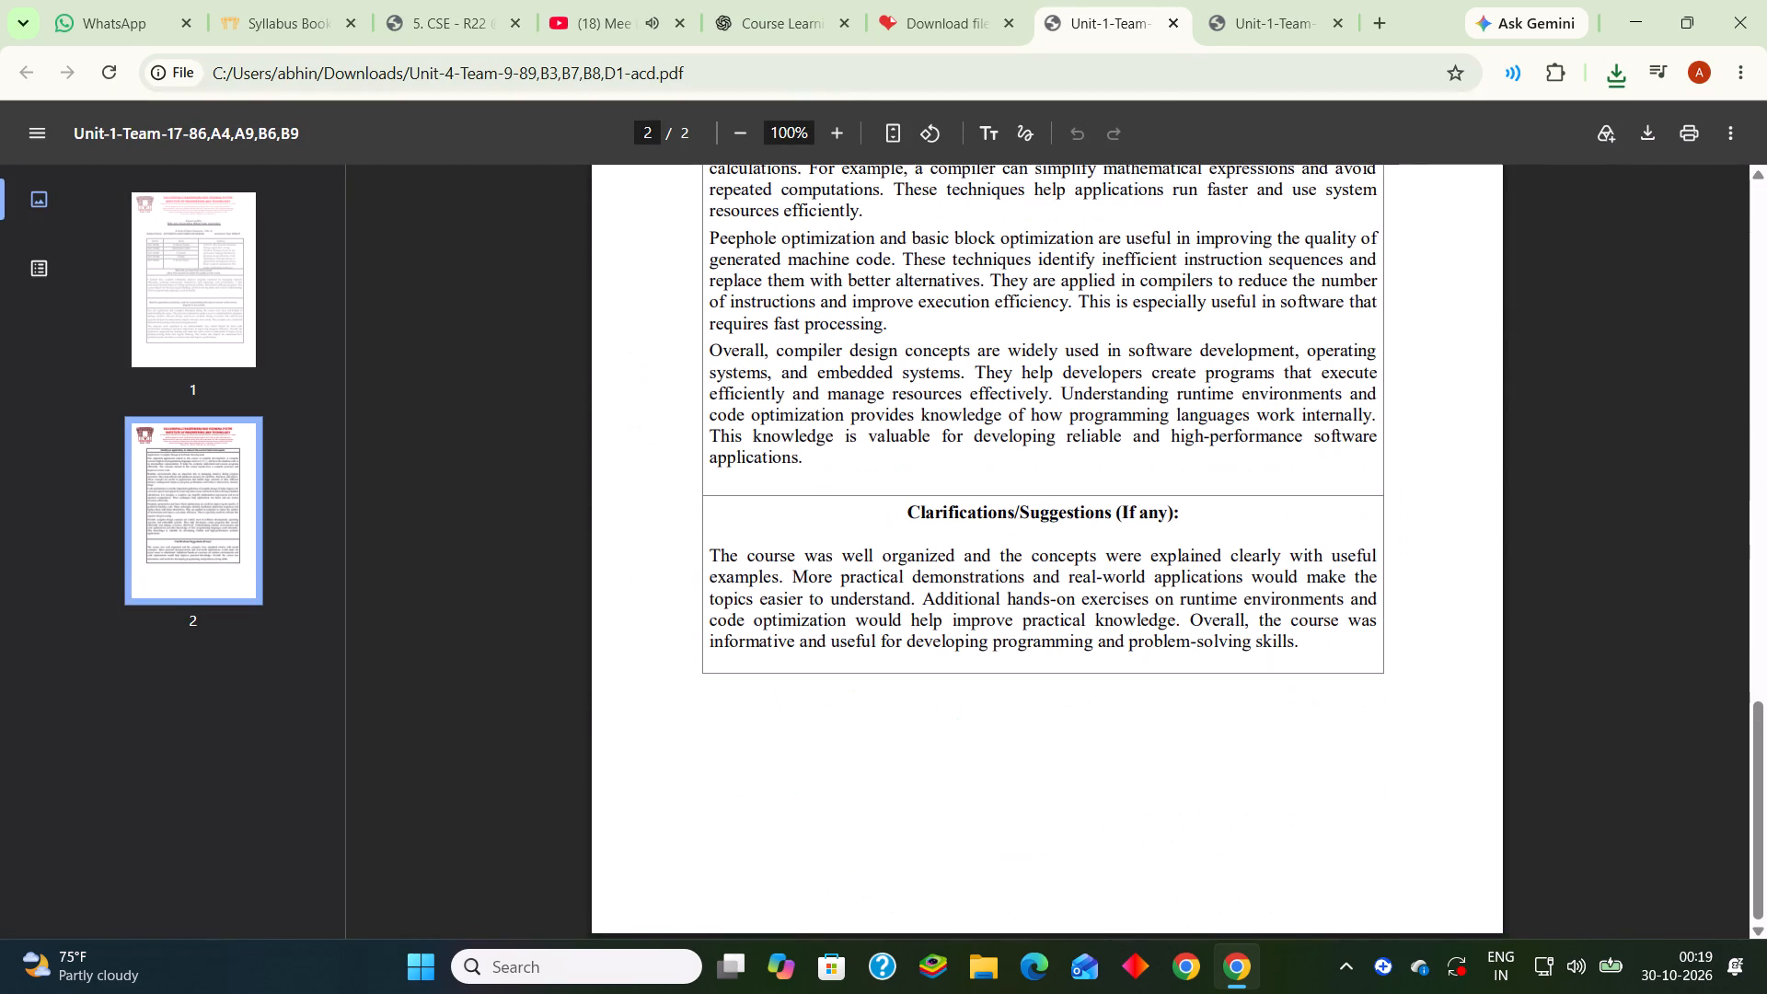
{"action": "scroll", "coordinate": [1019, 250], "scroll_direction": "up", "scroll_amount": 3}
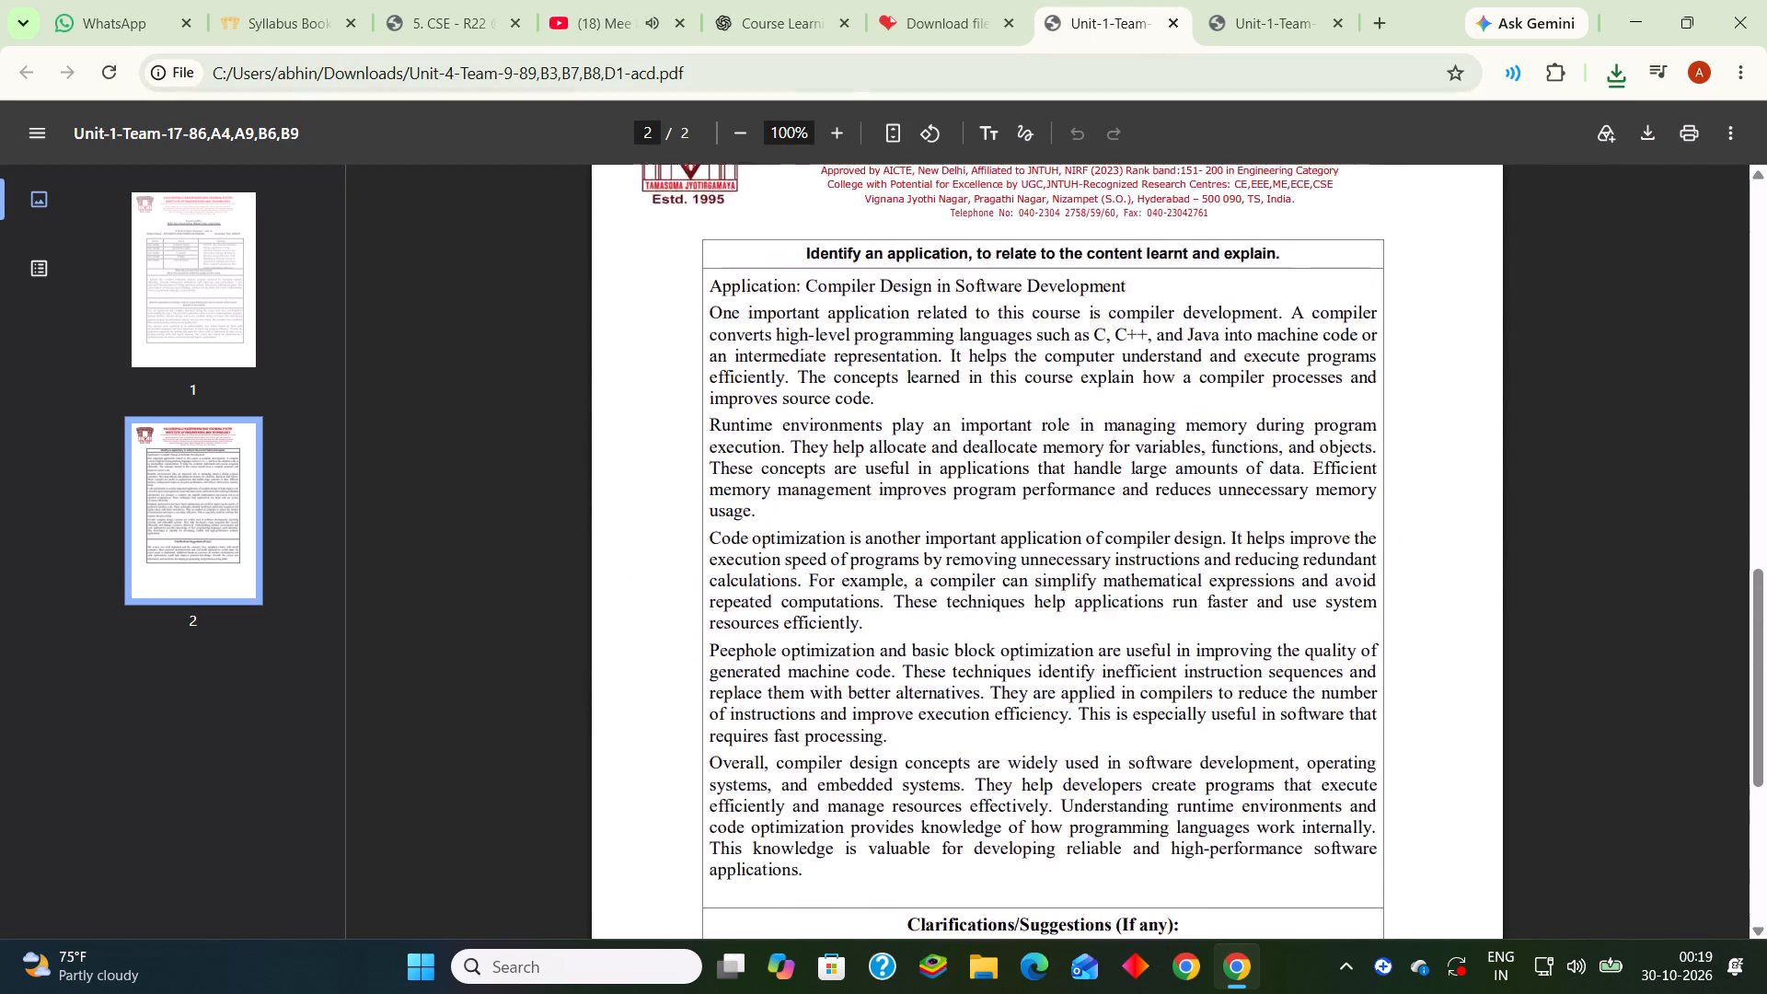
{"action": "scroll", "coordinate": [1019, 250], "scroll_direction": "up", "scroll_amount": 6}
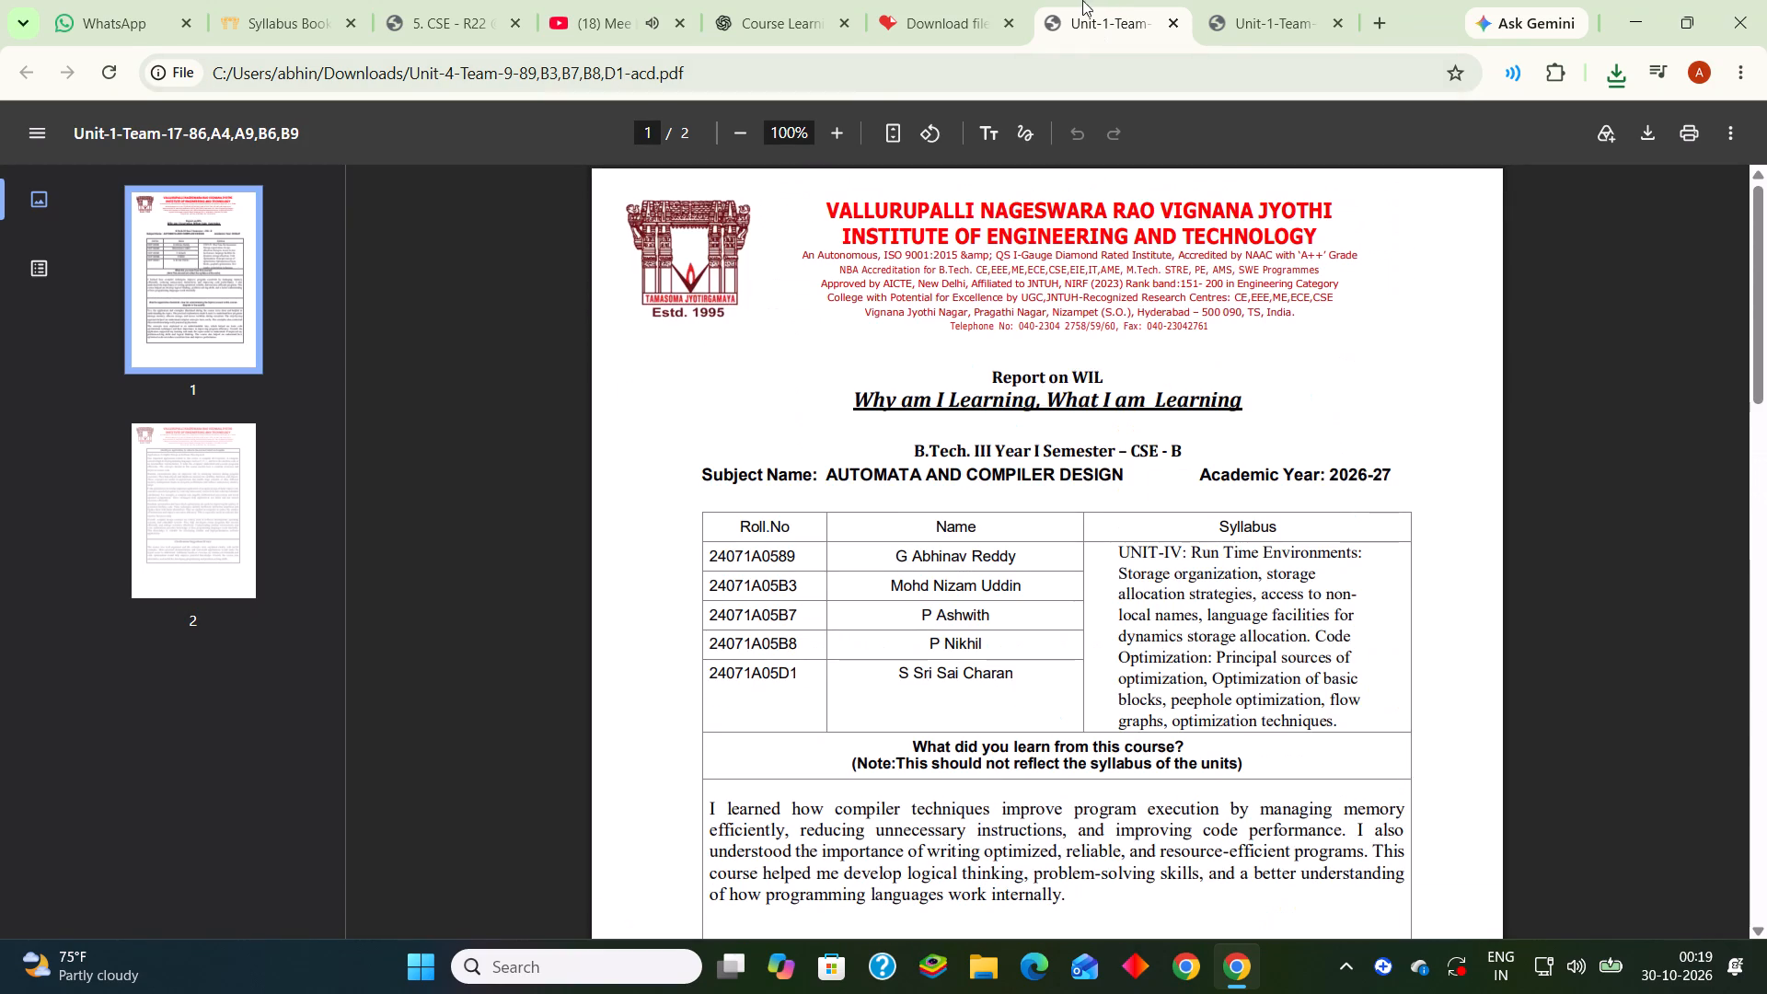
Return to iLovePDF and convert the Word file "Unit-5-Team-9-89,B3,B7,B8,D1-acd" from Downloads to PDF.
{"action": "left_click", "coordinate": [918, 0]}
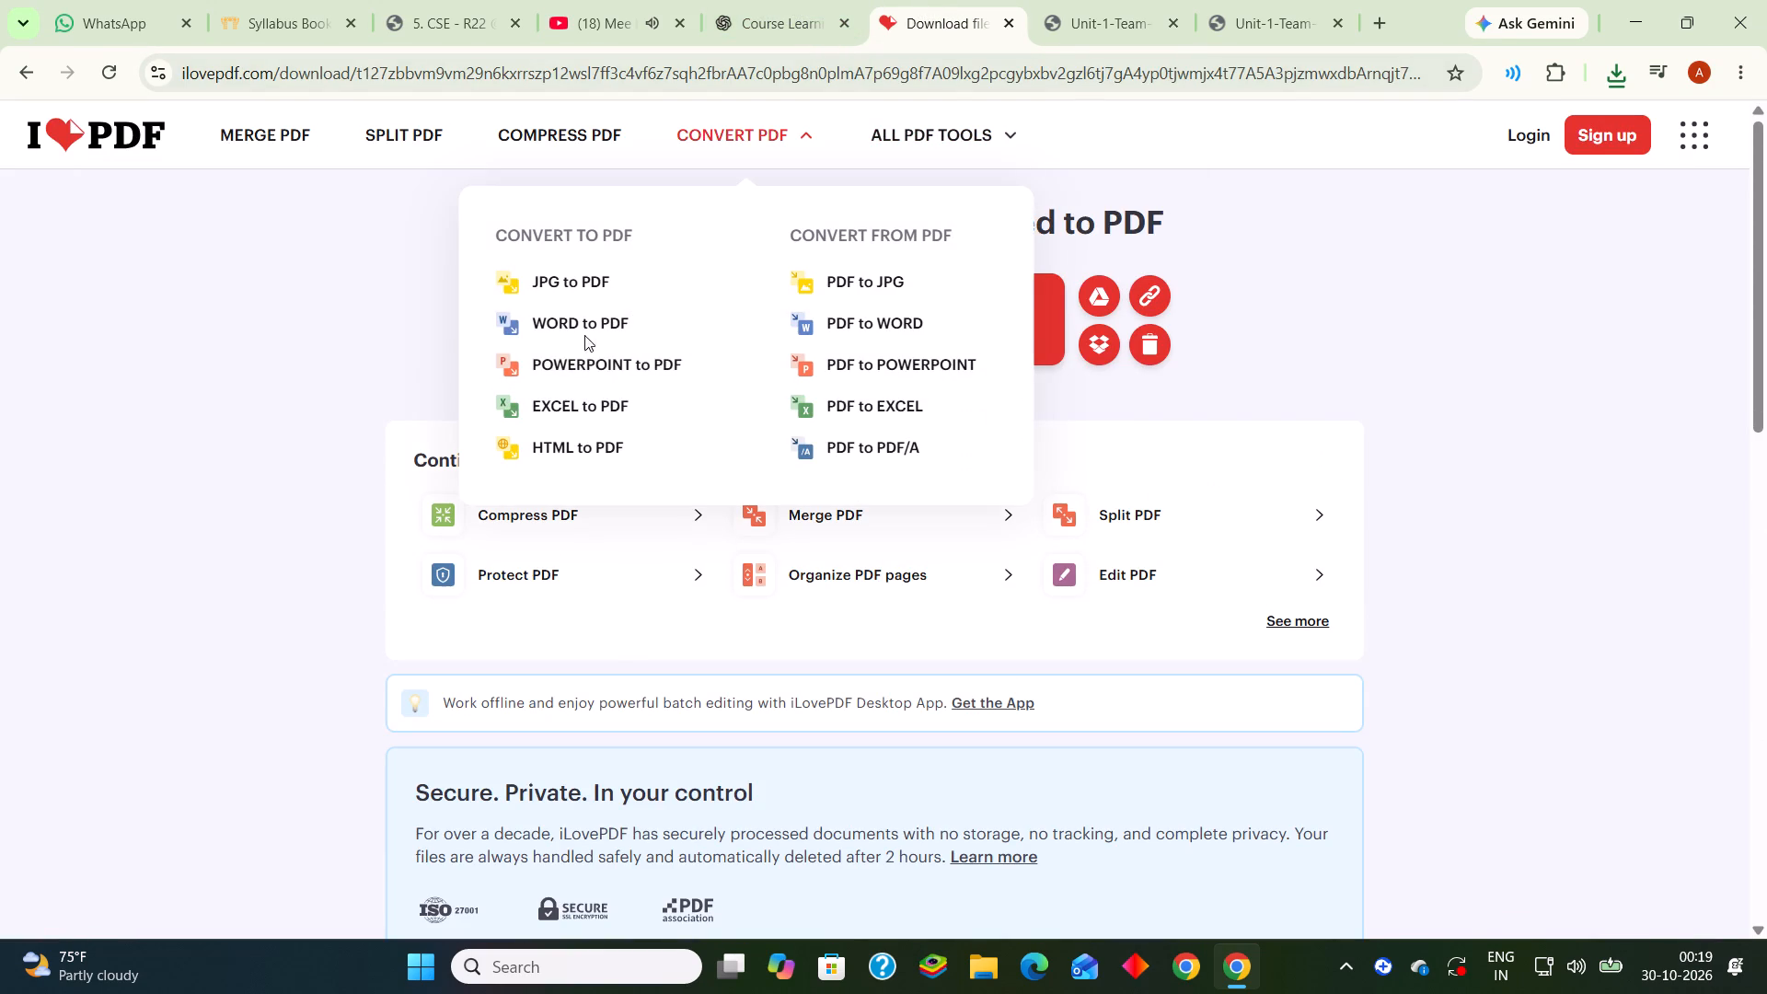
{"action": "left_click", "coordinate": [652, 328]}
{"action": "left_click", "coordinate": [1012, 362]}
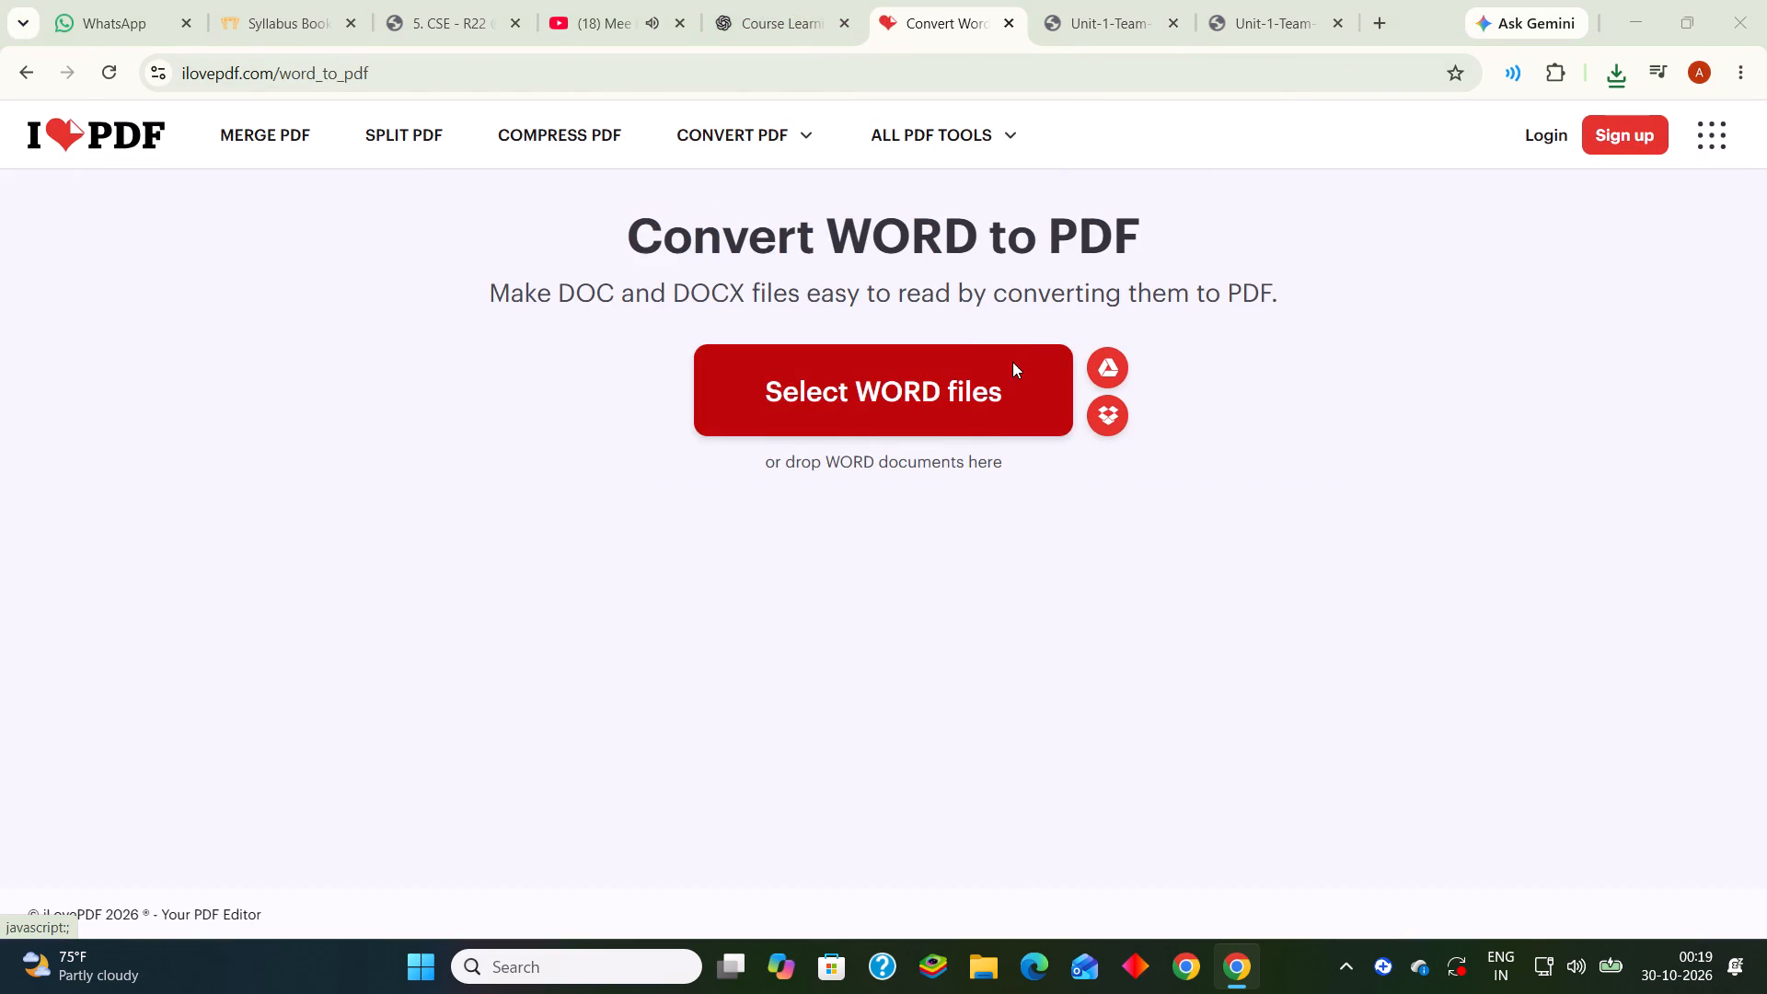
{"action": "left_click", "coordinate": [629, 215]}
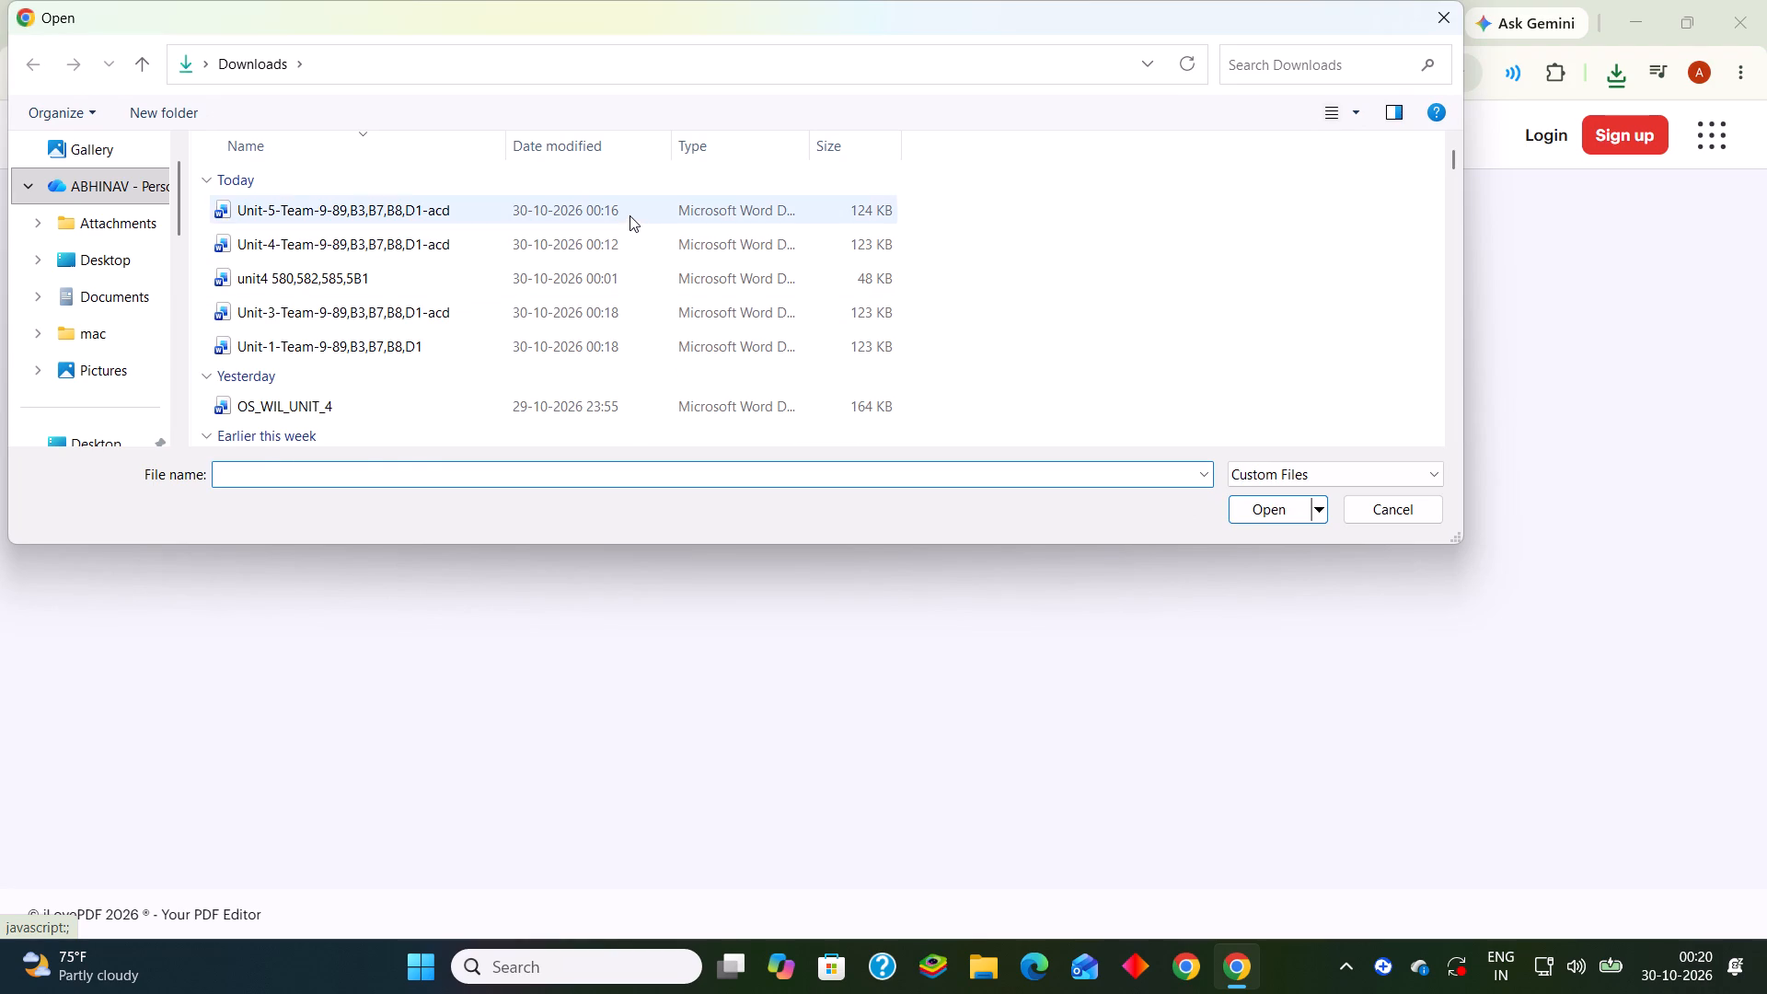
{"action": "left_click", "coordinate": [1248, 513]}
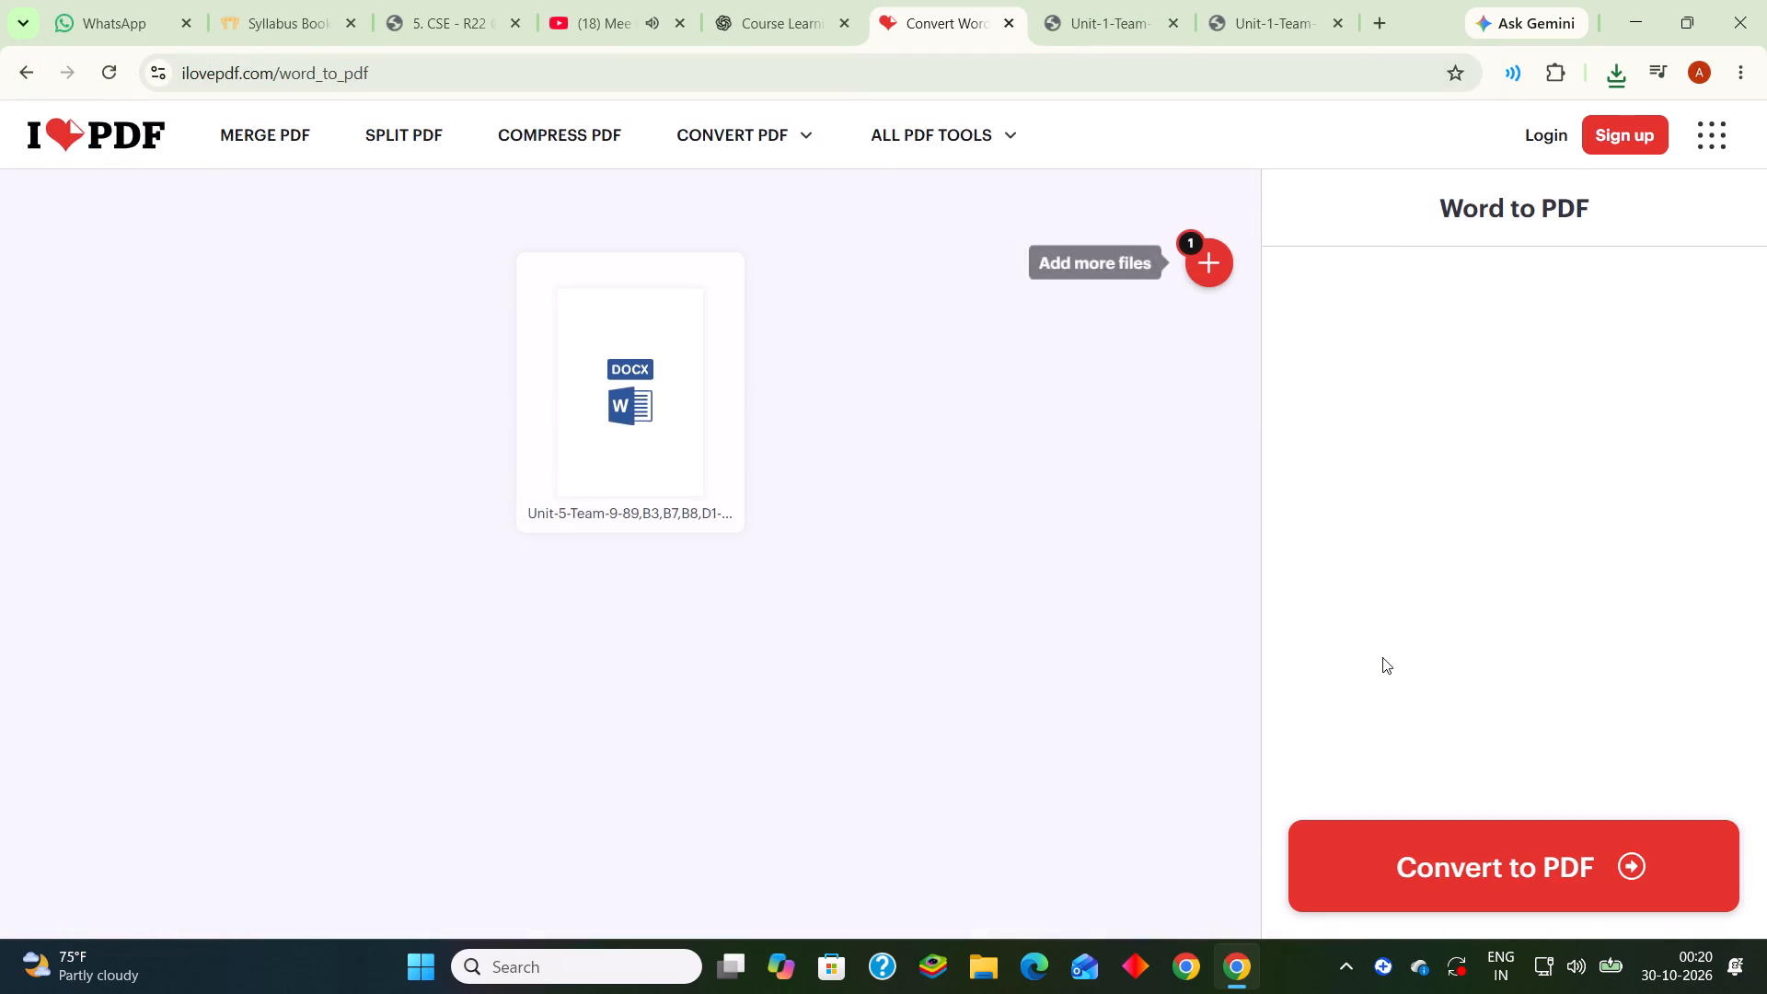
{"action": "left_click", "coordinate": [1387, 847]}
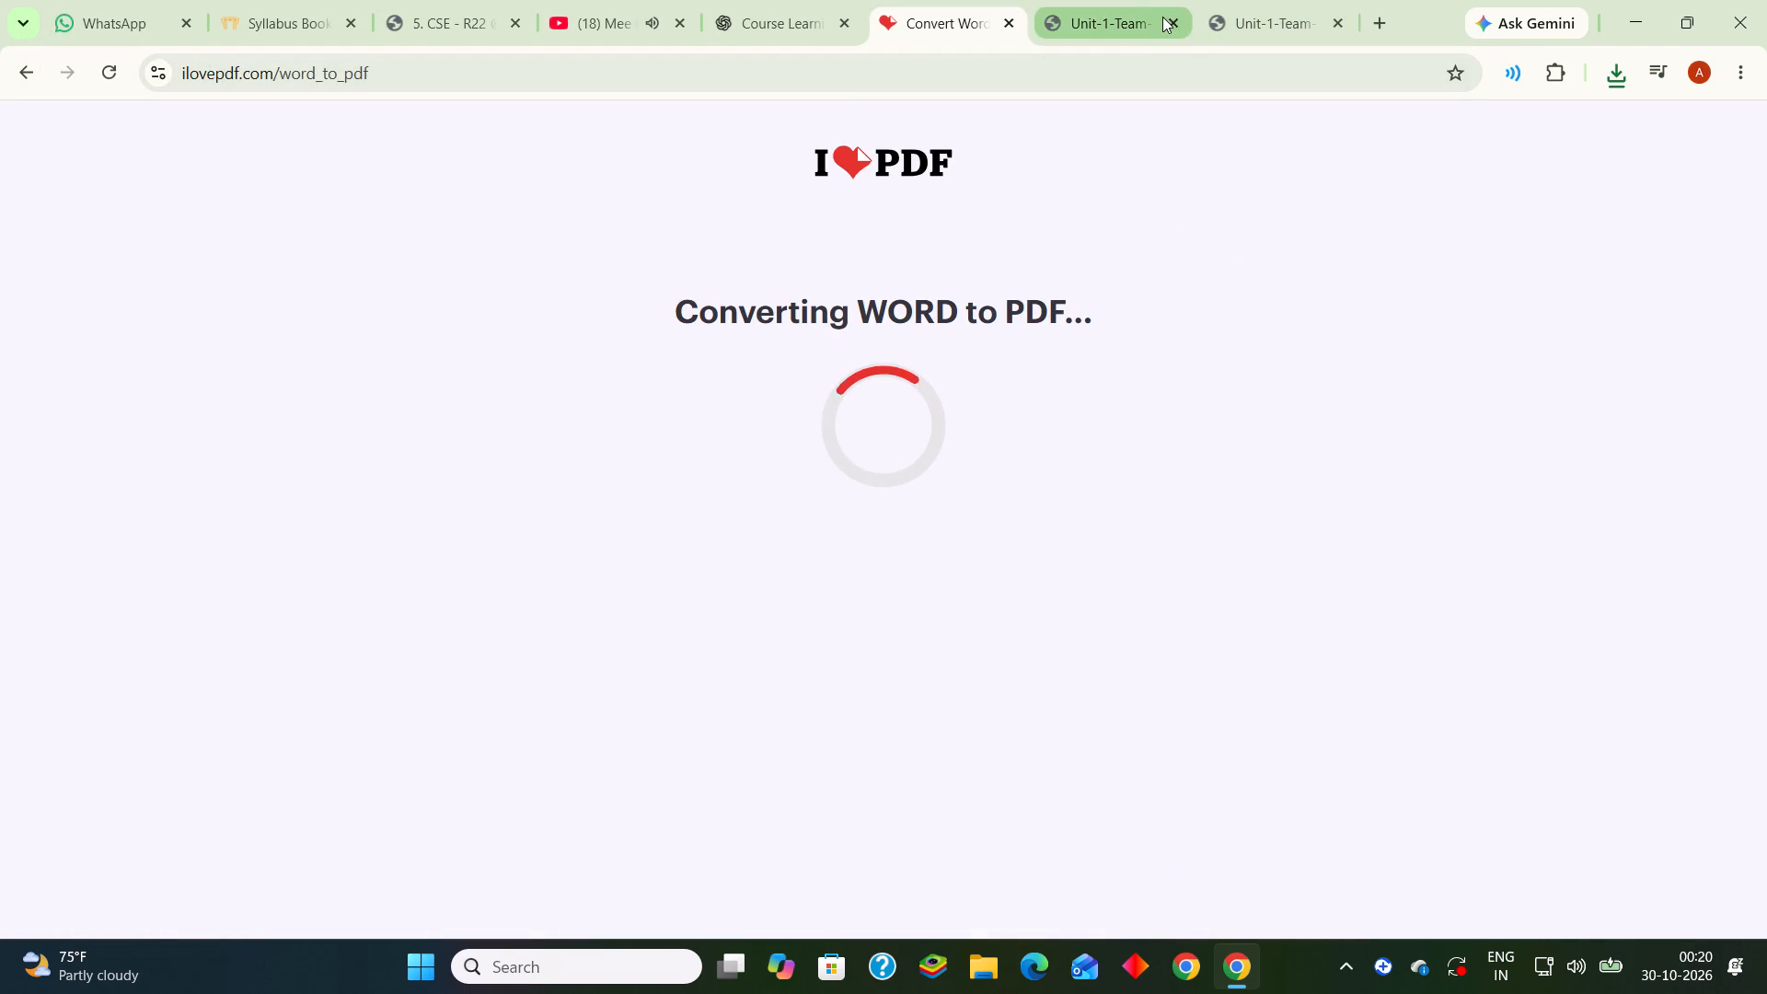
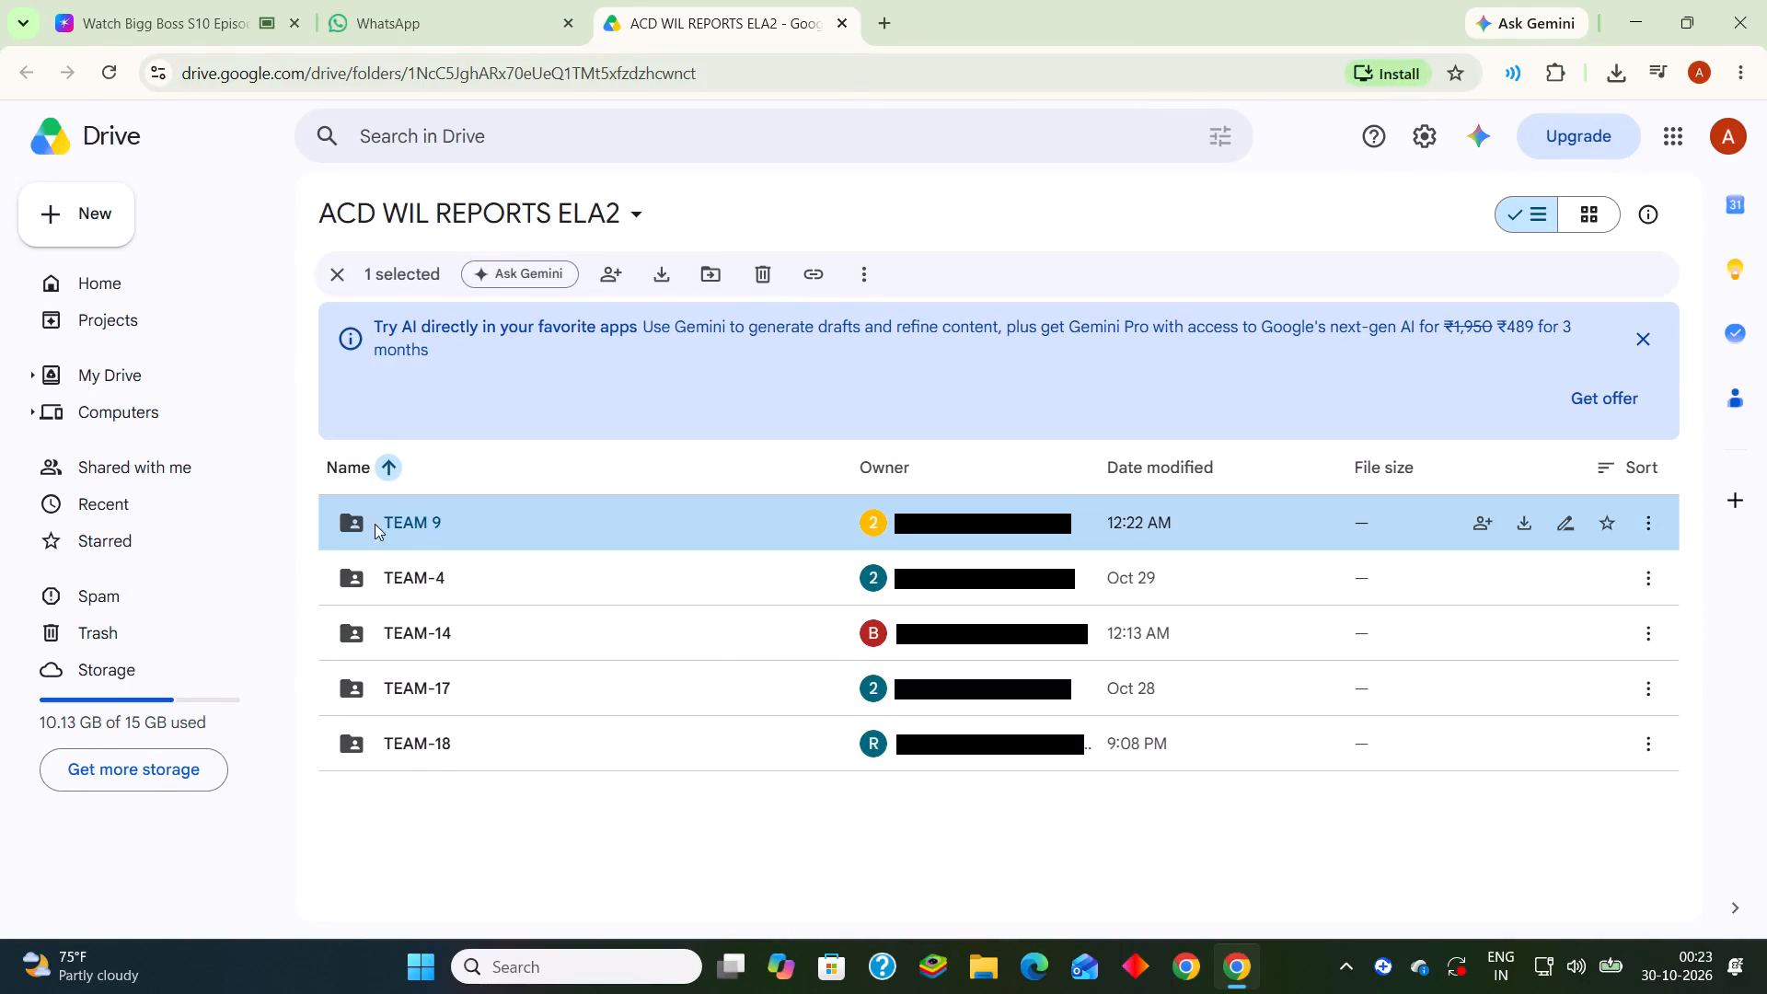
Open the TEAM 9 folder inside ACD WIL REPORTS ELA2 in Google Drive and dismiss the Gemini offer banner.
{"action": "double_click", "coordinate": [345, 518]}
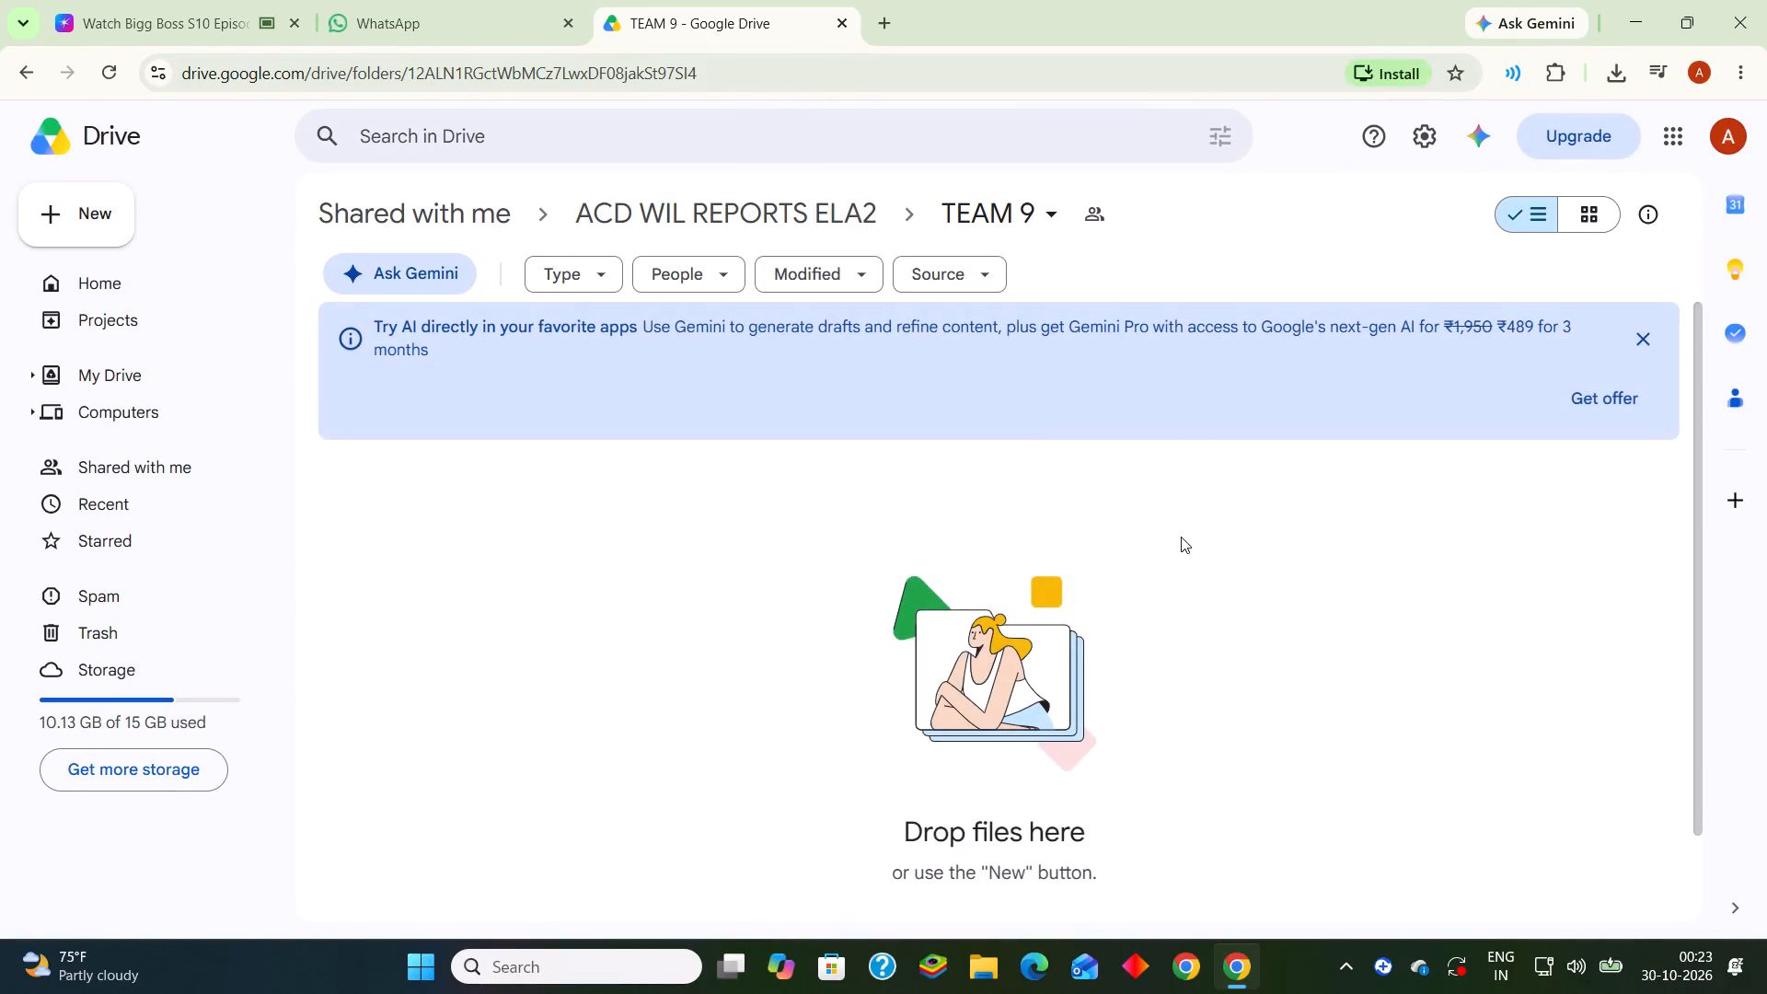
{"action": "scroll", "coordinate": [1080, 634], "scroll_direction": "down", "scroll_amount": 1}
{"action": "scroll", "coordinate": [929, 649], "scroll_direction": "up", "scroll_amount": 2}
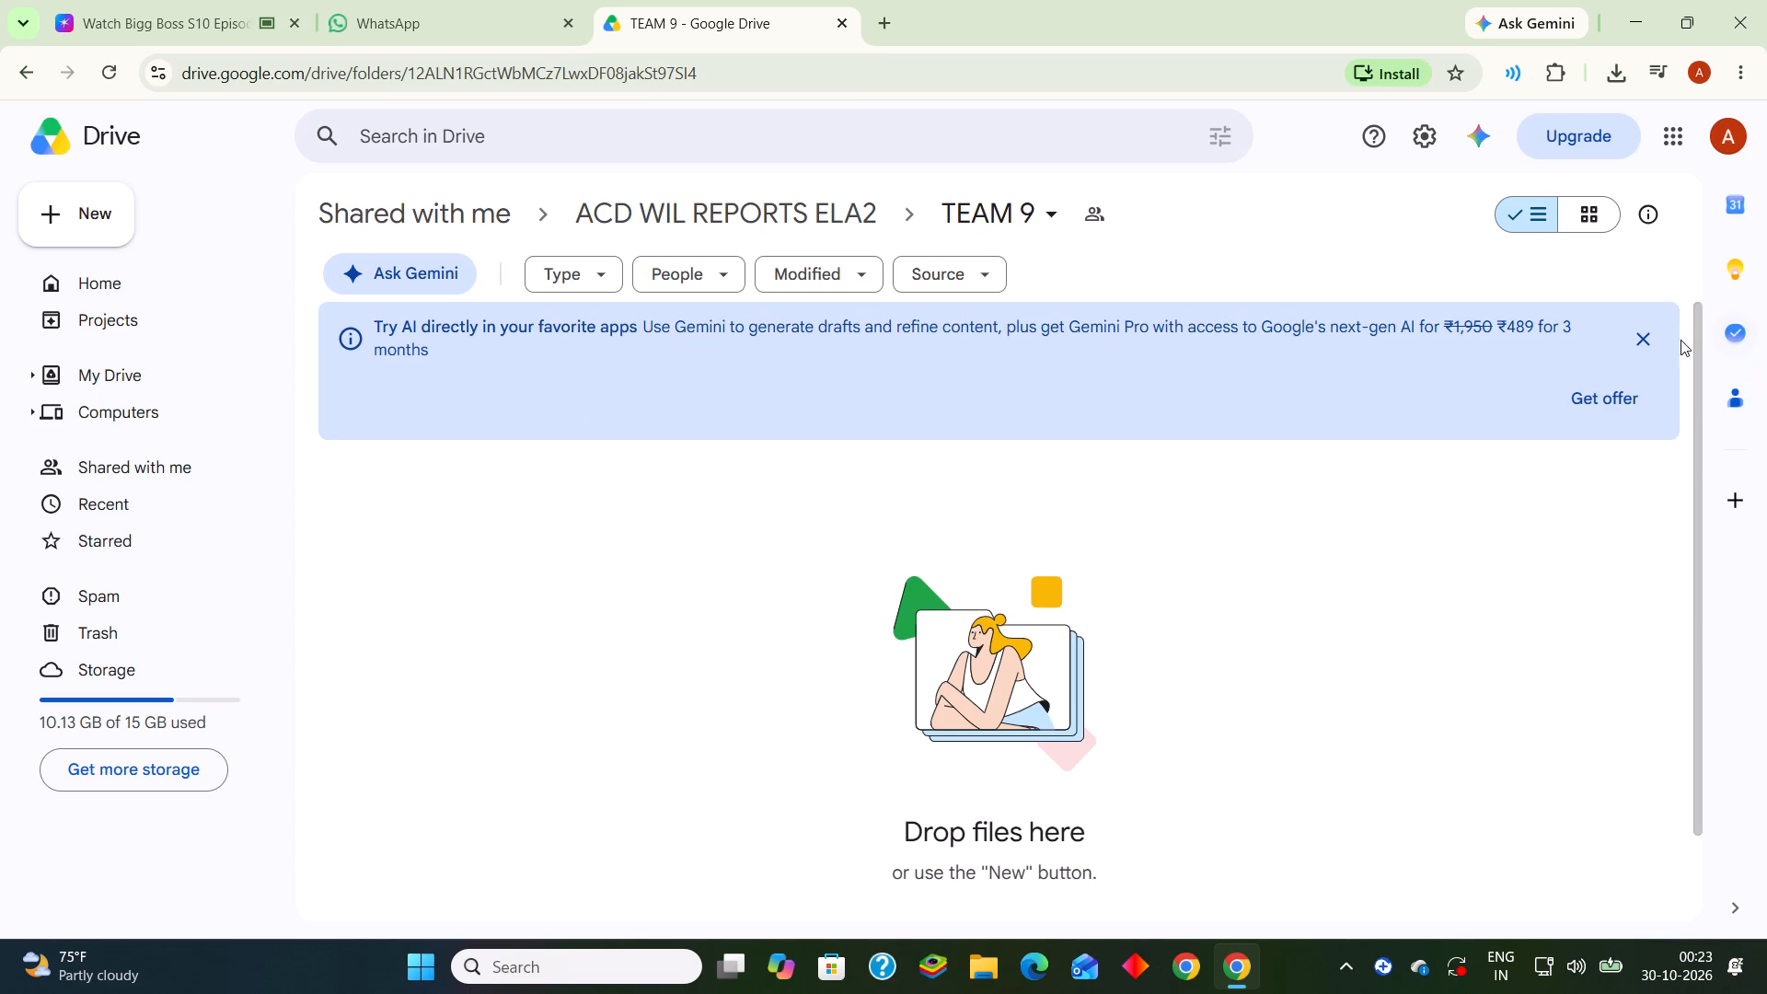
{"action": "left_click", "coordinate": [1659, 341]}
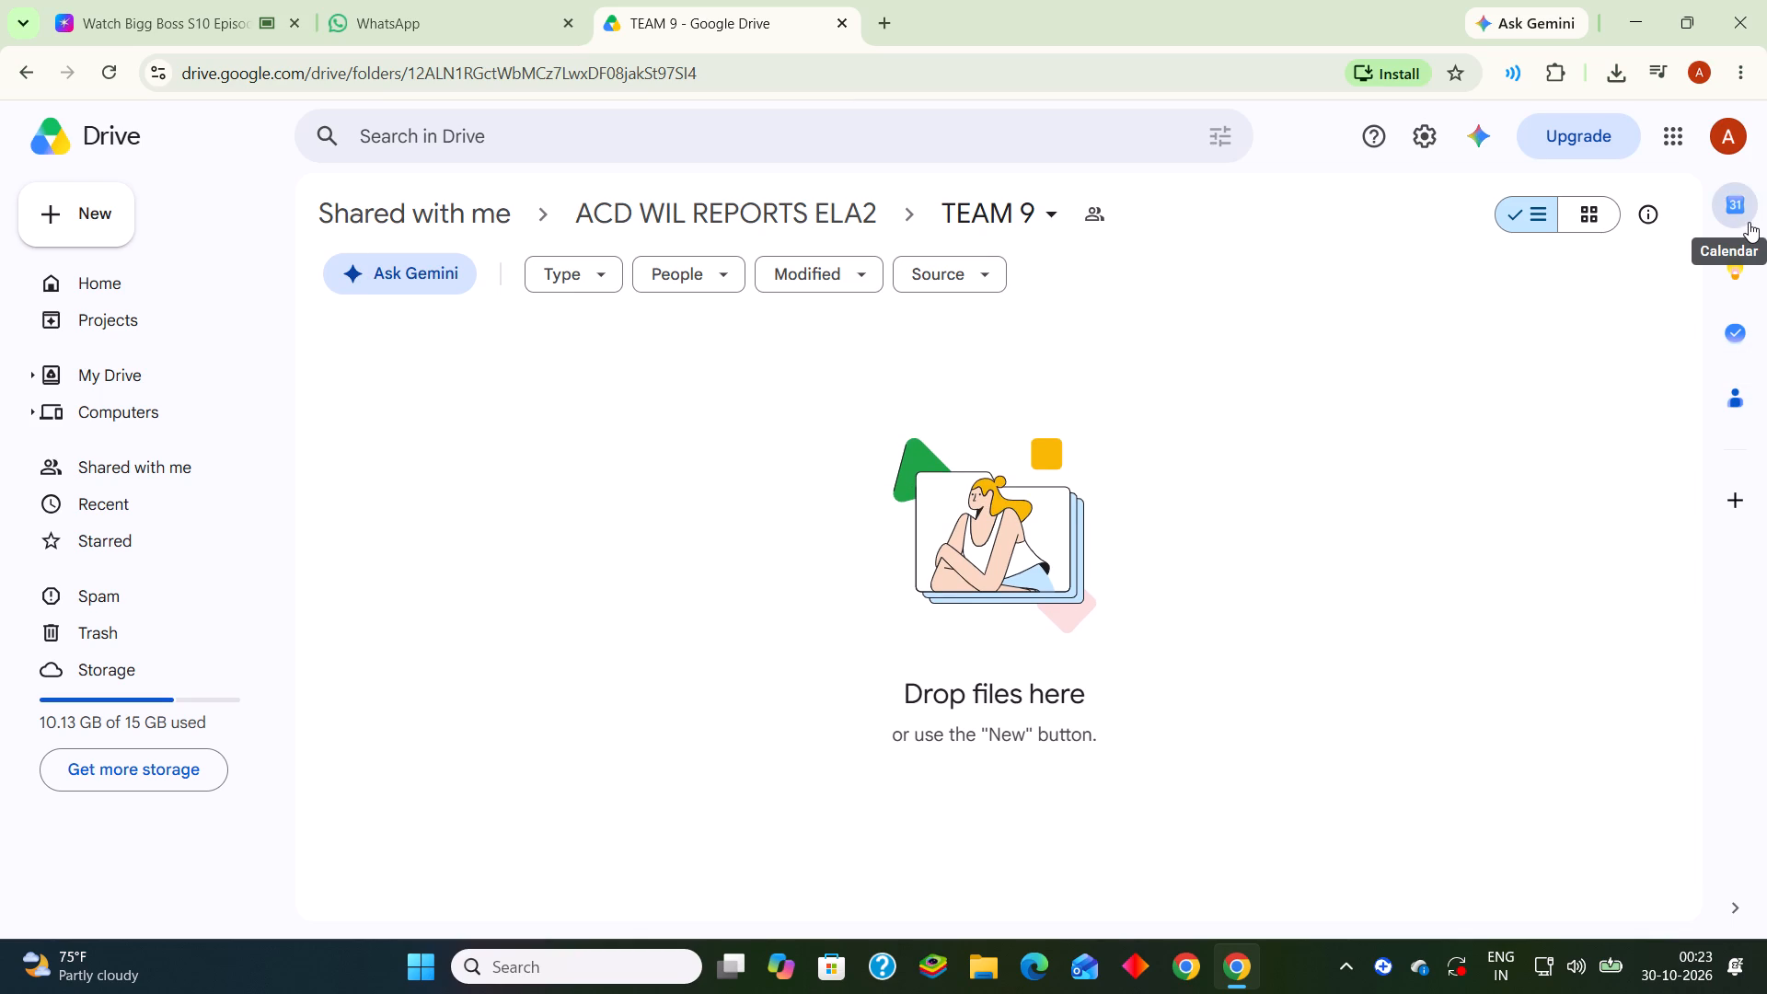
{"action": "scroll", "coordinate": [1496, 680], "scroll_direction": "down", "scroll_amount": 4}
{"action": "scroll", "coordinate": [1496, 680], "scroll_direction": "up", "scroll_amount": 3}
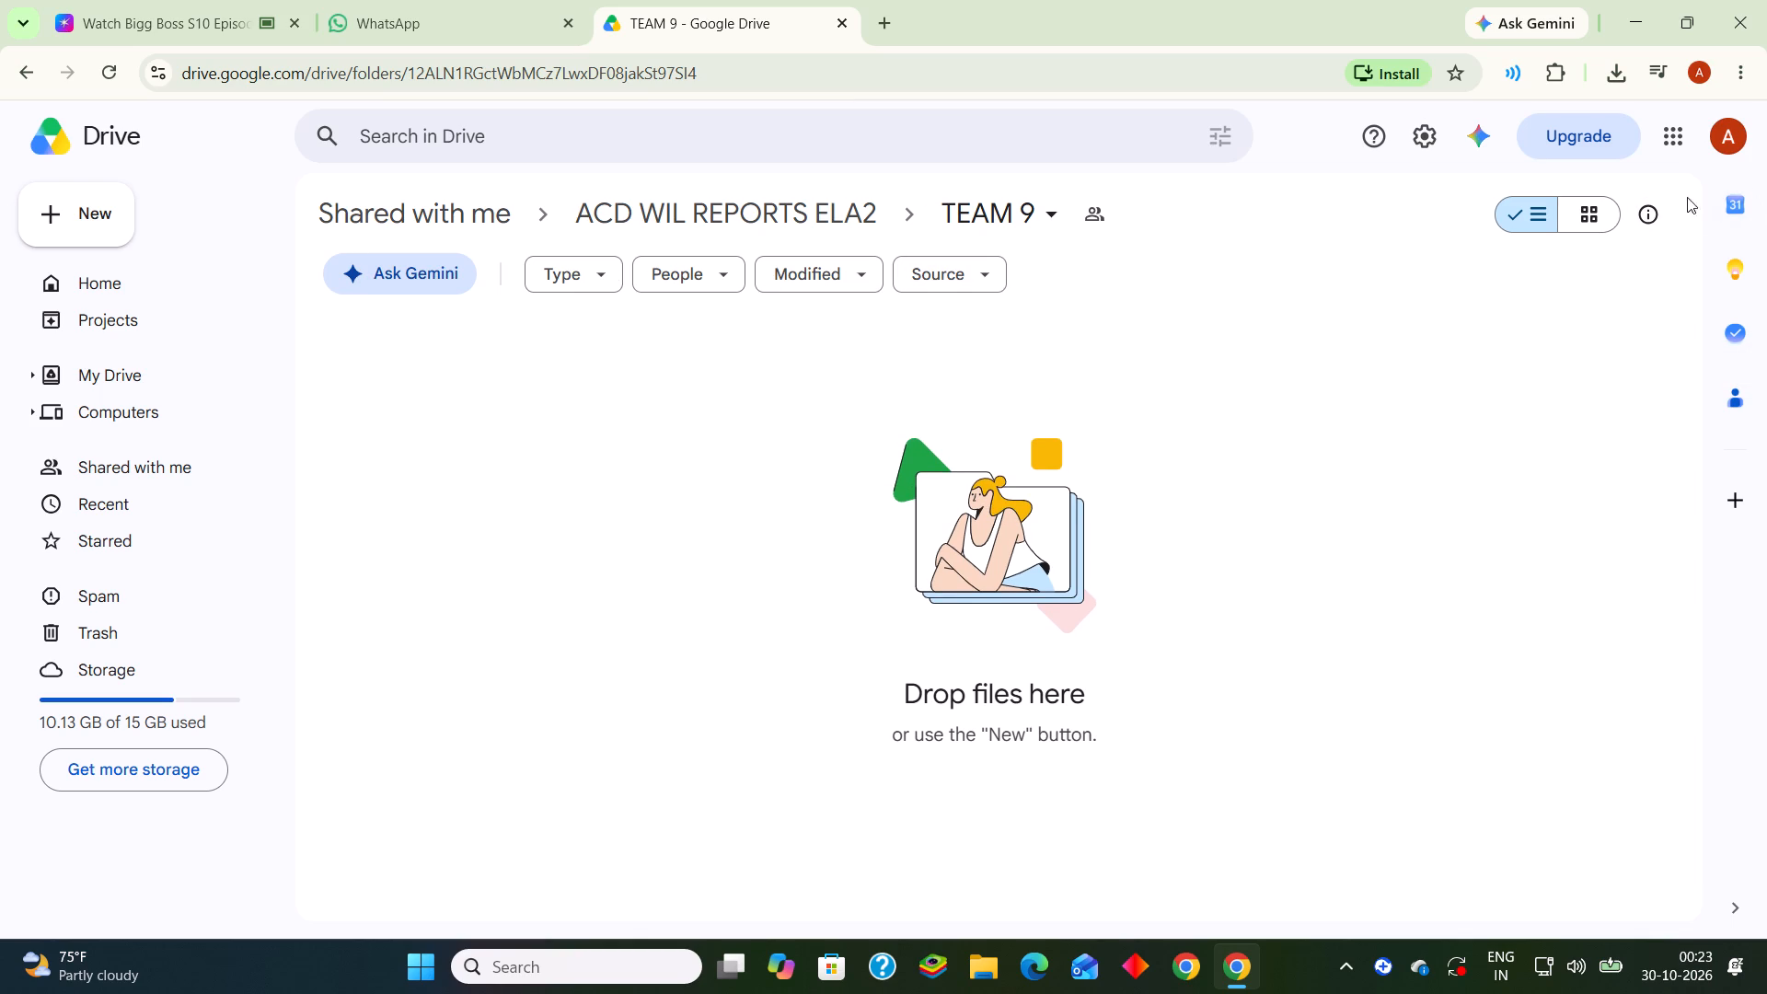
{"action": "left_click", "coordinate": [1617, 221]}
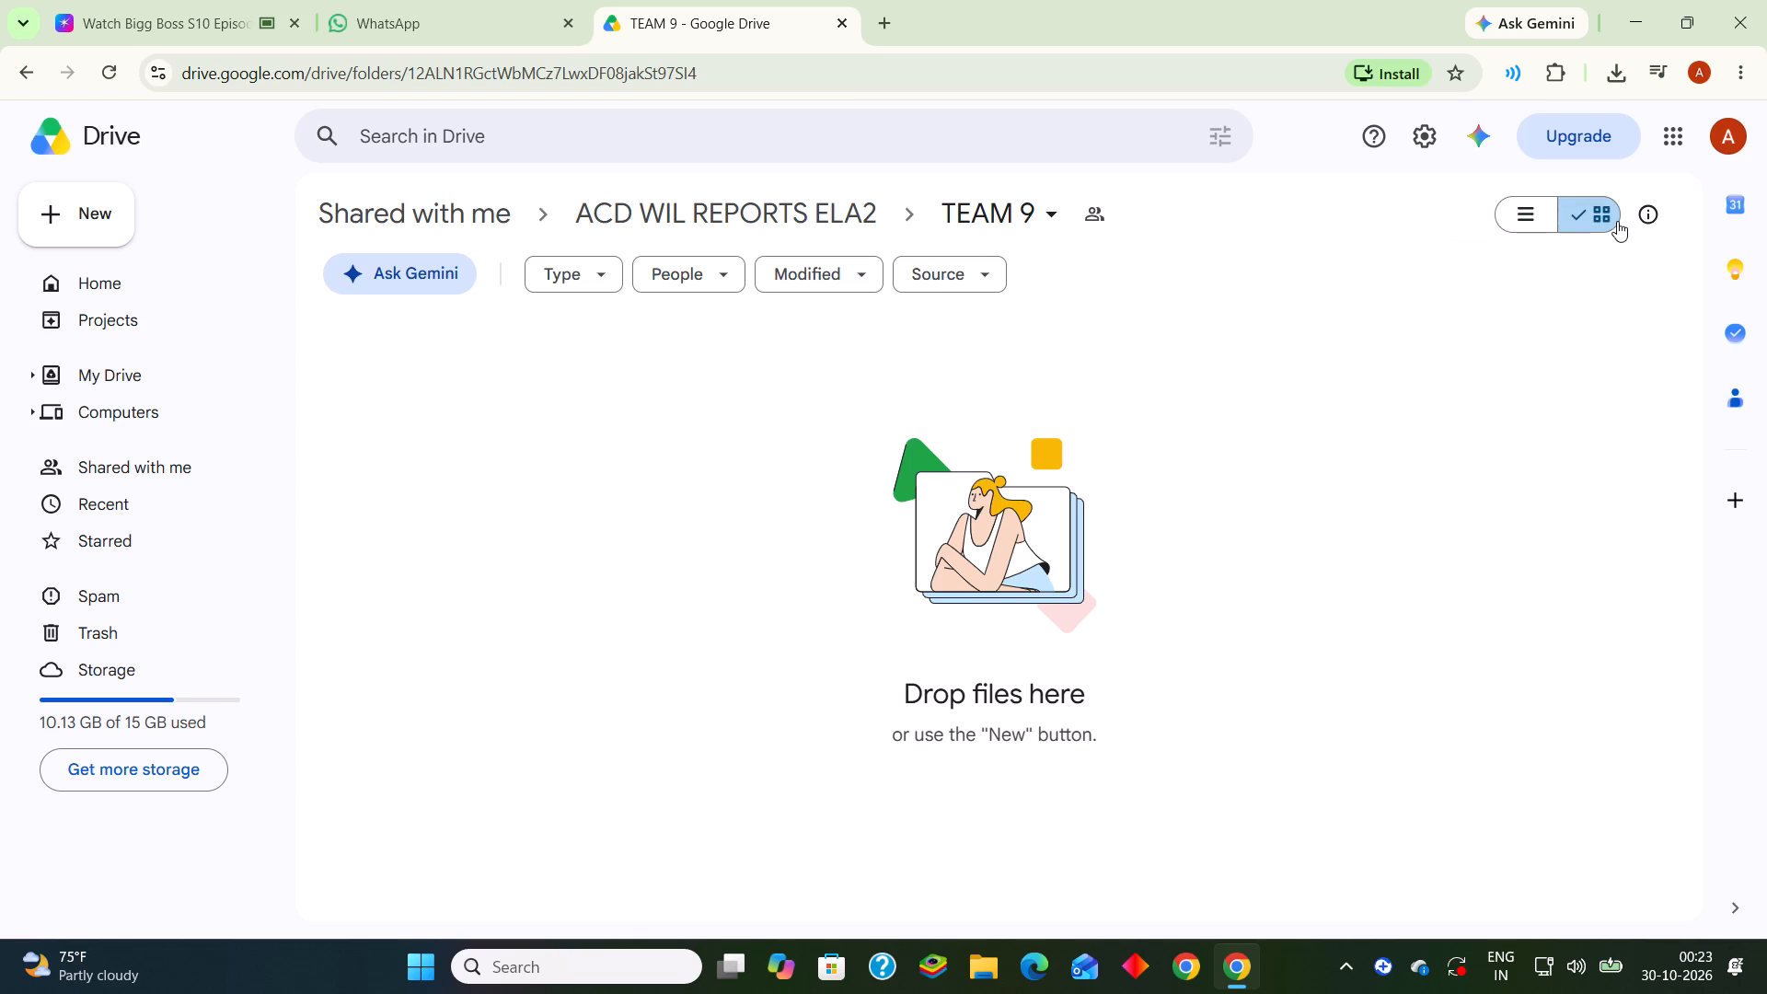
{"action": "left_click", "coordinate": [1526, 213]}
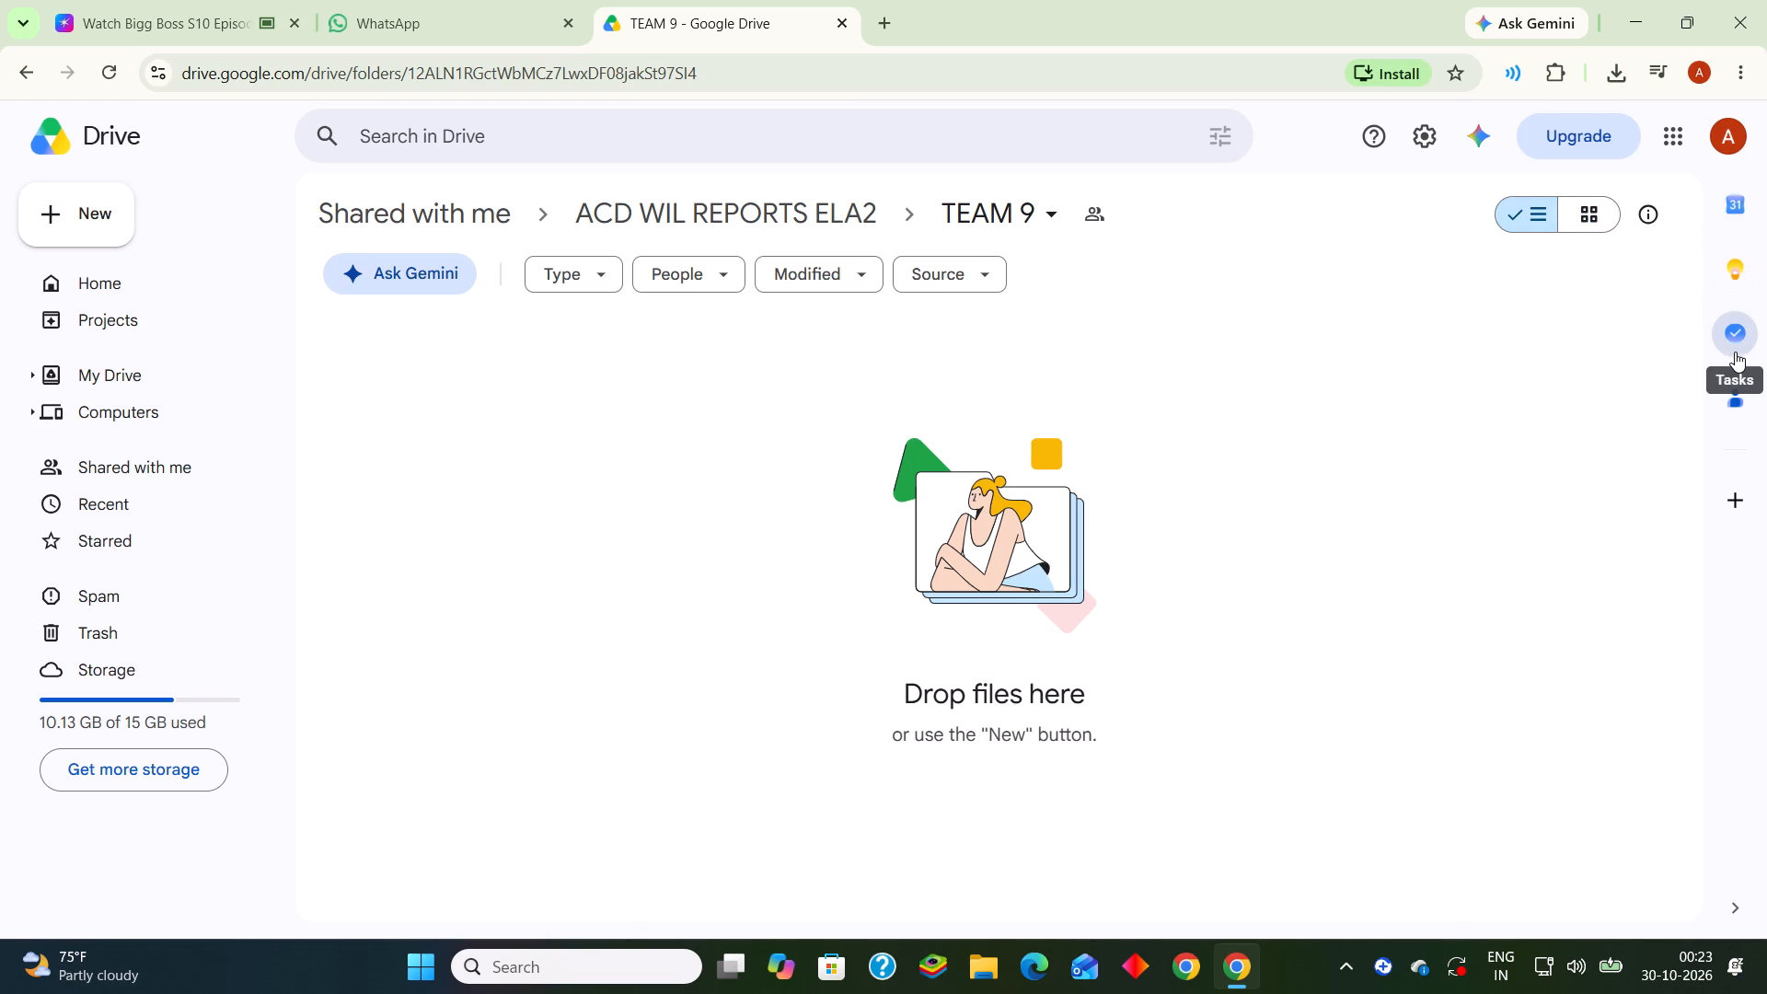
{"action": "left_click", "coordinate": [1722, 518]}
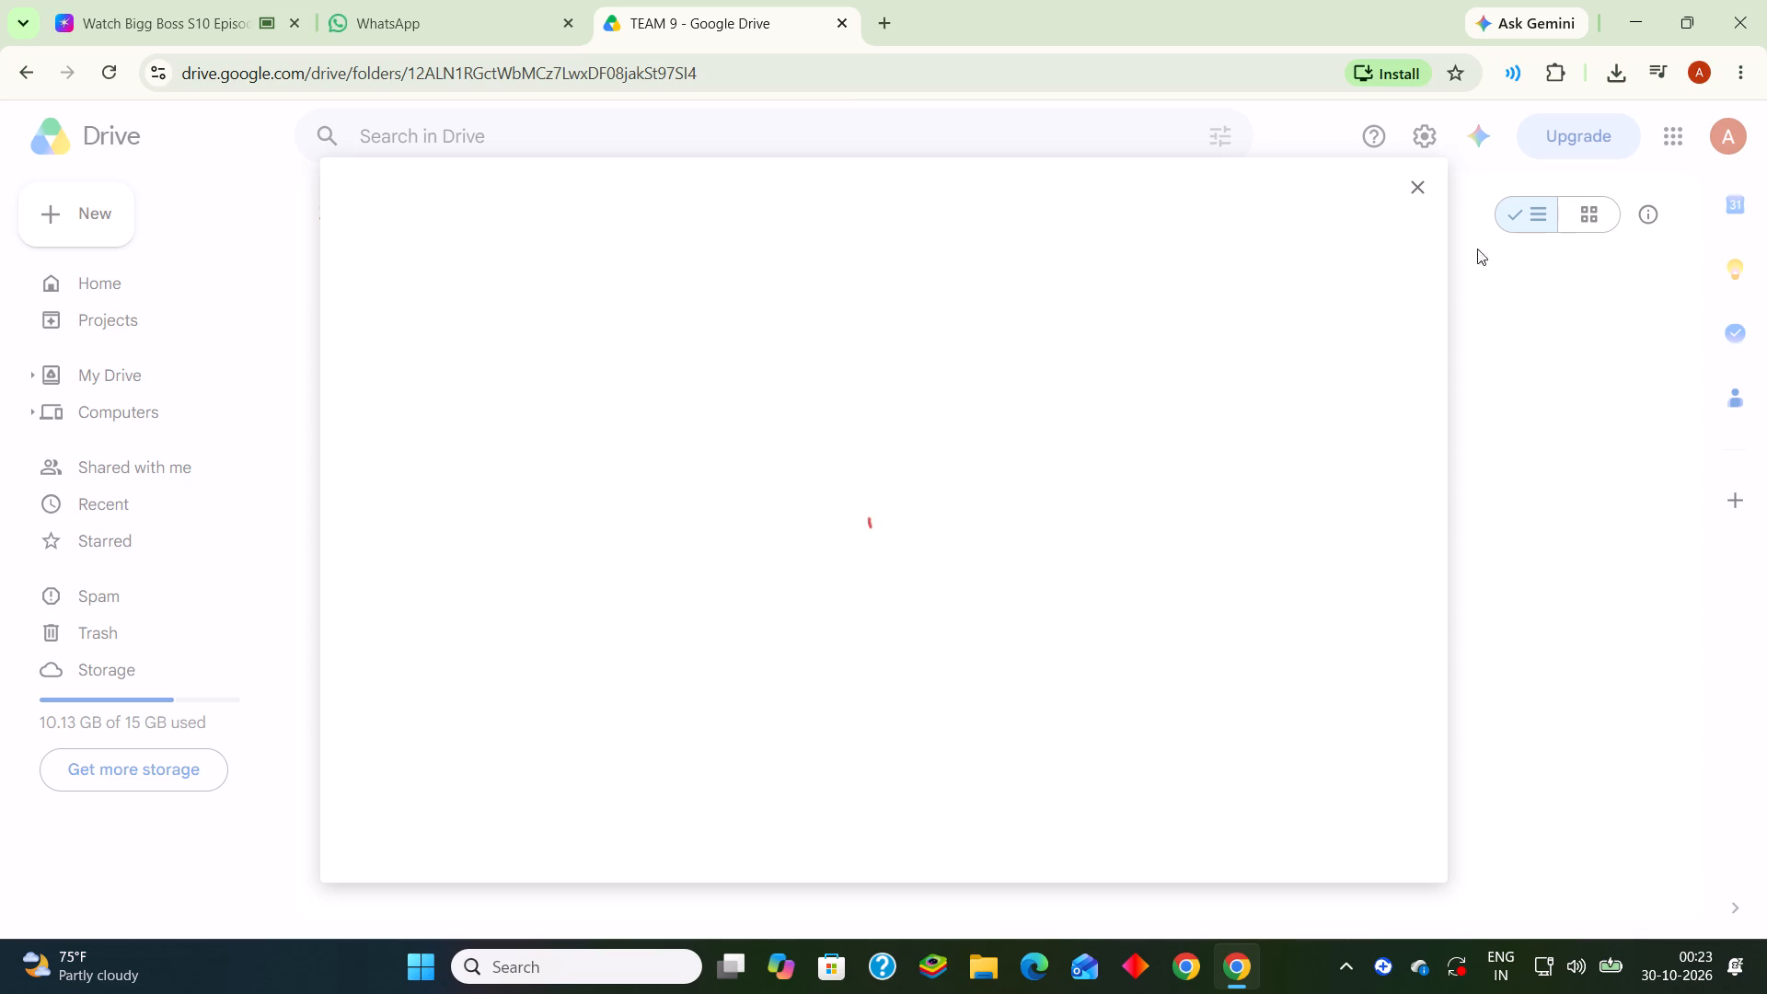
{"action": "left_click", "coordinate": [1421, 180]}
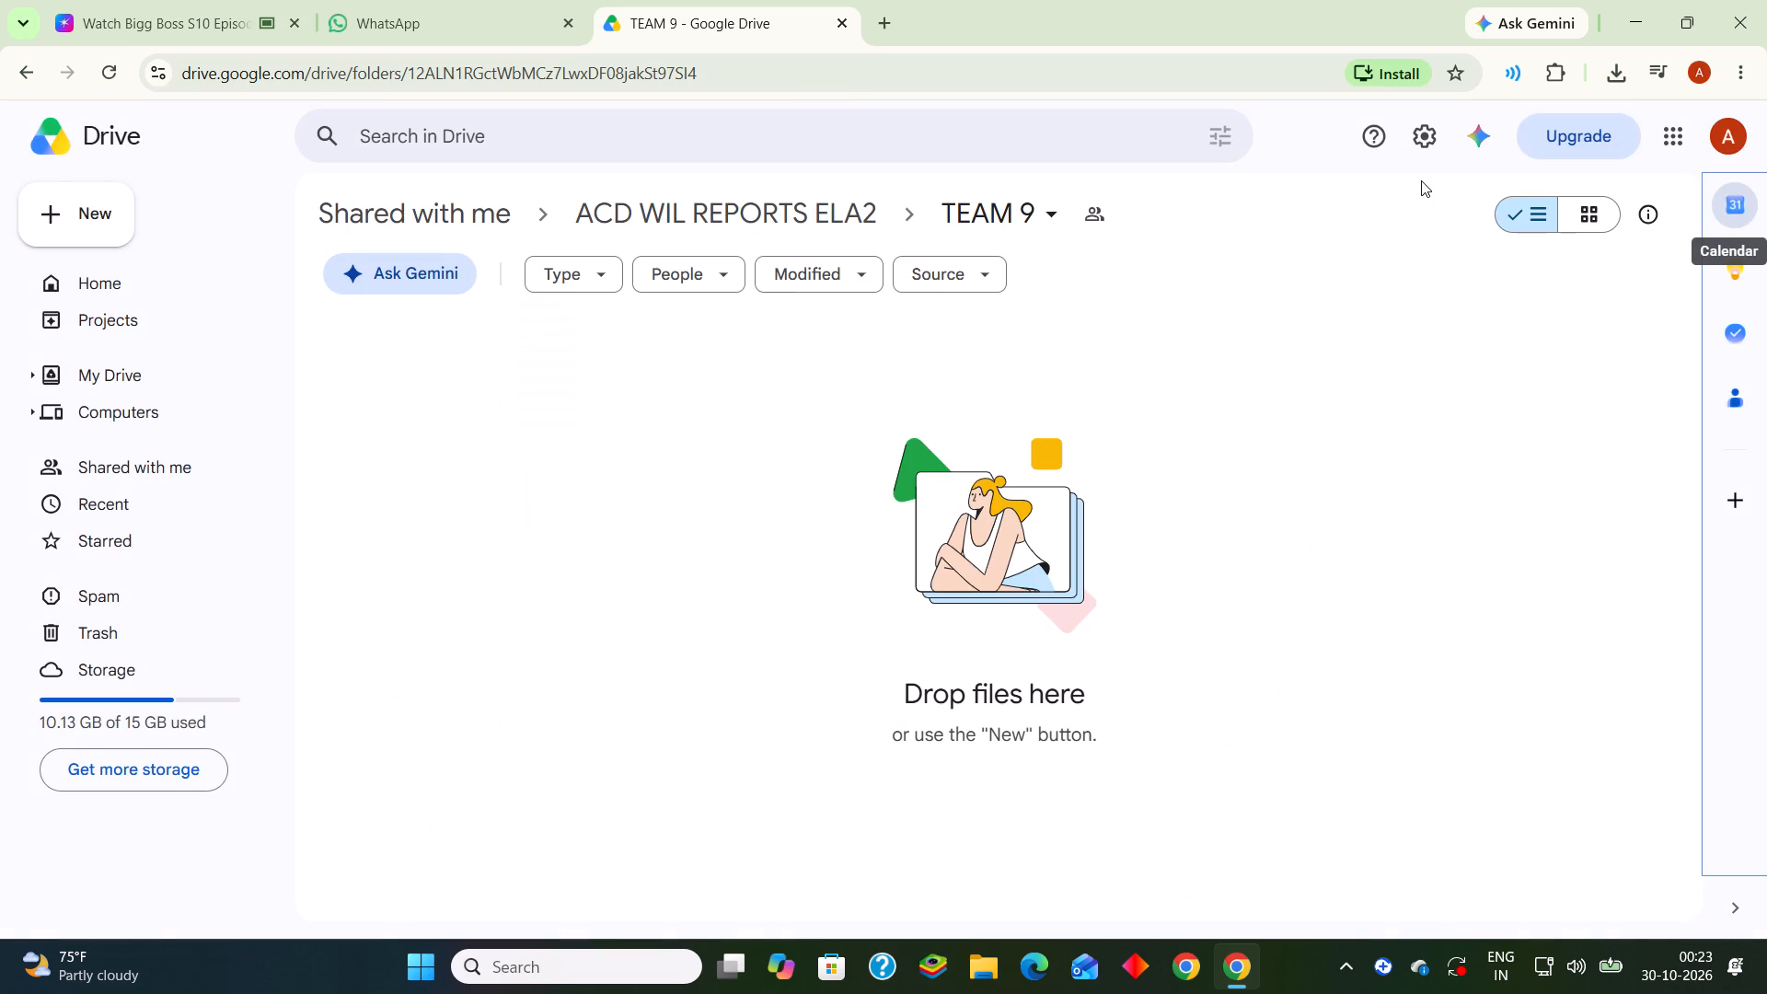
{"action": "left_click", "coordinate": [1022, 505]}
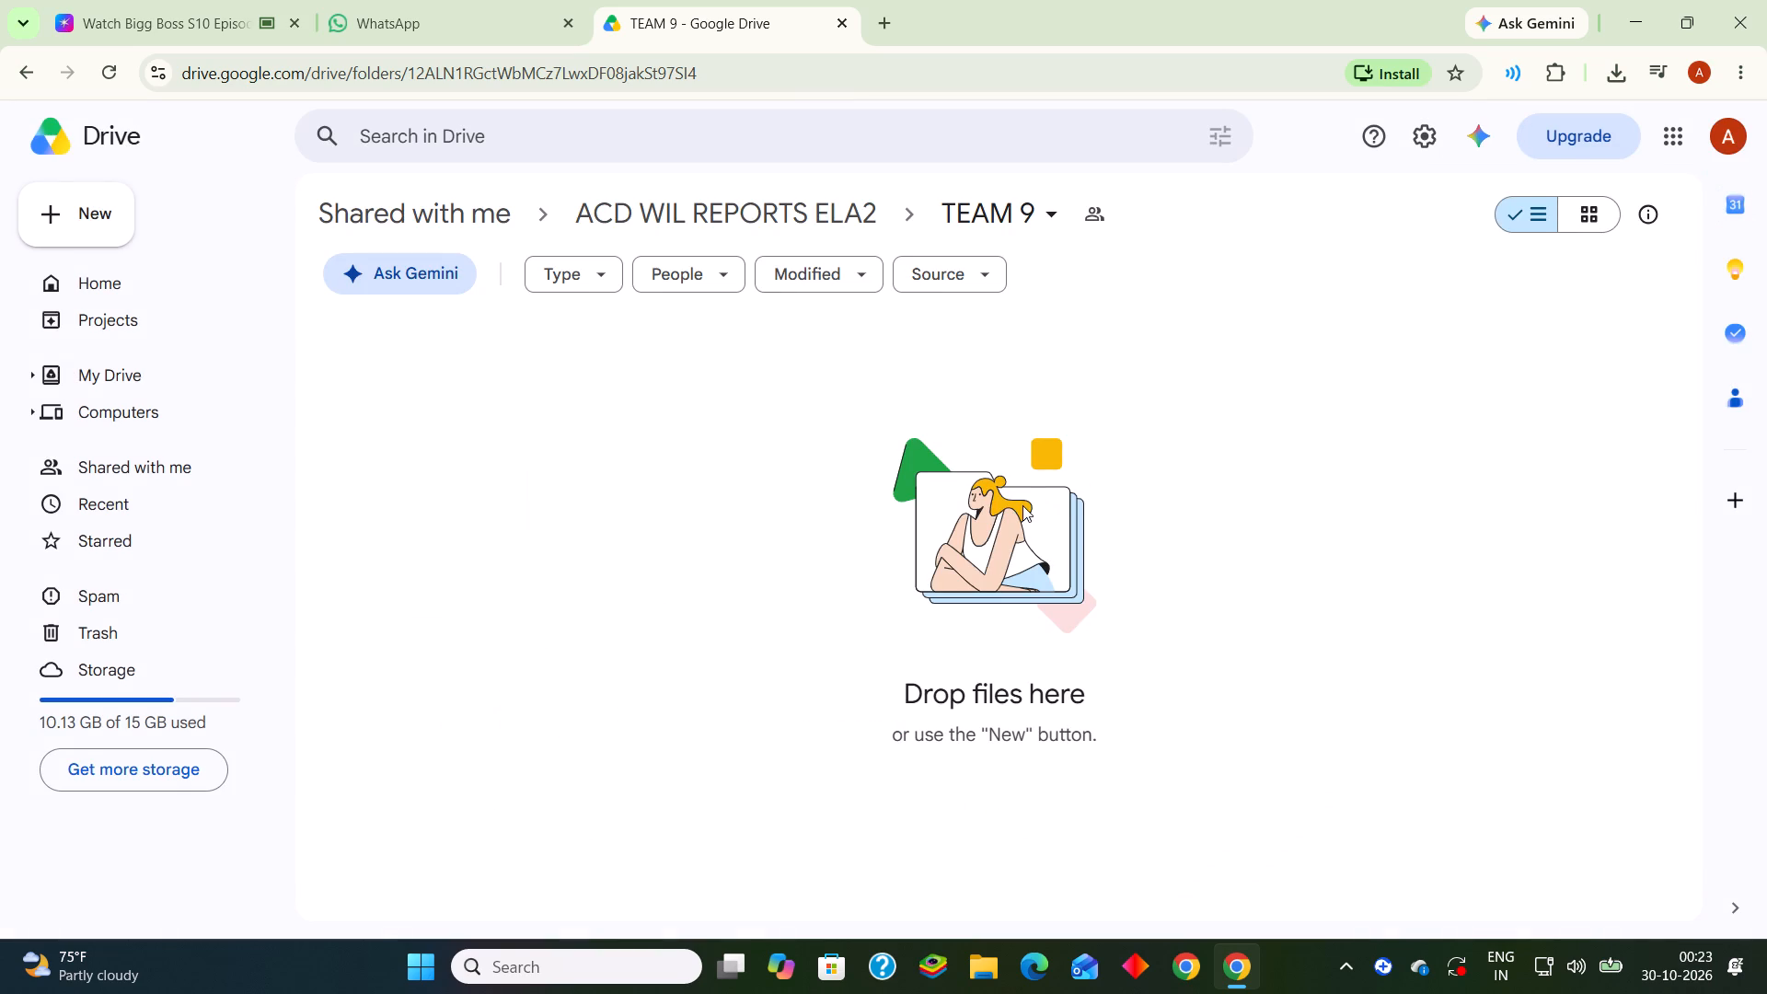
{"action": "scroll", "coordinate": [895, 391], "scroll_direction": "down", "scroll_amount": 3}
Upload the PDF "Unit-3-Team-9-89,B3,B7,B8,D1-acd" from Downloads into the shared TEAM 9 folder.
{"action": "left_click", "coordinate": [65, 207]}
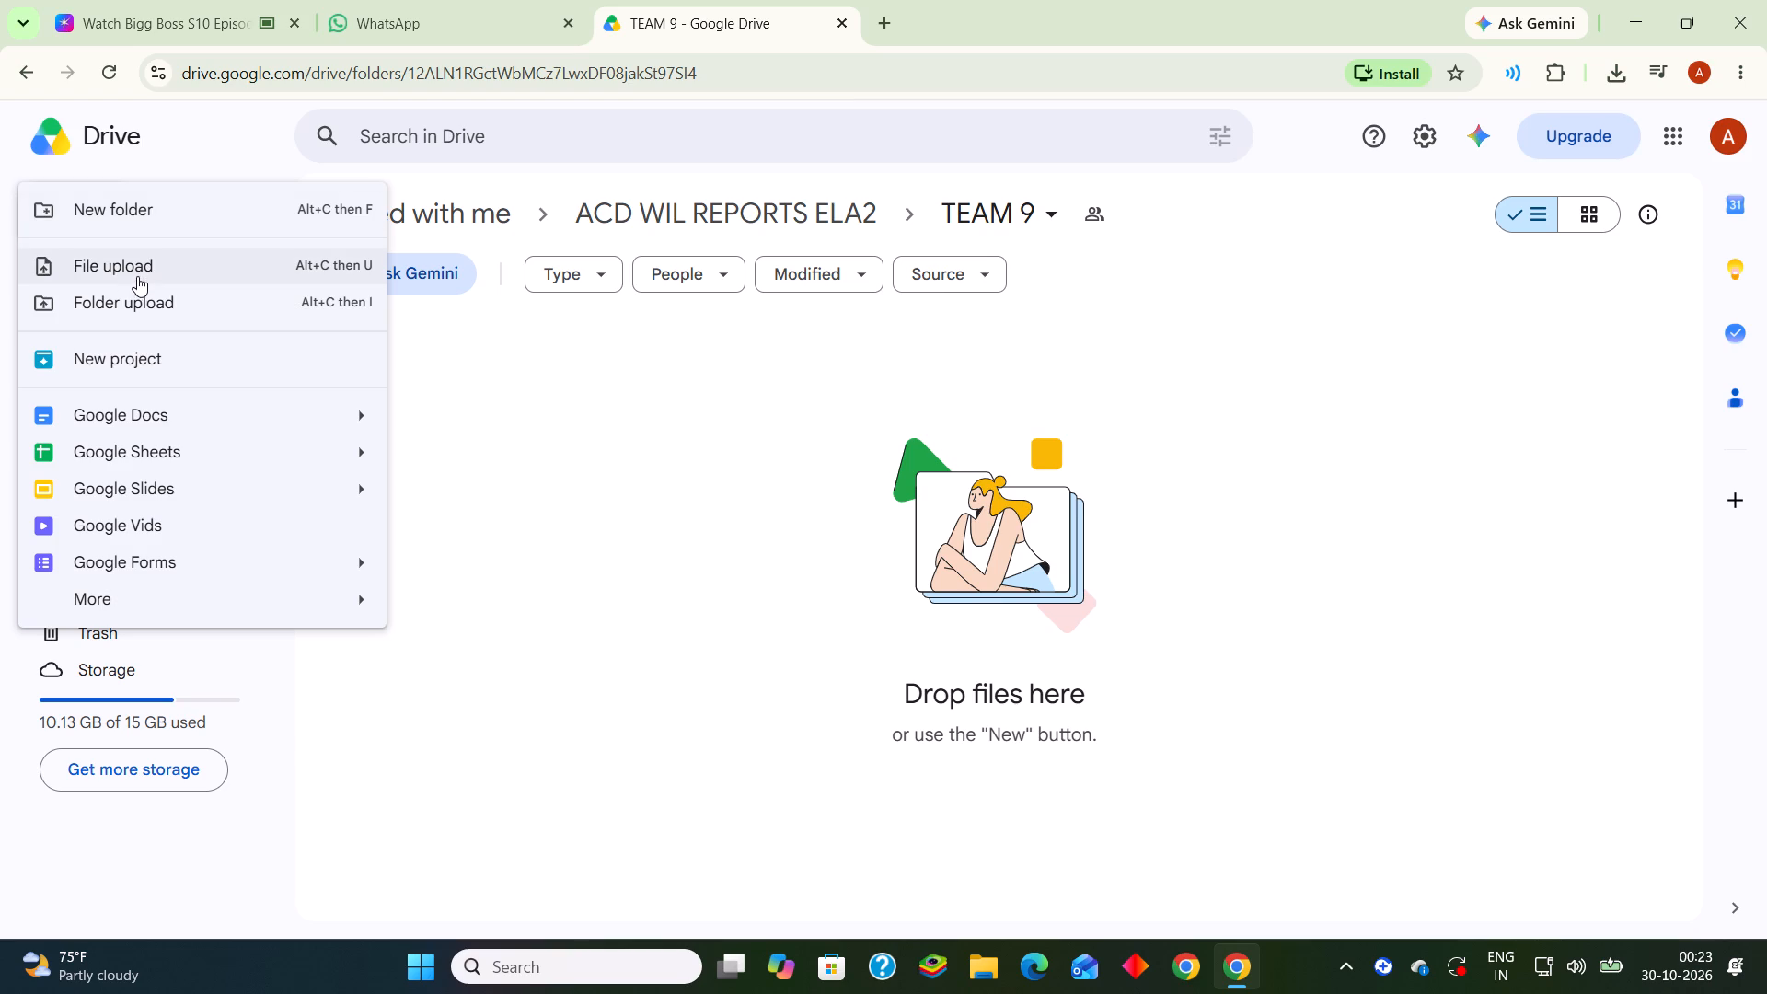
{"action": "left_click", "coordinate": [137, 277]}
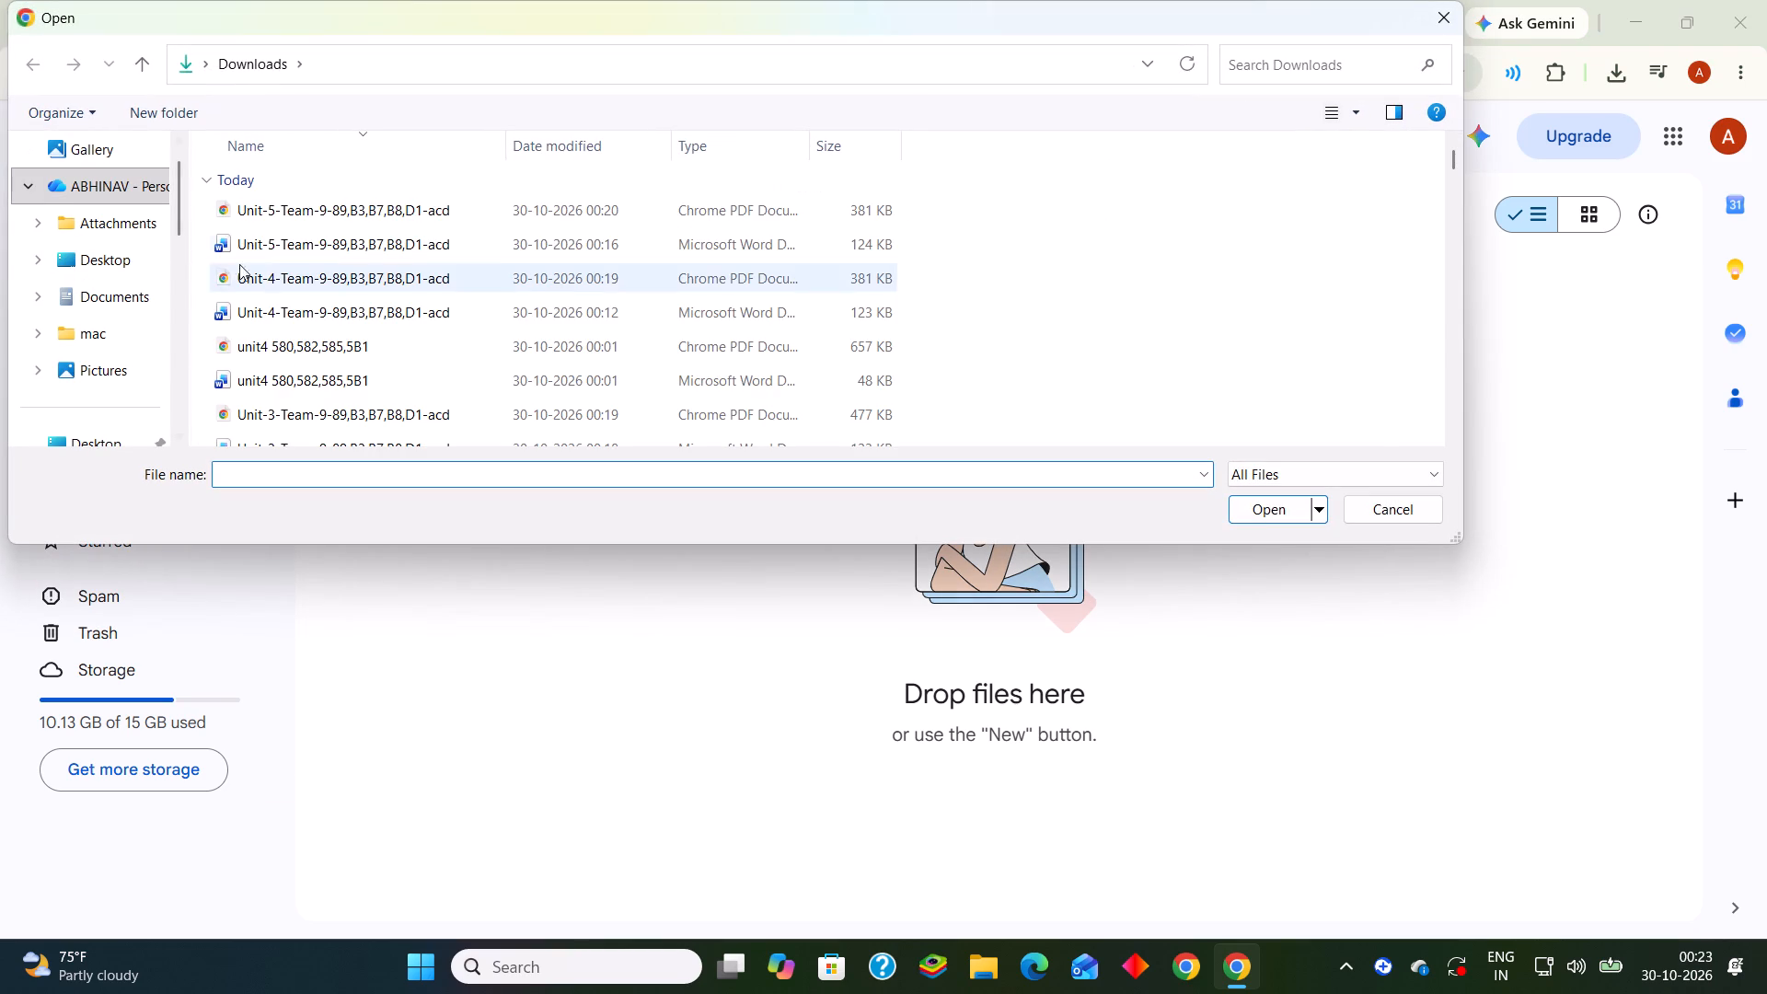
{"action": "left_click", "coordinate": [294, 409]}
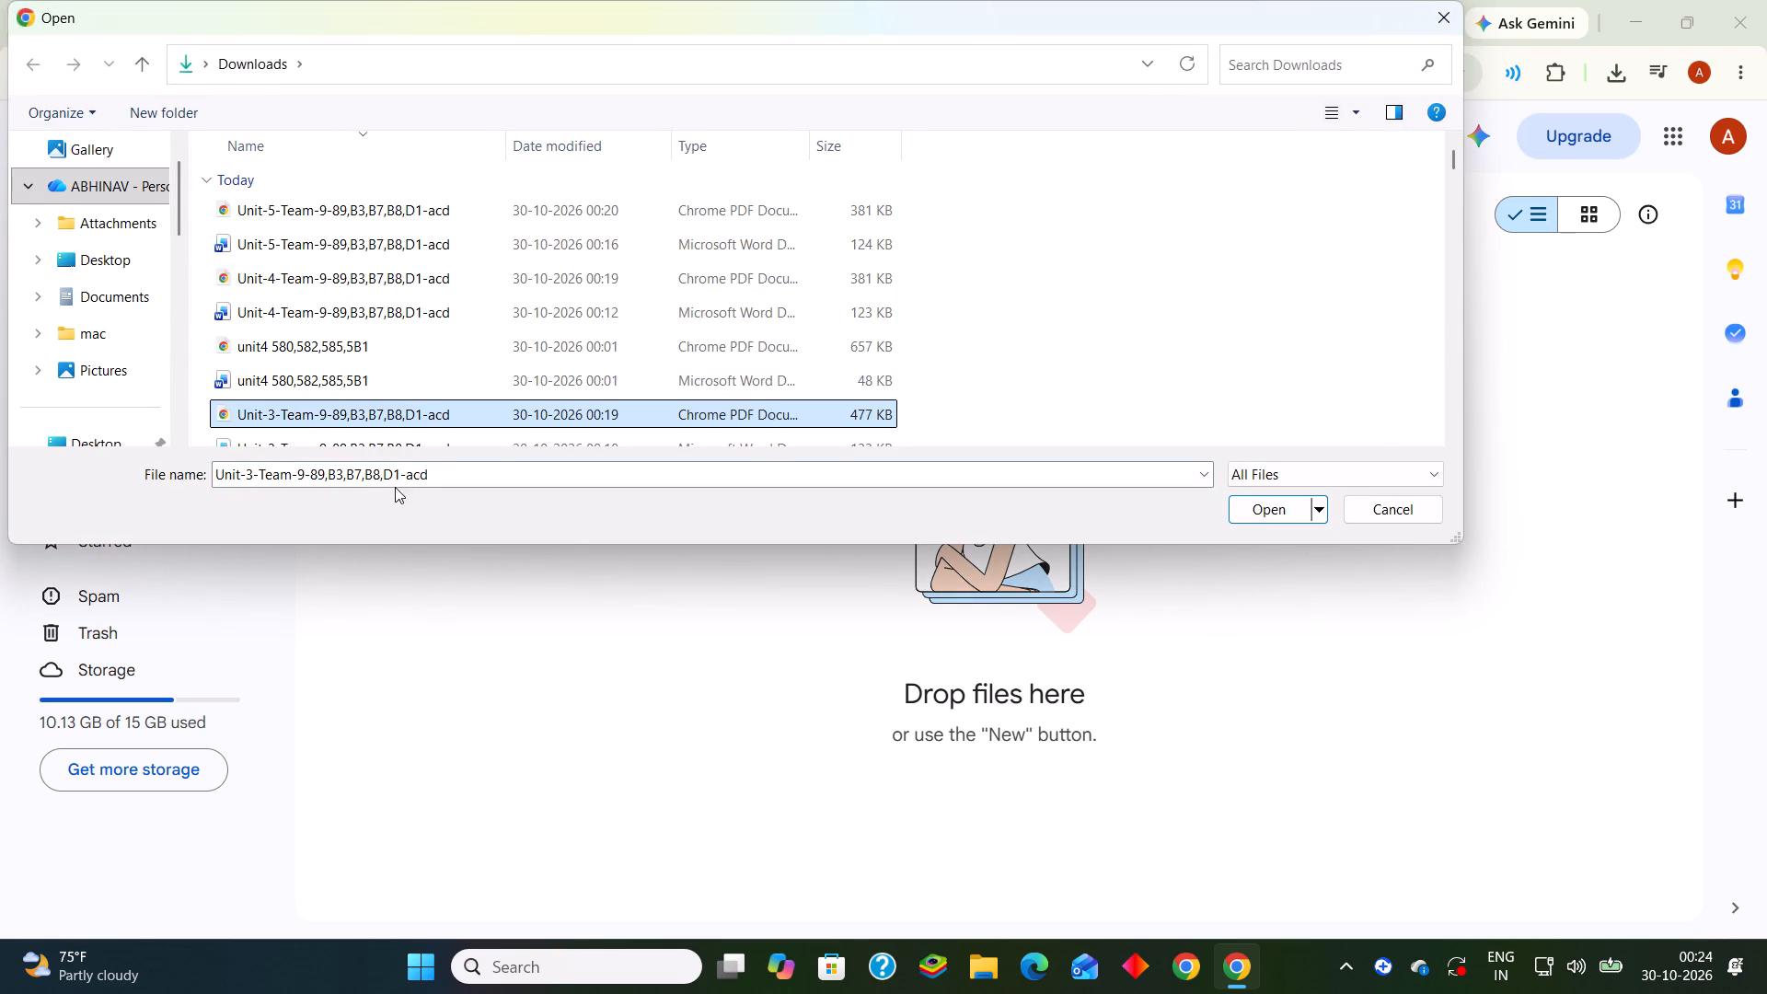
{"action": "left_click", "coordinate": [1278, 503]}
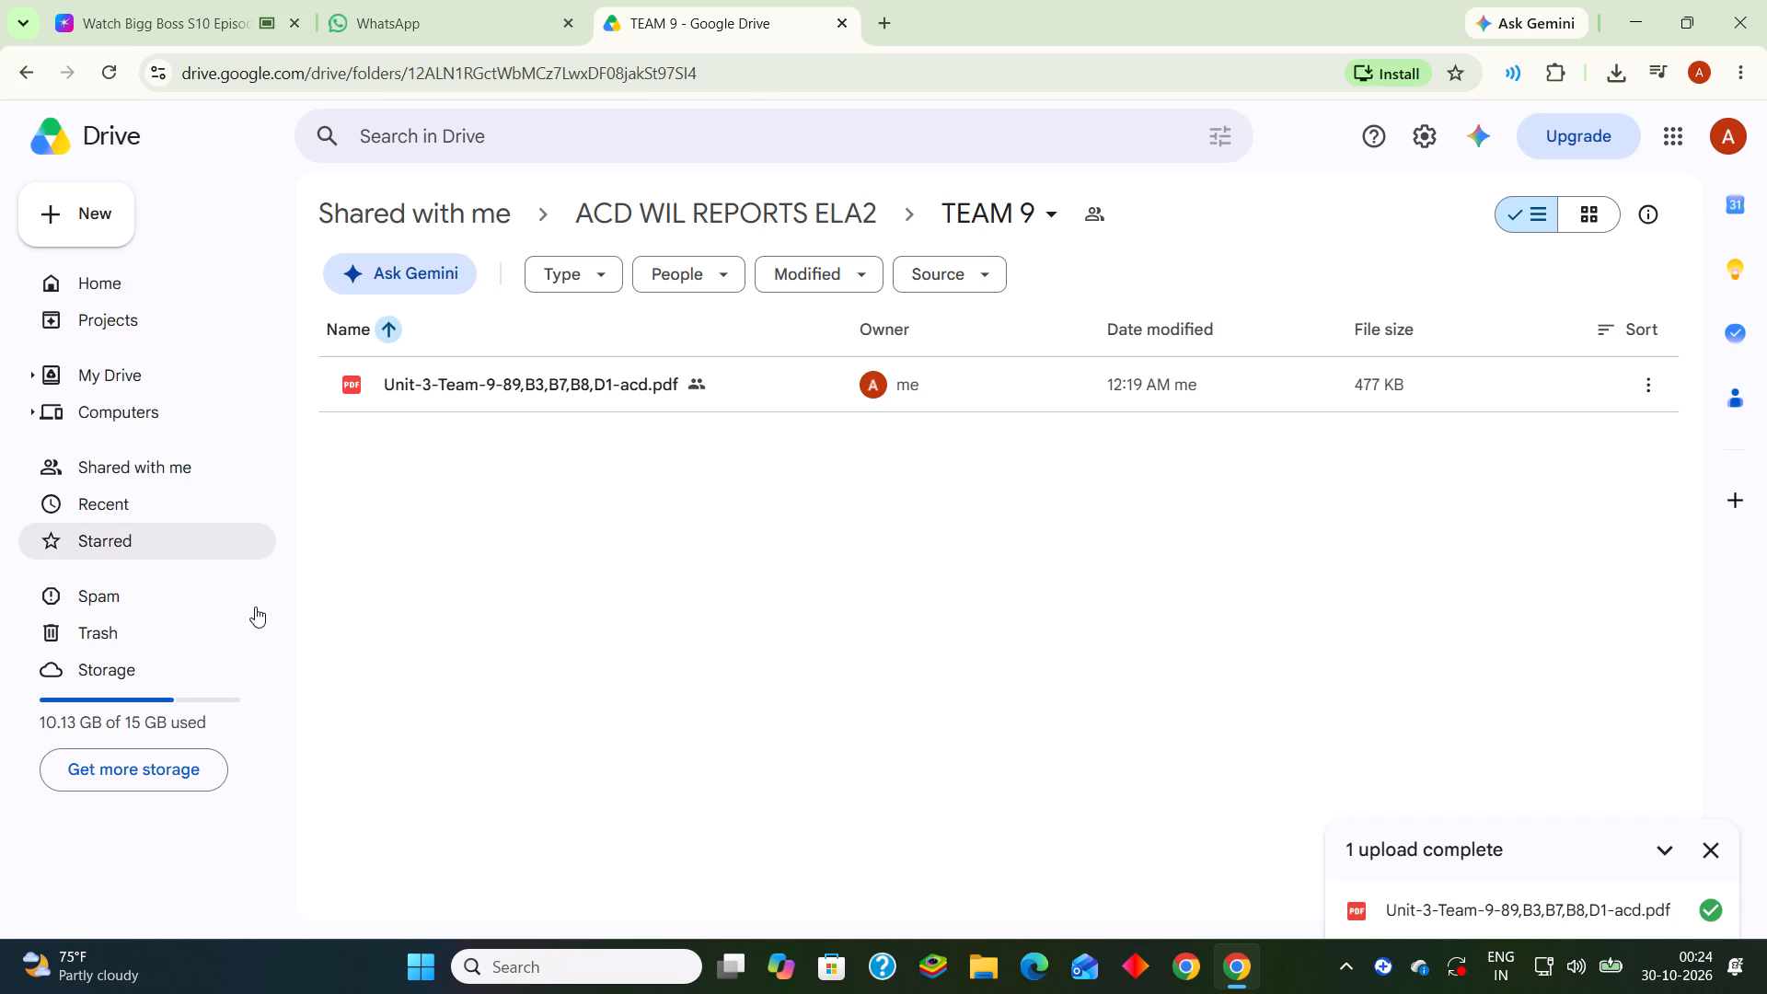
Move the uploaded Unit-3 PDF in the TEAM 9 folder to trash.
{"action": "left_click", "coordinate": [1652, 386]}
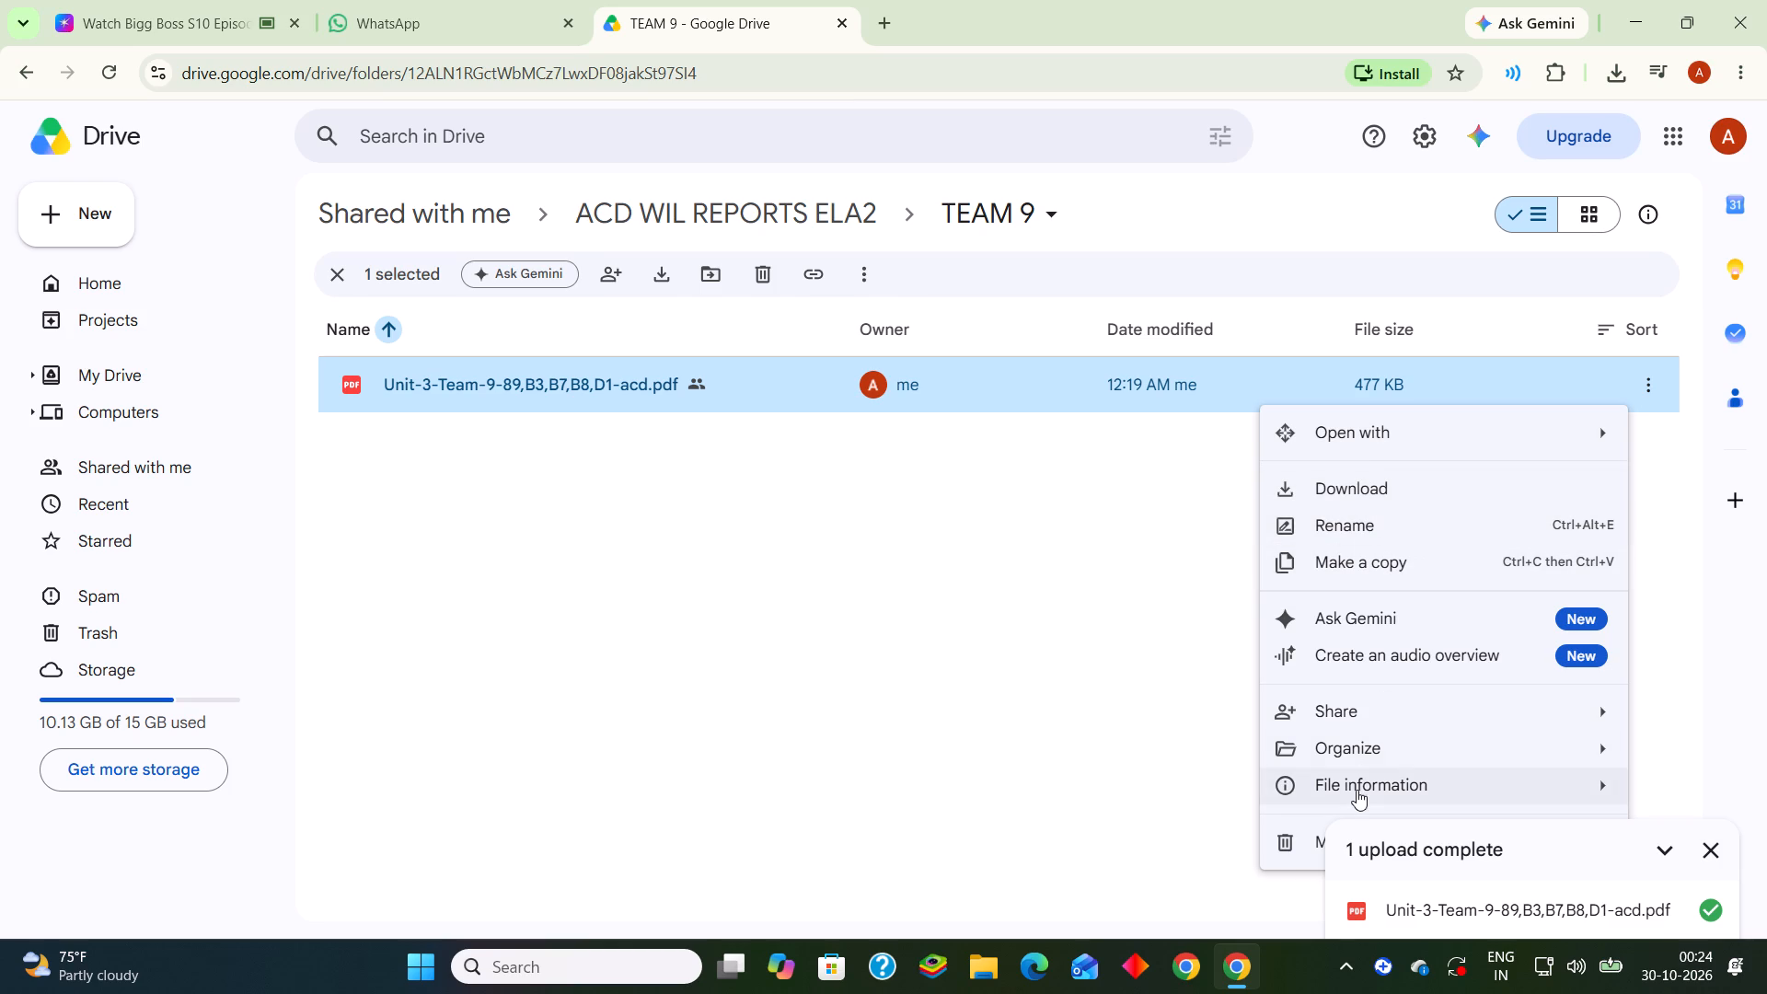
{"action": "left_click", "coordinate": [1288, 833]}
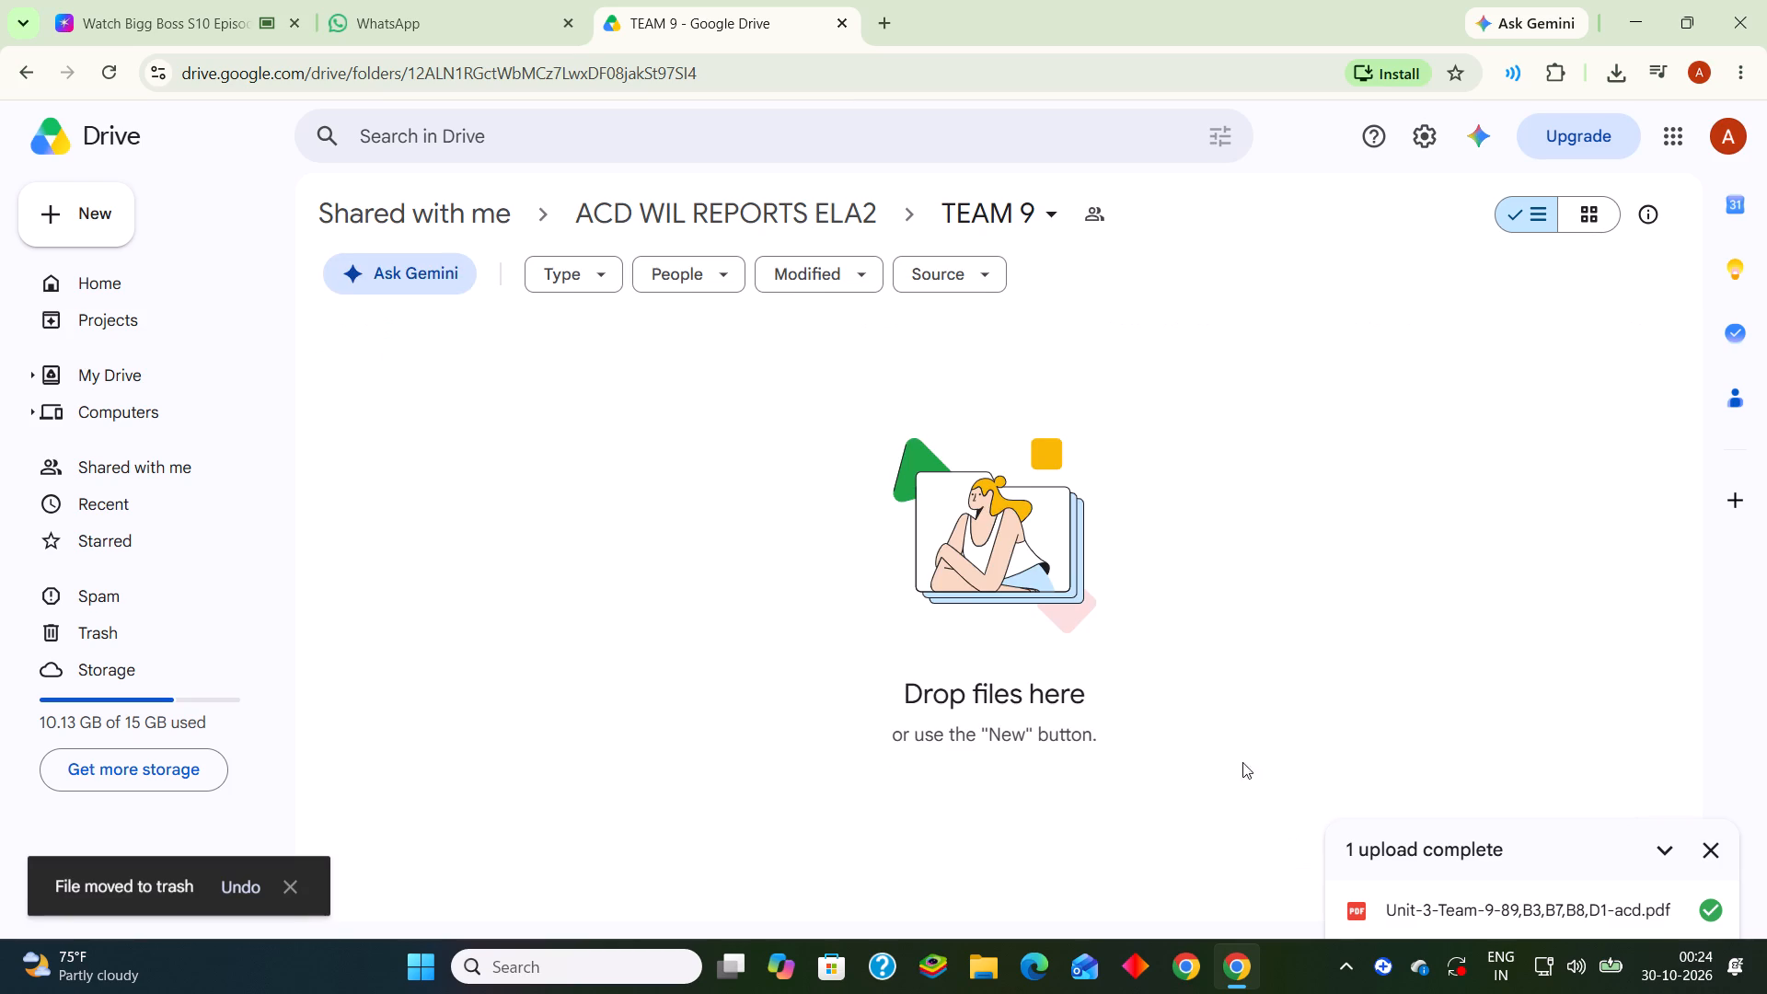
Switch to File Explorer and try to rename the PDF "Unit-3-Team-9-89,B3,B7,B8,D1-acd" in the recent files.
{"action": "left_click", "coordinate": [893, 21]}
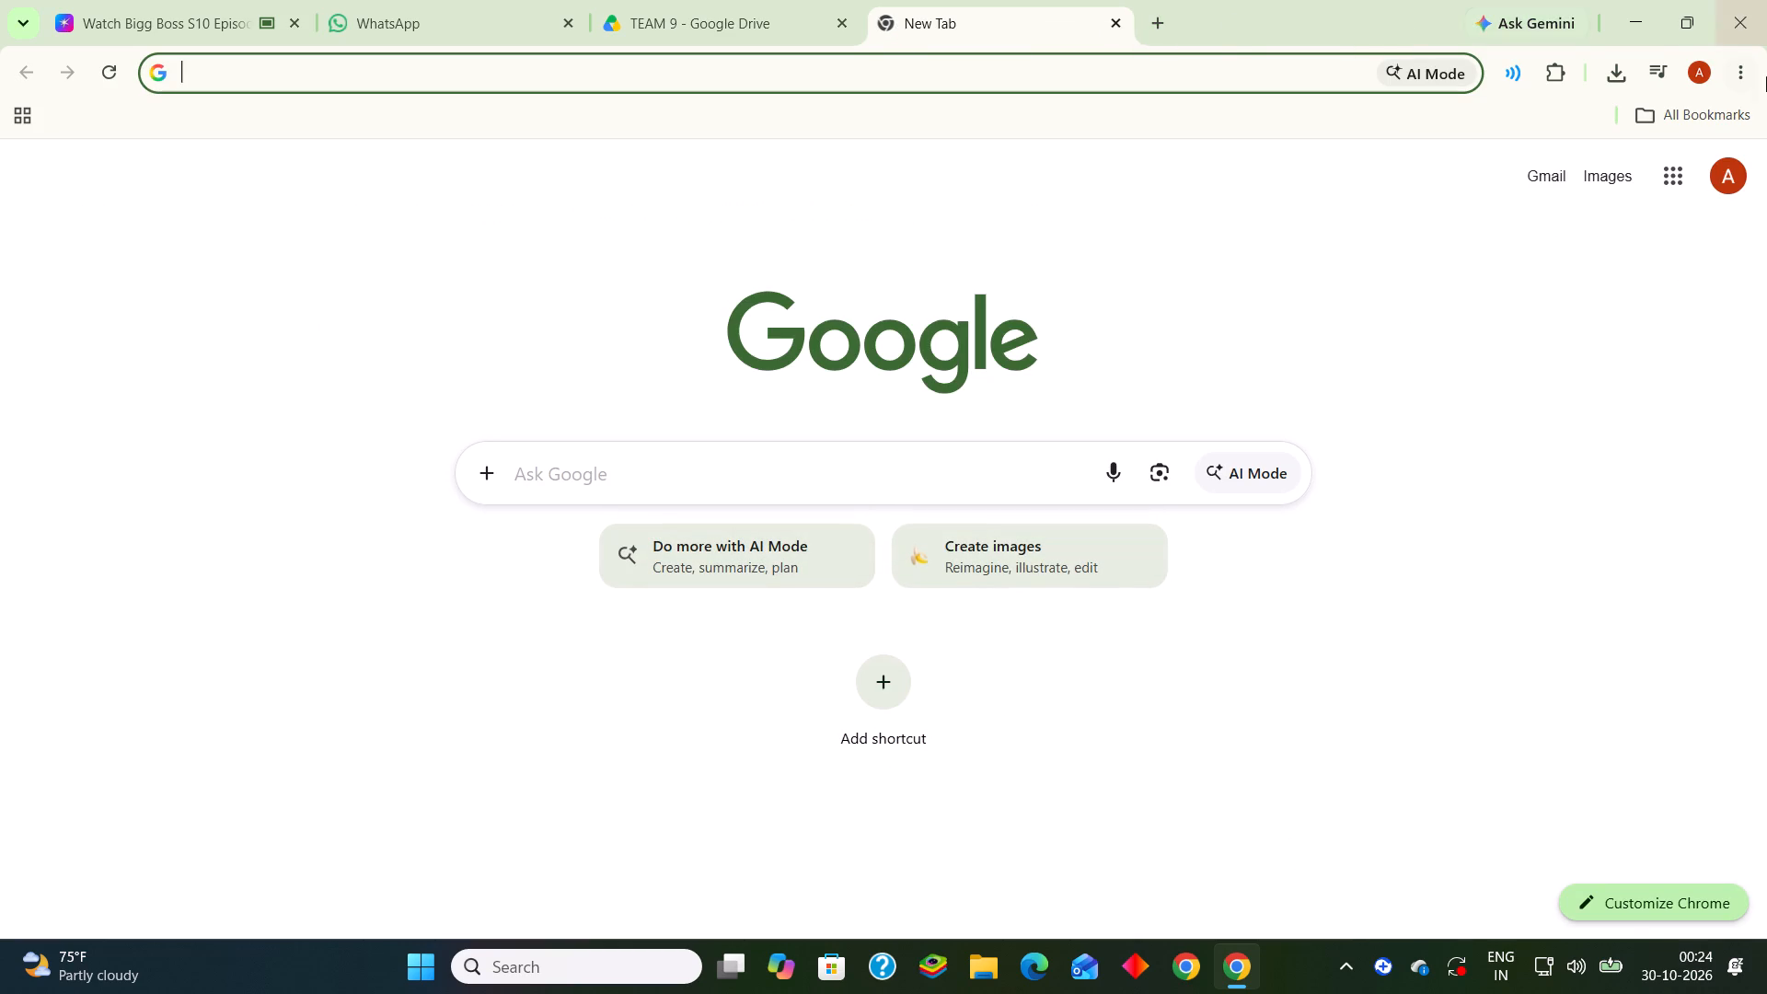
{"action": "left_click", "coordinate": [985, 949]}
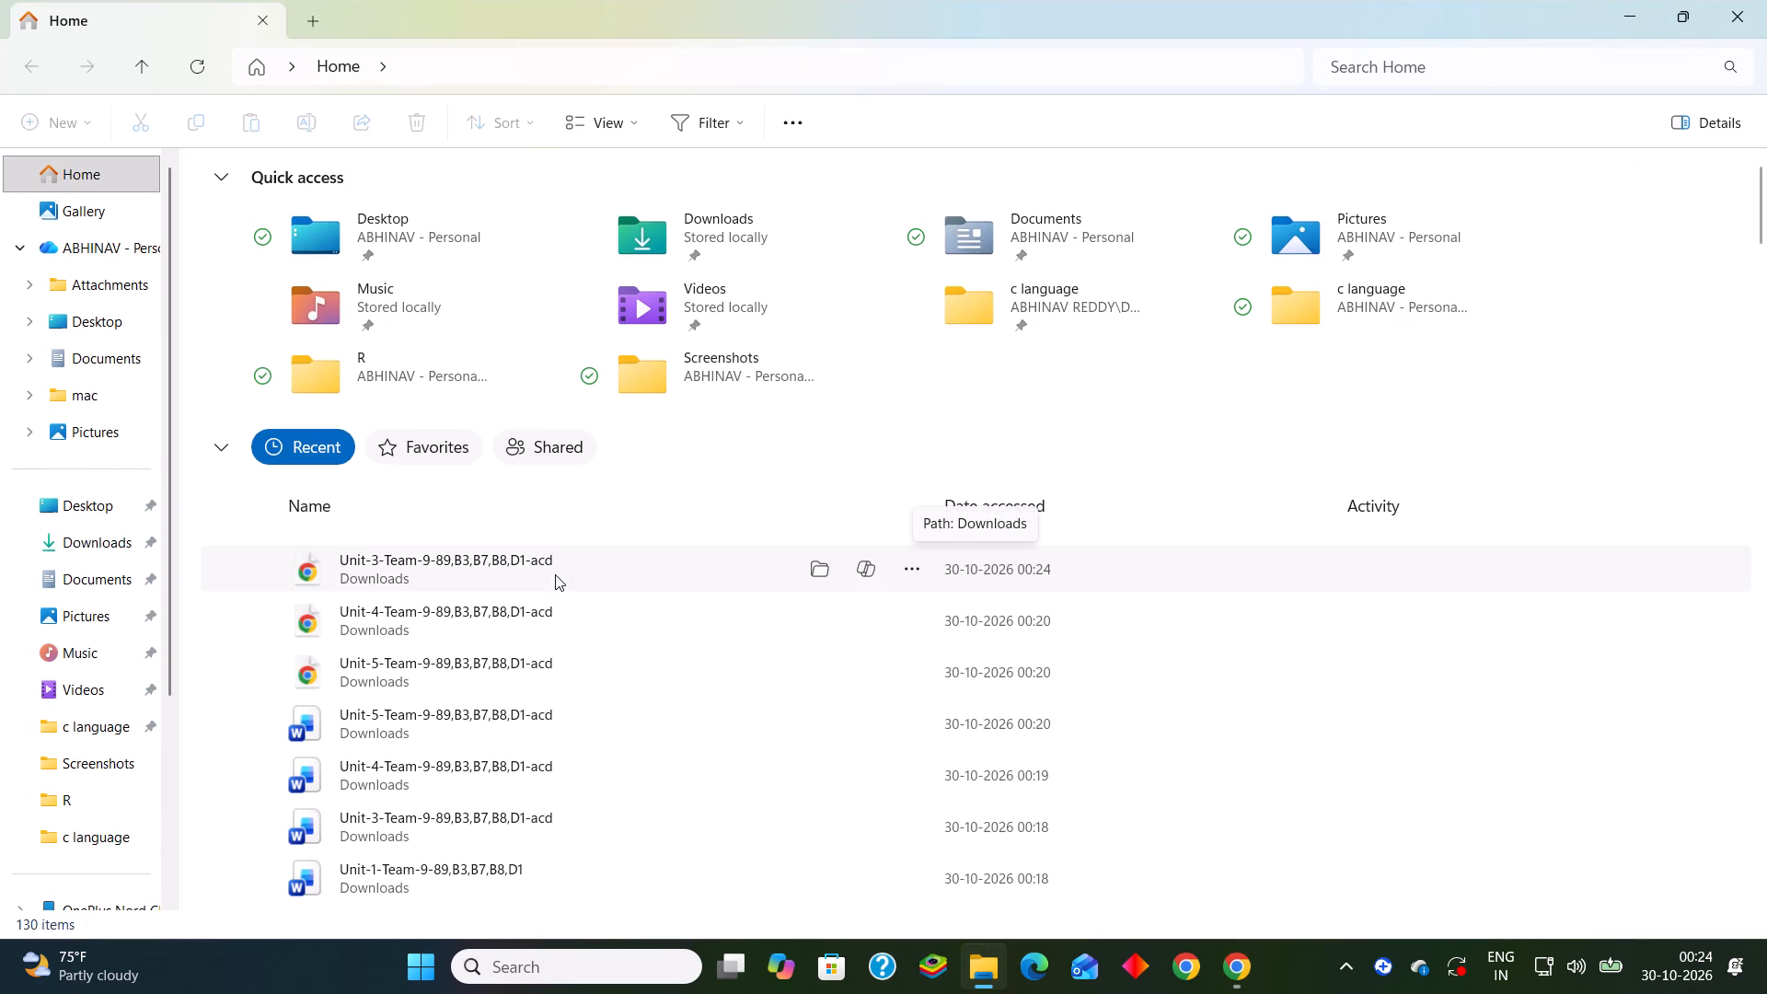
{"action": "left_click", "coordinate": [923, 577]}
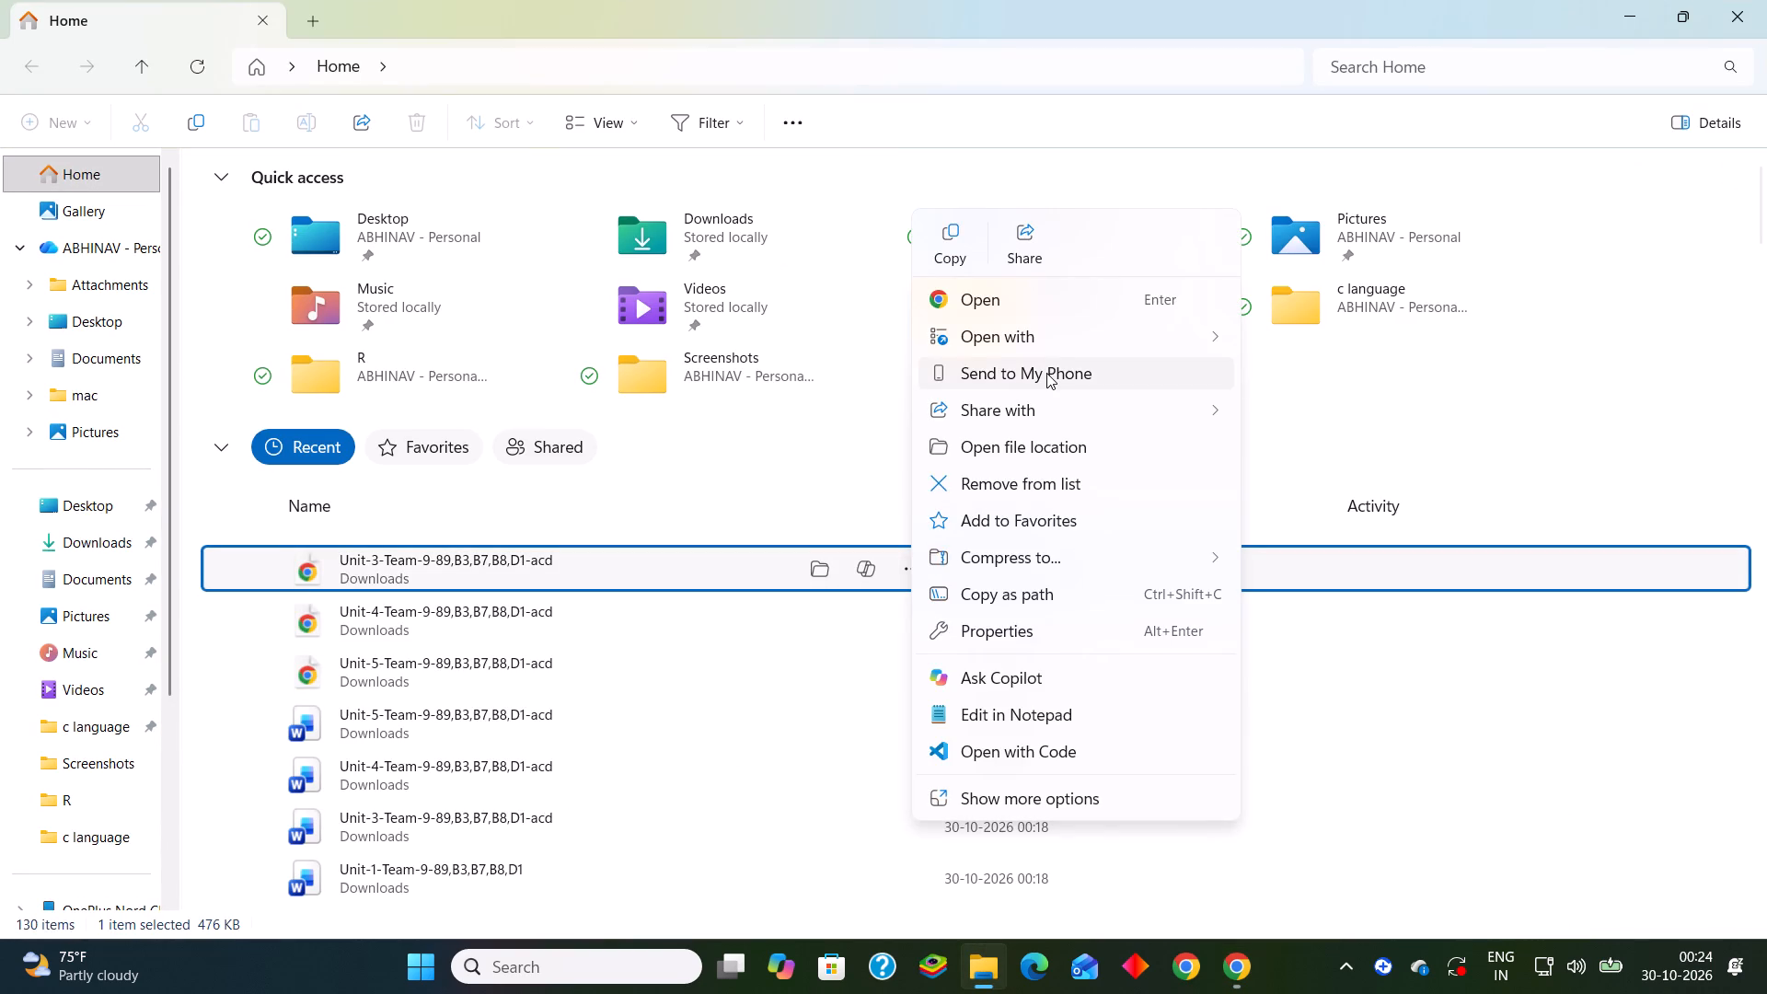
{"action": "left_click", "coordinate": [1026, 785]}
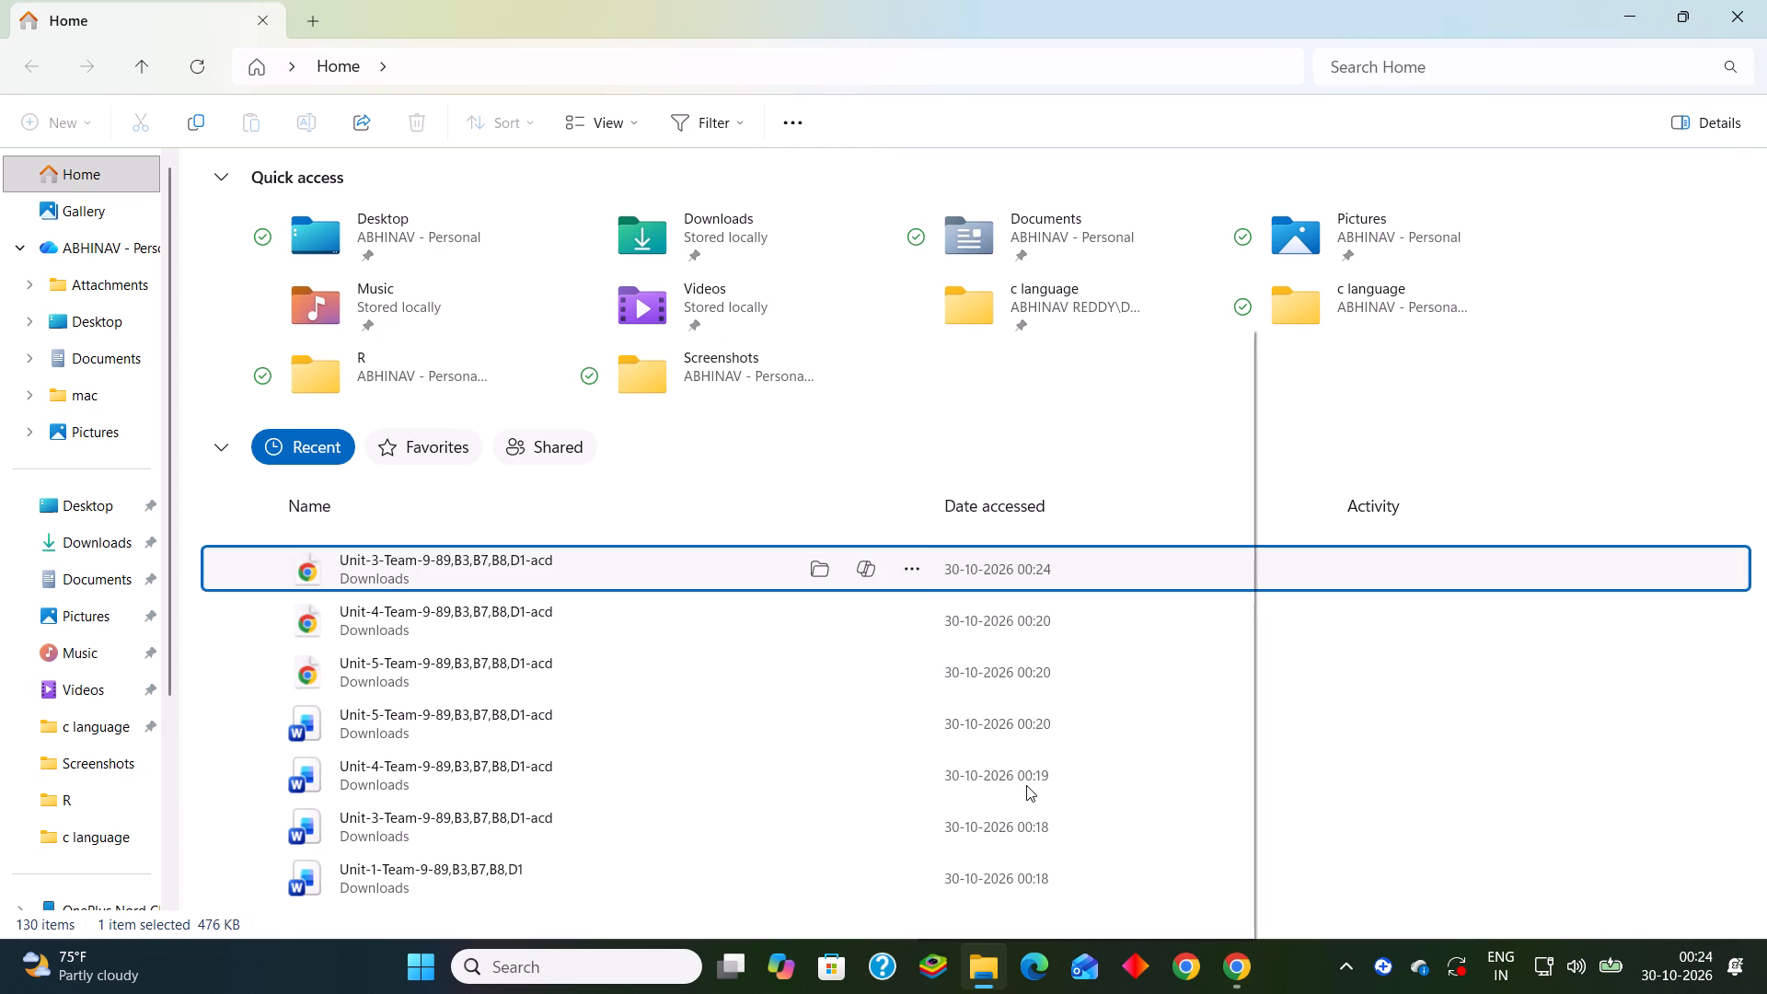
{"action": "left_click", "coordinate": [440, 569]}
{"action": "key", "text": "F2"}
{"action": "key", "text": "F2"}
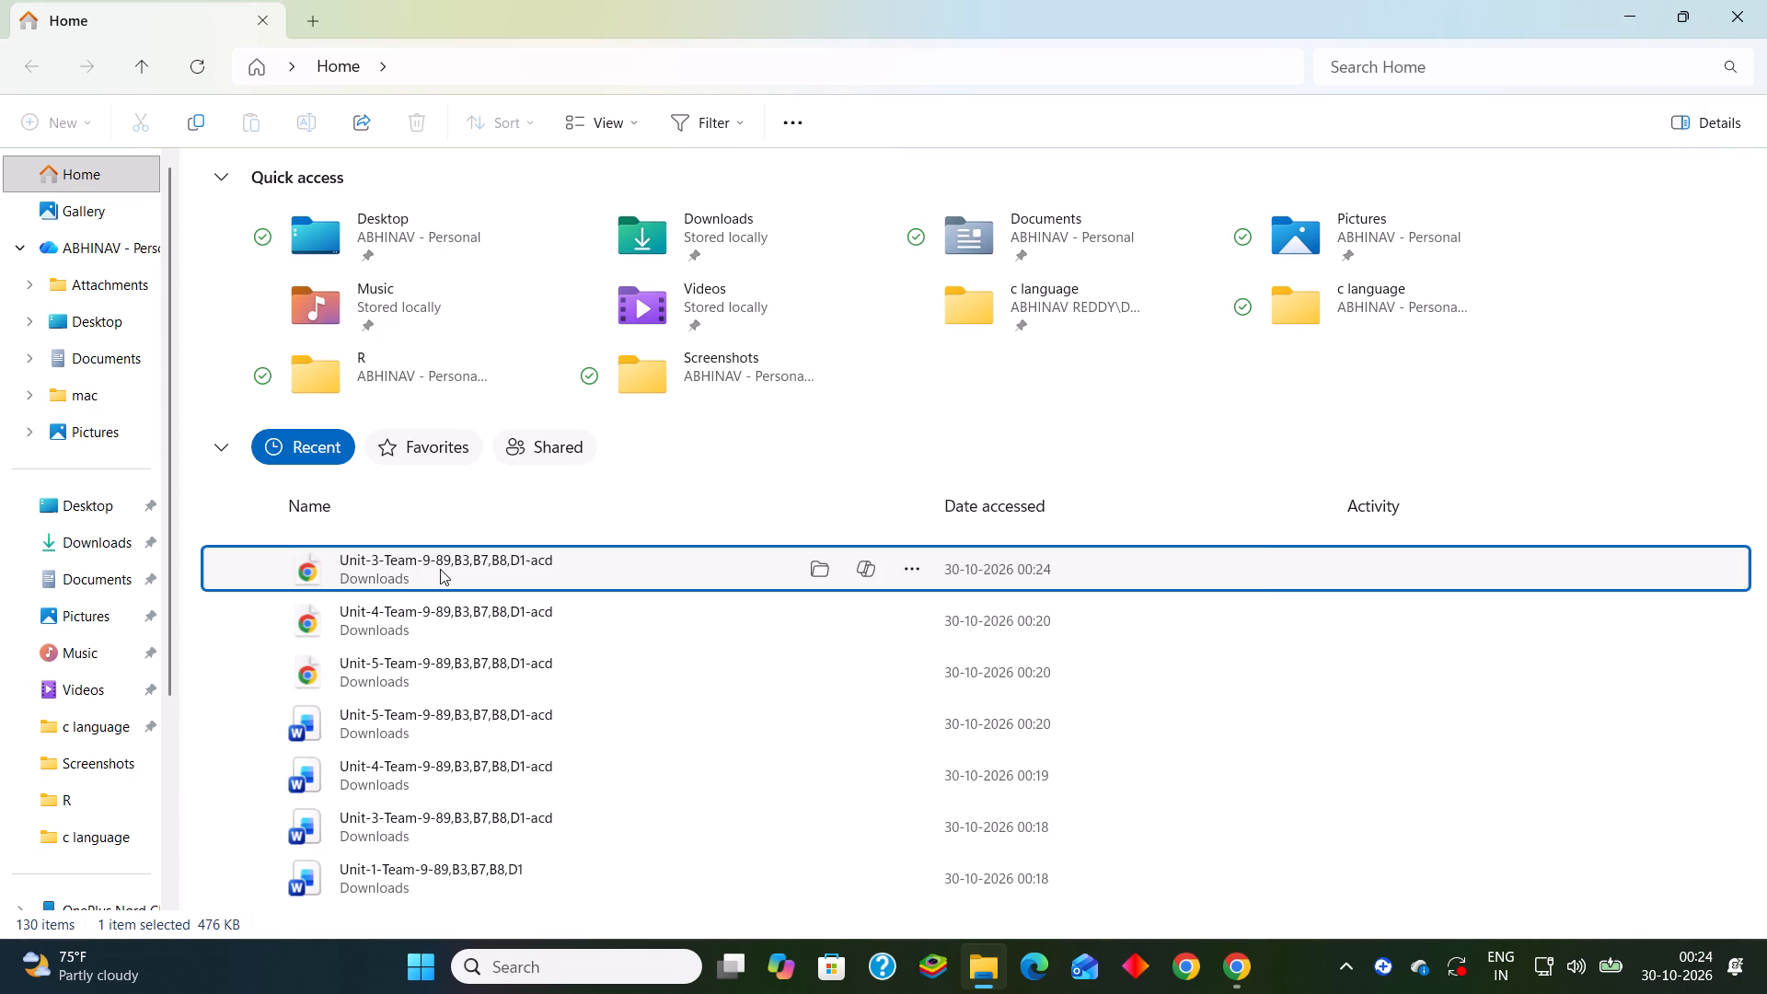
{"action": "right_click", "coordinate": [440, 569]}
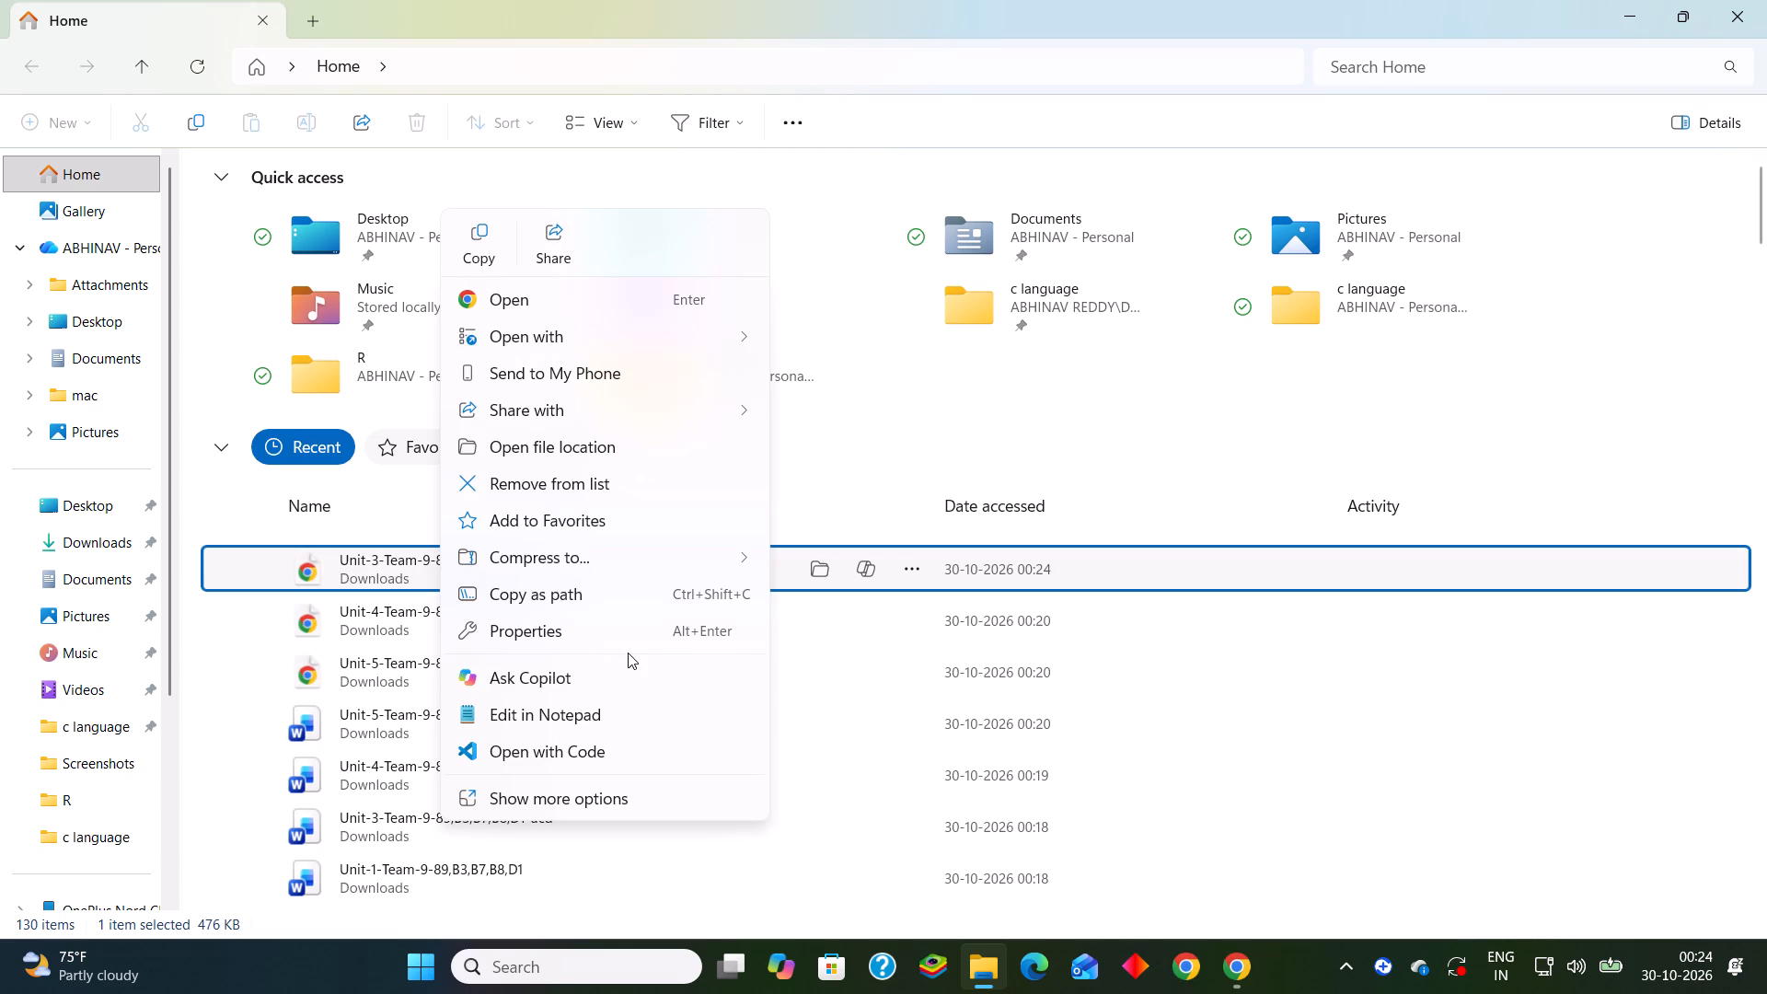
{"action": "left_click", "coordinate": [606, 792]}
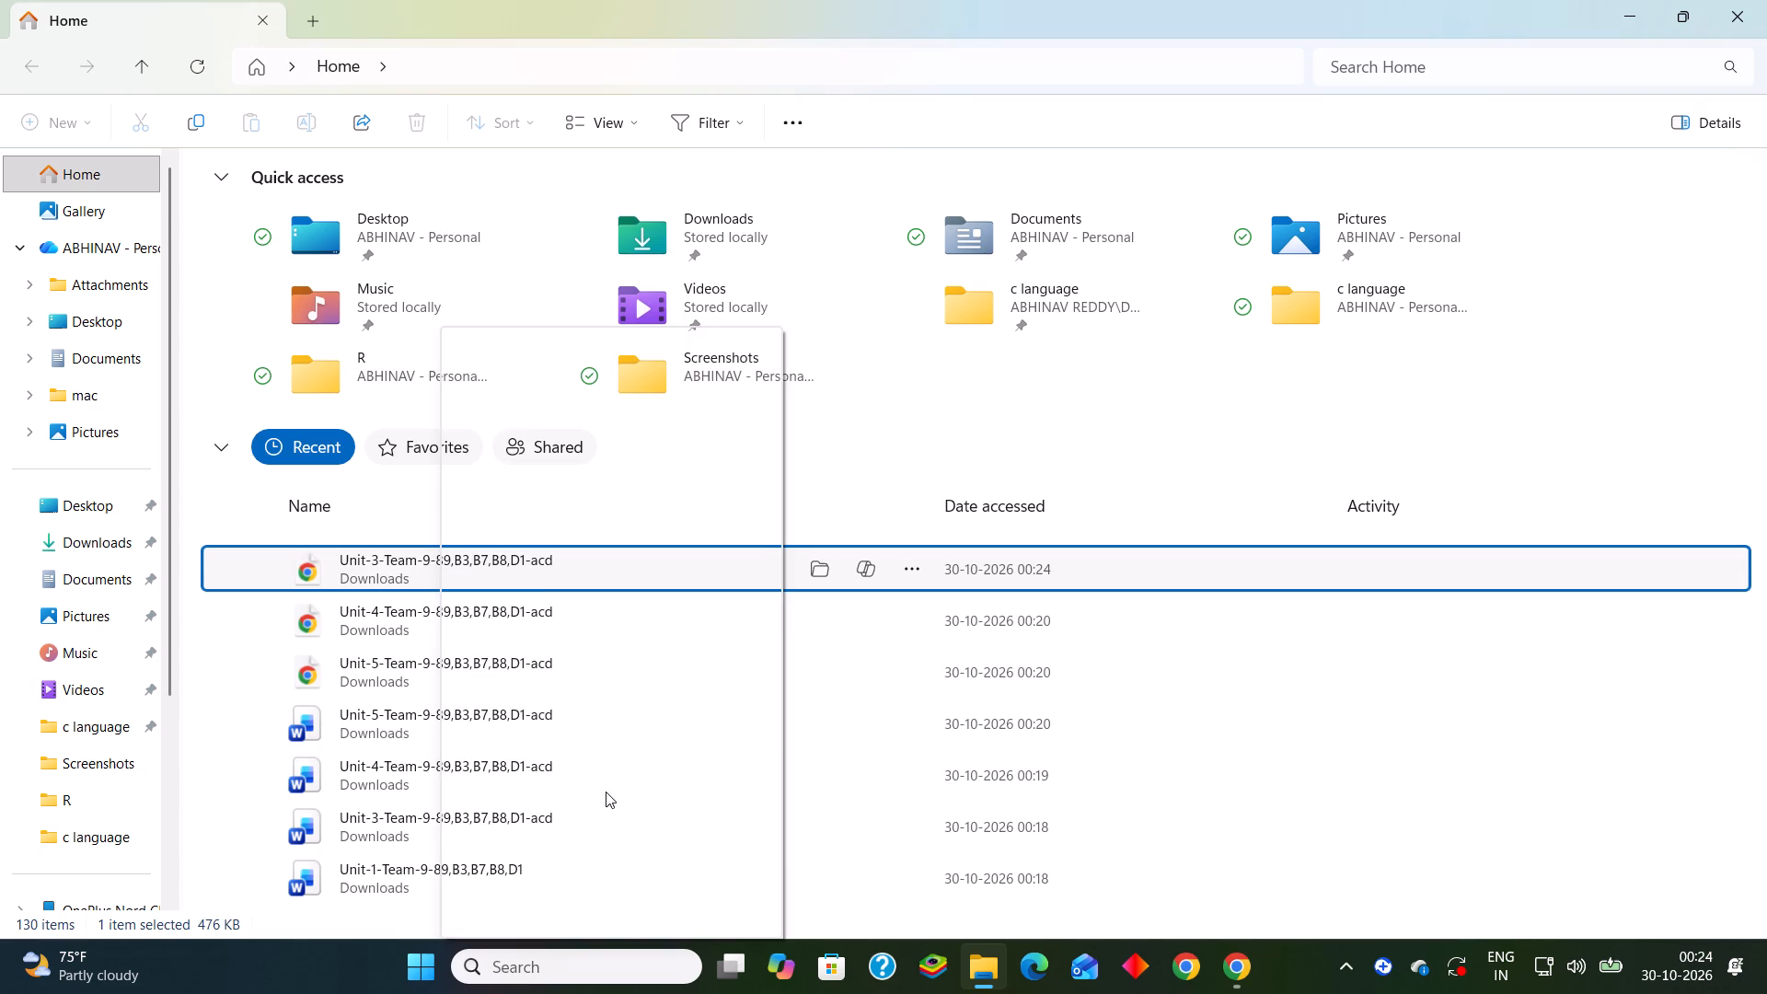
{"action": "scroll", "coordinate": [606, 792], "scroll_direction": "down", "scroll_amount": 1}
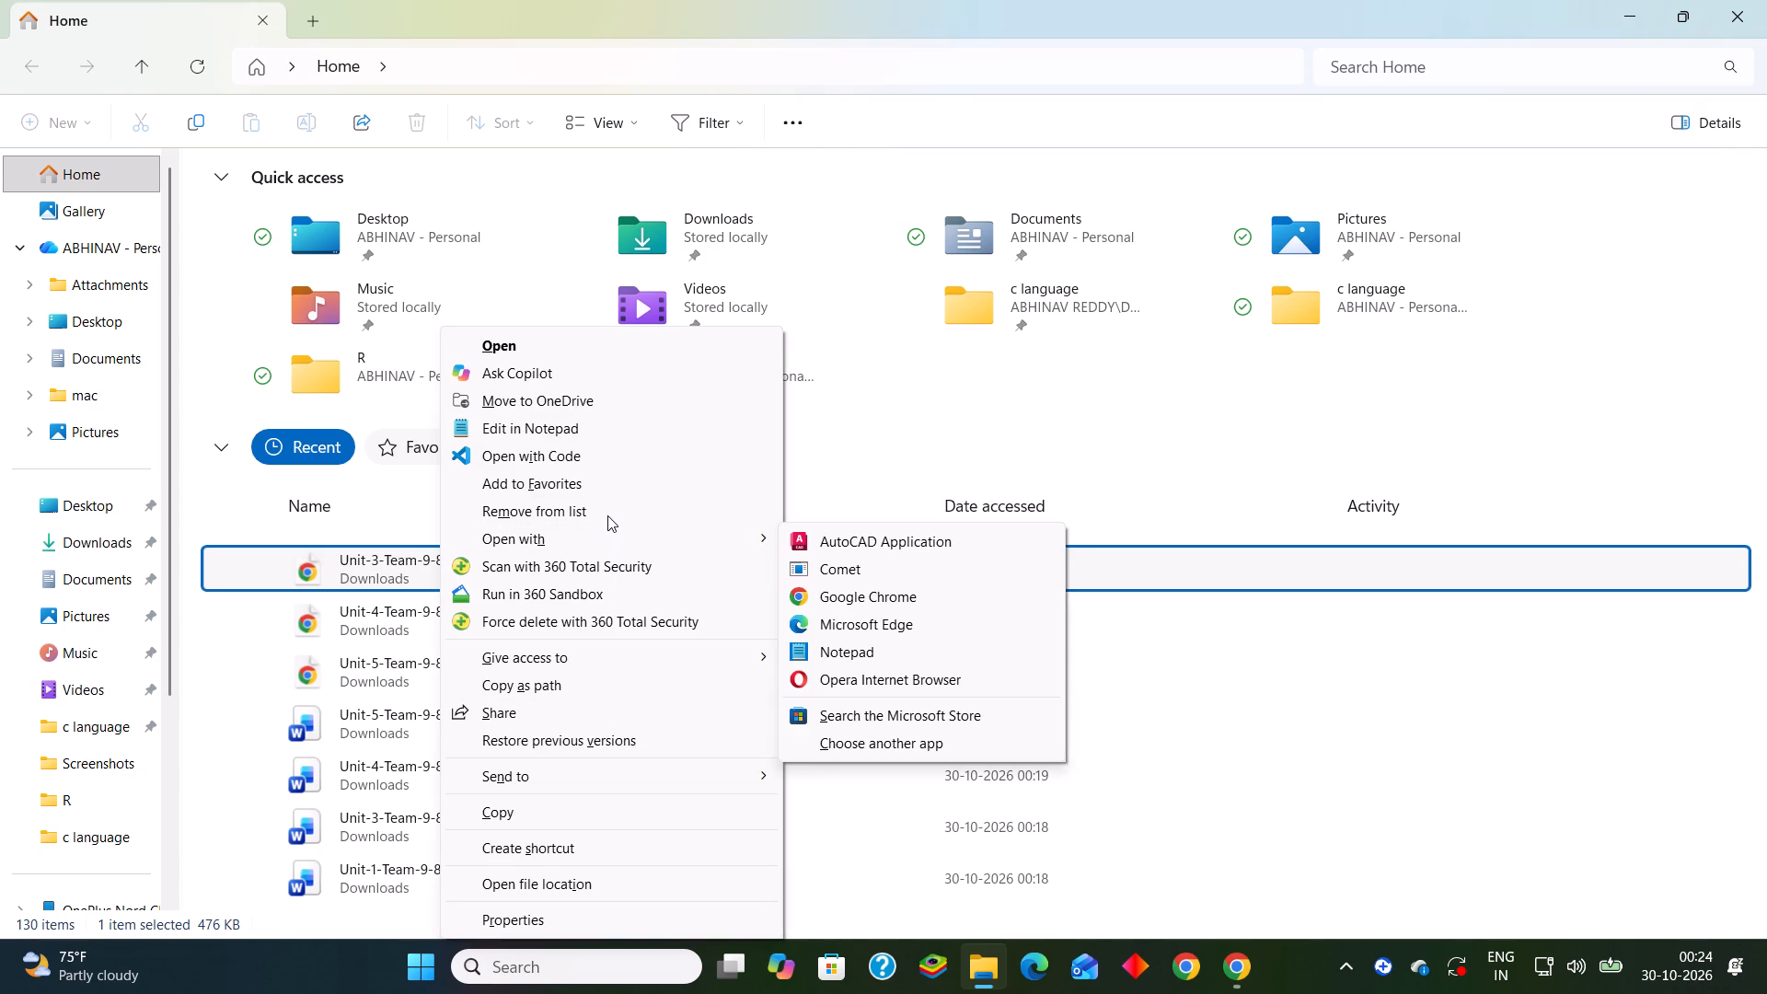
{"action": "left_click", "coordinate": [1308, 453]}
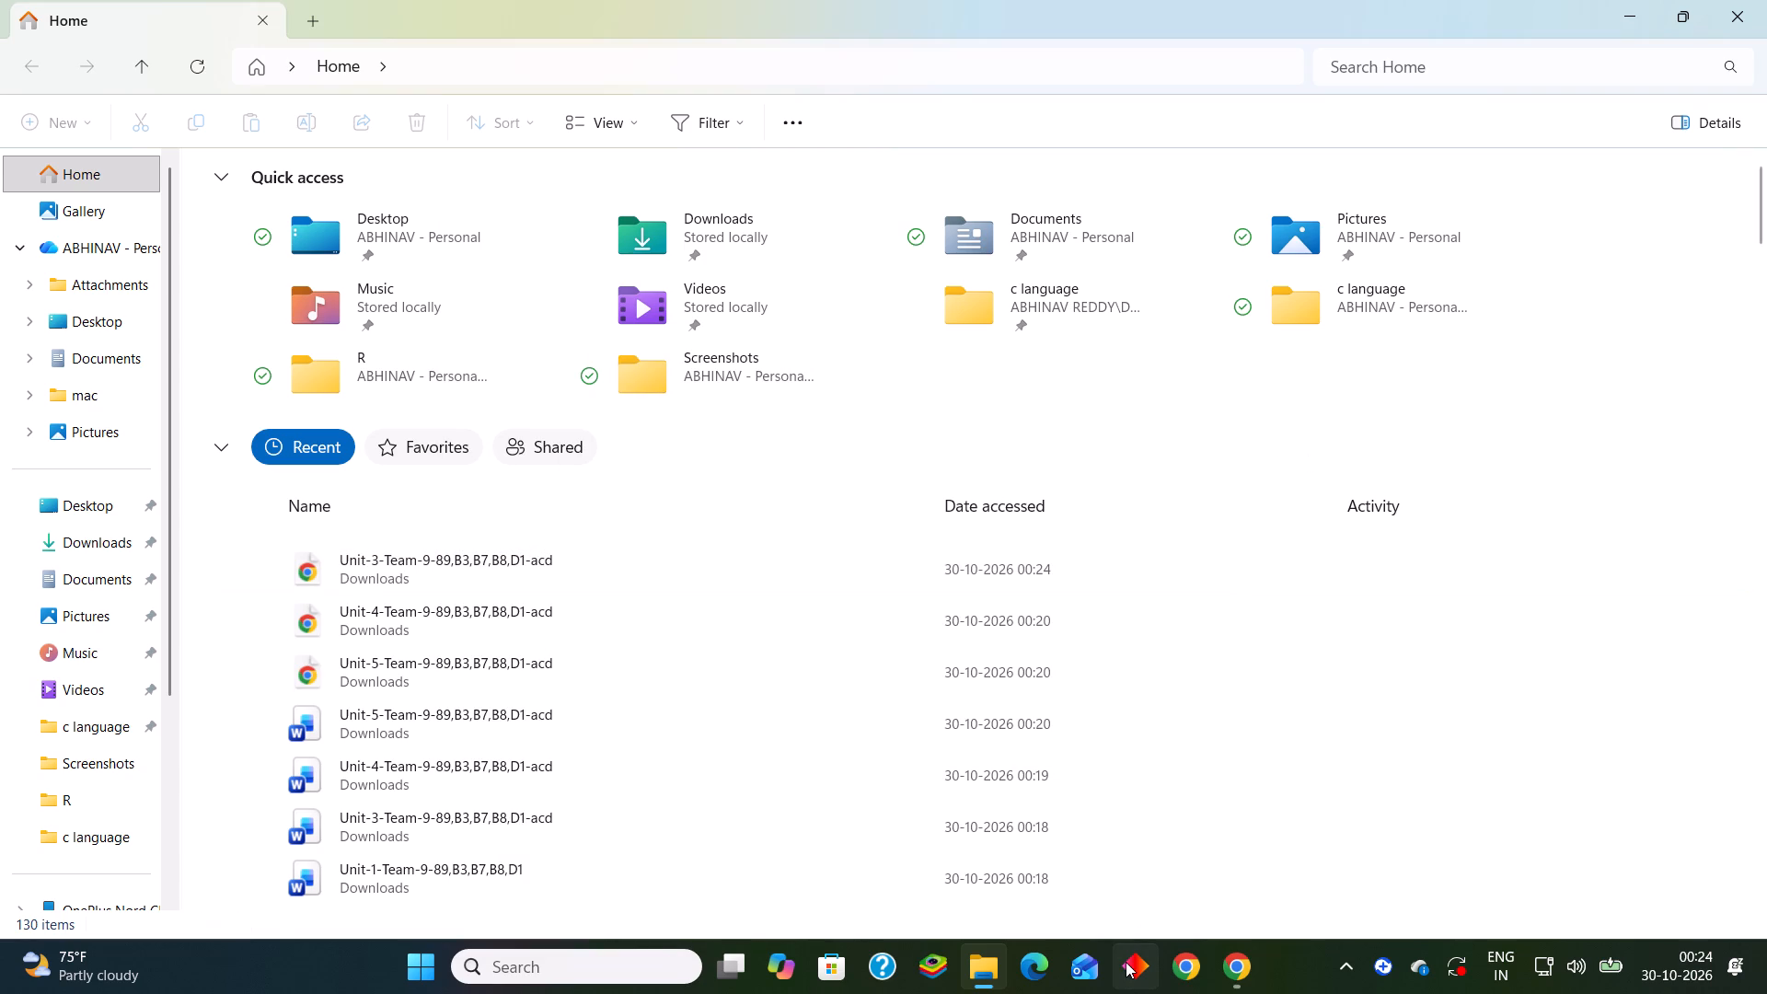
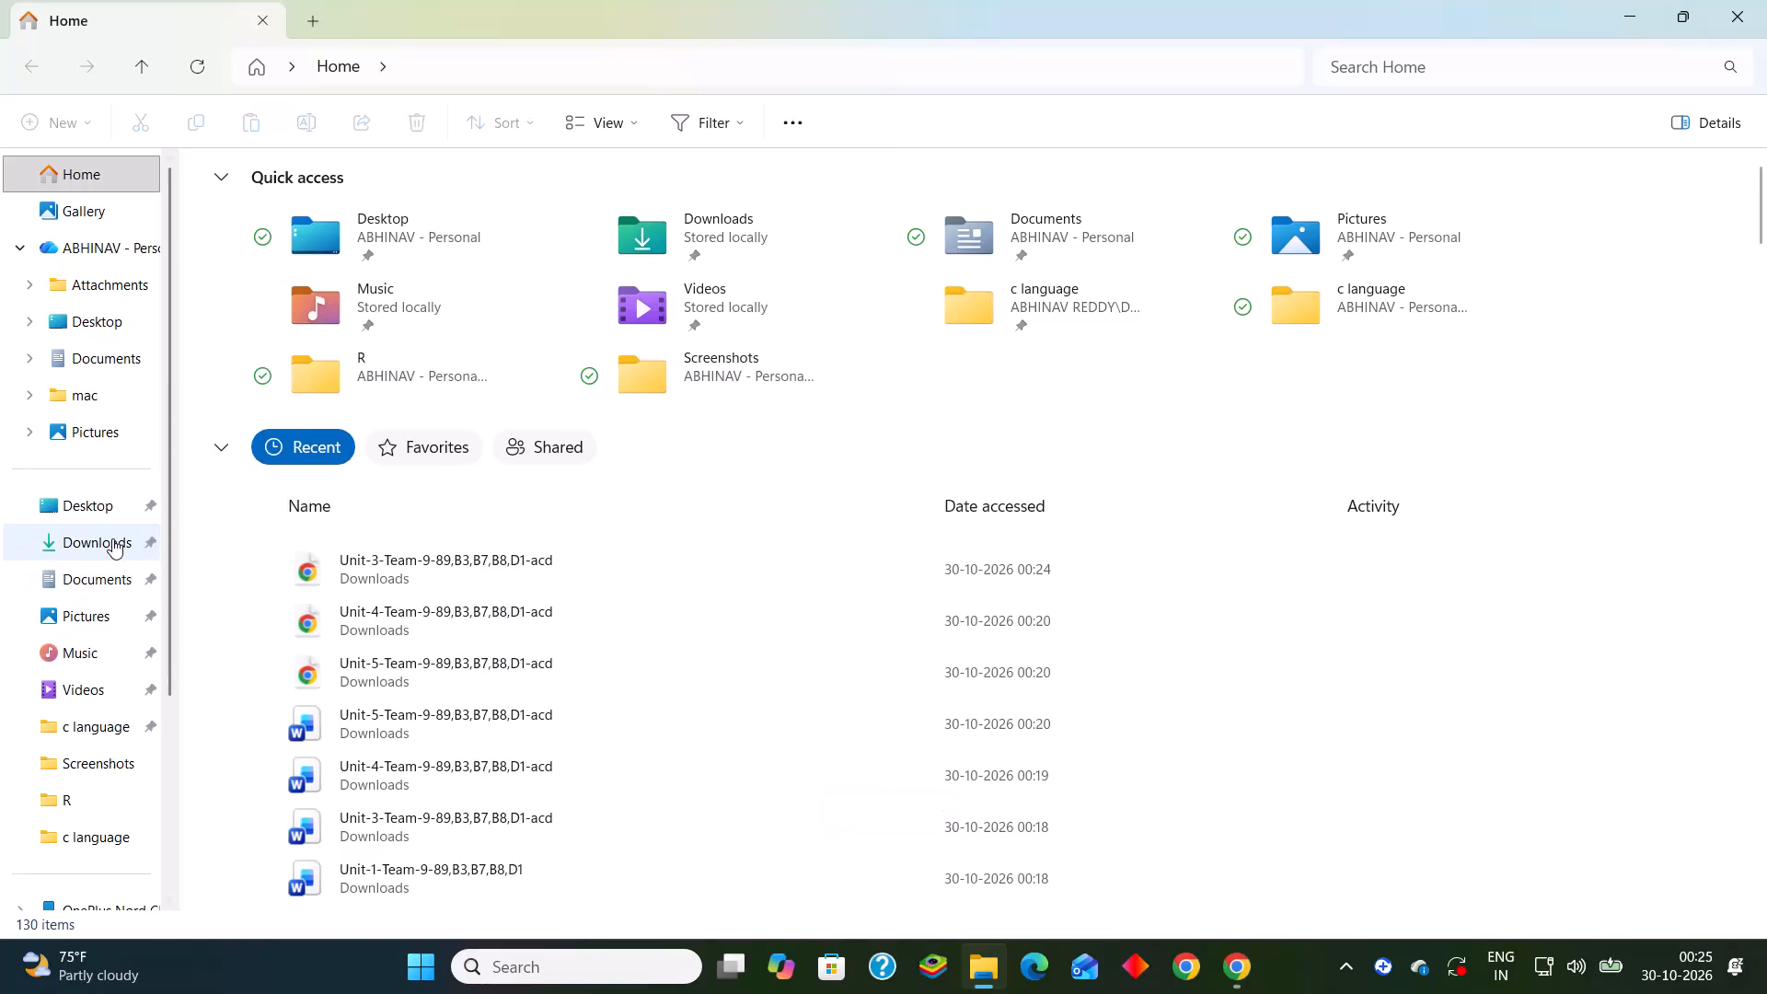
Open the Downloads folder.
{"action": "left_click", "coordinate": [112, 538]}
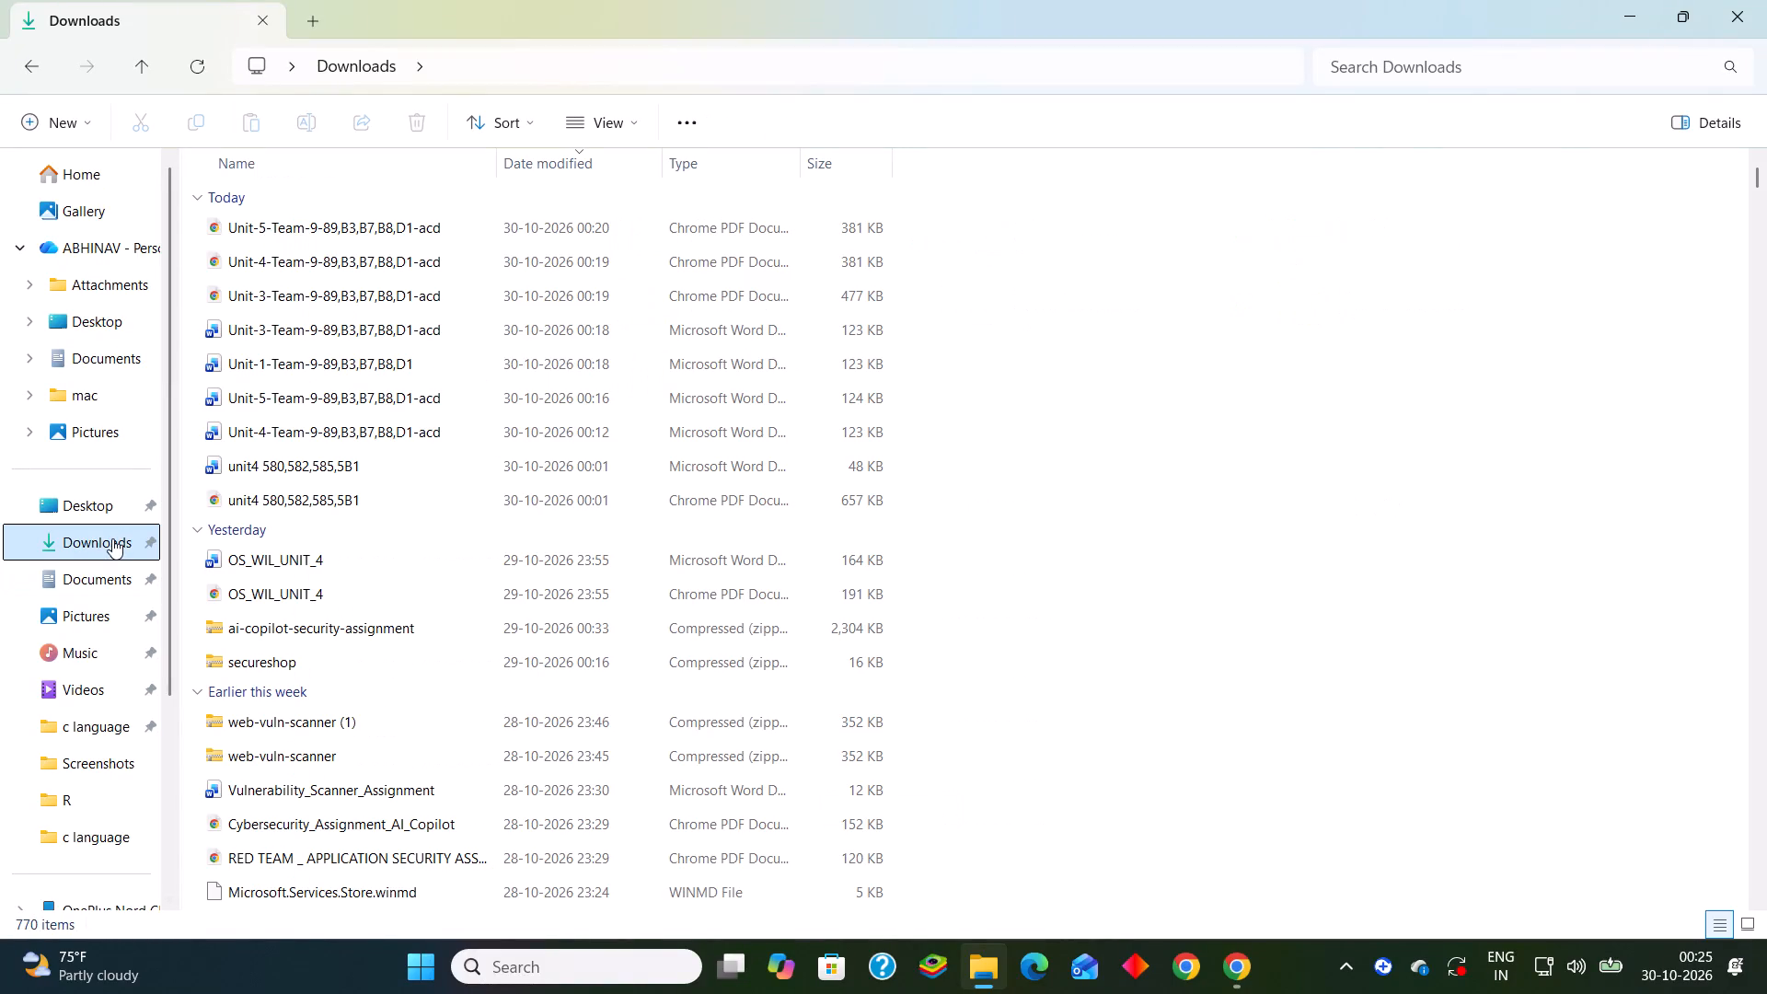
{"action": "right_click", "coordinate": [269, 214]}
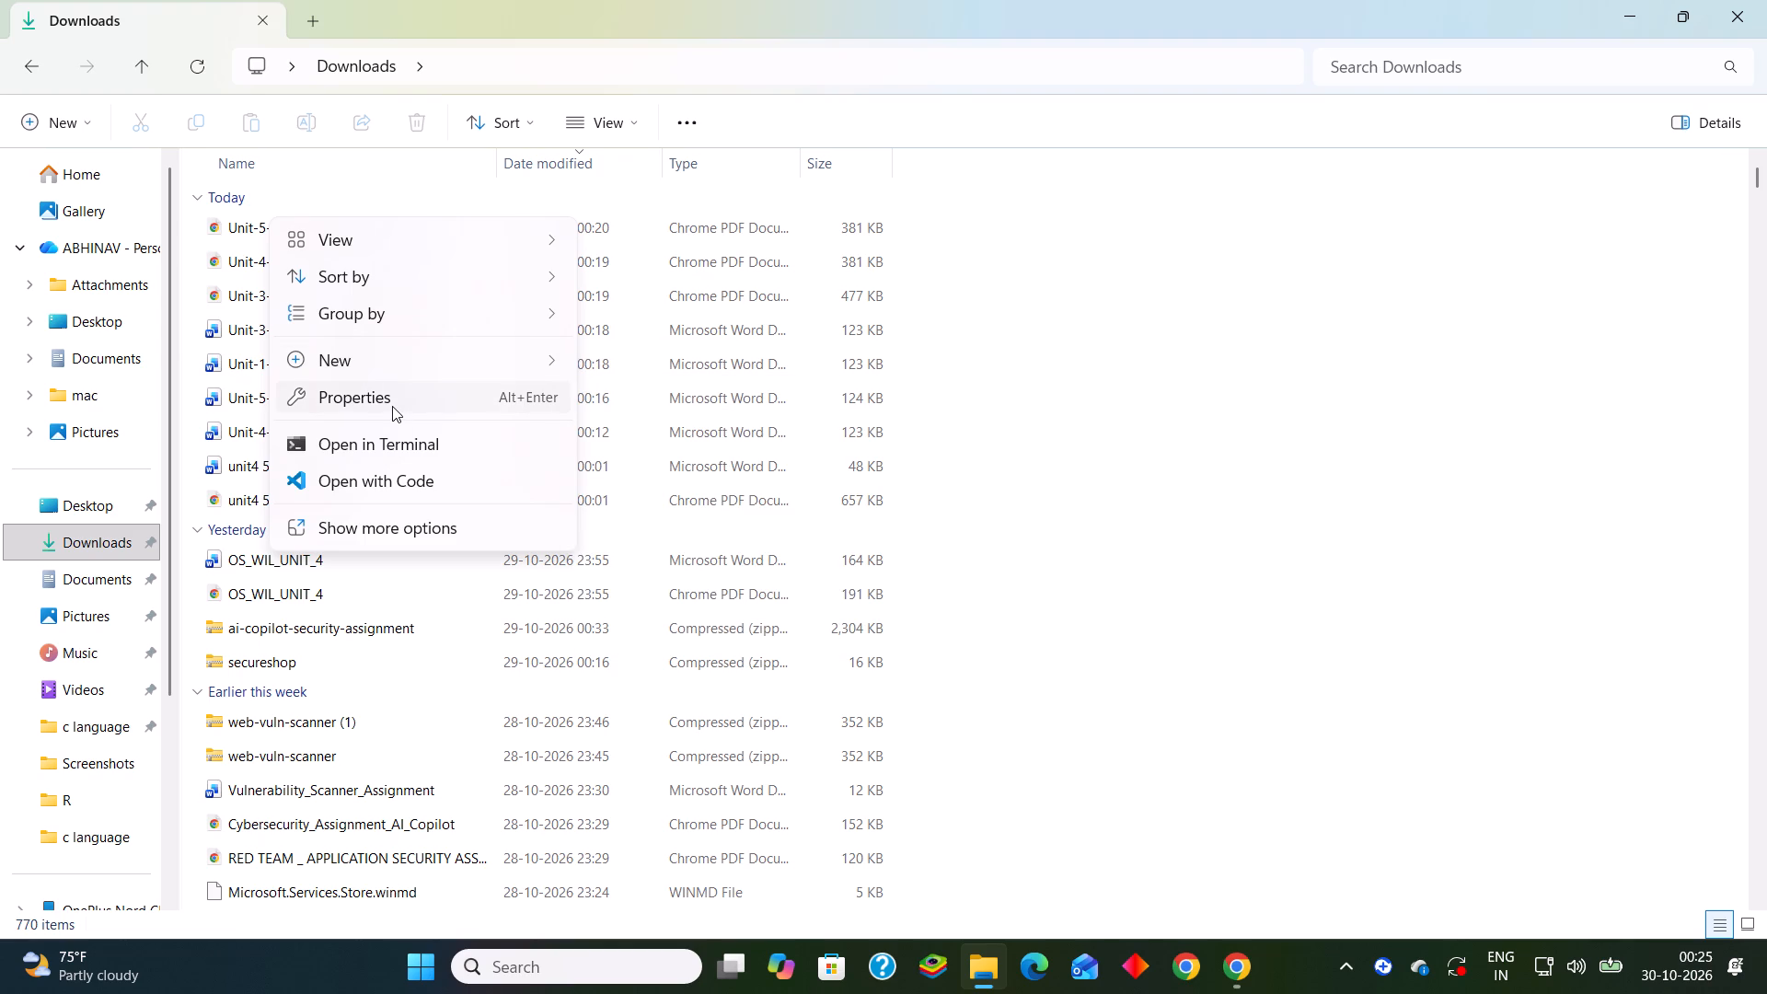
{"action": "left_click", "coordinate": [389, 516]}
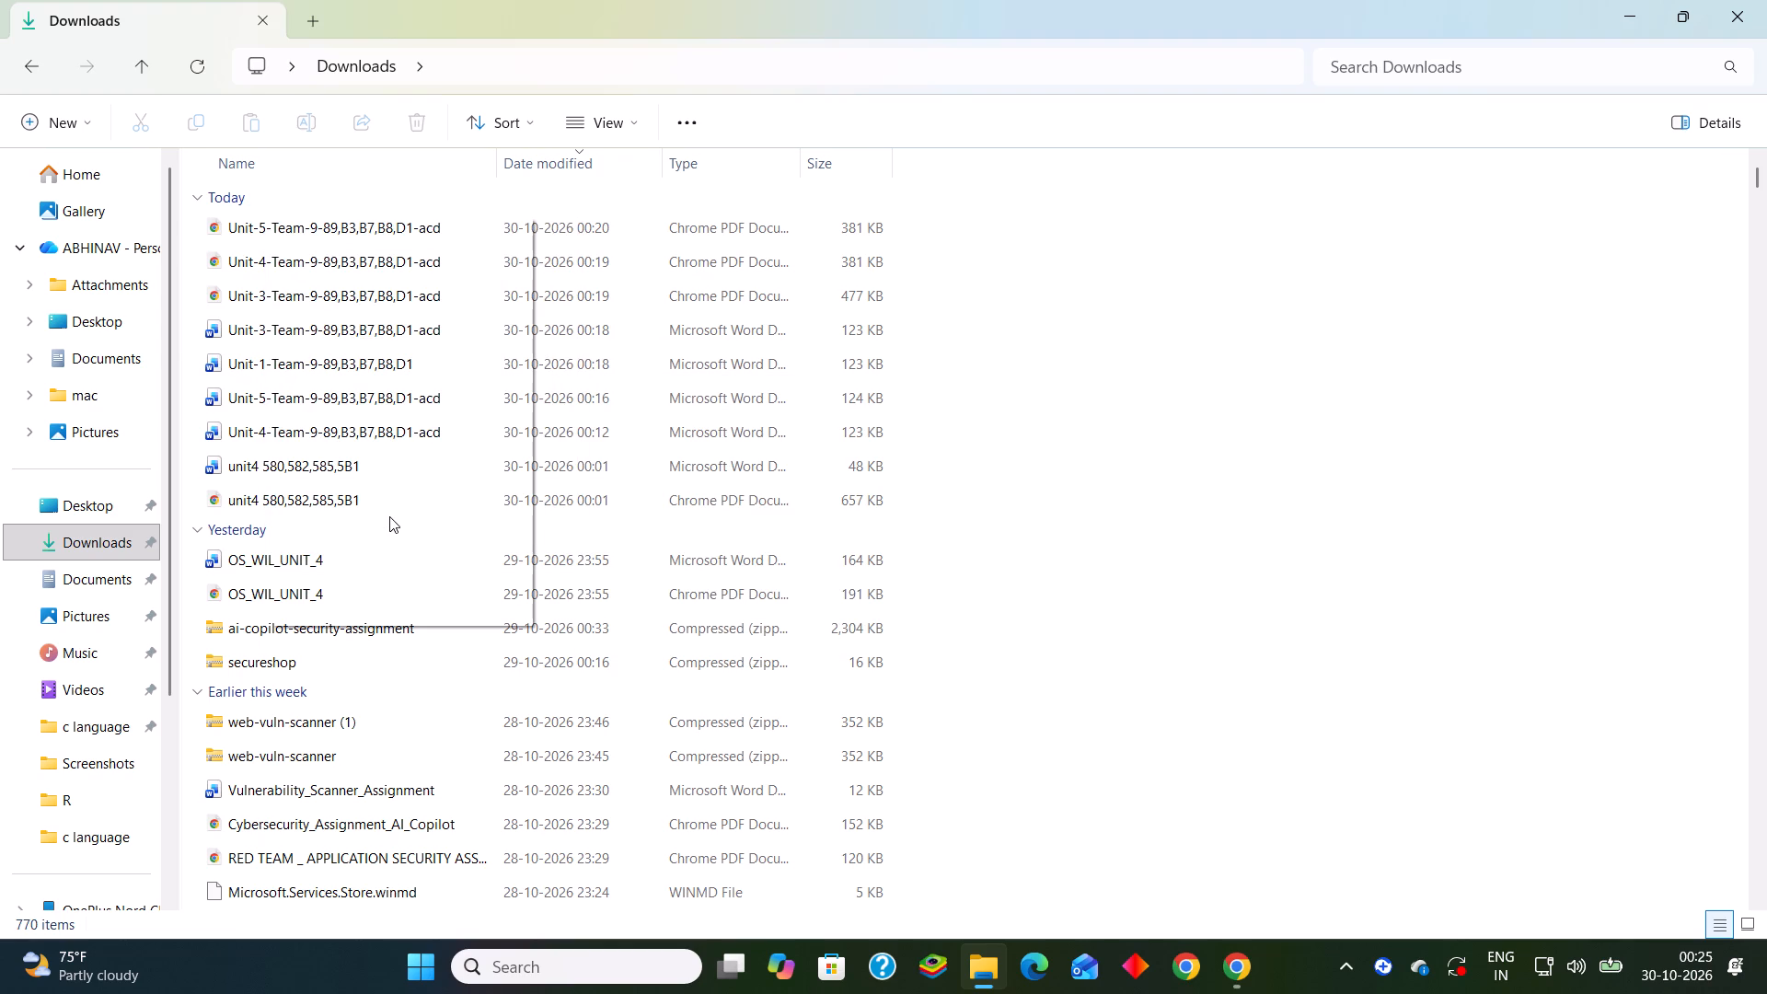
{"action": "left_click", "coordinate": [1079, 330]}
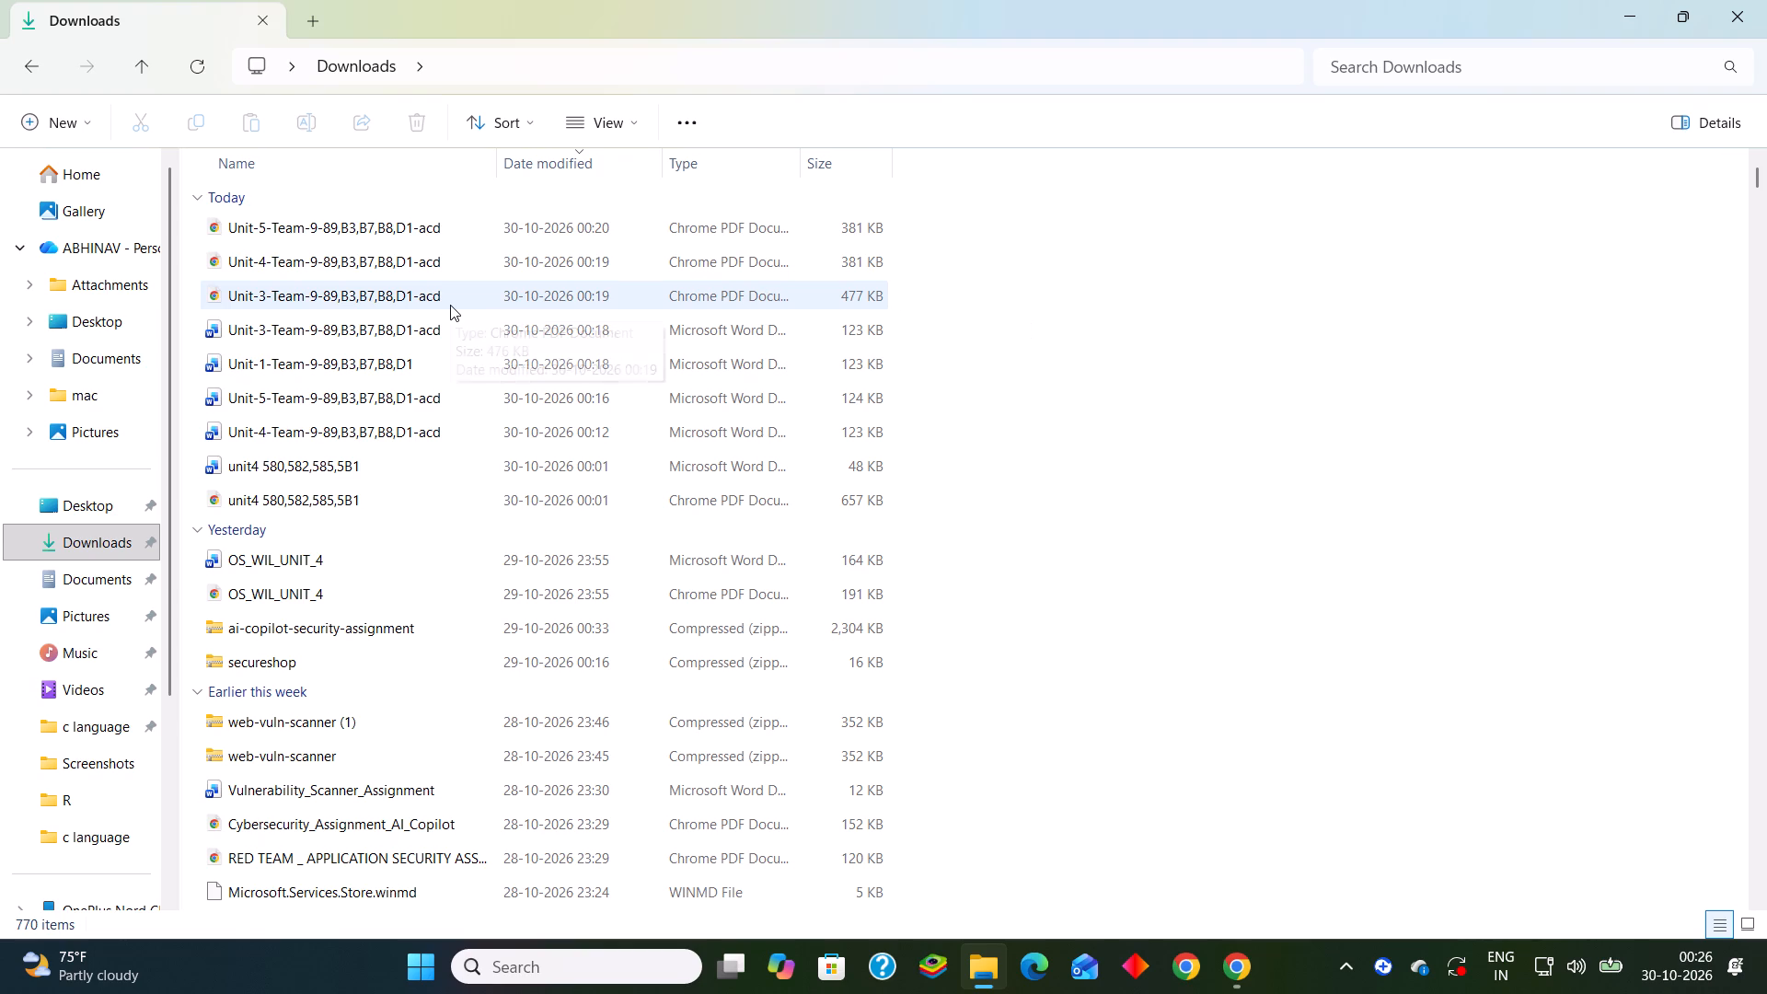
Rename the PDF "Unit-5-Team-9-89,B3,B7,B8,D1-acd" in Downloads as "Unit-3-89,B3,B7.B8.D1".
{"action": "right_click", "coordinate": [390, 222]}
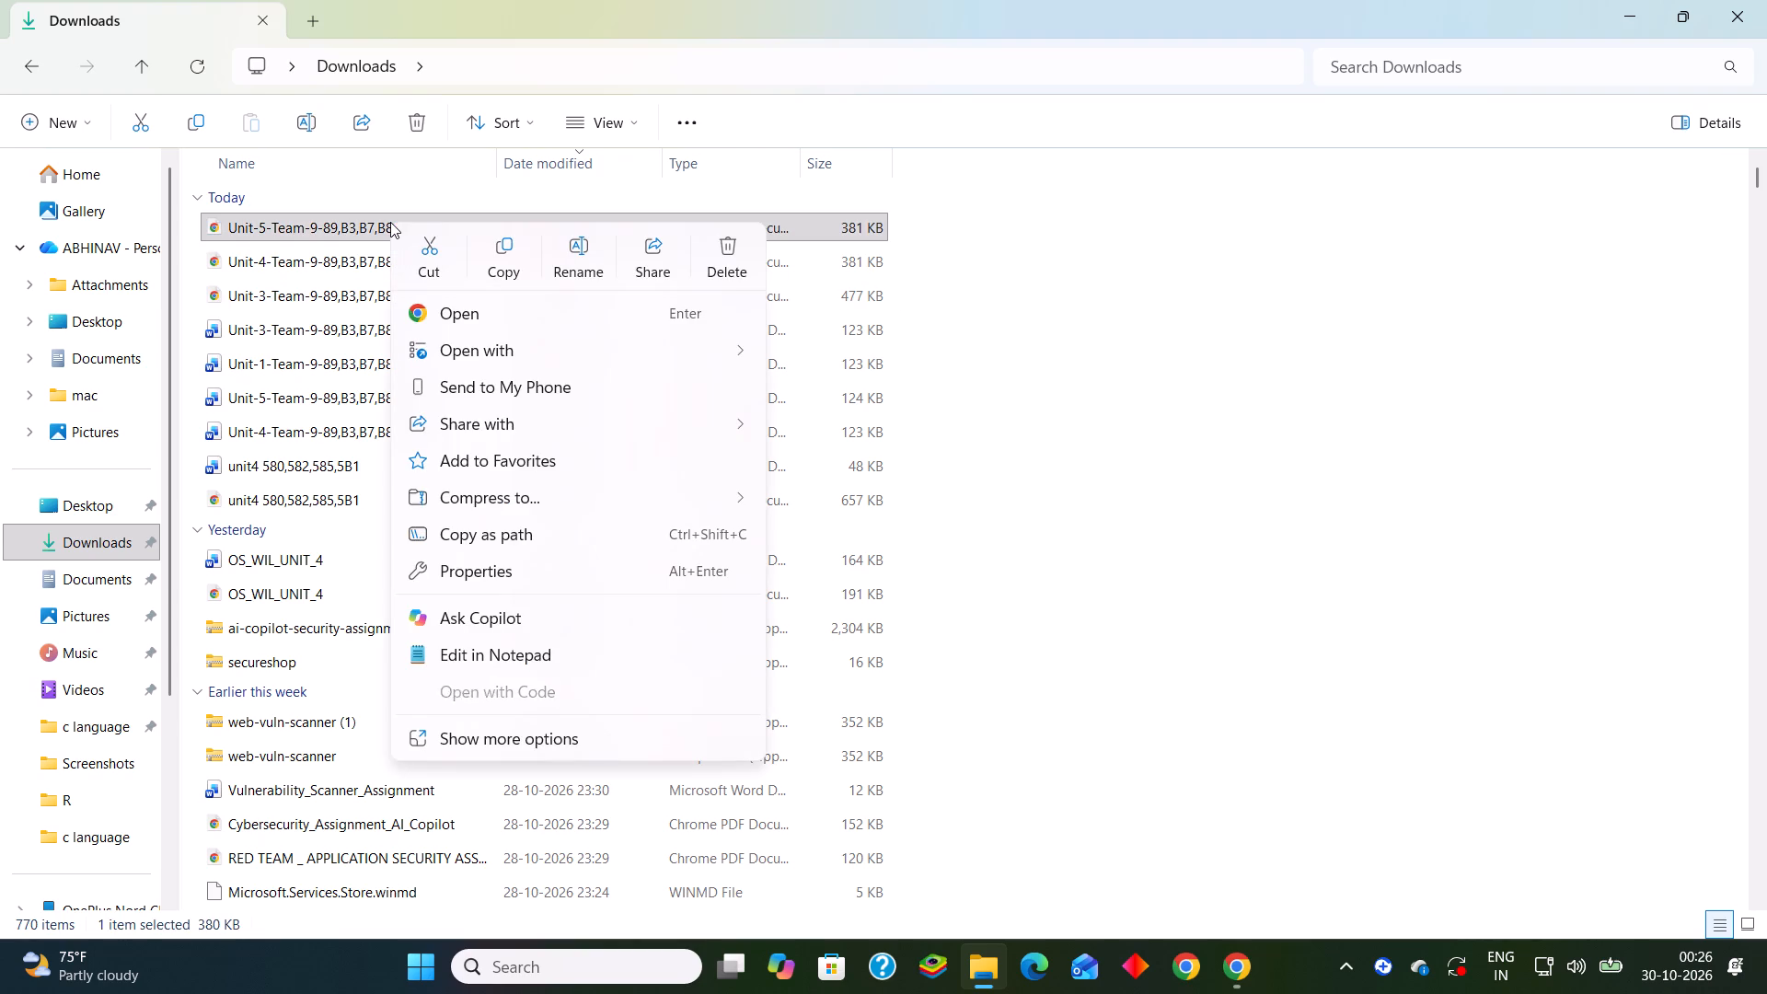
{"action": "left_click", "coordinate": [565, 253]}
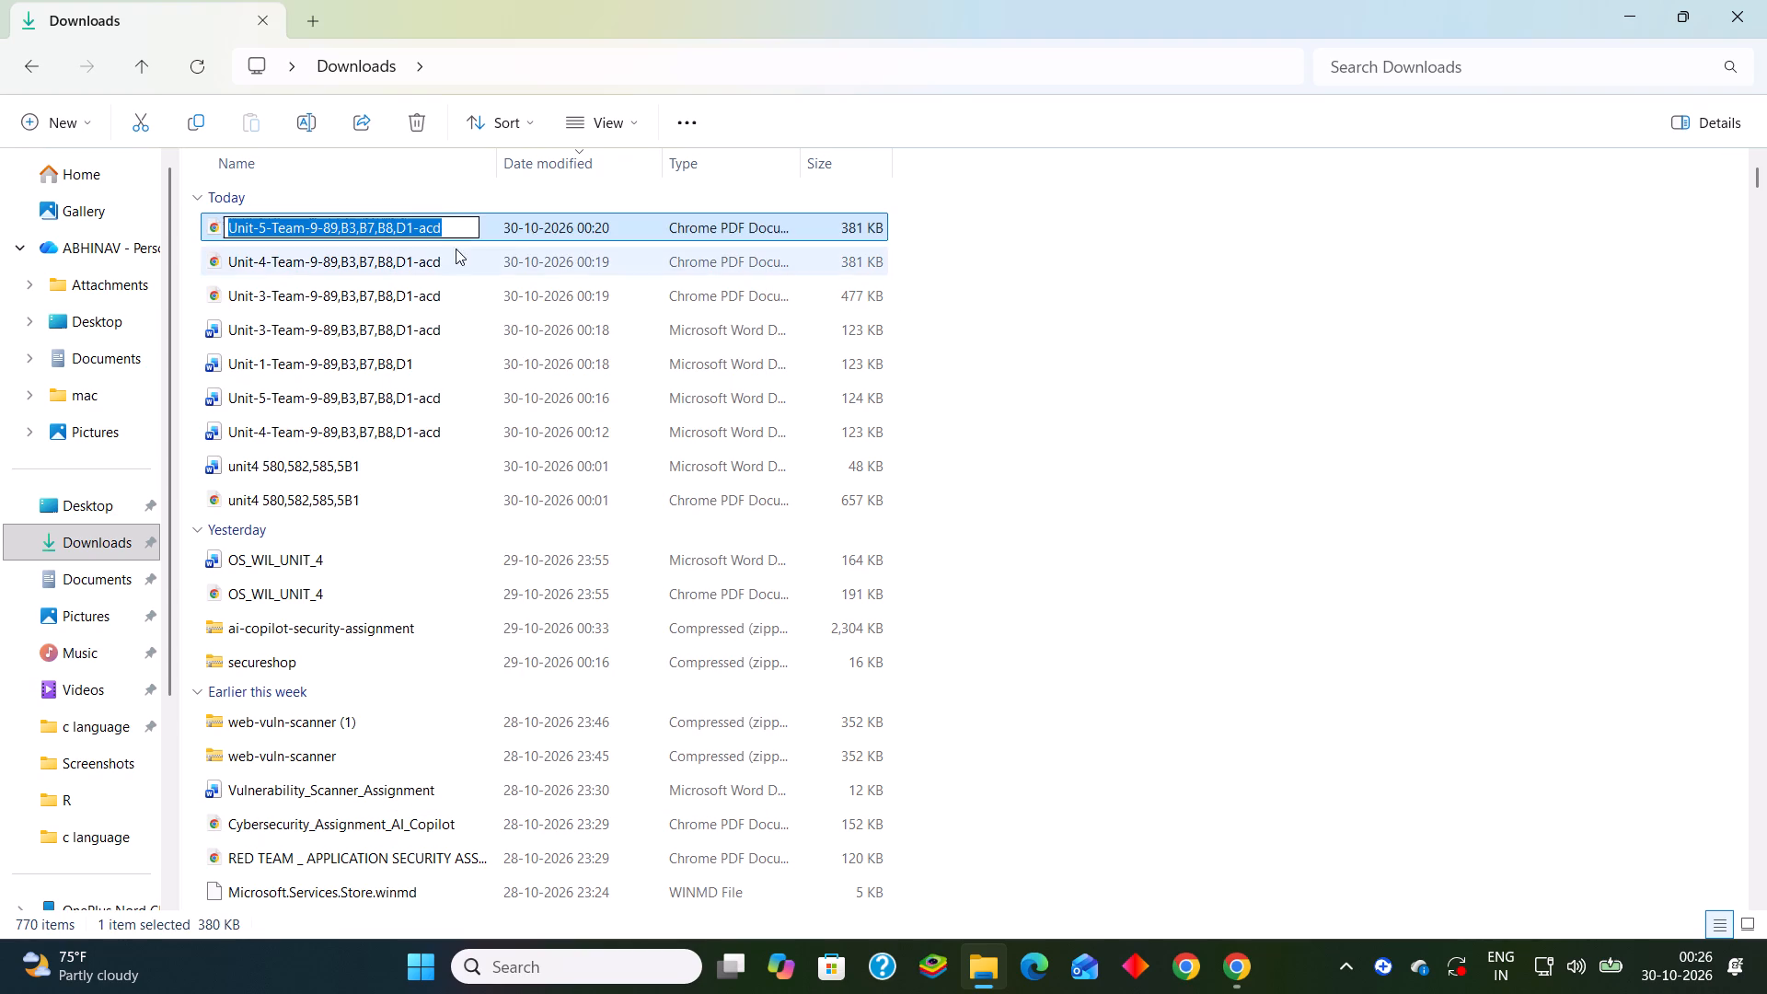
{"action": "key", "text": "BackSpace"}
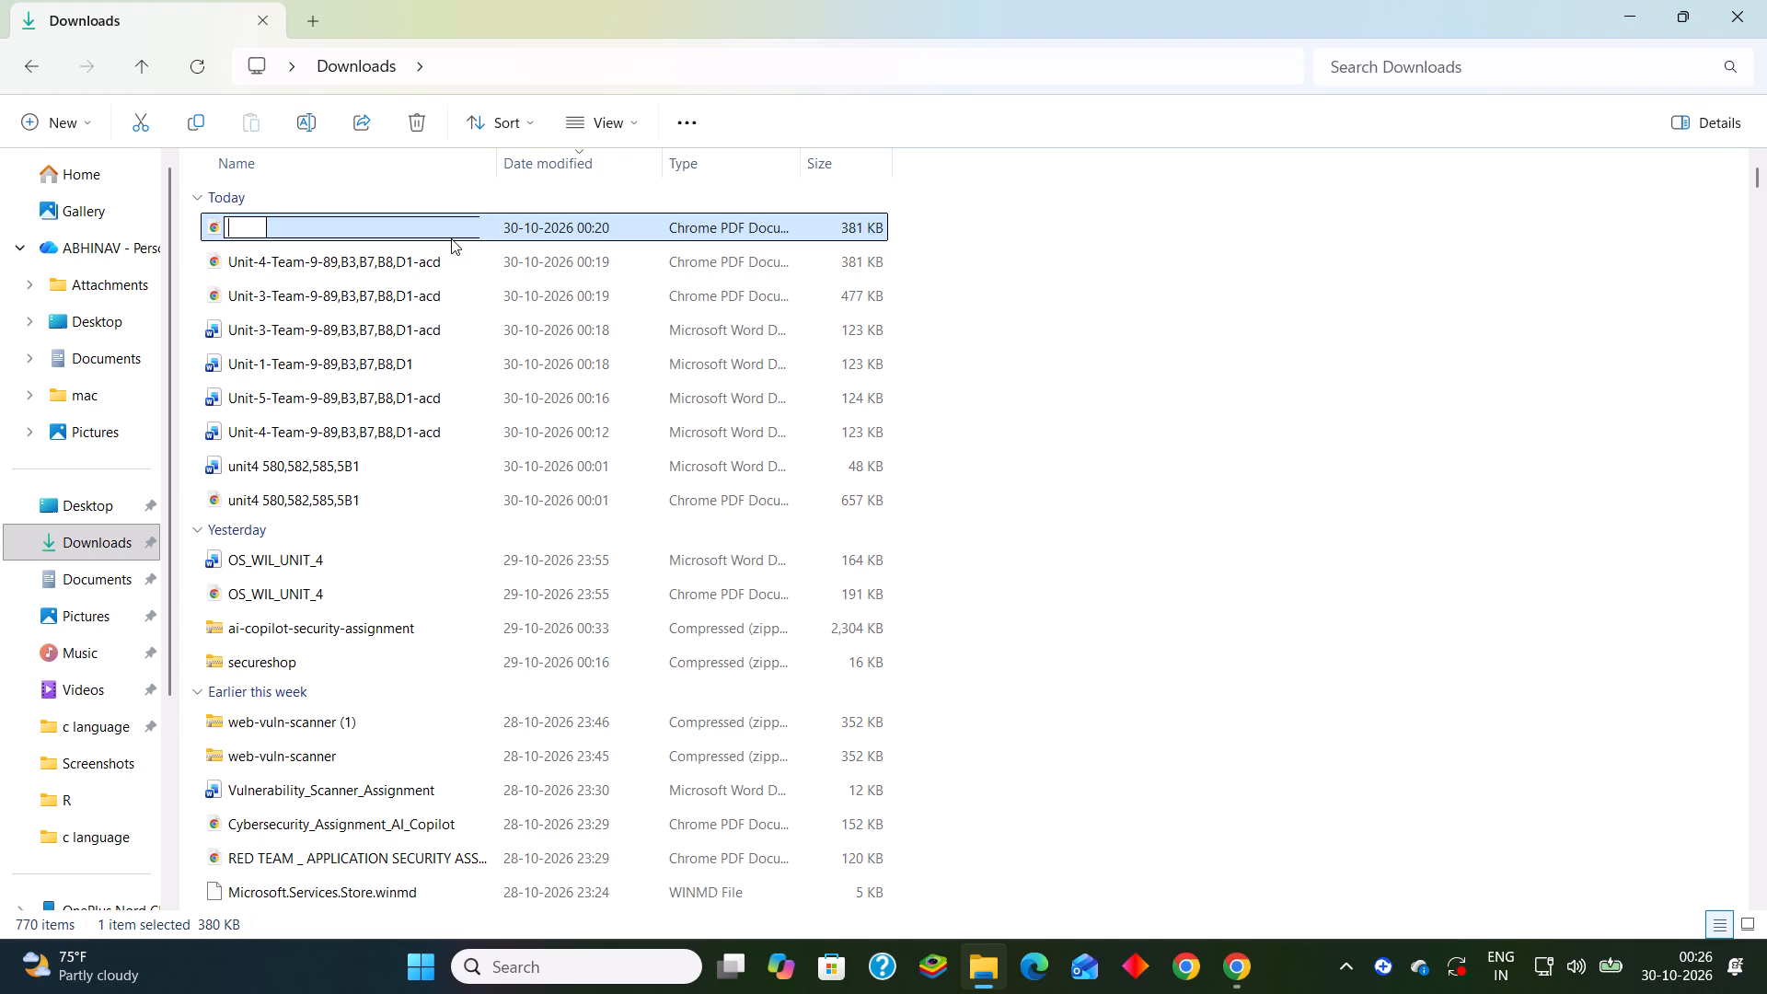
{"action": "key", "text": "ctrl+z"}
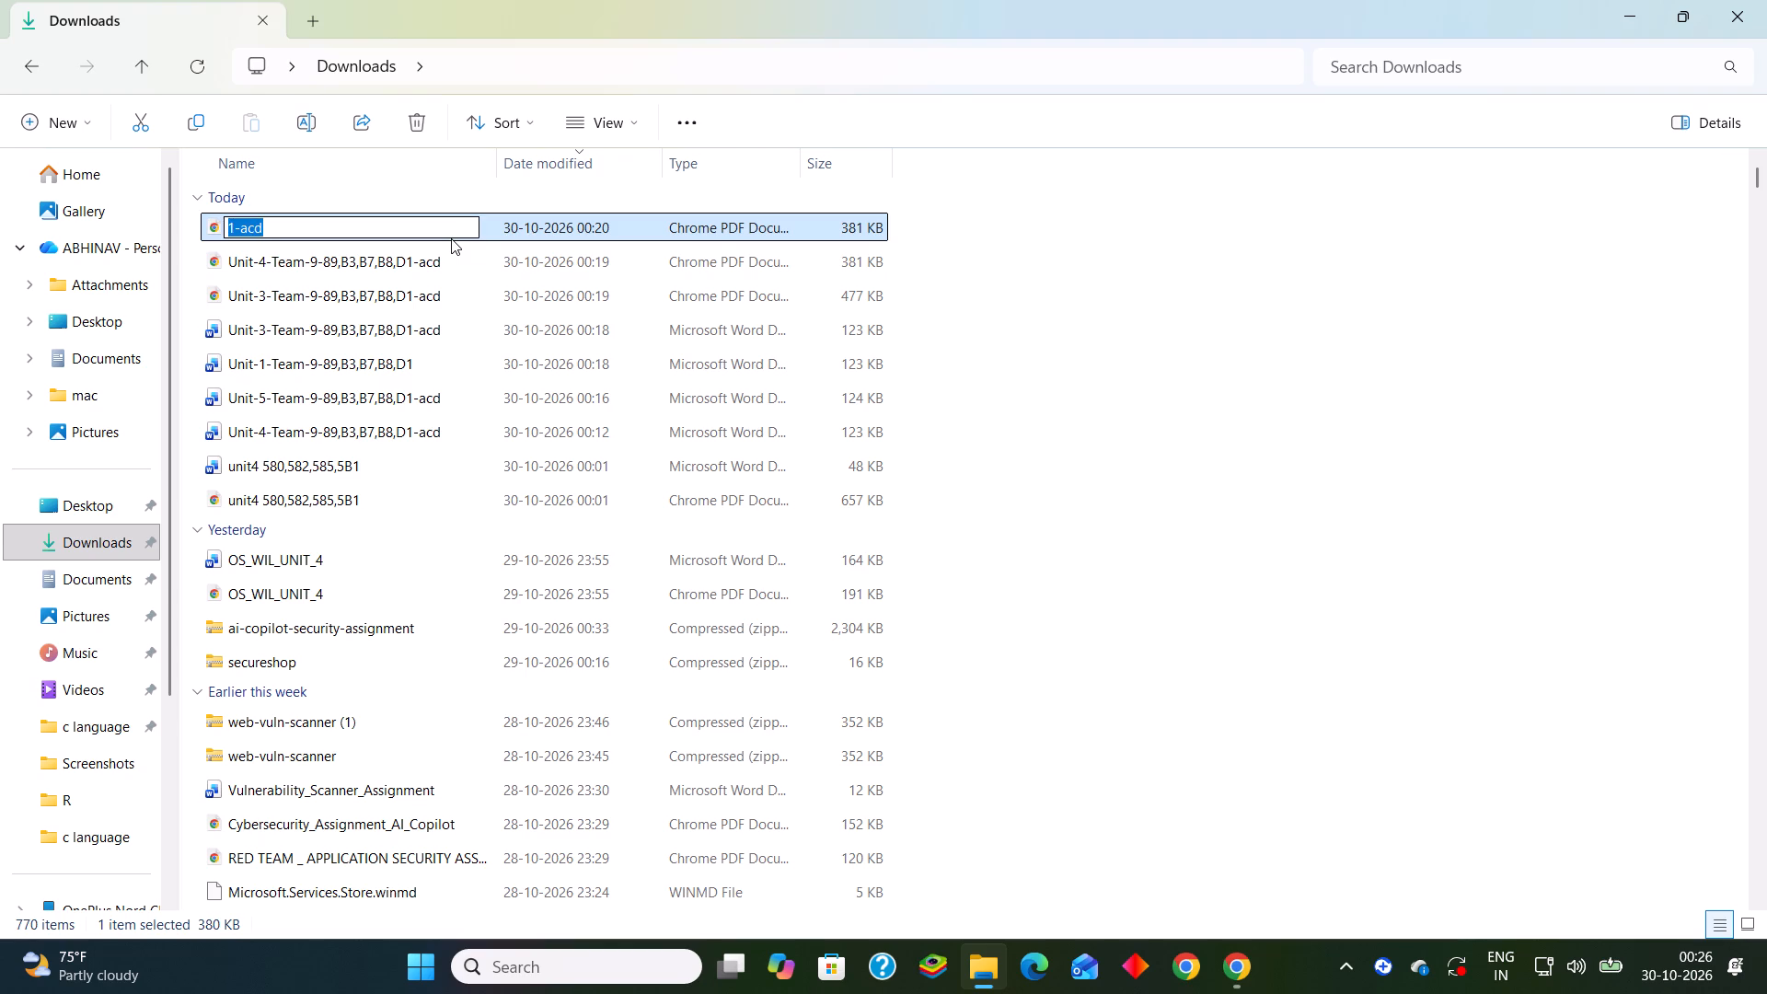
{"action": "key", "text": "ctrl+z"}
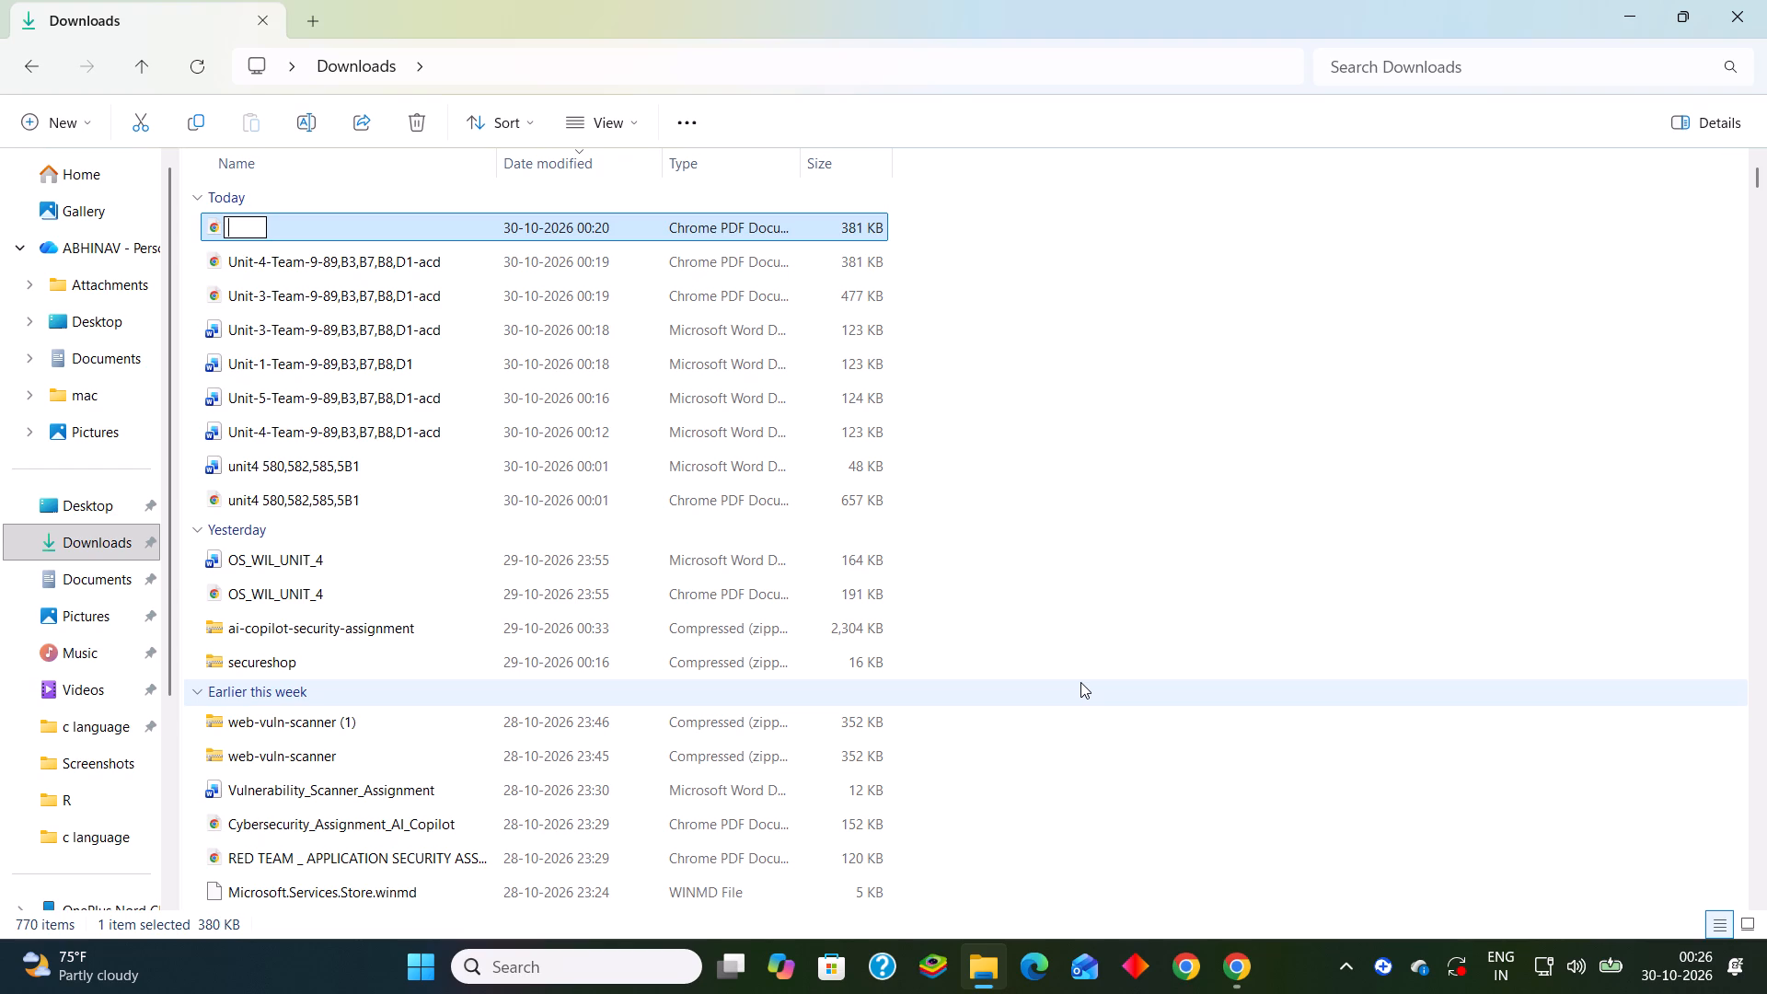
{"action": "type", "text": "unit"}
{"action": "key", "text": "BackSpace"}
{"action": "key", "text": "BackSpace"}
{"action": "key", "text": "BackSpace"}
{"action": "key", "text": "BackSpace"}
{"action": "key", "text": "3"}
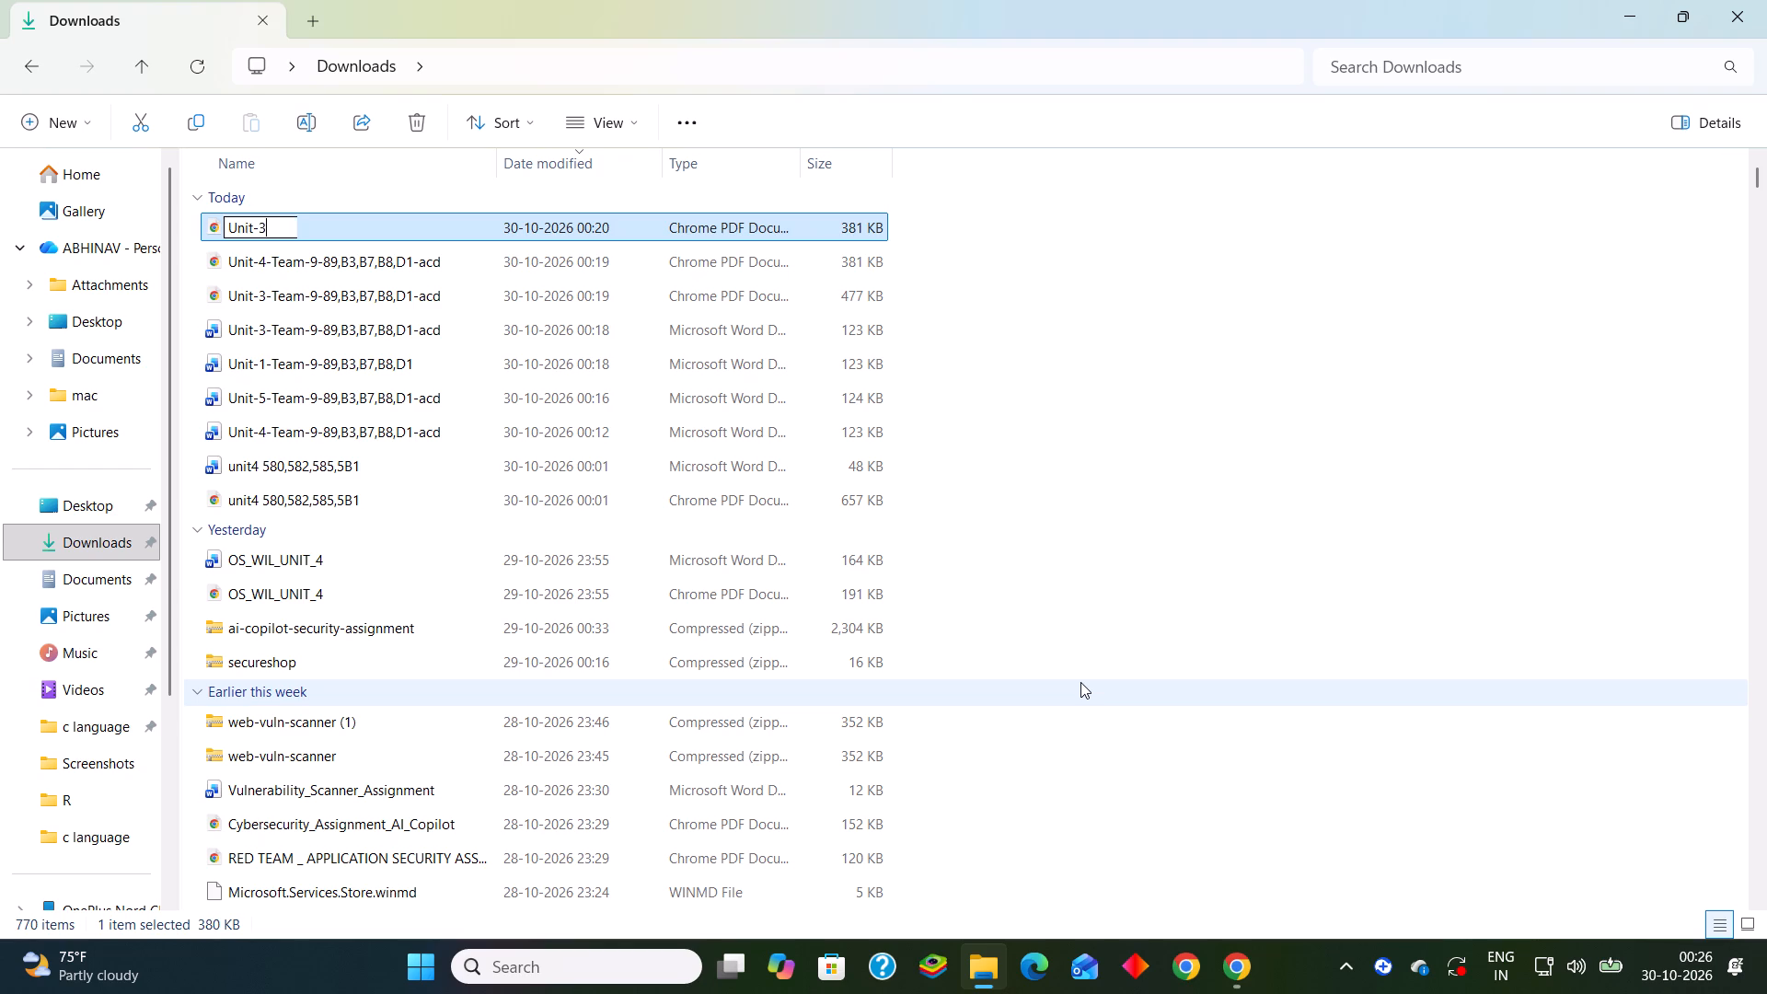
{"action": "key", "text": "minus"}
{"action": "type", "text": "89,"}
{"action": "type", "text": "3,"}
{"action": "key", "text": "BackSpace"}
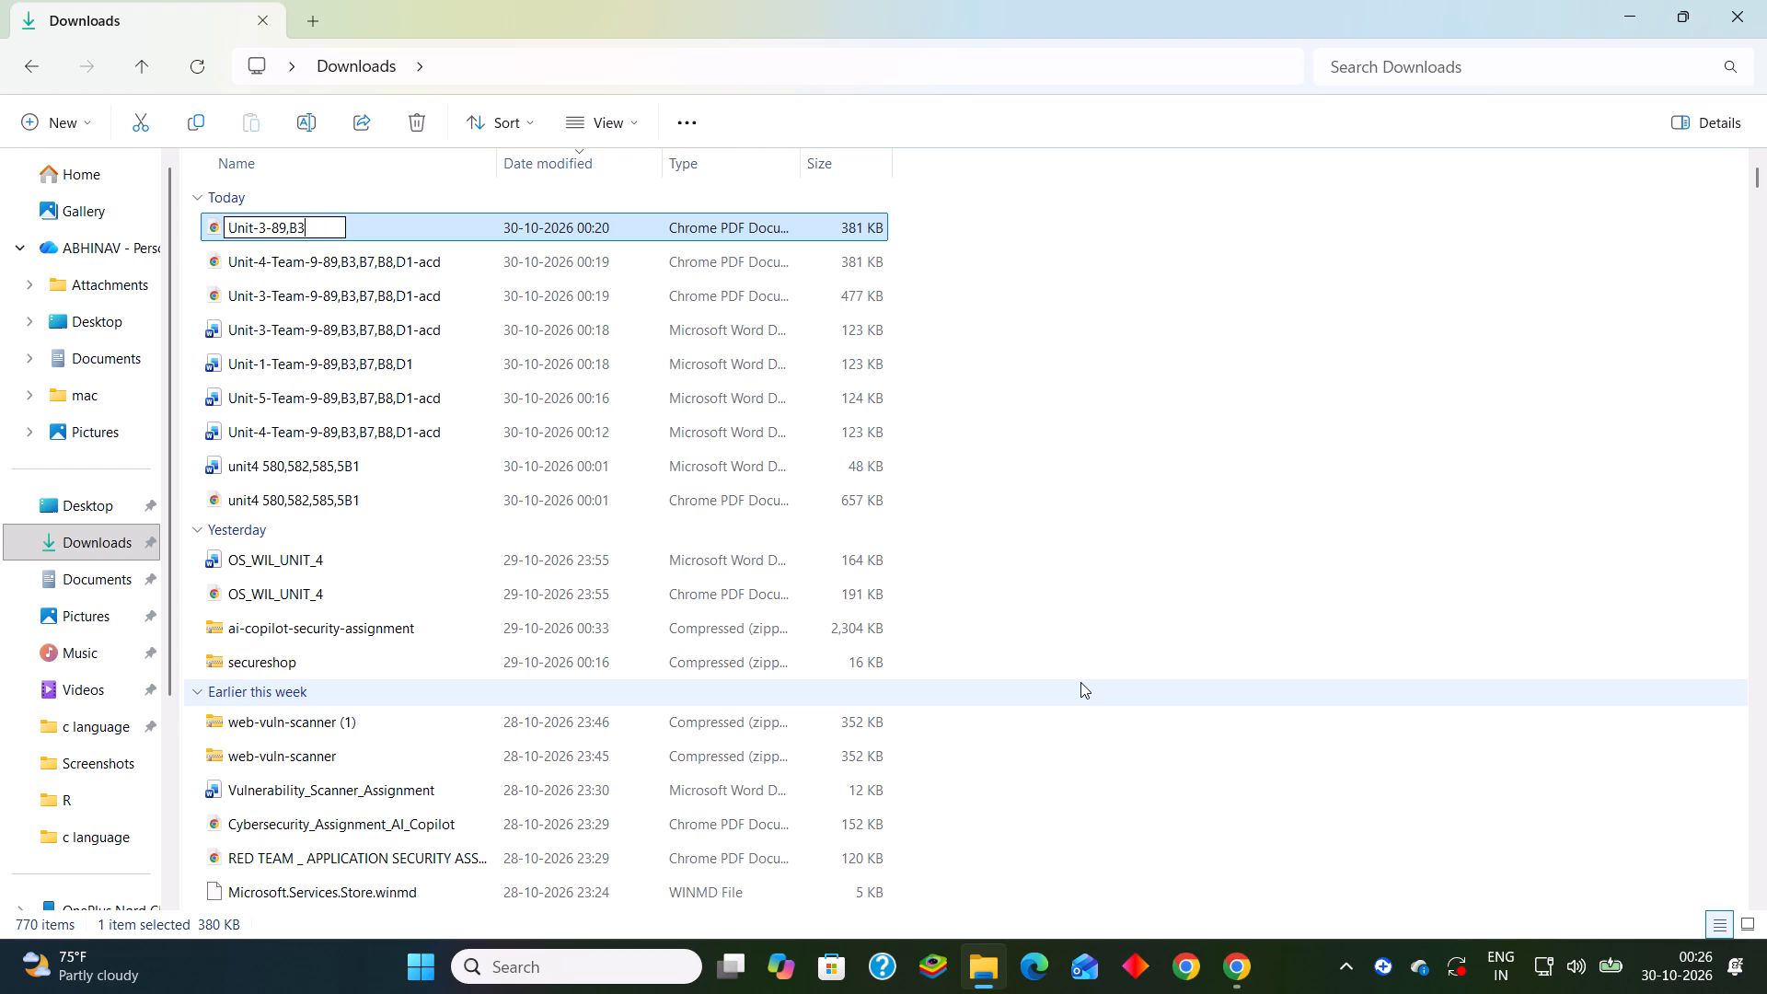
{"action": "key", "text": "comma"}
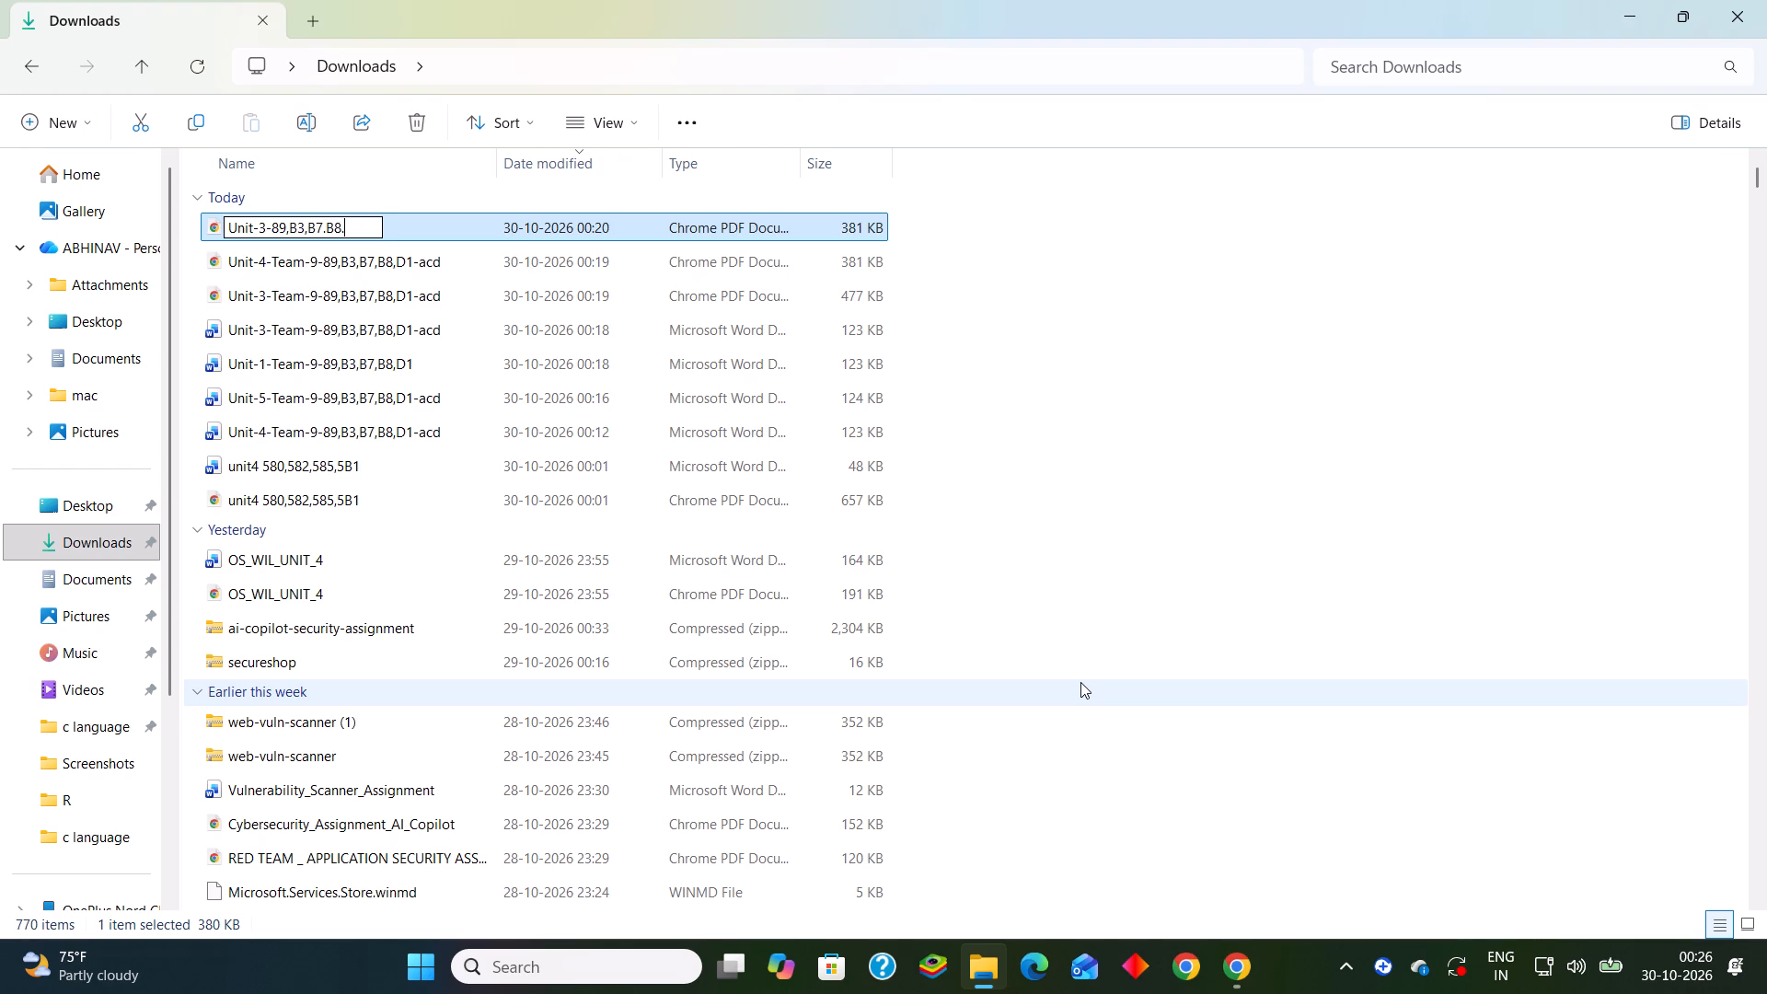
{"action": "type", "text": "D1"}
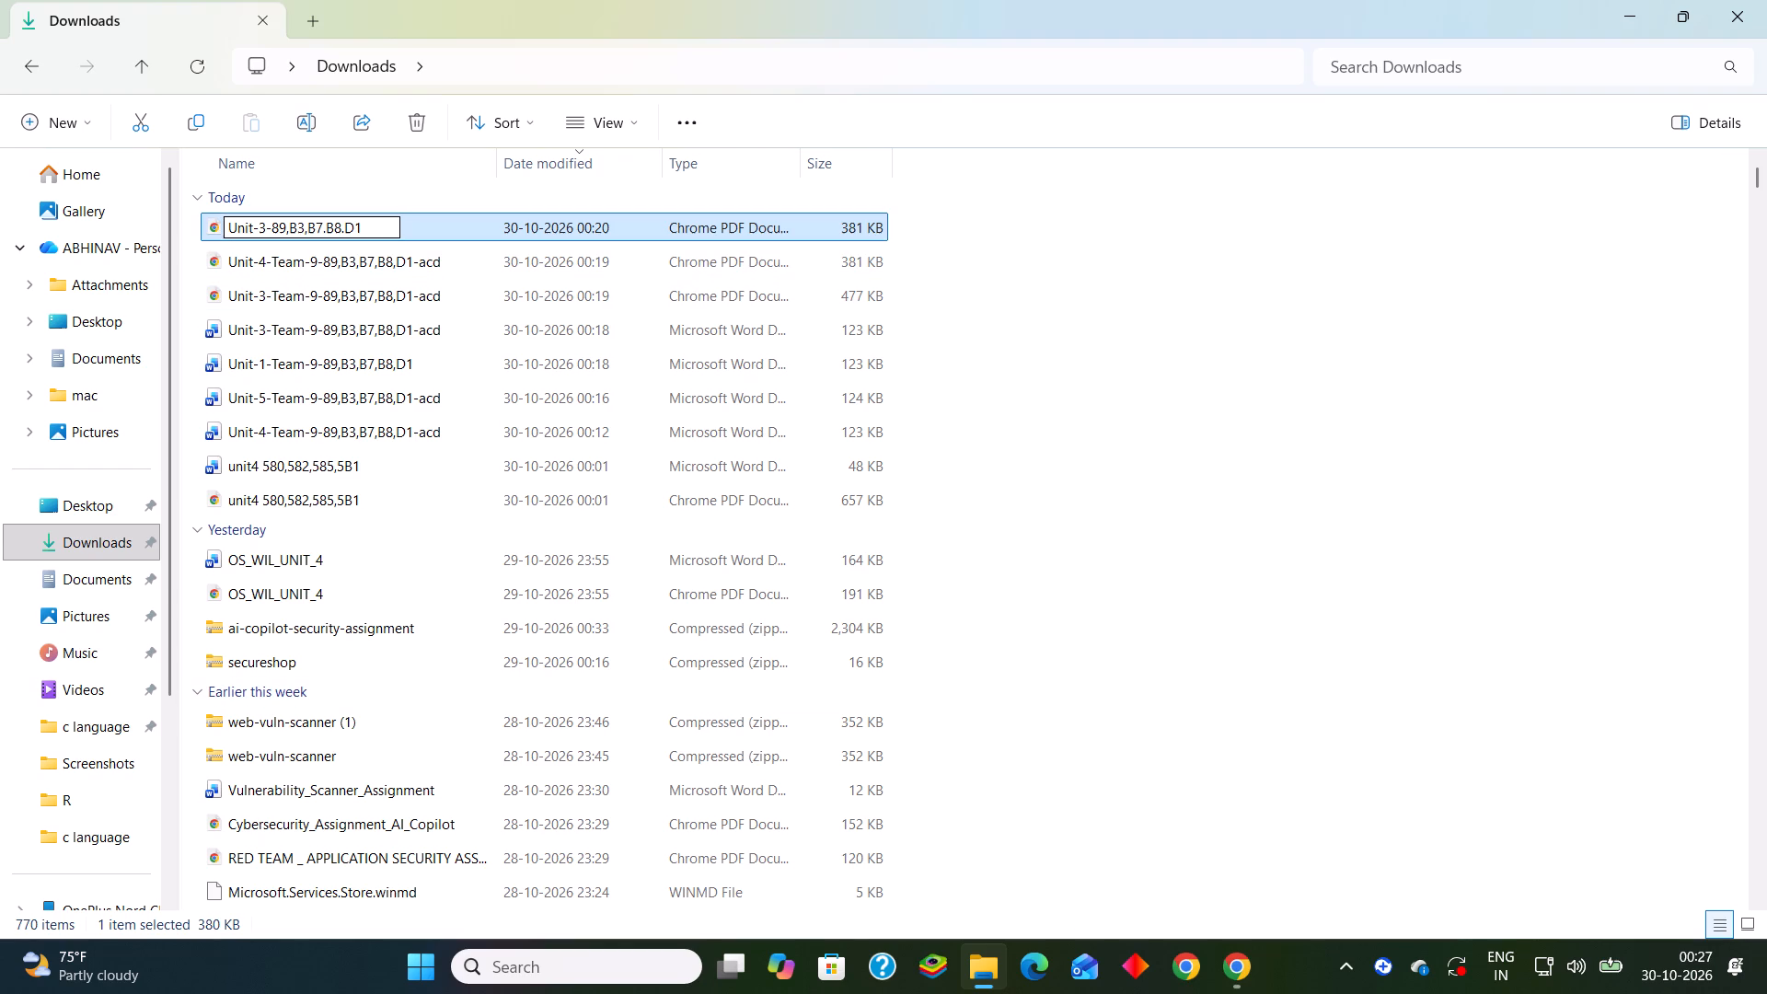
{"action": "left_click", "coordinate": [225, 228]}
{"action": "key", "text": "BackSpace"}
{"action": "key", "text": "BackSpace"}
{"action": "key", "text": "BackSpace"}
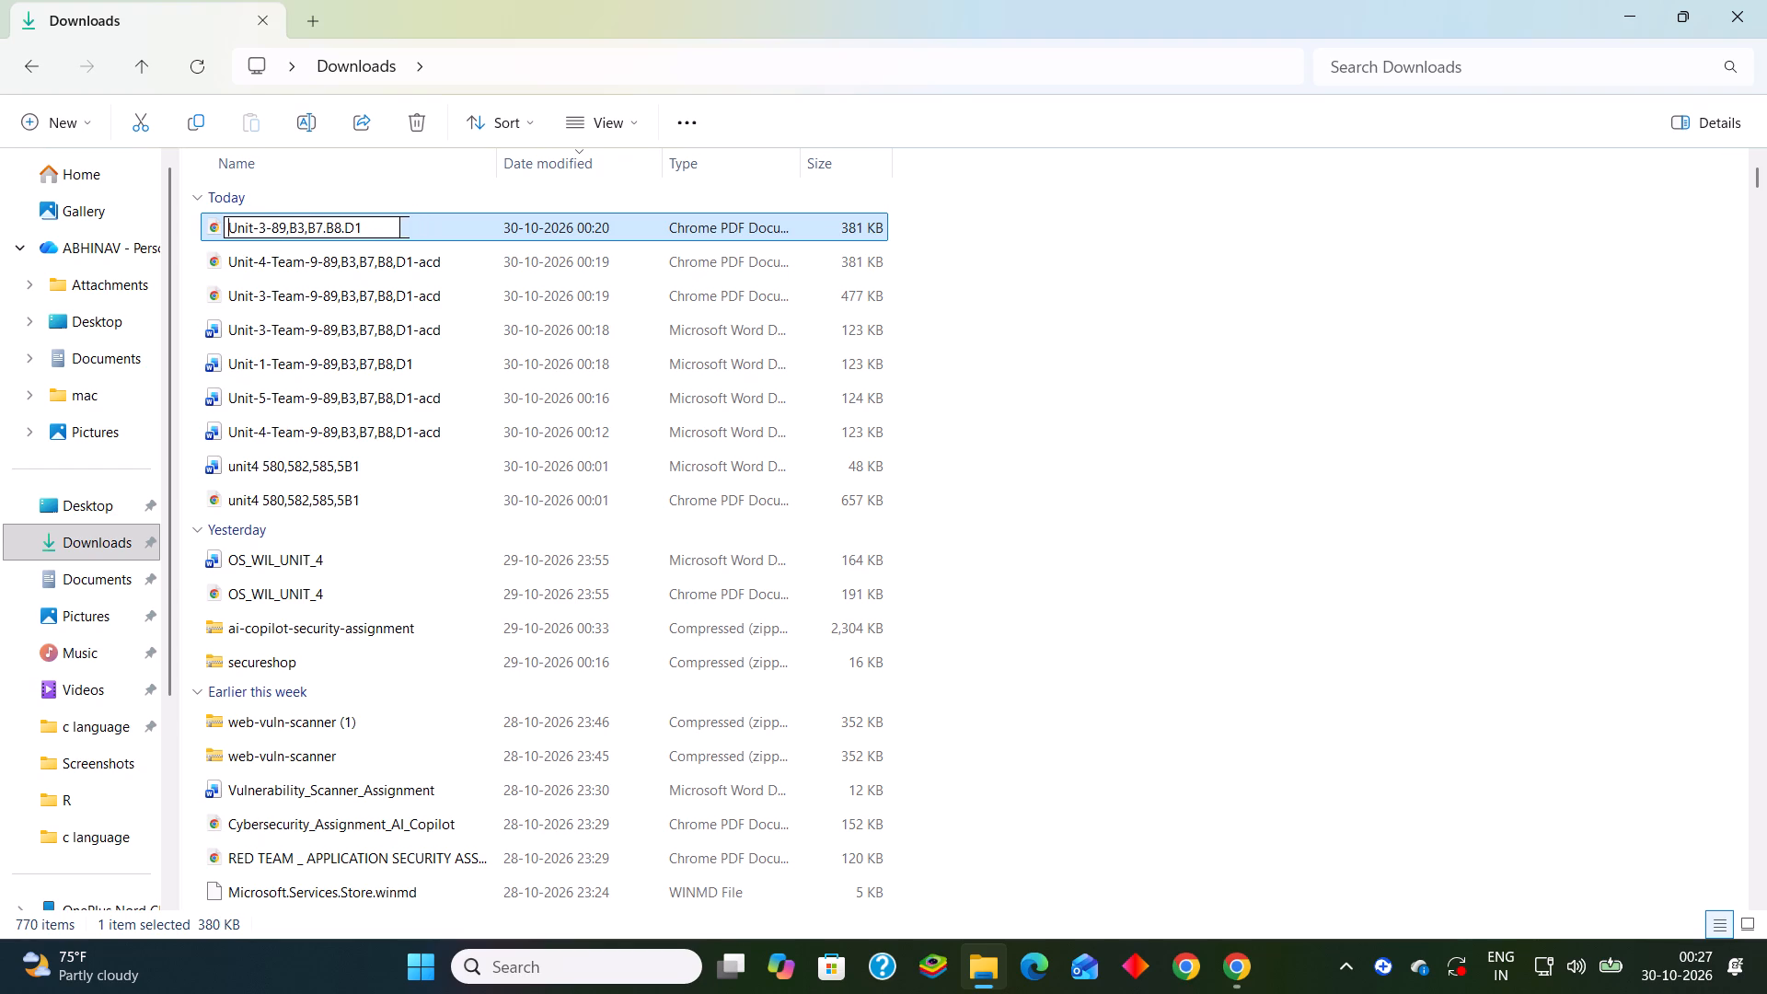
{"action": "left_click", "coordinate": [423, 226]}
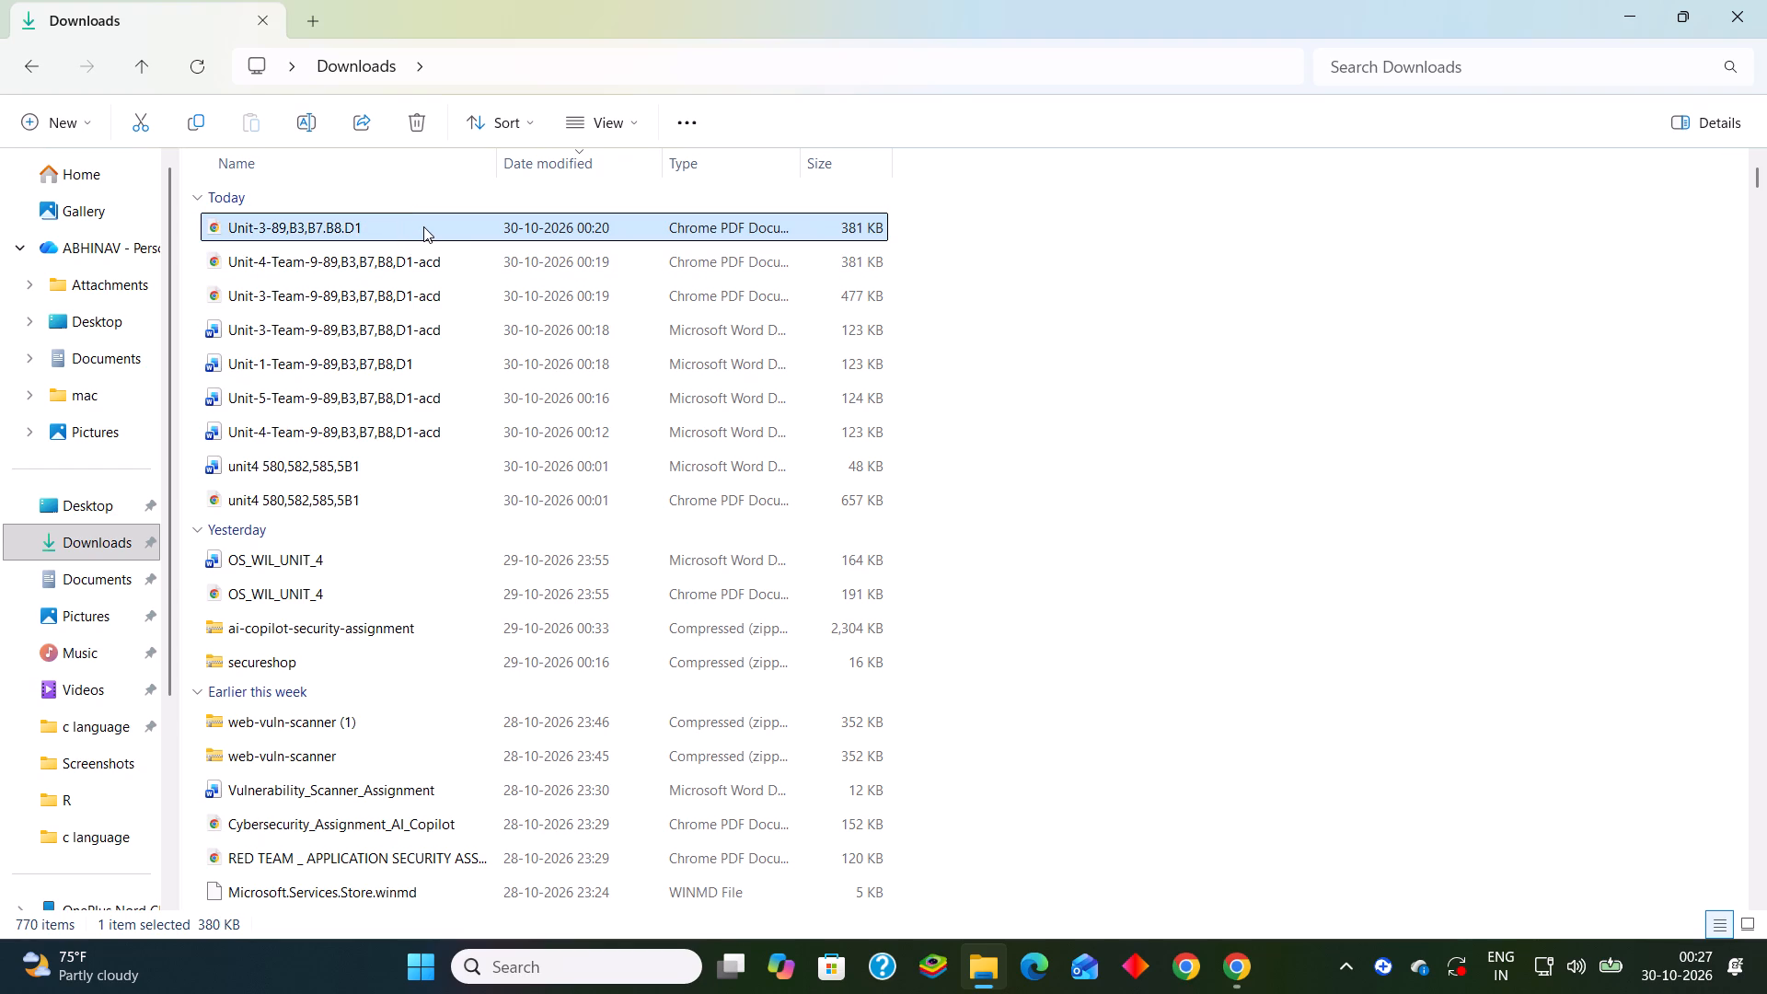
Rename the PDF "Unit-4-Team-9-89,B3,B7,B8,D1-acd" as "Unit-4-89,B3,B7,B8,D1", removing the team part and the acd suffix.
{"action": "left_click", "coordinate": [419, 265]}
{"action": "right_click", "coordinate": [419, 265]}
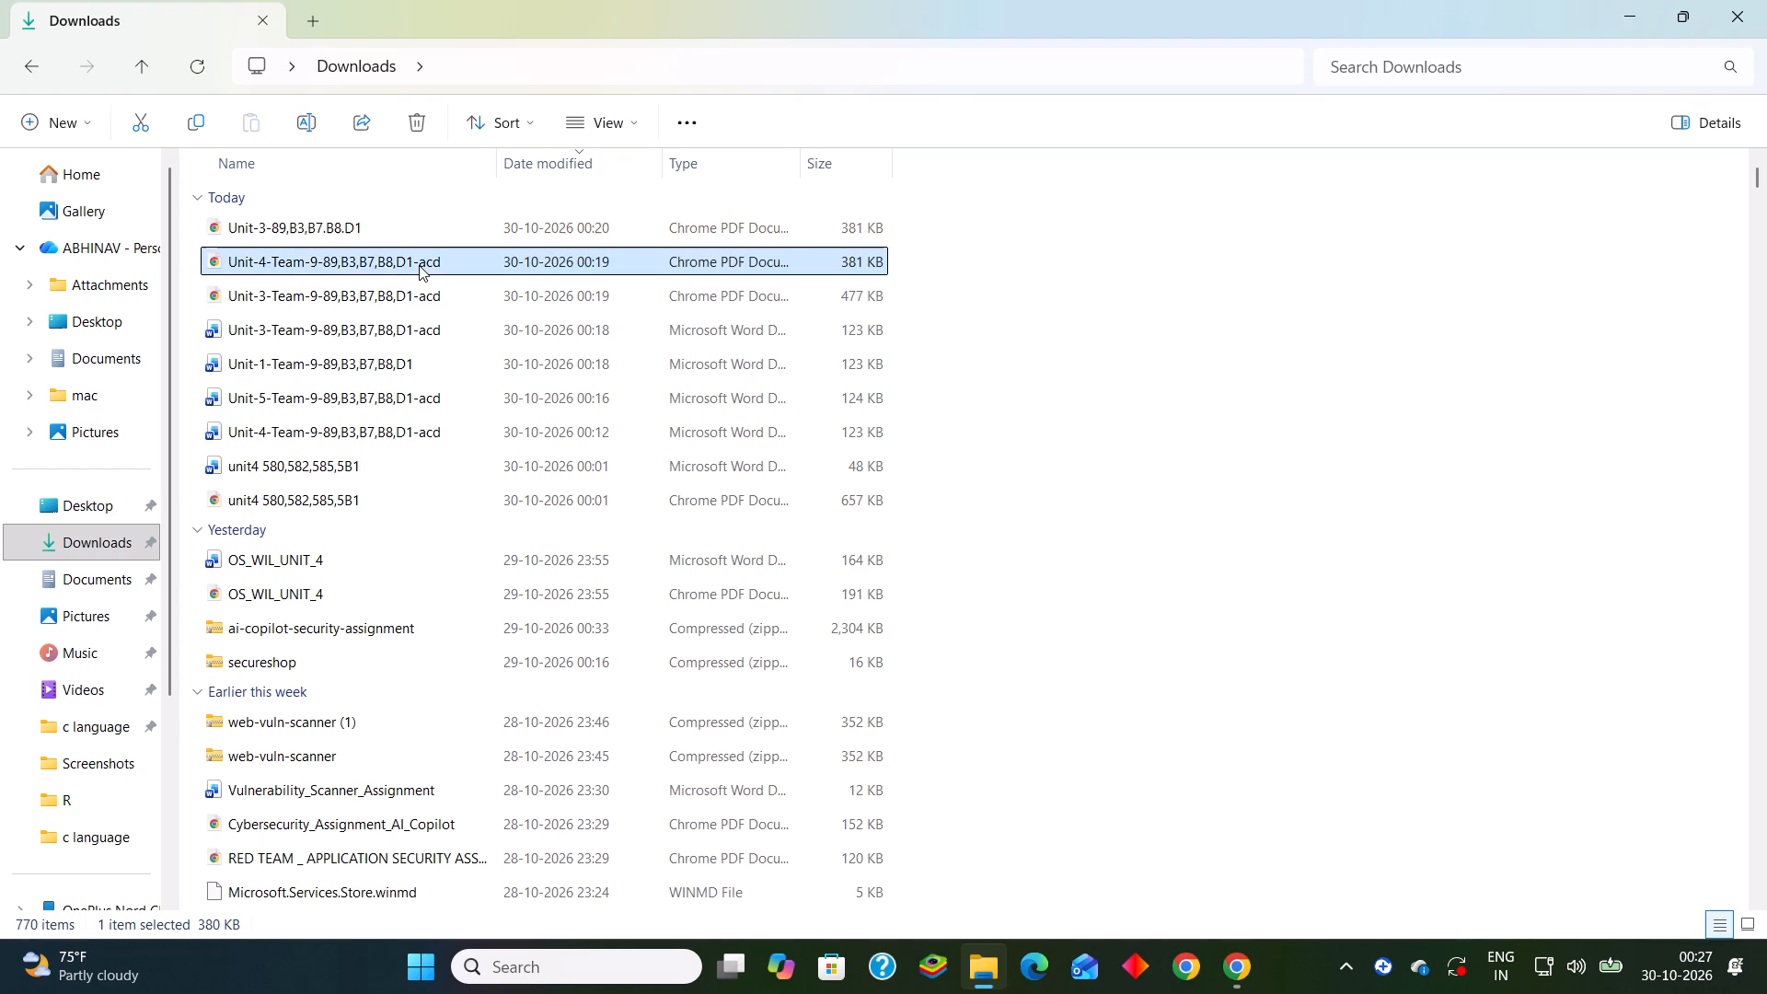
{"action": "left_click", "coordinate": [600, 306]}
{"action": "left_click", "coordinate": [448, 263]}
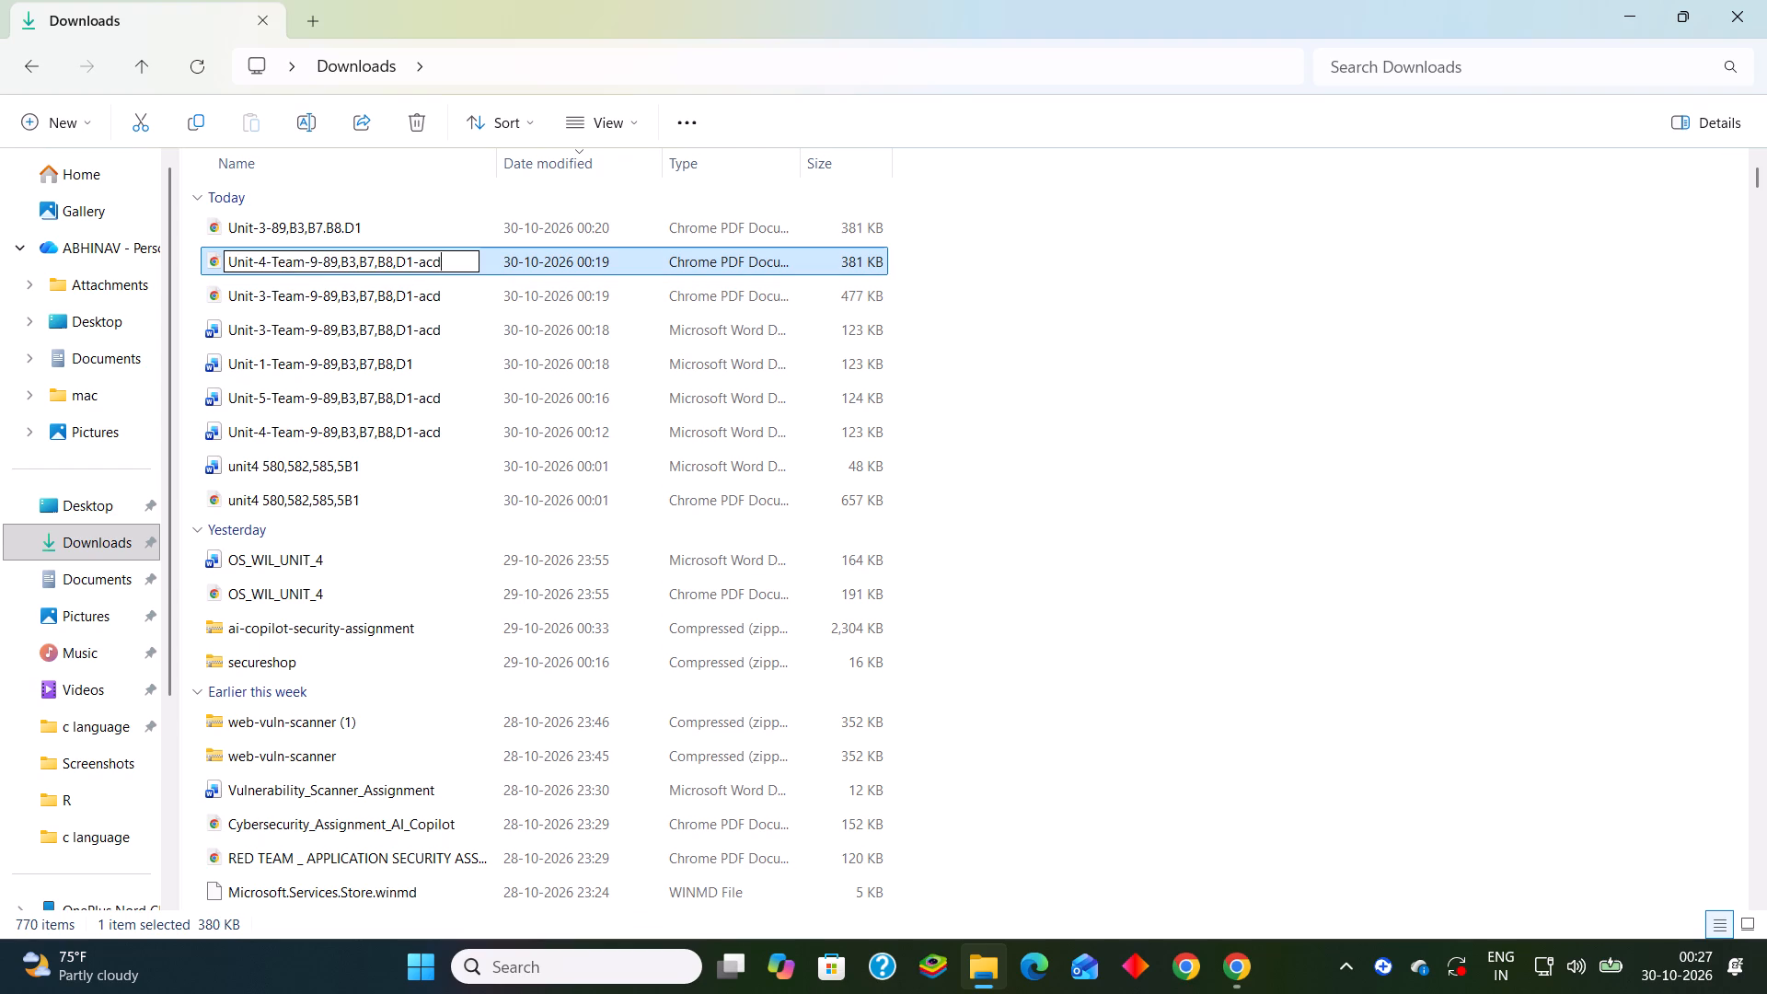
{"action": "key", "text": "BackSpace"}
{"action": "key", "text": "BackSpace"}
{"action": "key", "text": "BackSpace"}
{"action": "key", "text": "BackSpace"}
{"action": "left_click", "coordinate": [323, 266]}
{"action": "key", "text": "BackSpace"}
{"action": "key", "text": "BackSpace"}
{"action": "key", "text": "BackSpace"}
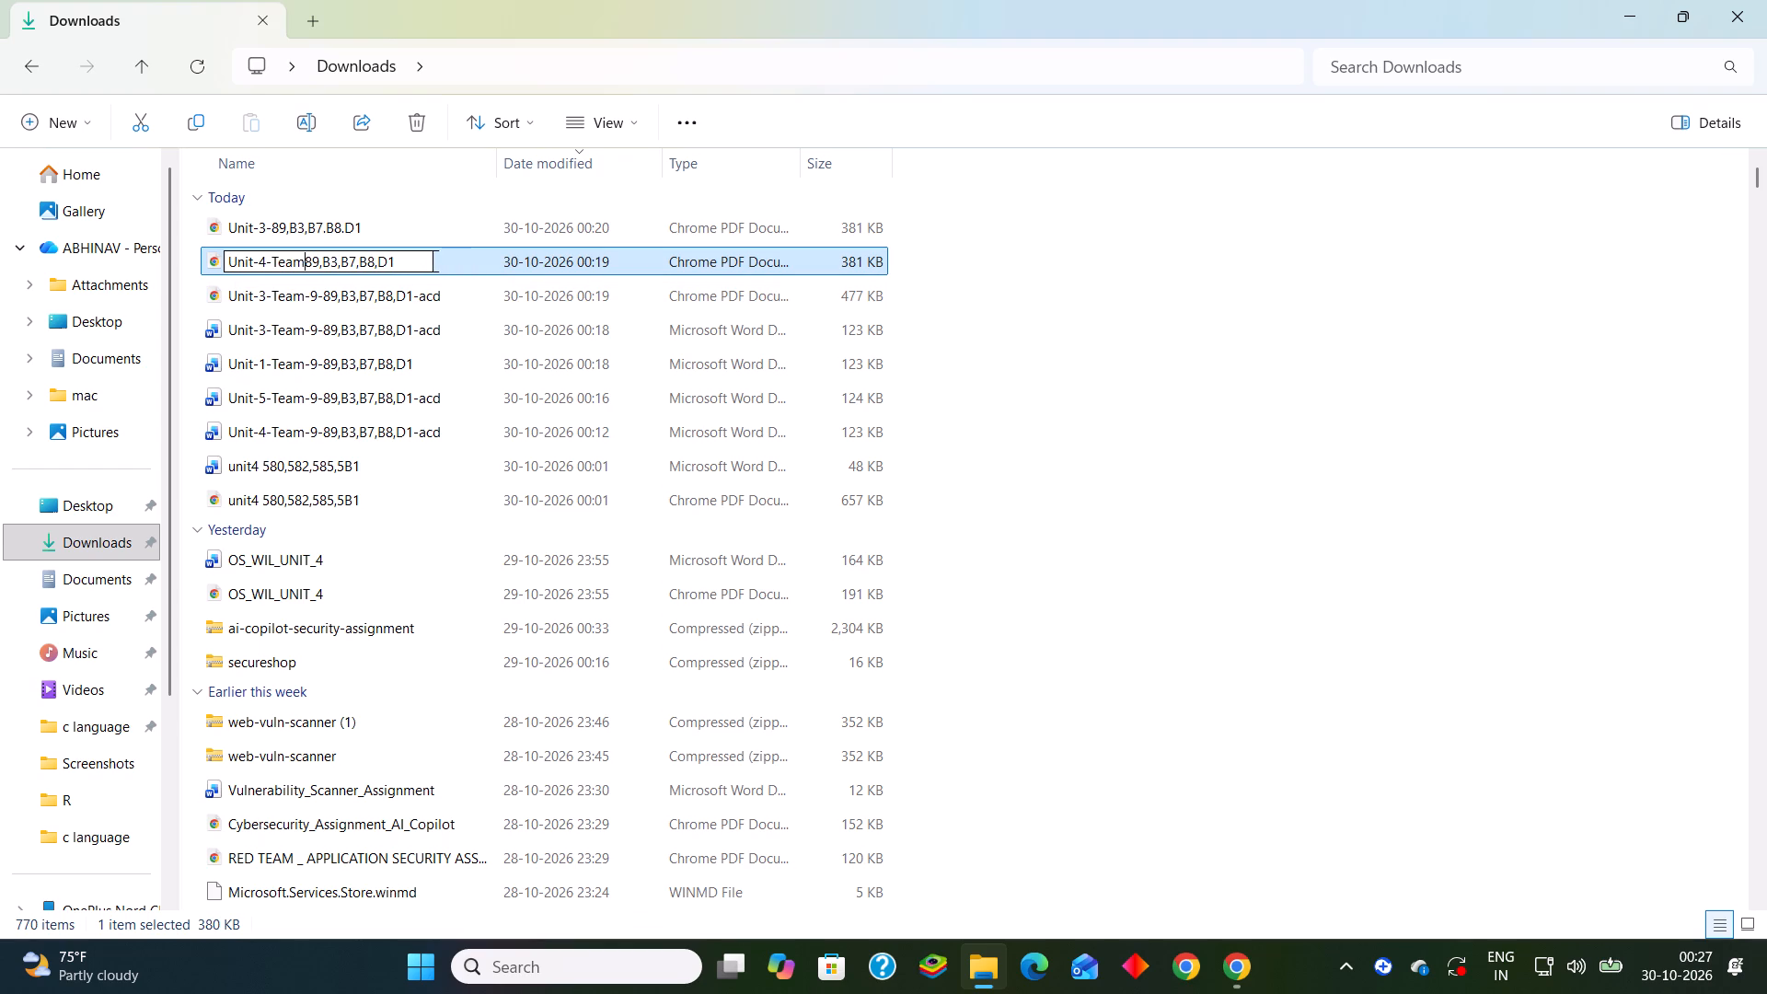
{"action": "key", "text": "BackSpace"}
{"action": "key", "text": "BackSpace"}
{"action": "key", "text": "BackSpace"}
{"action": "key", "text": "BackSpace"}
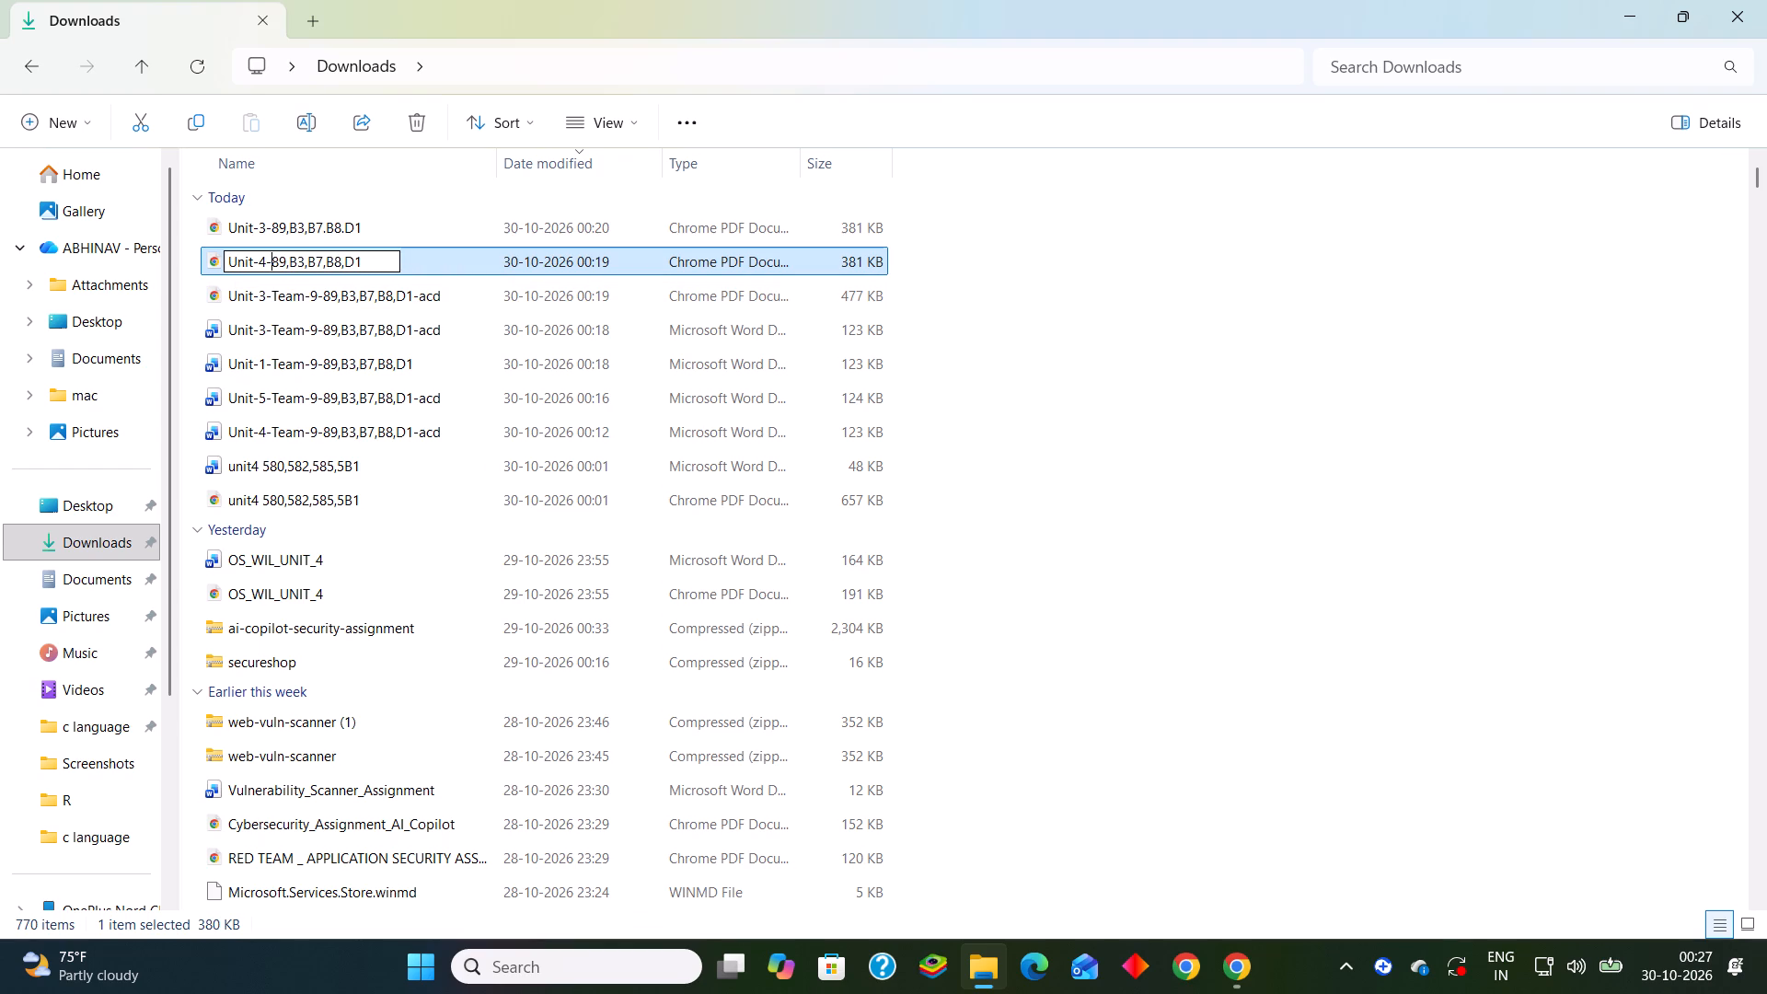
{"action": "left_click", "coordinate": [460, 236]}
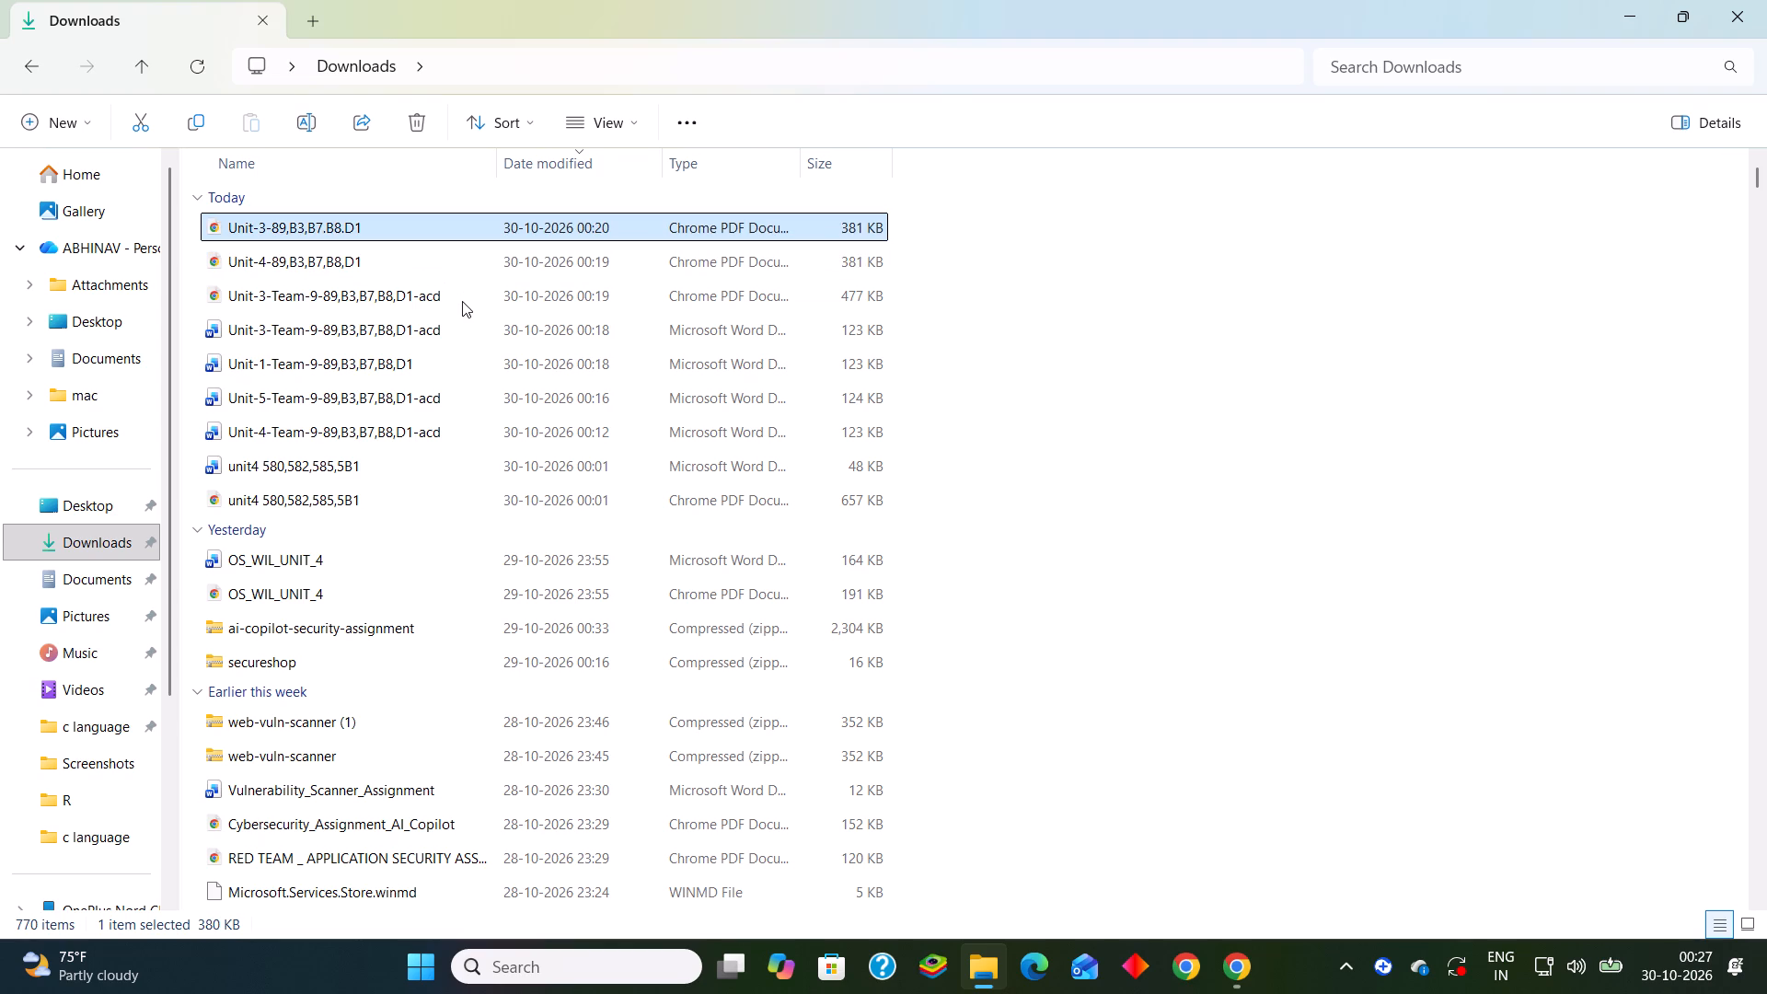
Rename the PDF "Unit-3-Team-9-89,B3,B7,B8,D1-acd" as "Unit-3-89,B3,B7,B8,D1", removing the team part and the acd suffix.
{"action": "left_click", "coordinate": [409, 304]}
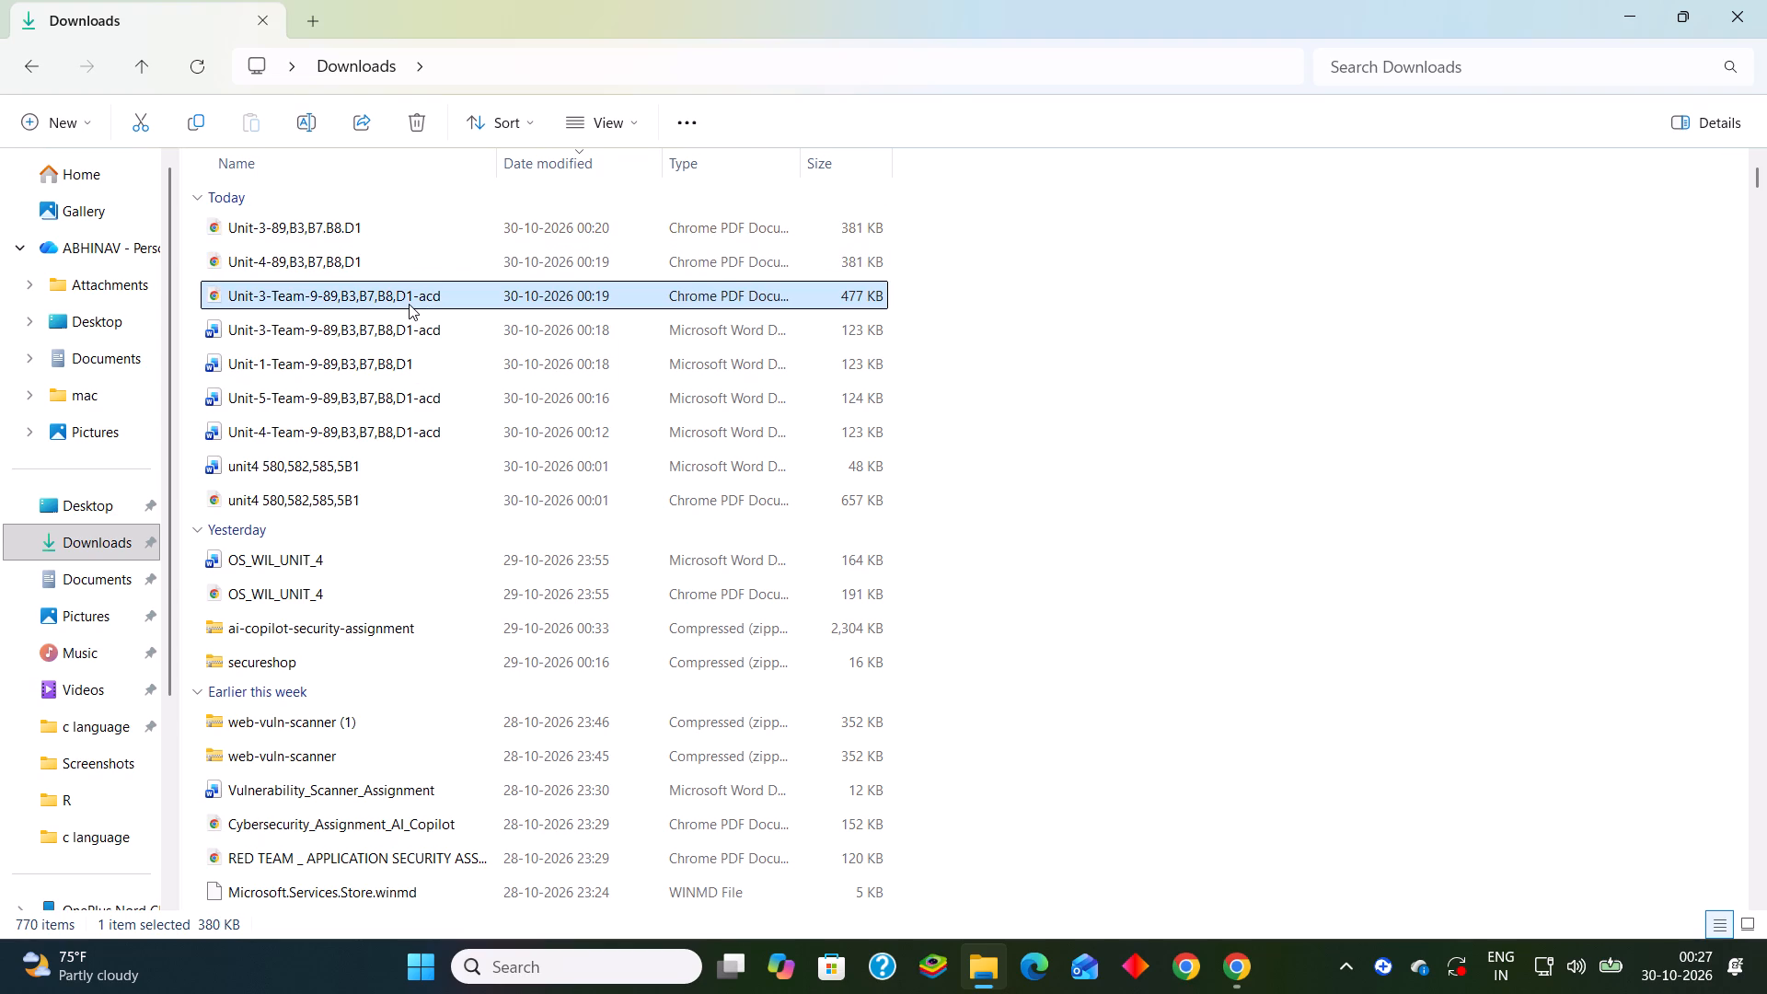
{"action": "right_click", "coordinate": [409, 304]}
{"action": "left_click", "coordinate": [599, 327]}
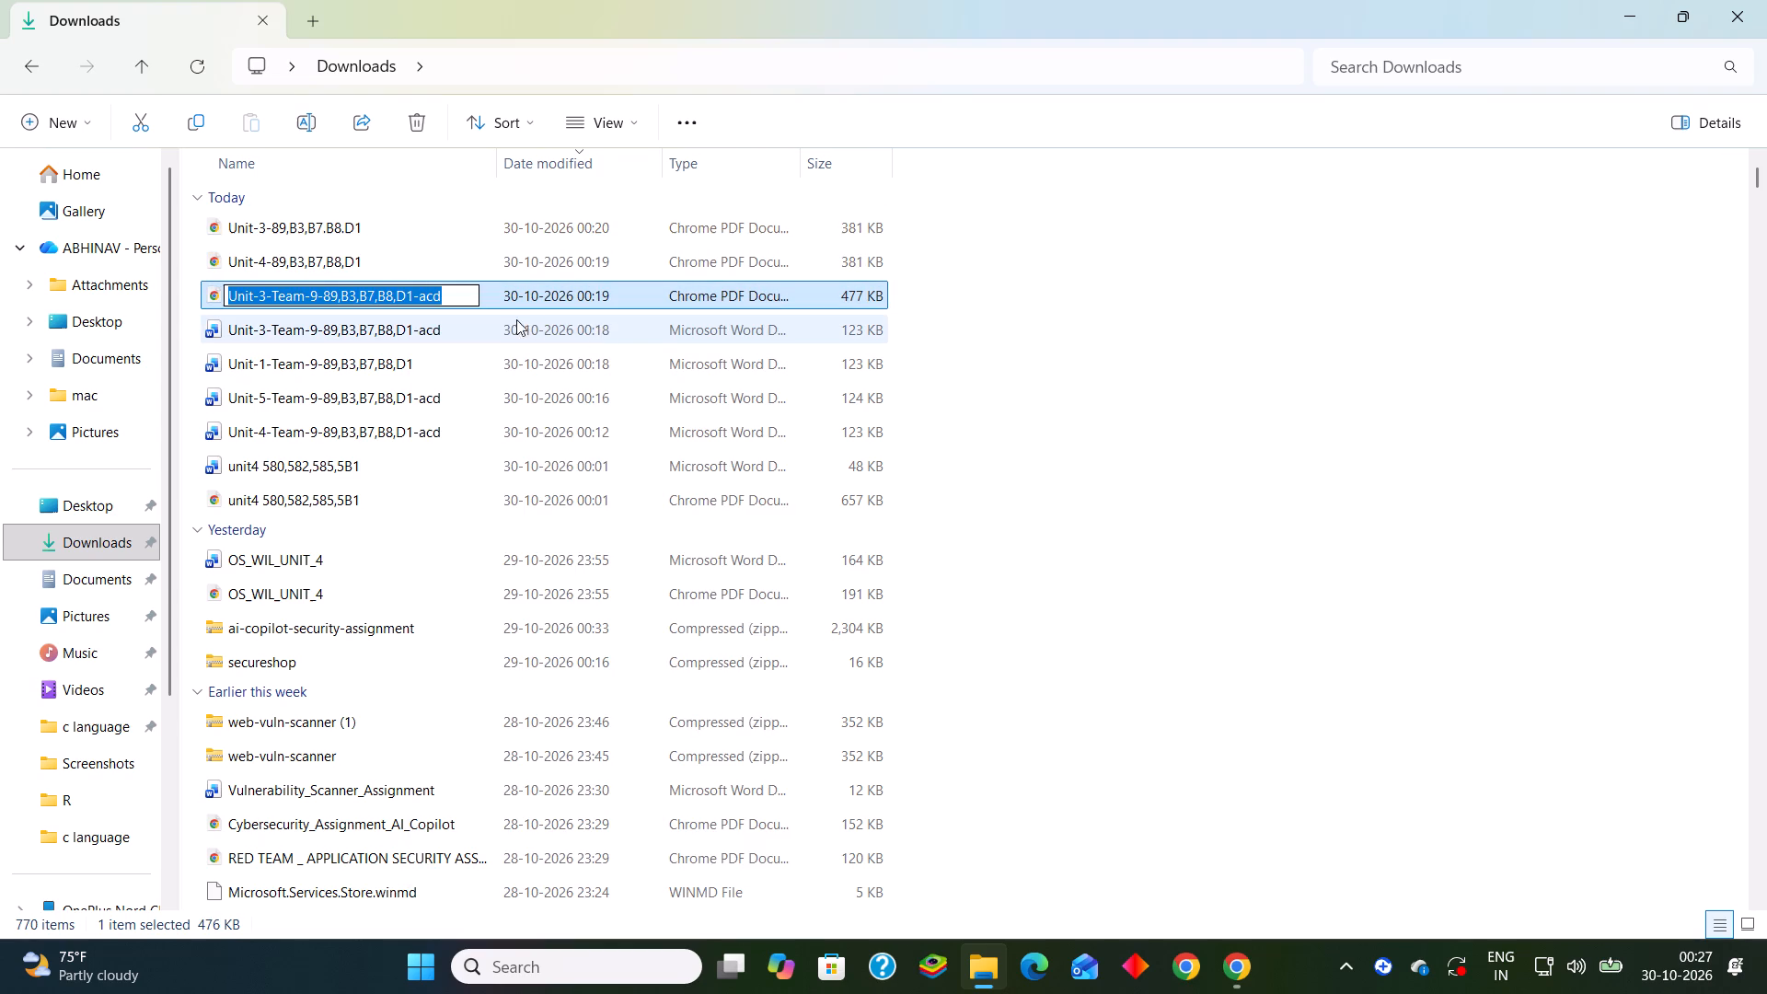
{"action": "left_click", "coordinate": [442, 295]}
{"action": "key", "text": "BackSpace"}
{"action": "key", "text": "BackSpace"}
{"action": "key", "text": "BackSpace"}
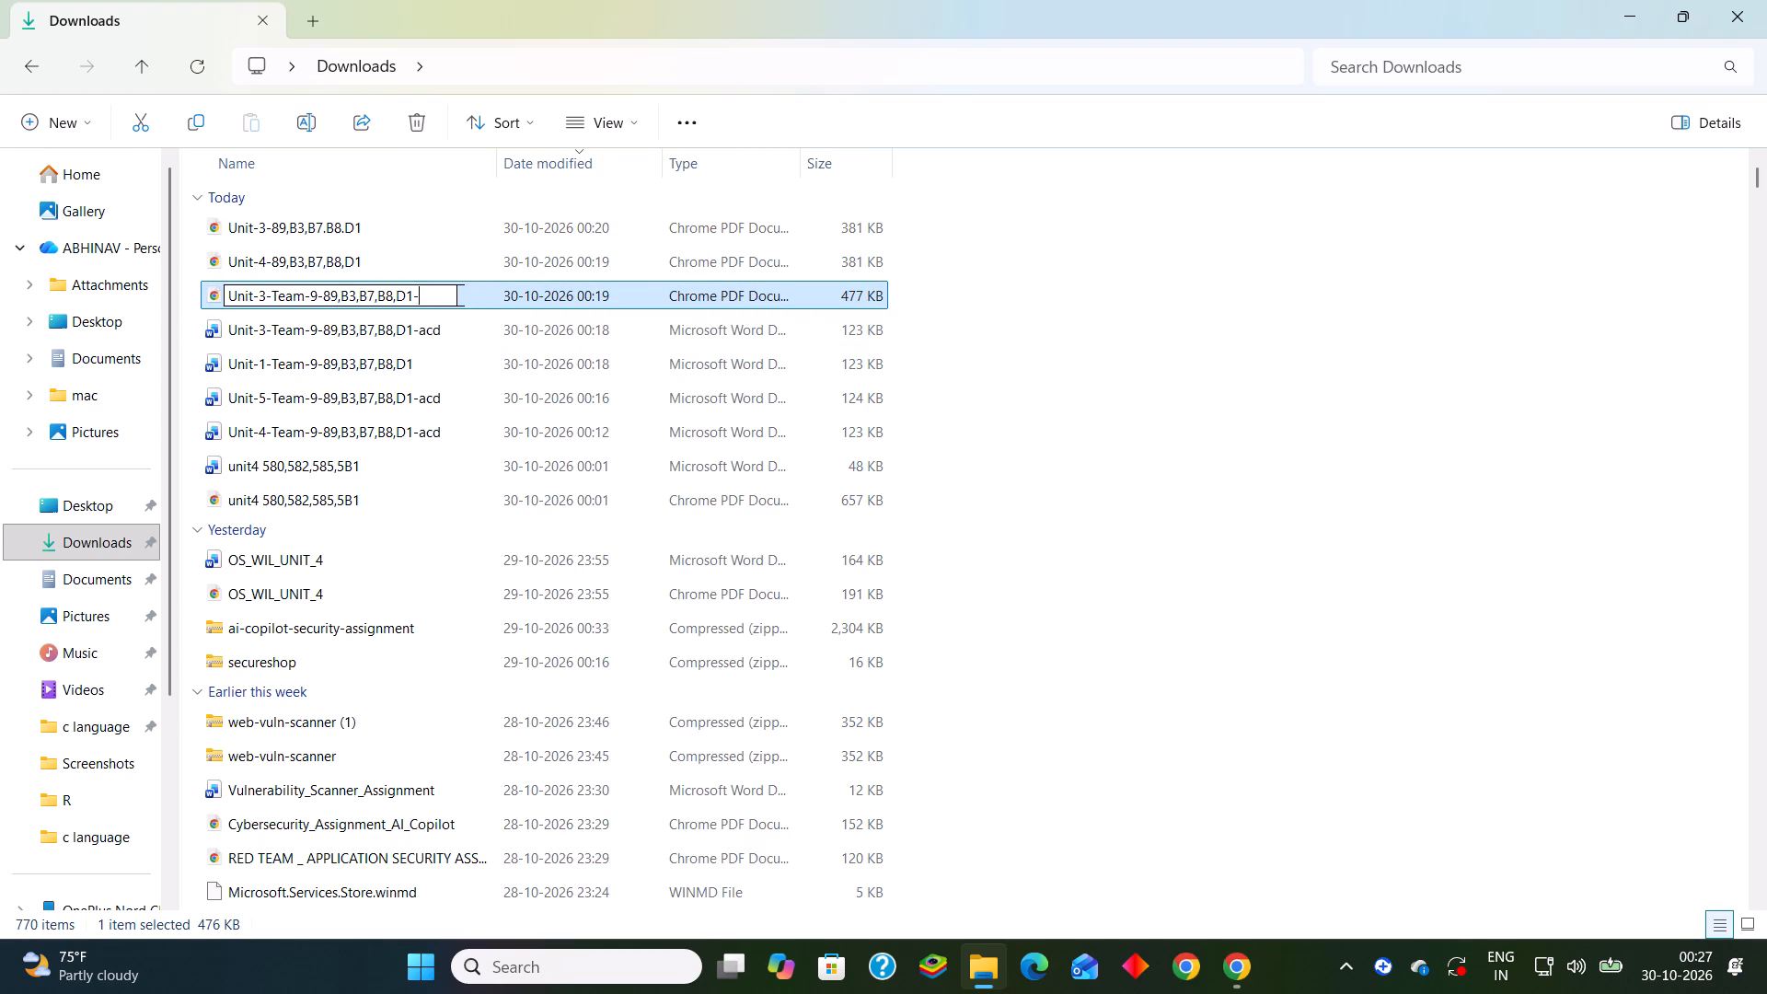
{"action": "key", "text": "BackSpace"}
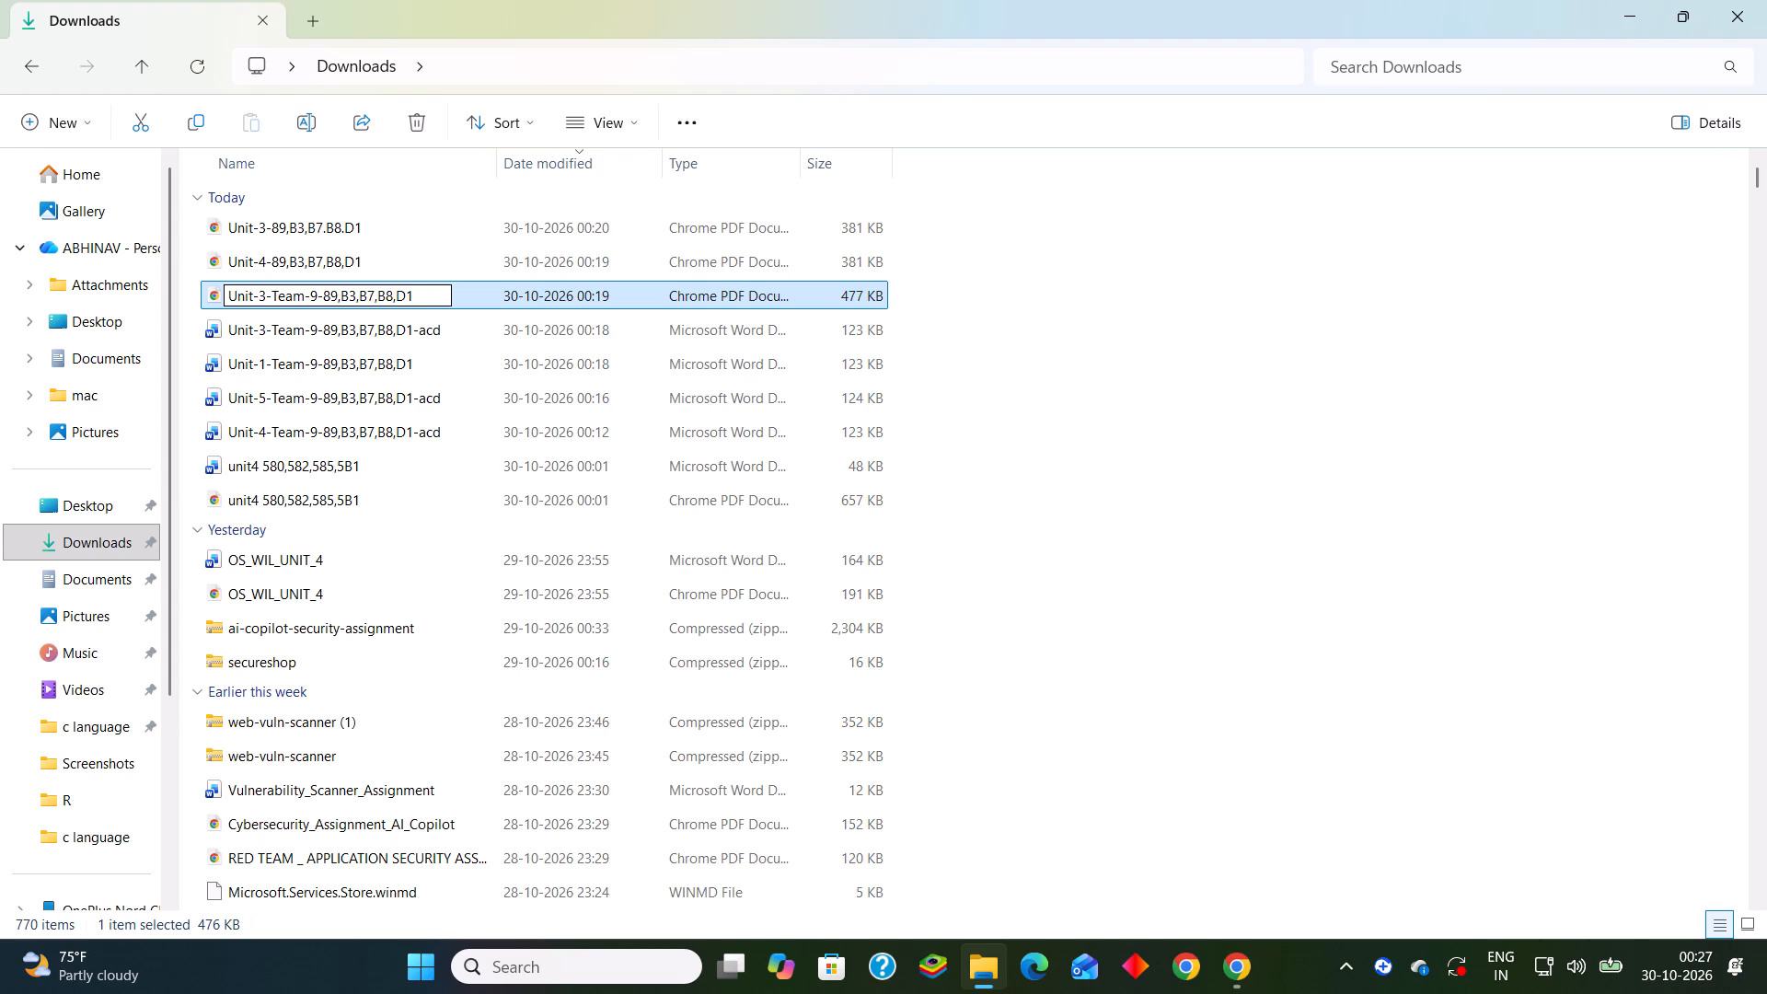
{"action": "left_click", "coordinate": [324, 299]}
{"action": "key", "text": "BackSpace"}
{"action": "key", "text": "BackSpace"}
{"action": "key", "text": "BackSpace"}
{"action": "key", "text": "BackSpace"}
{"action": "key", "text": "BackSpace"}
{"action": "key", "text": "BackSpace"}
{"action": "key", "text": "BackSpace"}
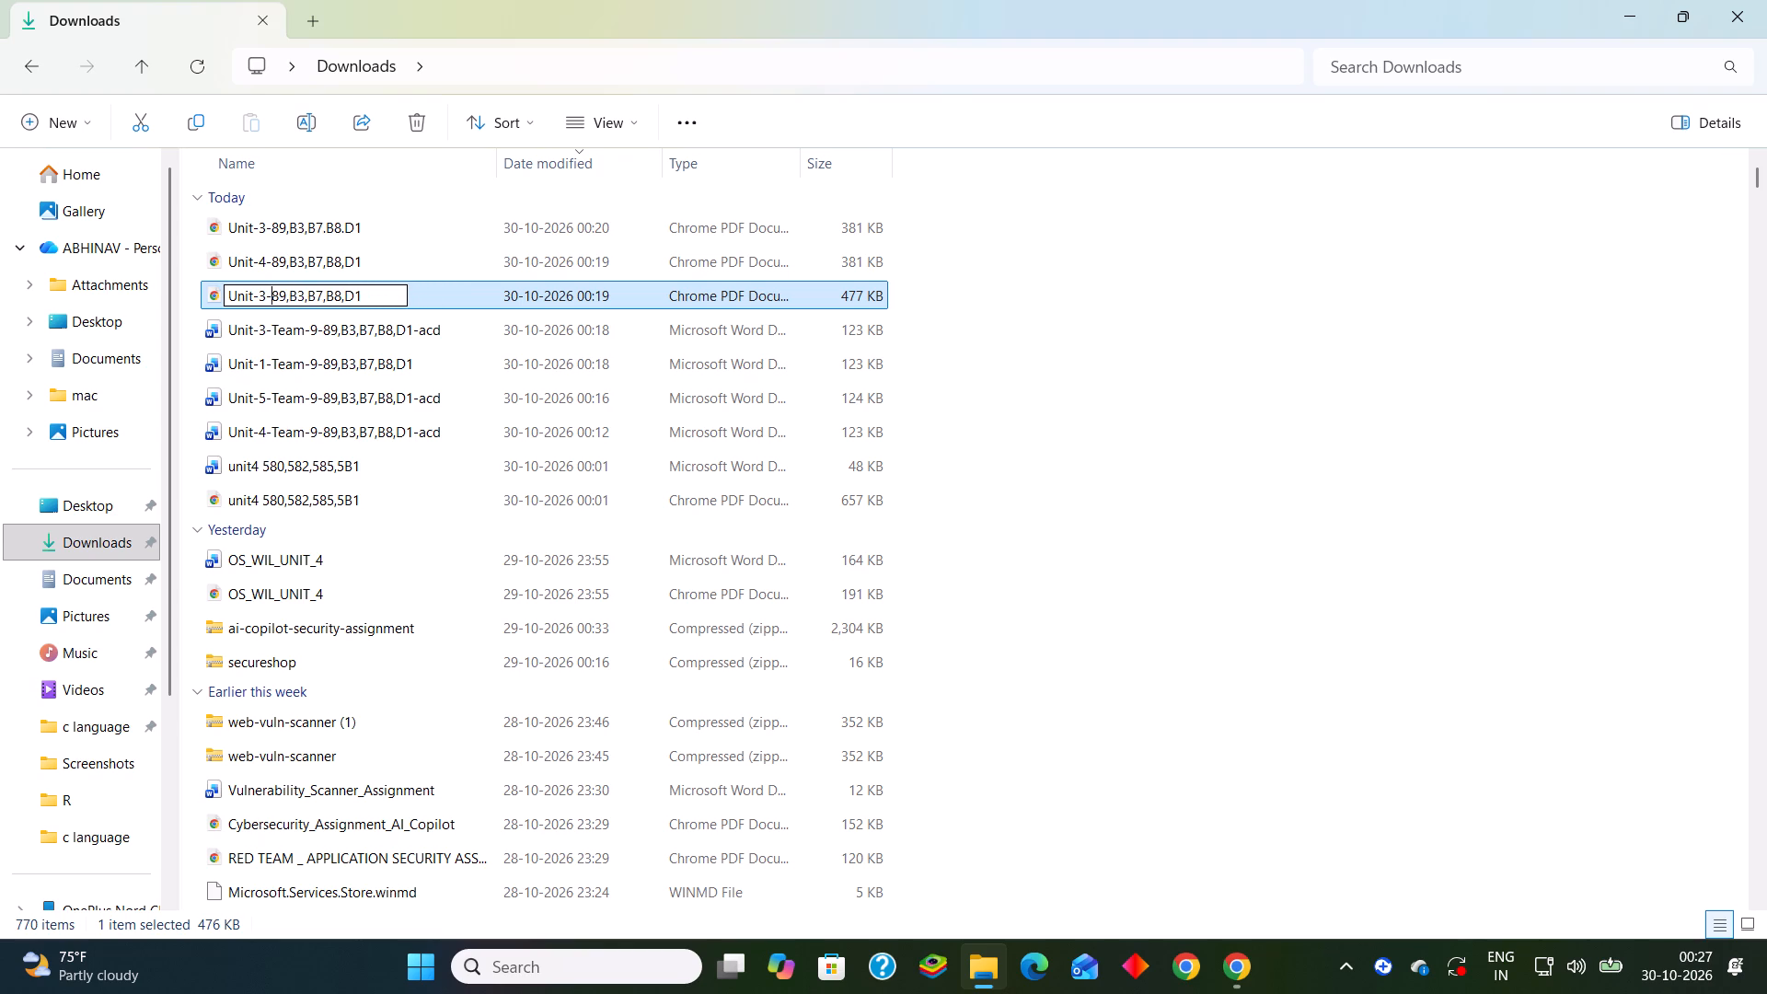
{"action": "left_click", "coordinate": [390, 274]}
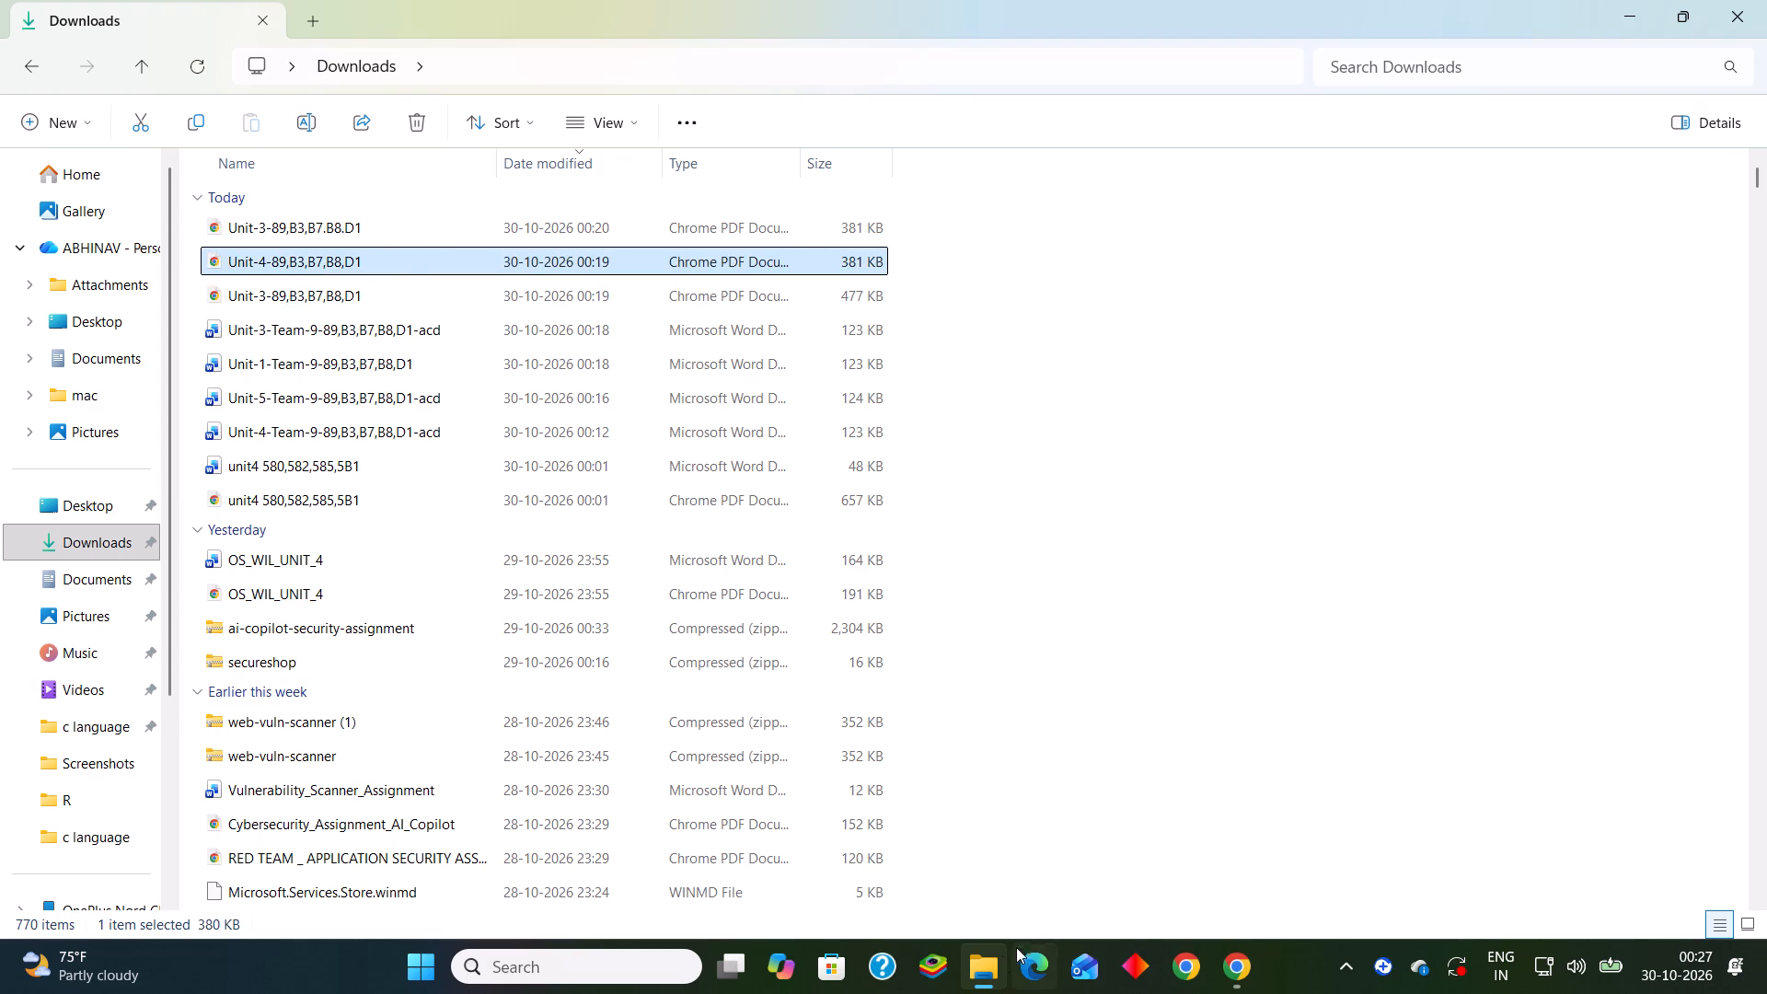
Close File Explorer, return to the TEAM 9 Google Drive folder in Chrome and dismiss the finished upload notice.
{"action": "left_click", "coordinate": [1766, 0]}
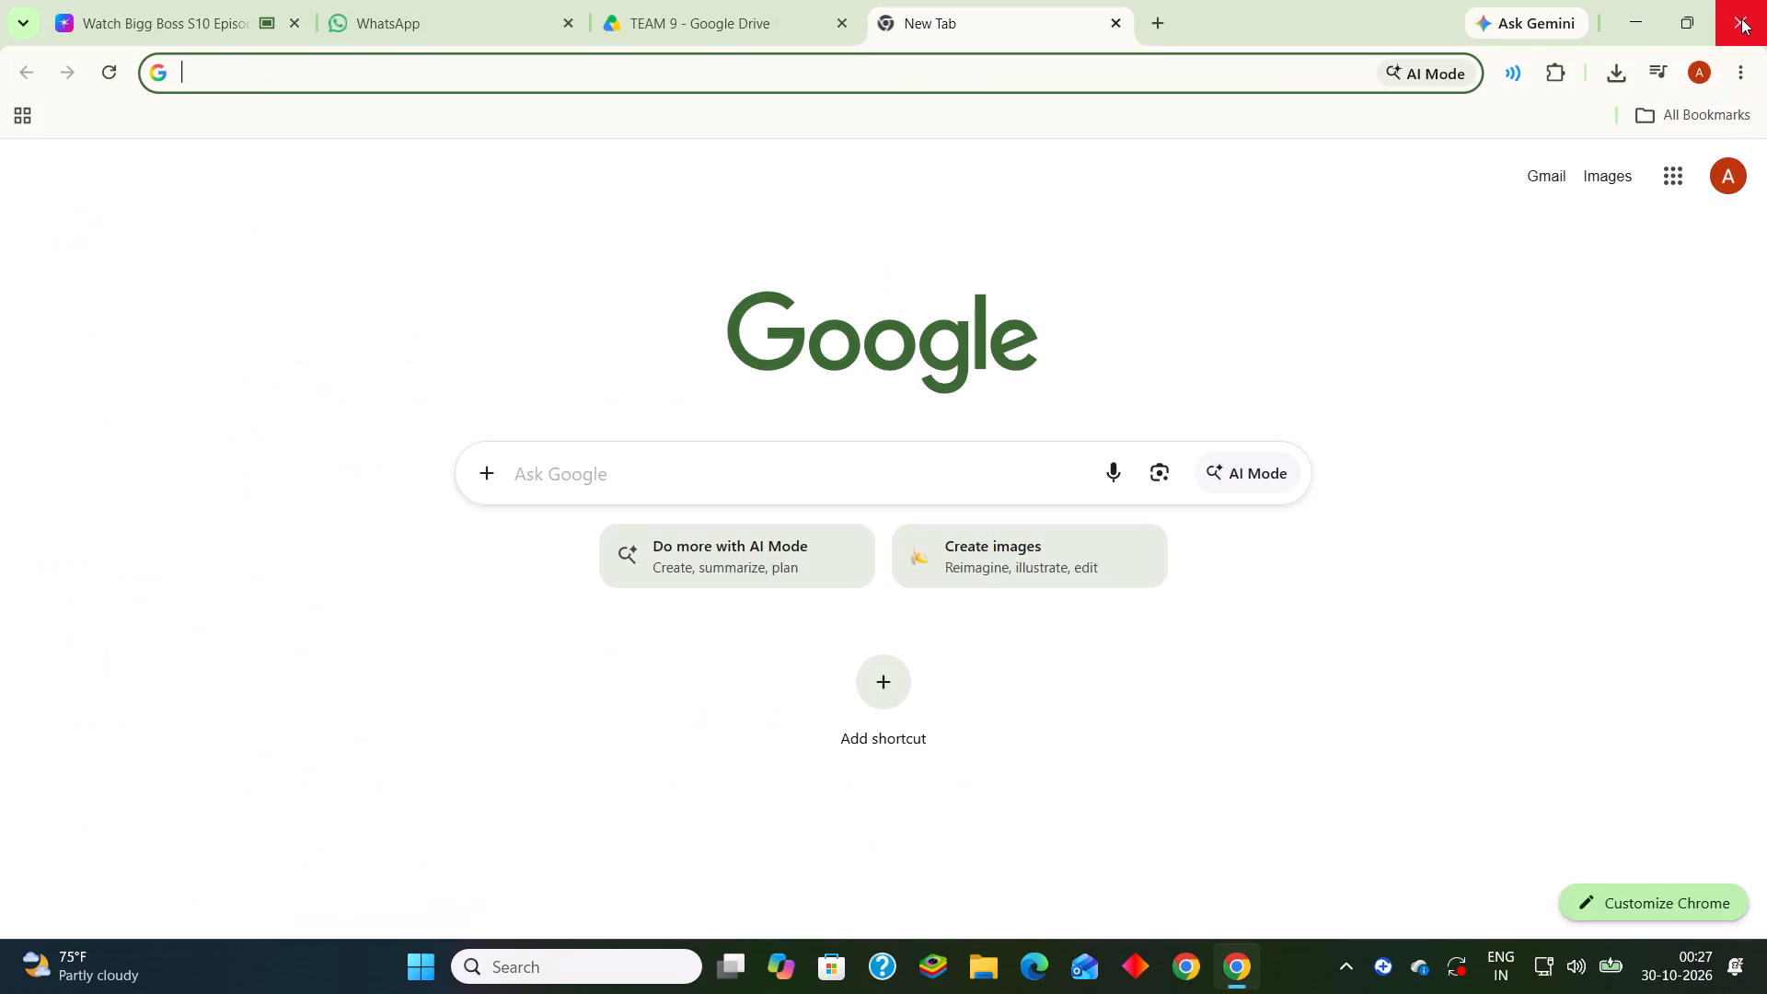
{"action": "left_click", "coordinate": [765, 0]}
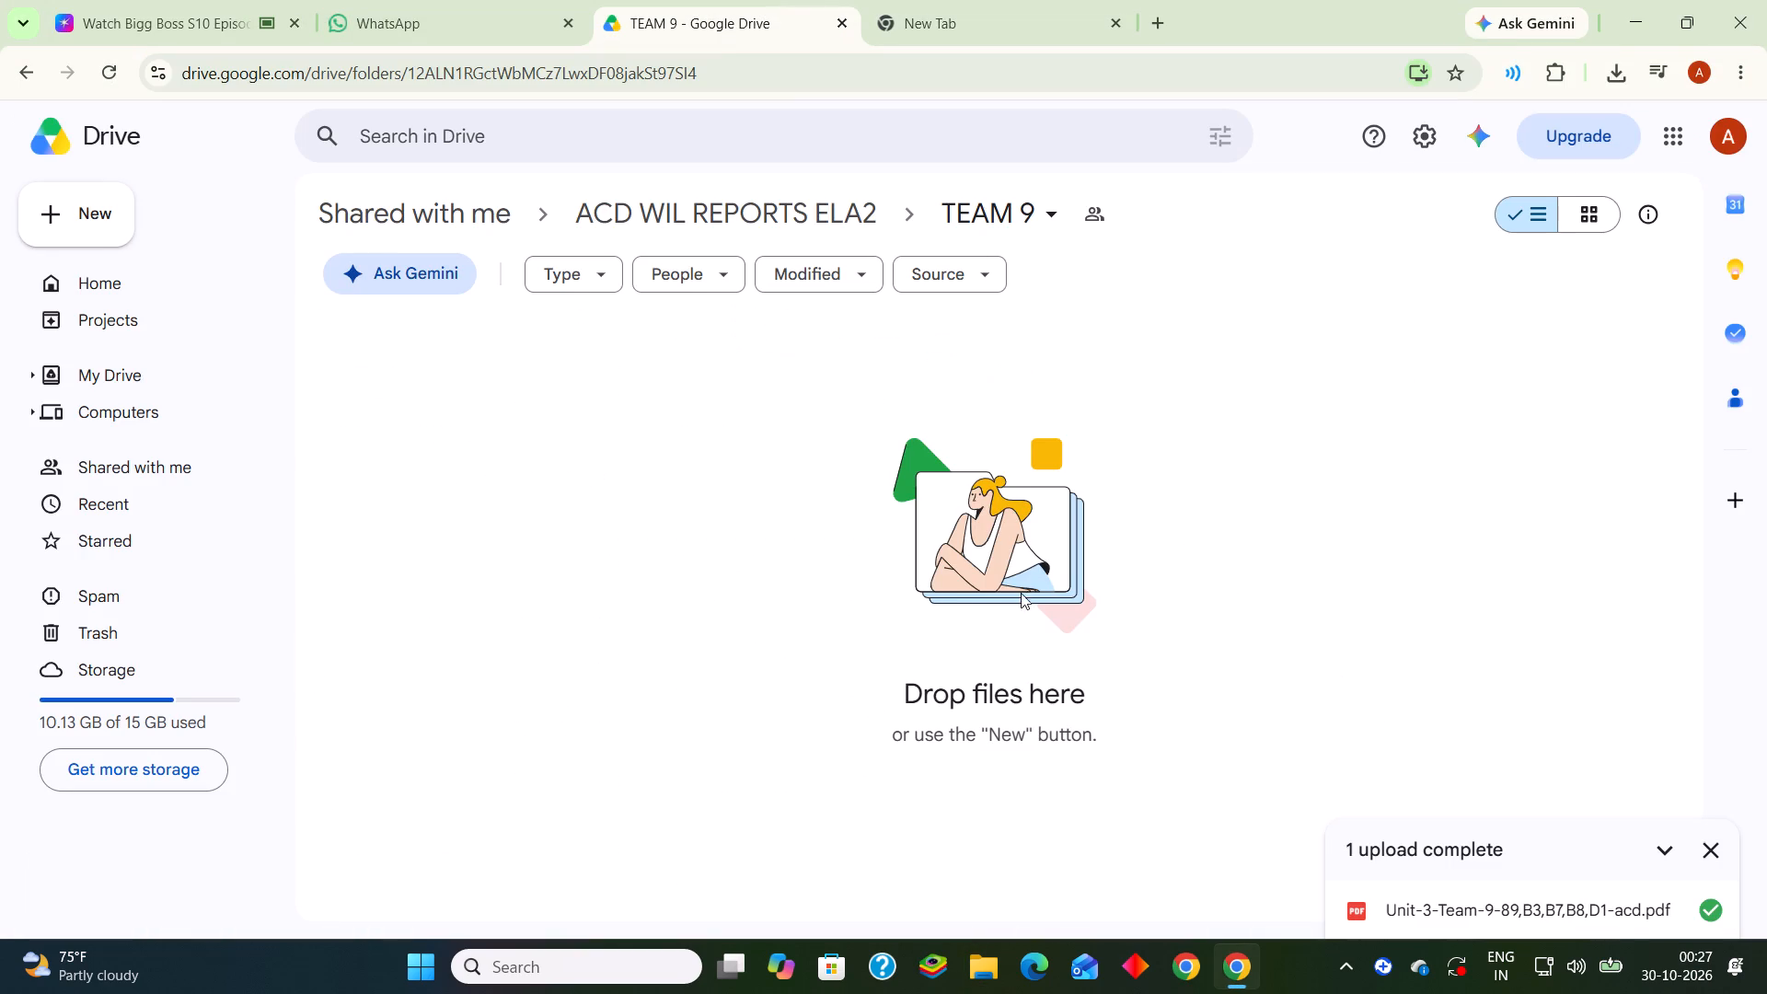
{"action": "left_click", "coordinate": [1723, 861]}
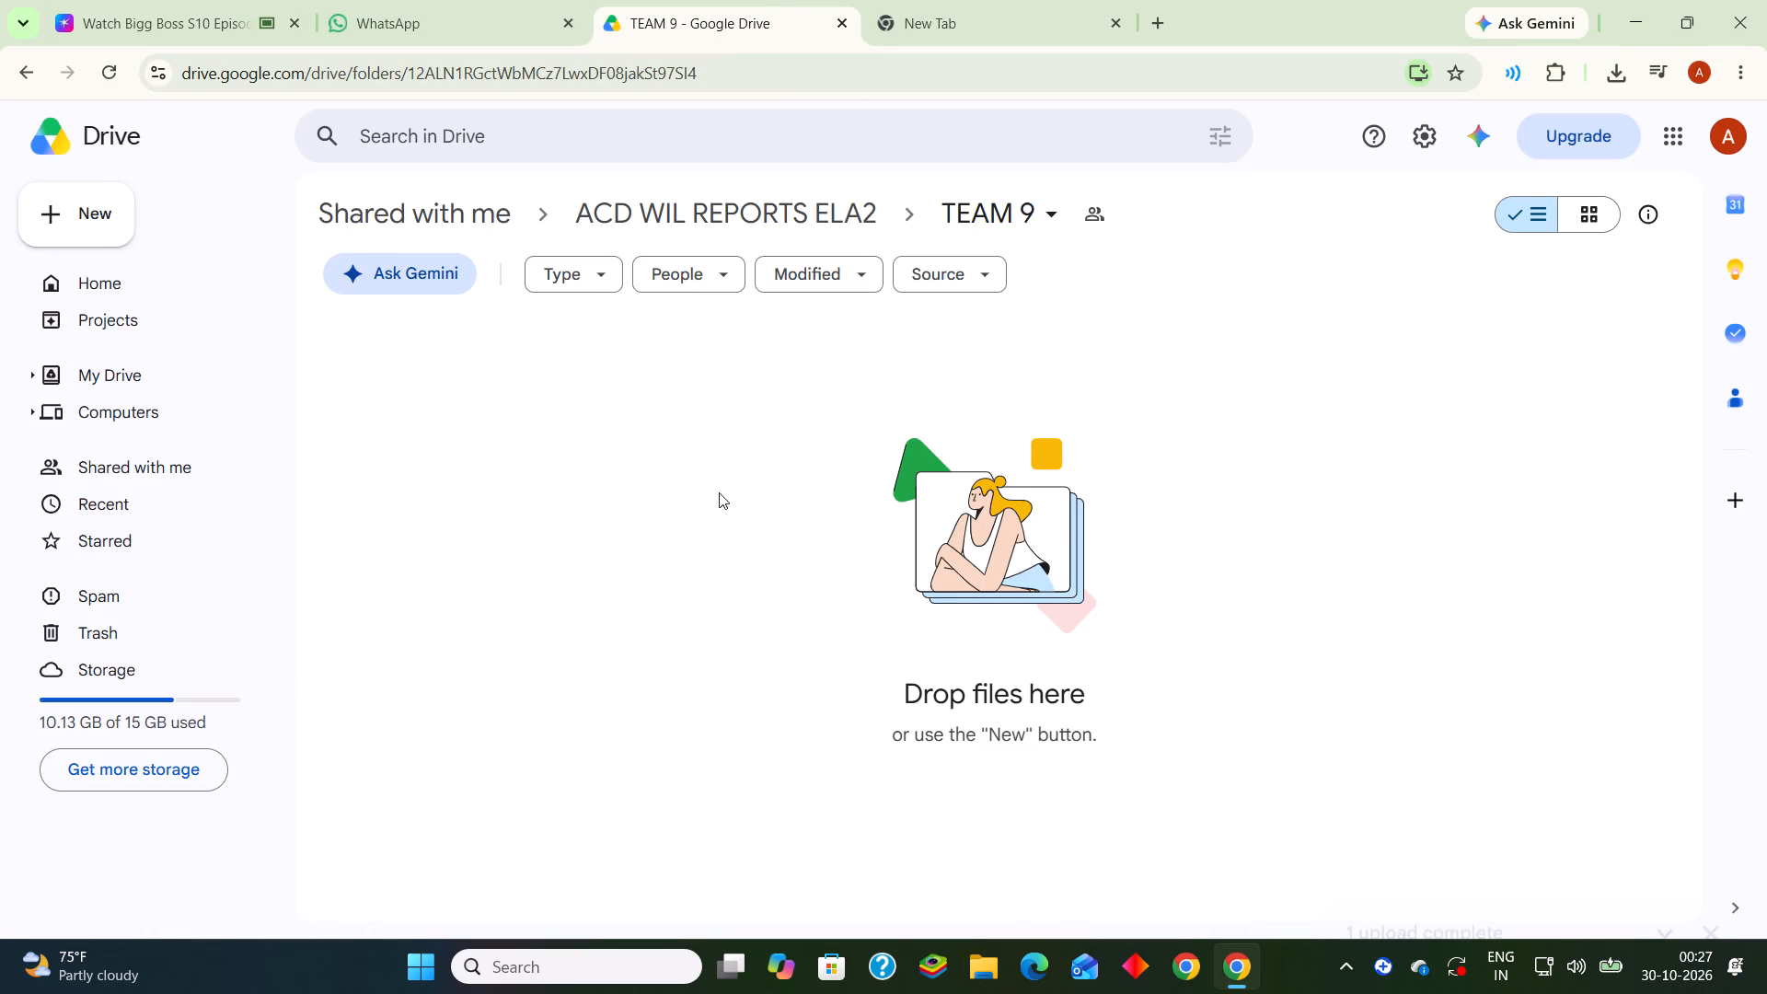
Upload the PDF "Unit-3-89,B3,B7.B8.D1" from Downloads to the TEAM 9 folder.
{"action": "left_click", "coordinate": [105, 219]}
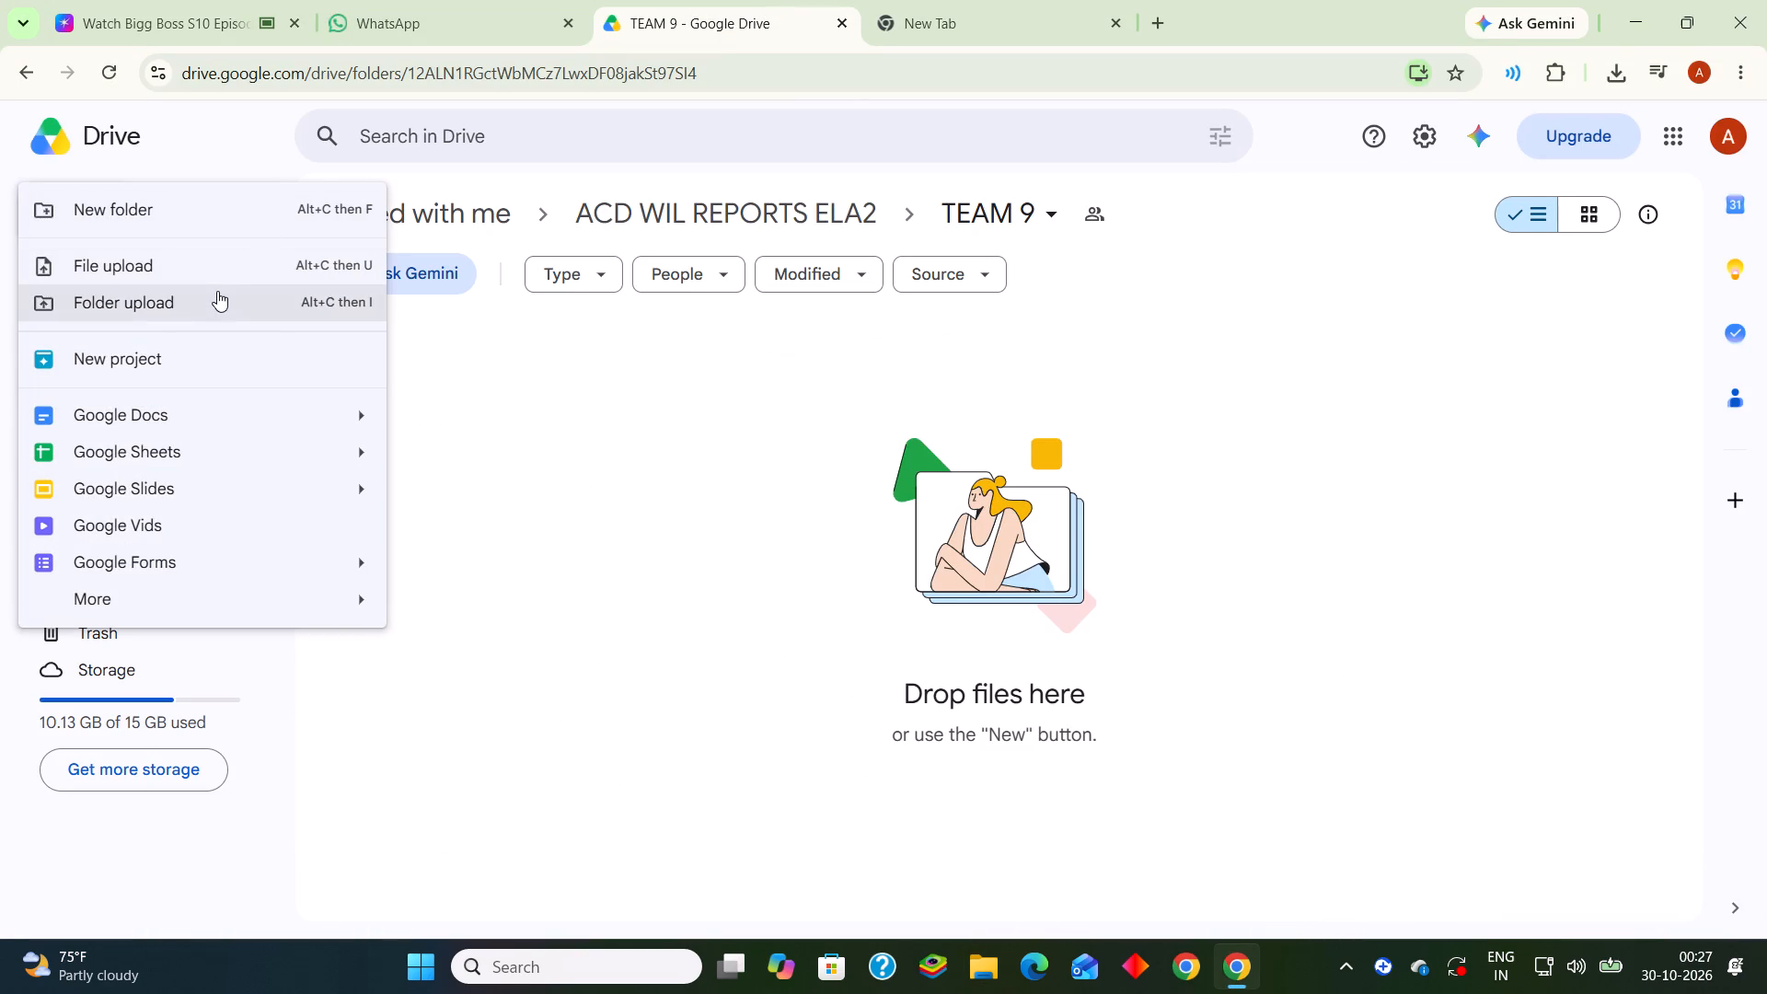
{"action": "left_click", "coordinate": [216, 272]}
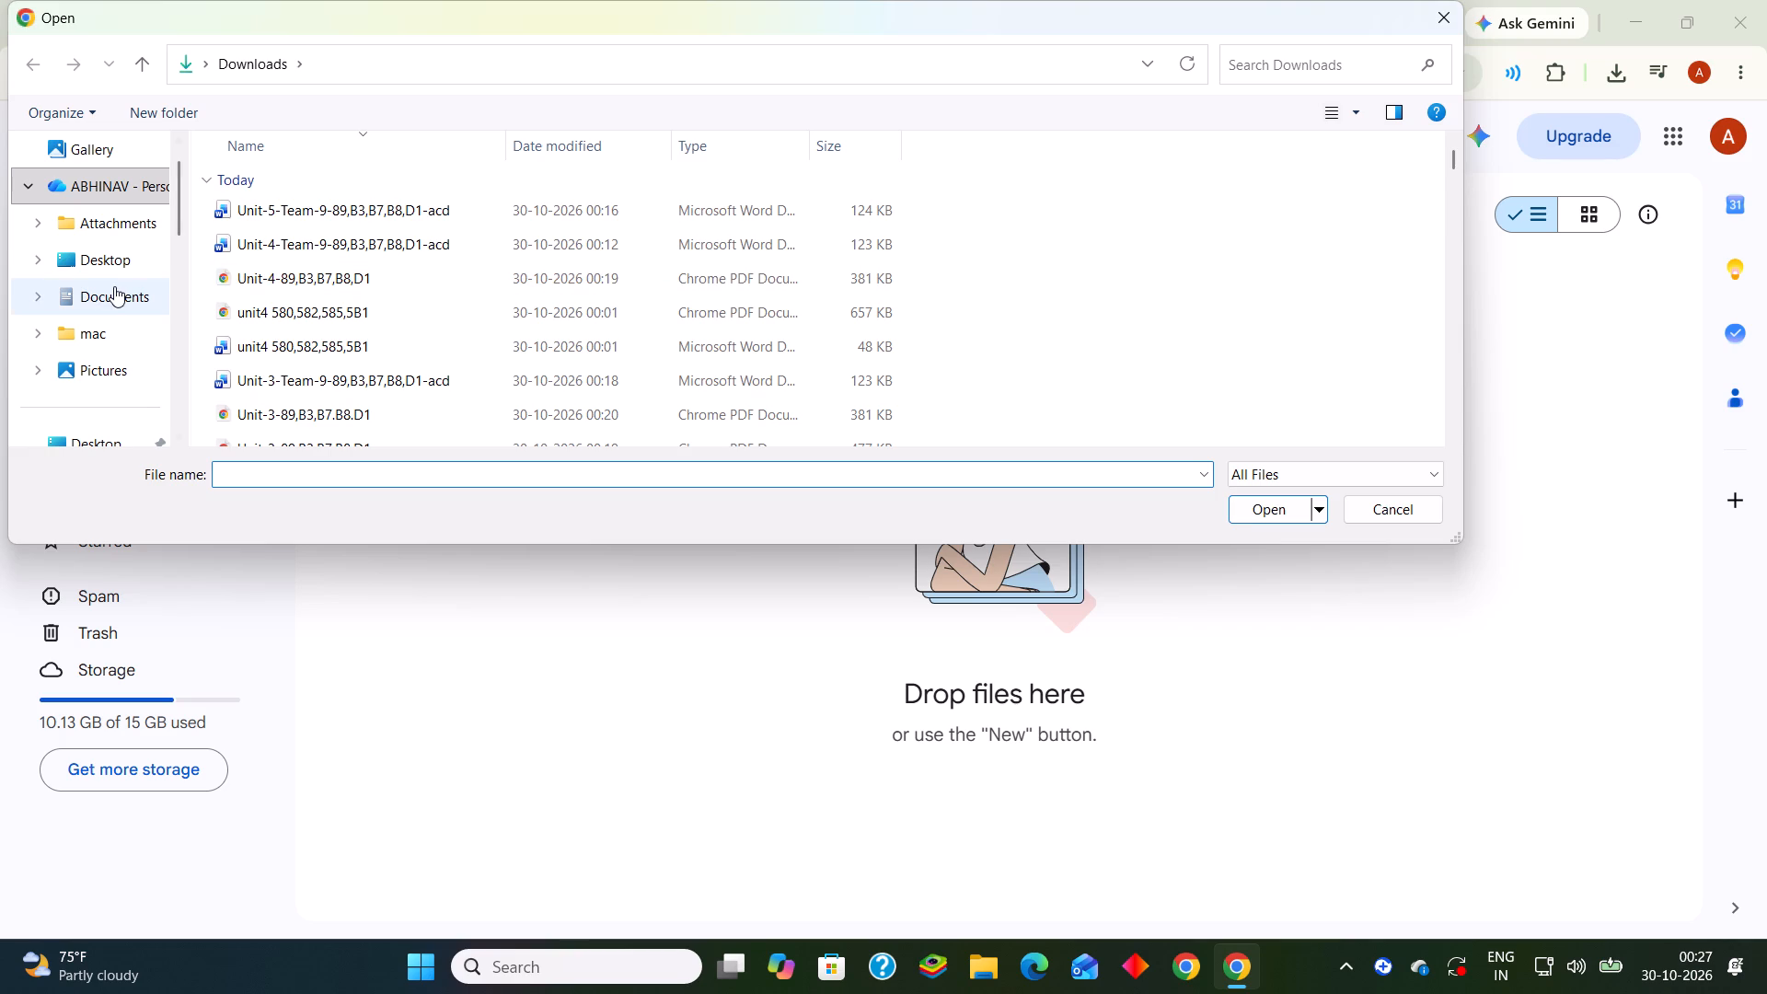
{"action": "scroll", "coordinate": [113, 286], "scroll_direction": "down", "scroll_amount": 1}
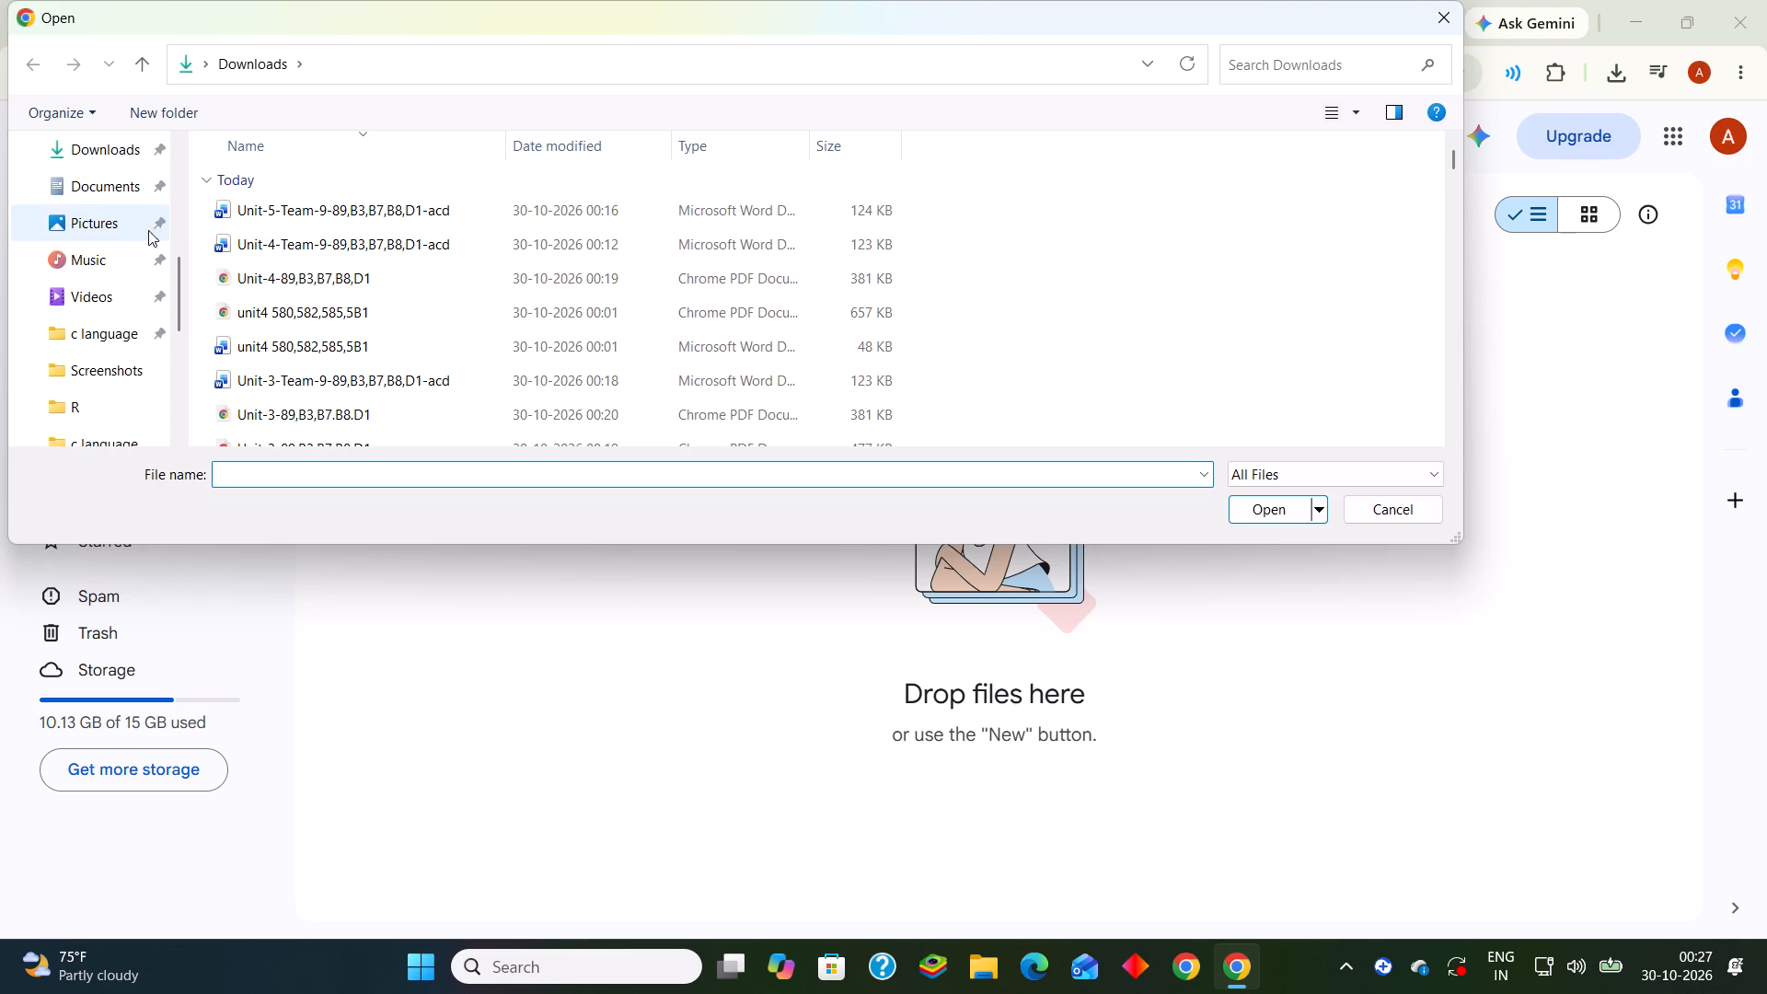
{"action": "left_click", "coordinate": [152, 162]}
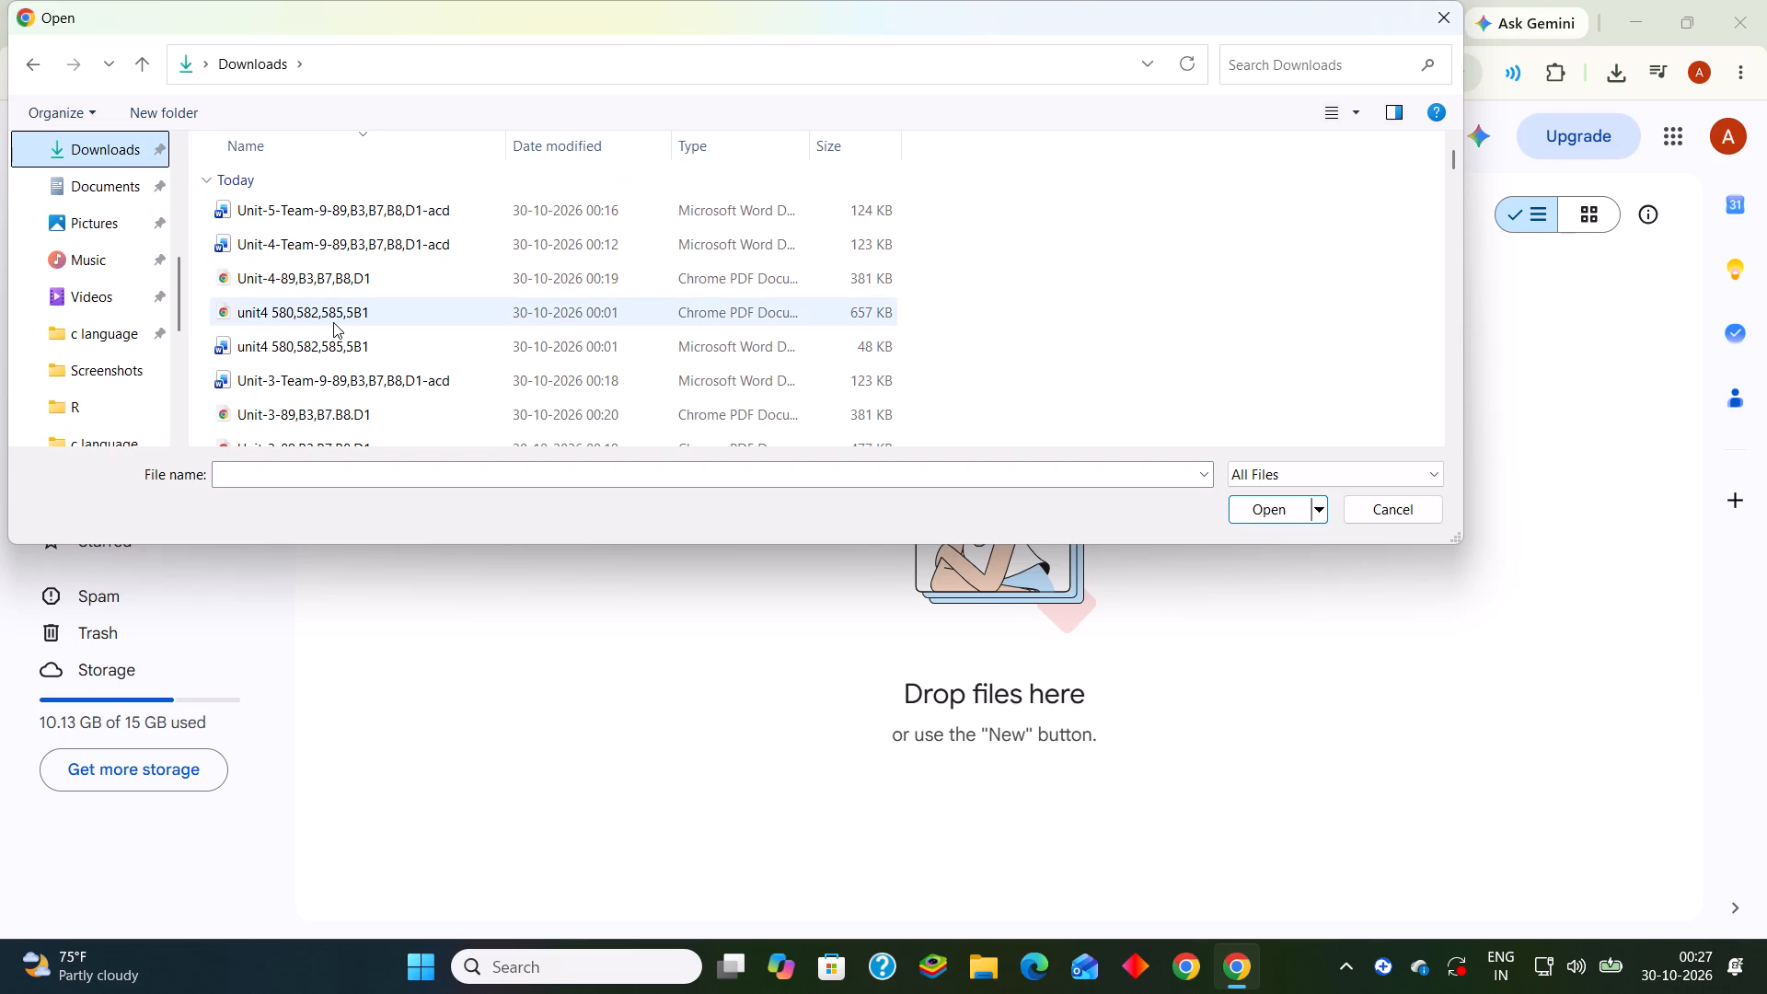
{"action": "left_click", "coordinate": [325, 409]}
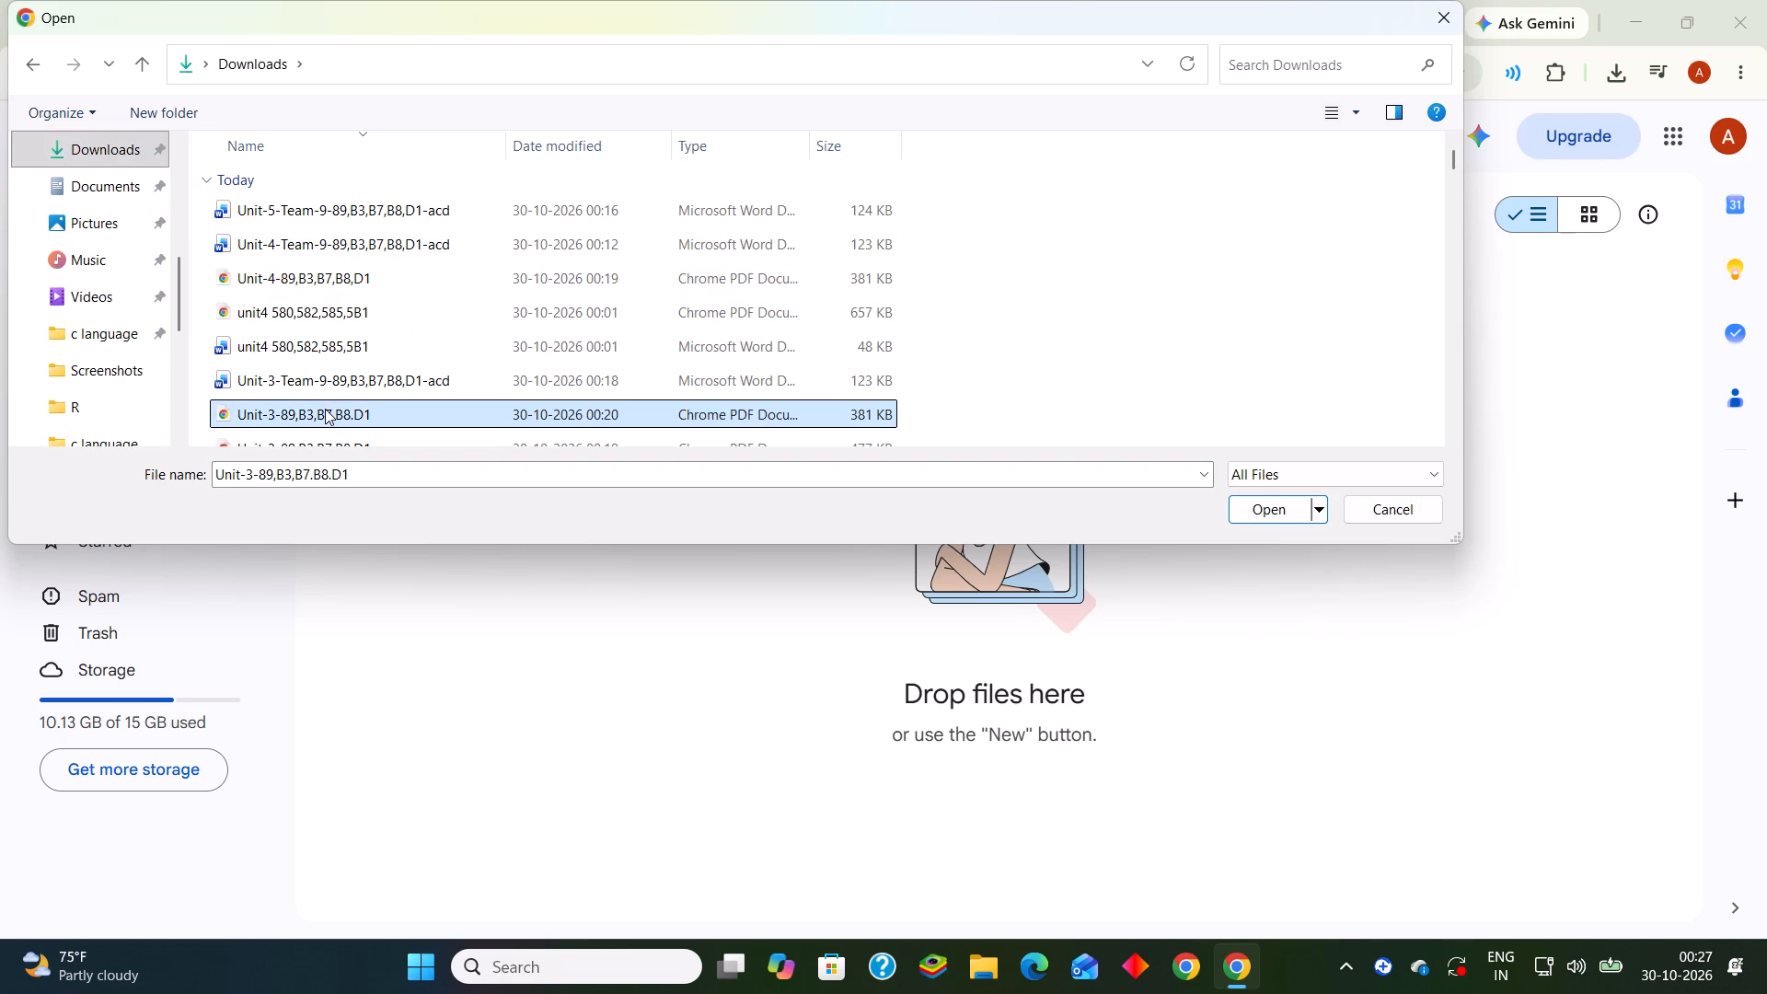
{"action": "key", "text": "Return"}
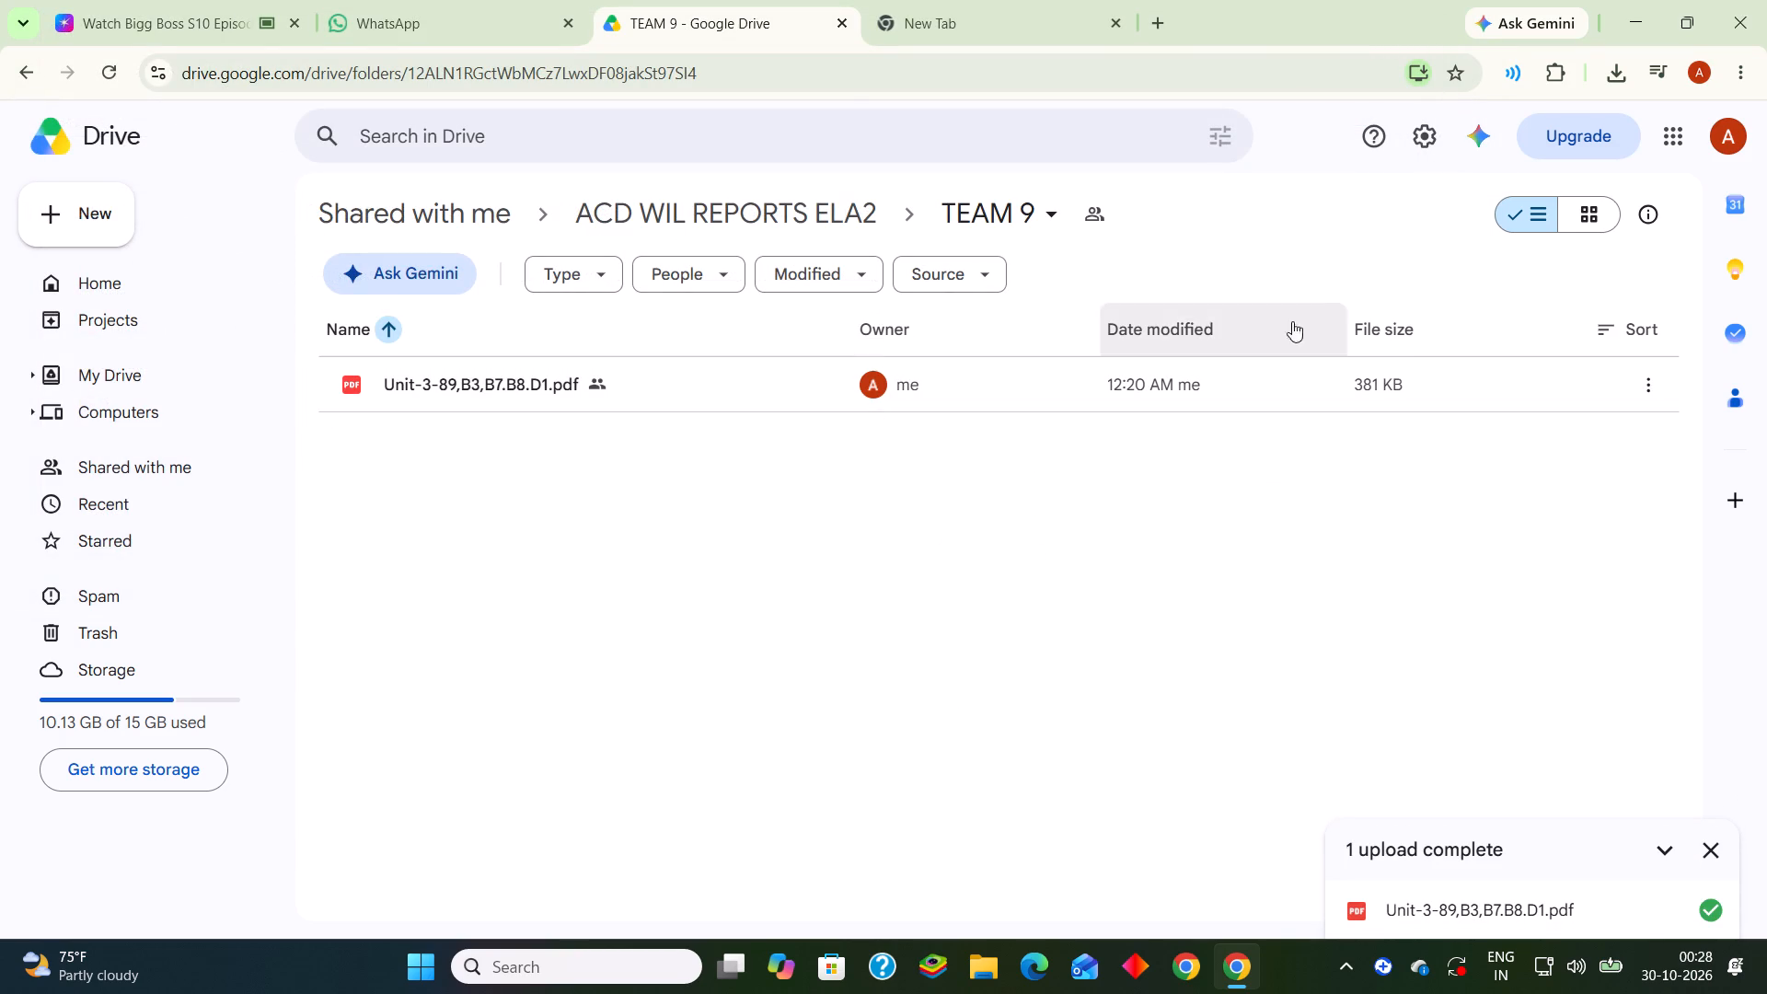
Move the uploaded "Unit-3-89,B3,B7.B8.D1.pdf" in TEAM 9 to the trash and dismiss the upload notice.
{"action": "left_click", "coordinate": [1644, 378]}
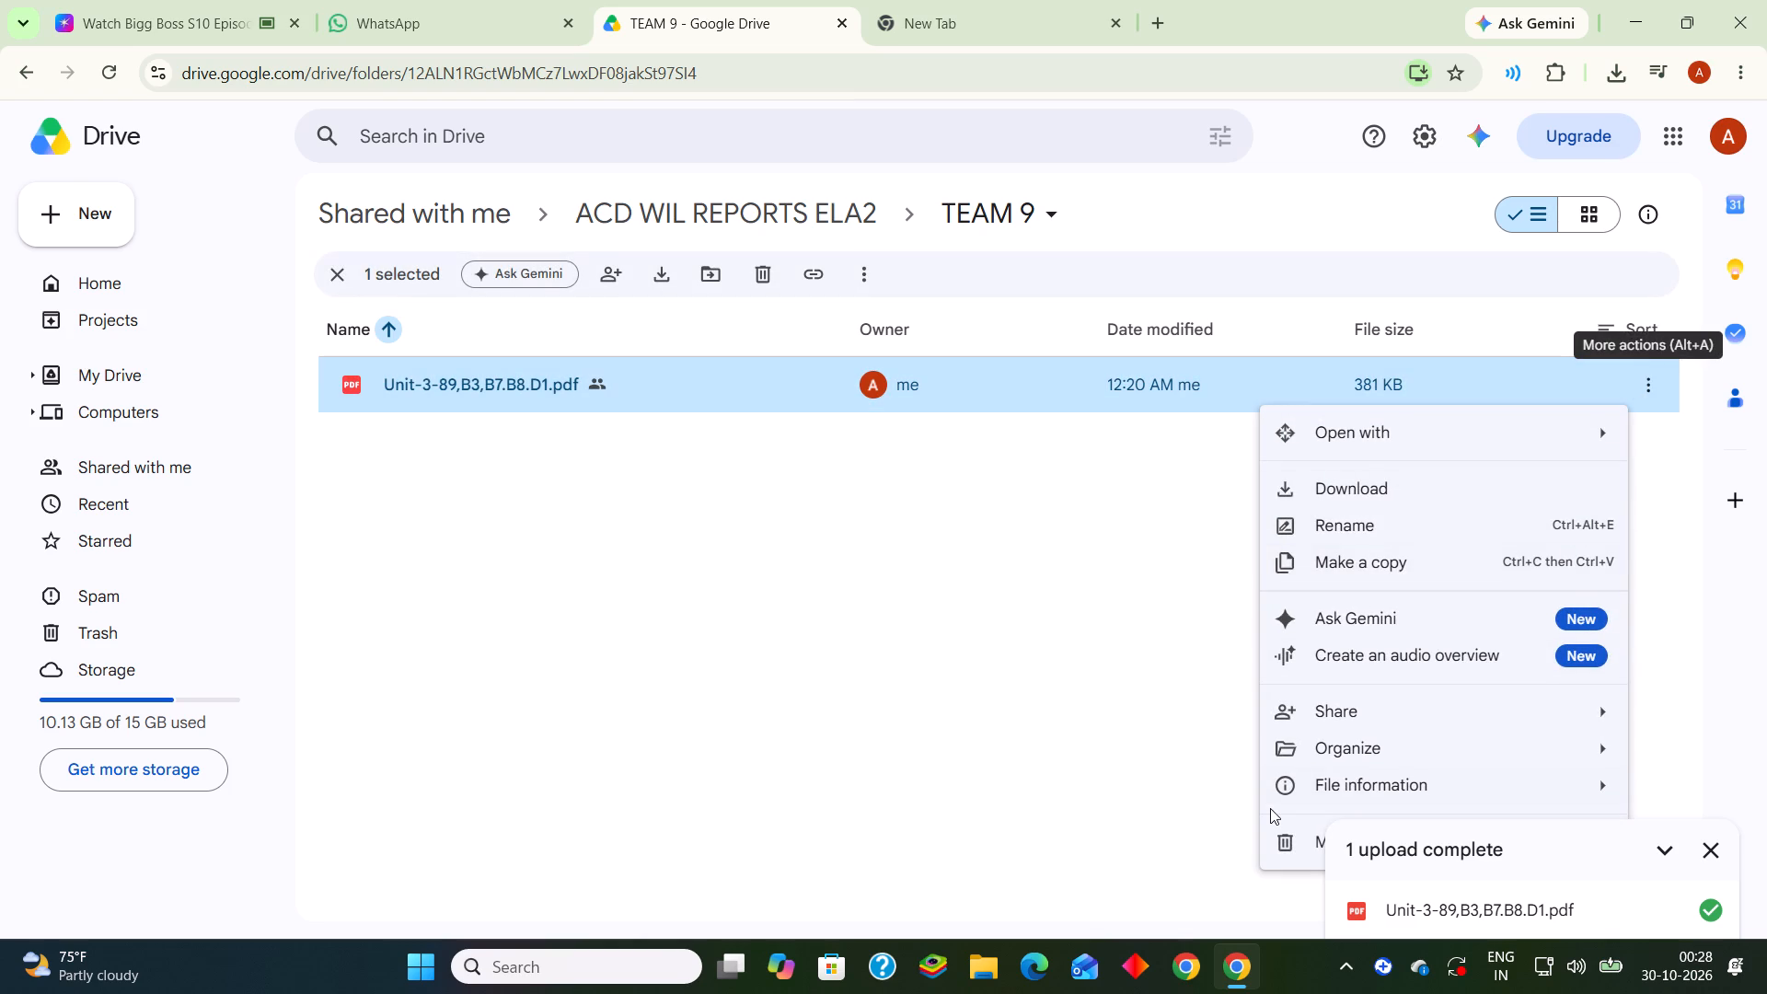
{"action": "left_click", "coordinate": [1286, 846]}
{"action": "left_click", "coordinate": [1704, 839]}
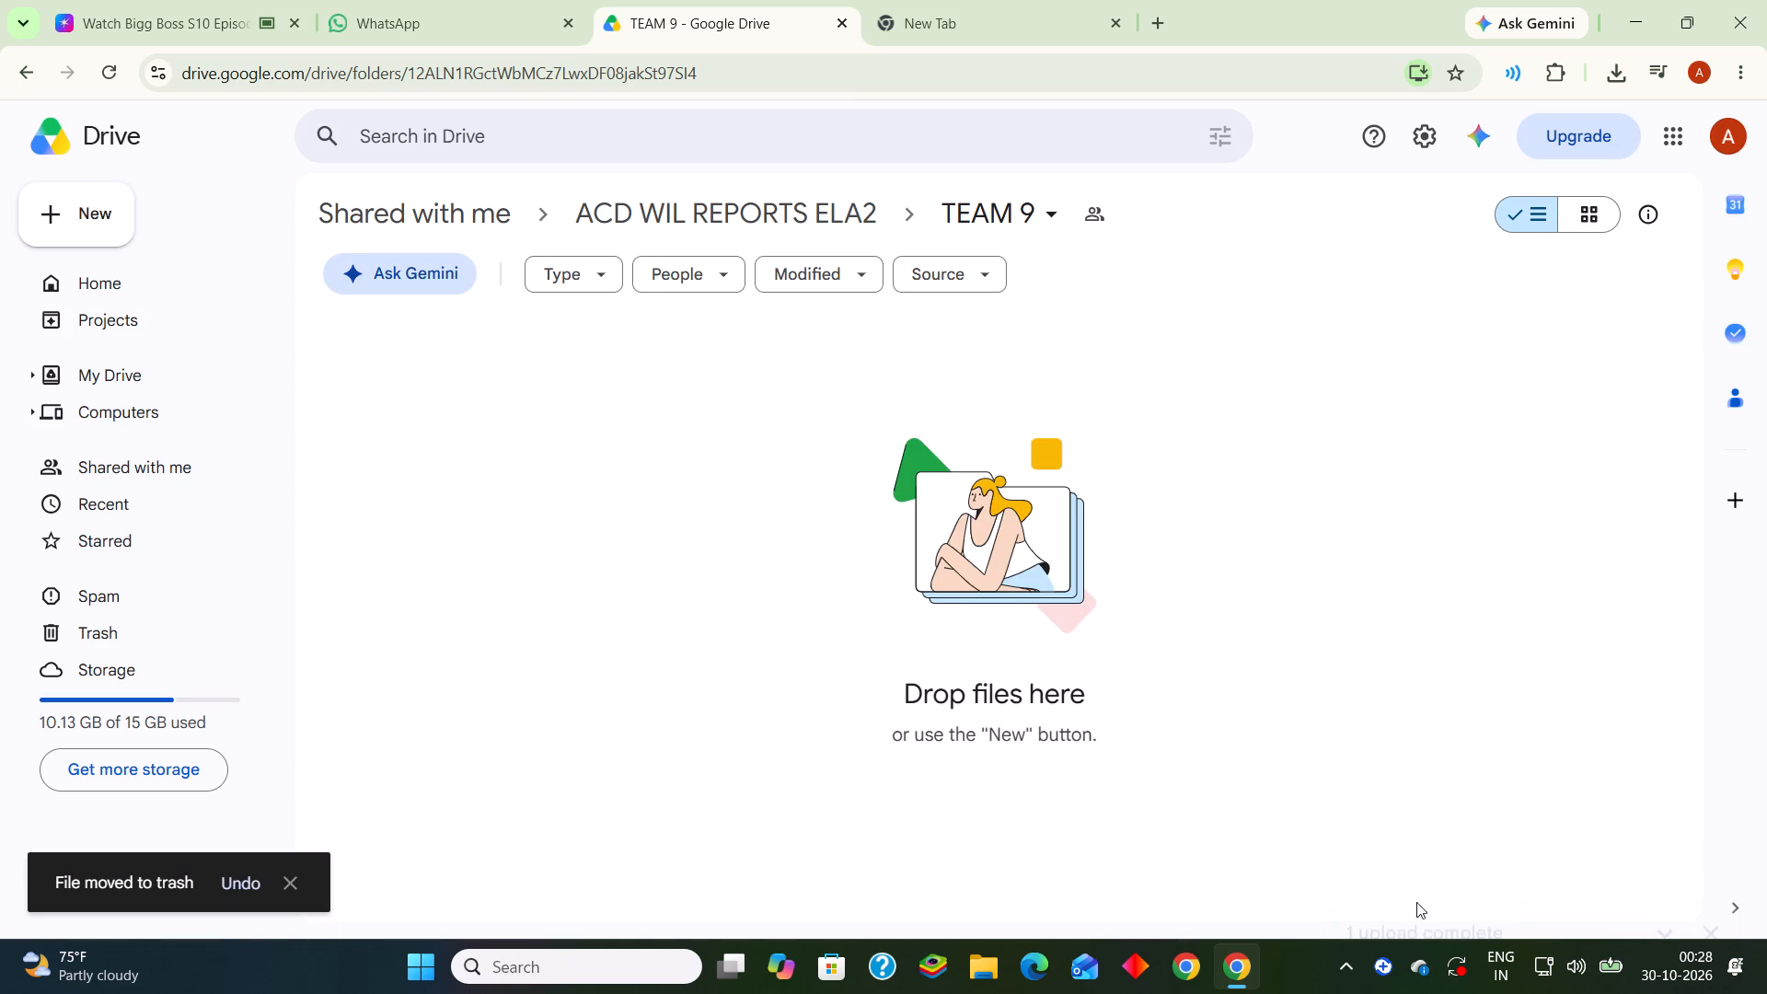
Switch to File Explorer and open the Downloads folder.
{"action": "left_click", "coordinate": [969, 978]}
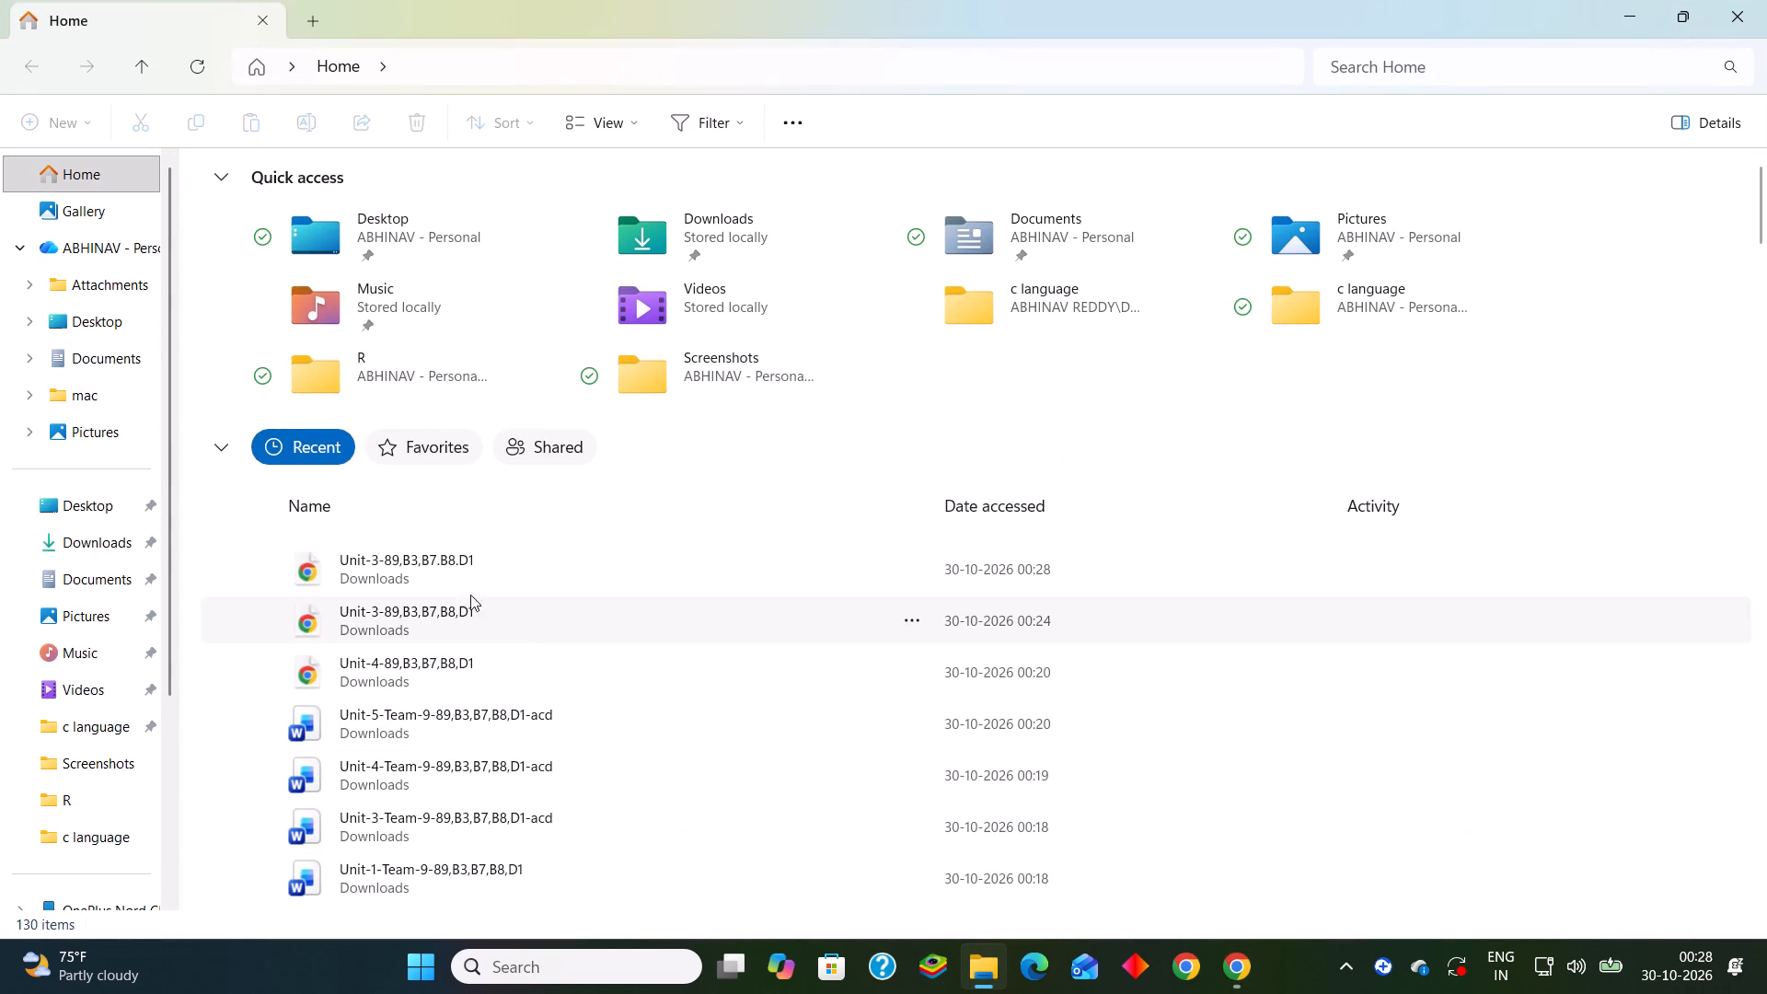
{"action": "left_click", "coordinate": [62, 546]}
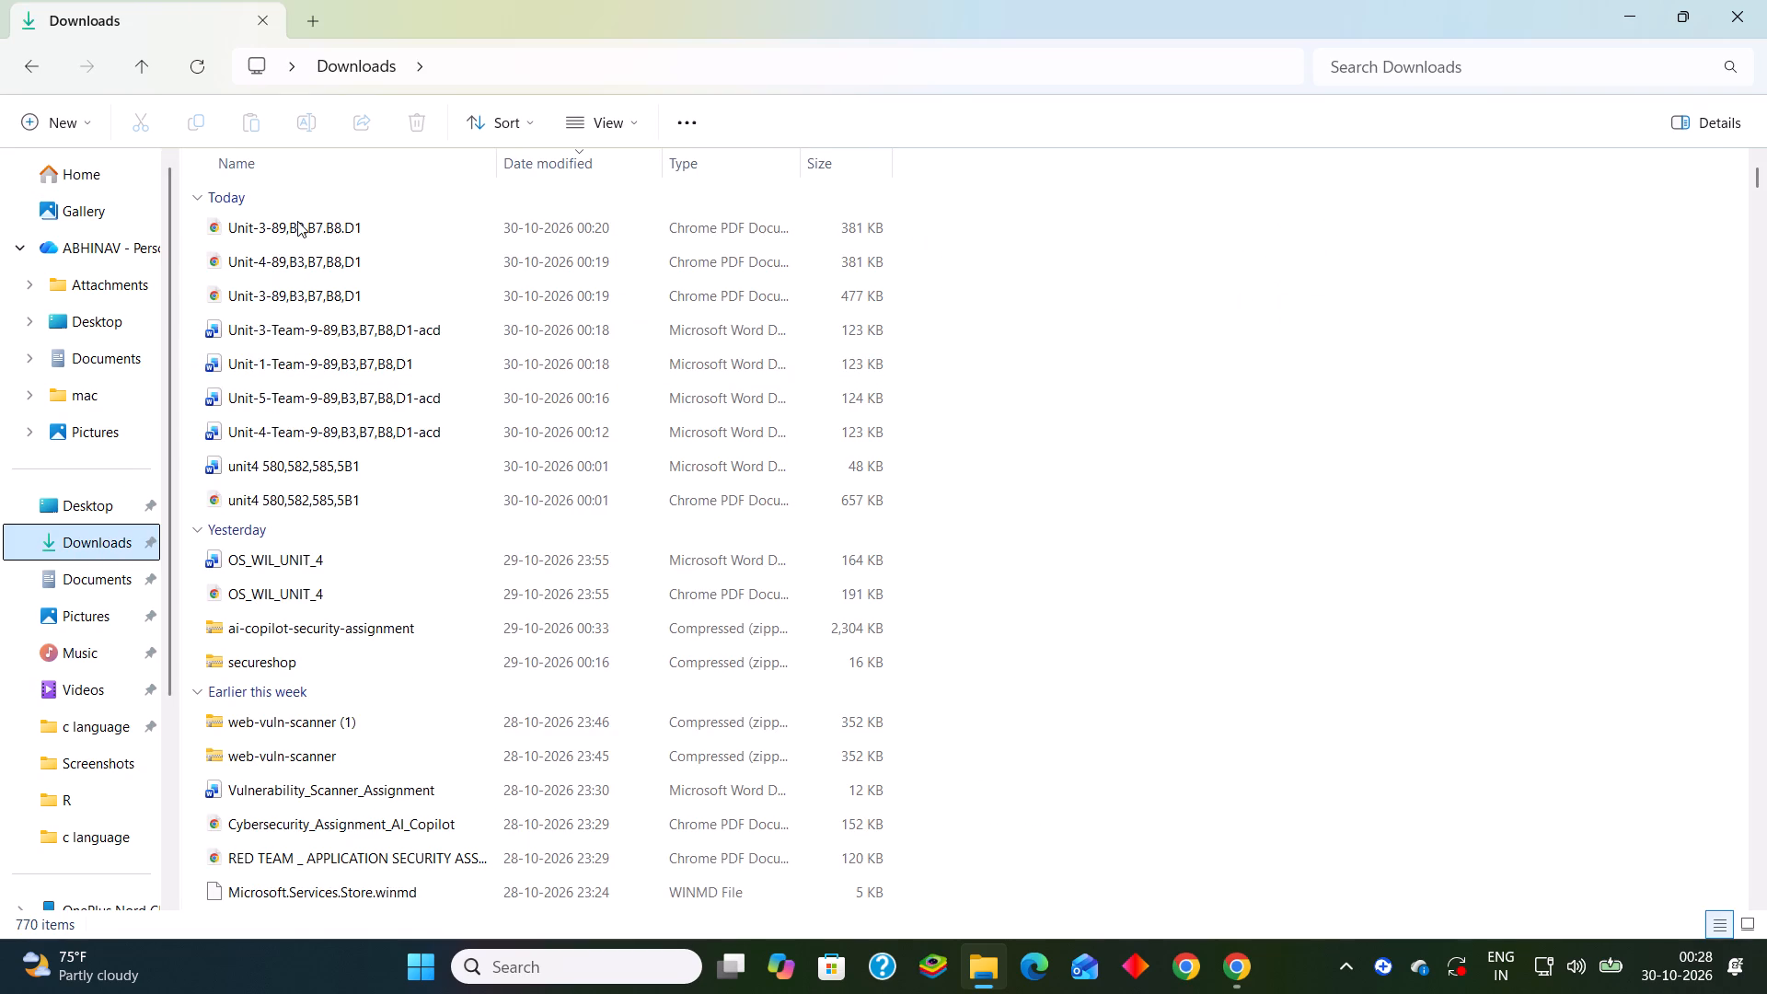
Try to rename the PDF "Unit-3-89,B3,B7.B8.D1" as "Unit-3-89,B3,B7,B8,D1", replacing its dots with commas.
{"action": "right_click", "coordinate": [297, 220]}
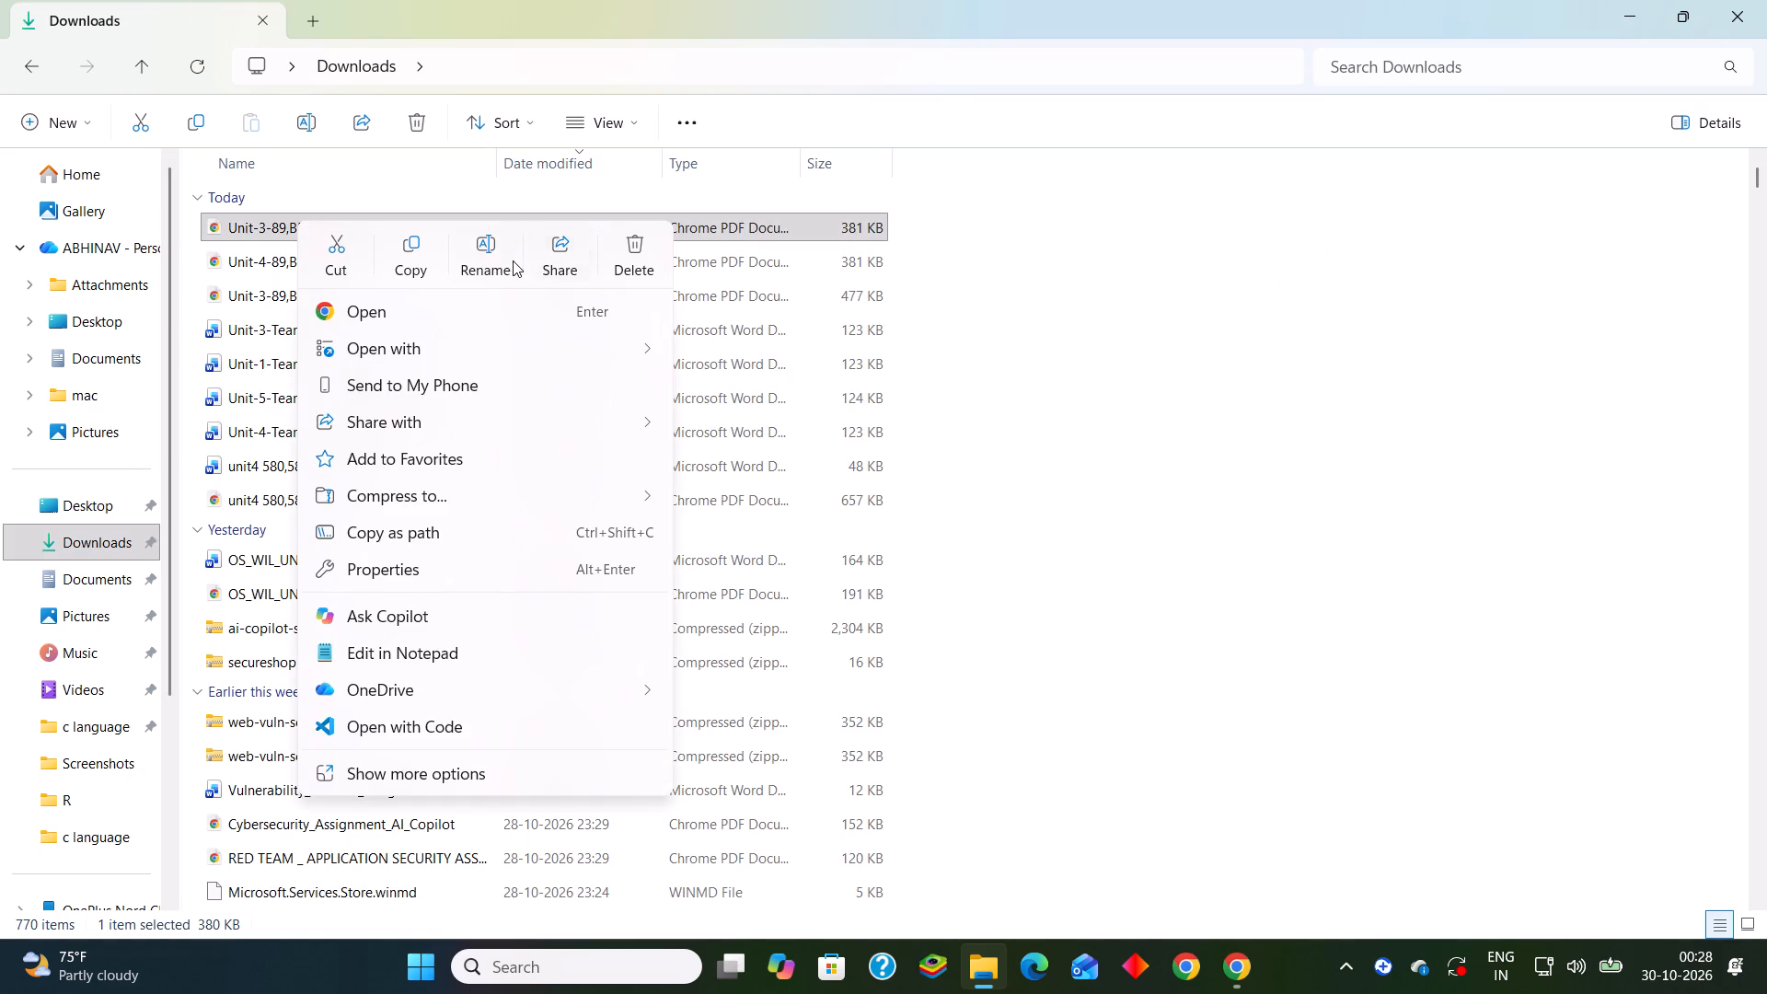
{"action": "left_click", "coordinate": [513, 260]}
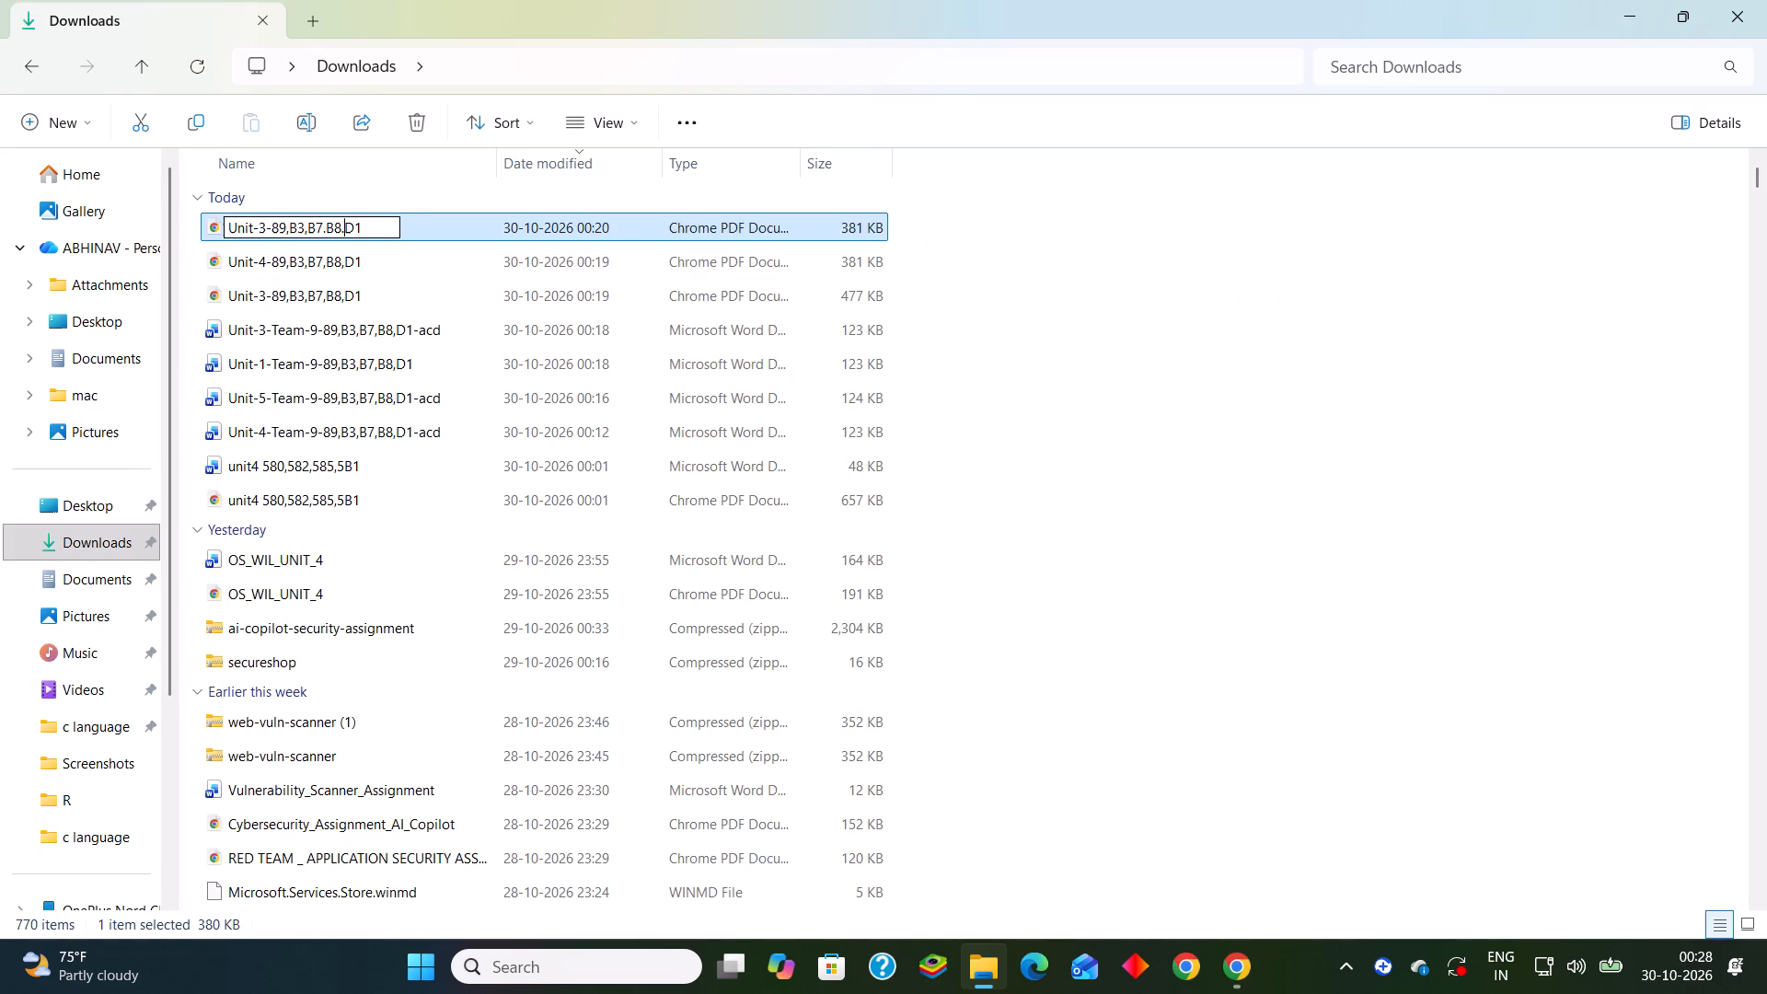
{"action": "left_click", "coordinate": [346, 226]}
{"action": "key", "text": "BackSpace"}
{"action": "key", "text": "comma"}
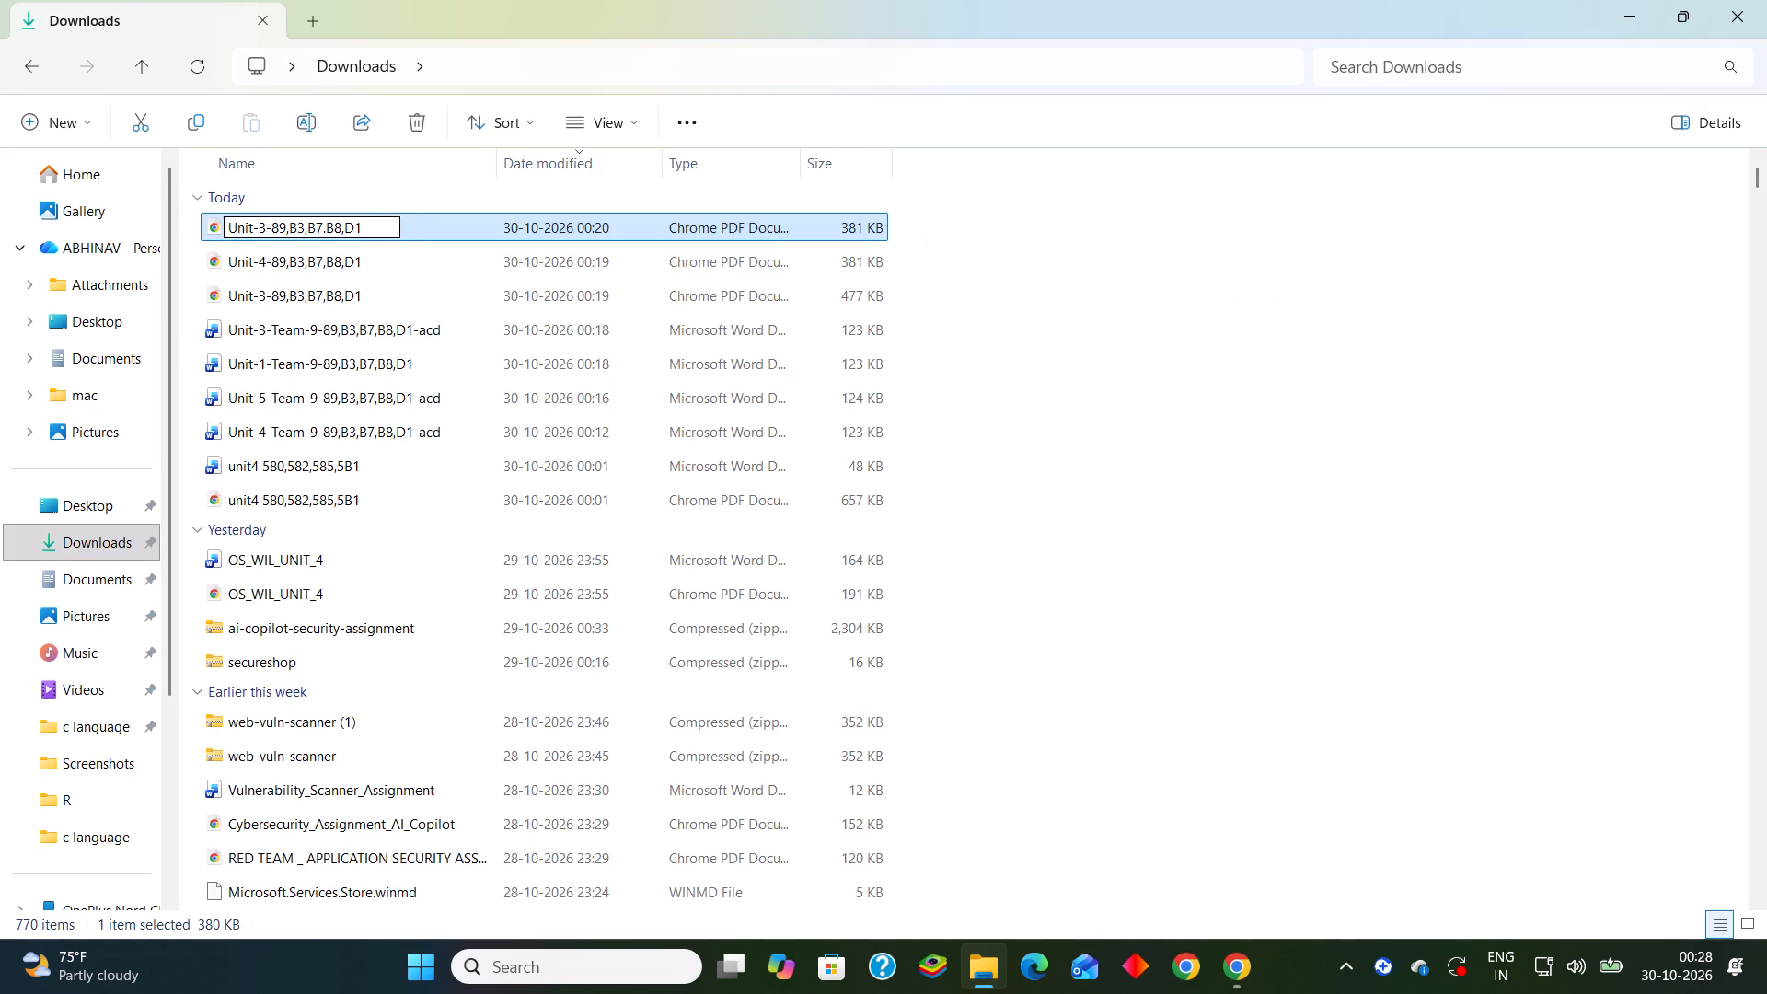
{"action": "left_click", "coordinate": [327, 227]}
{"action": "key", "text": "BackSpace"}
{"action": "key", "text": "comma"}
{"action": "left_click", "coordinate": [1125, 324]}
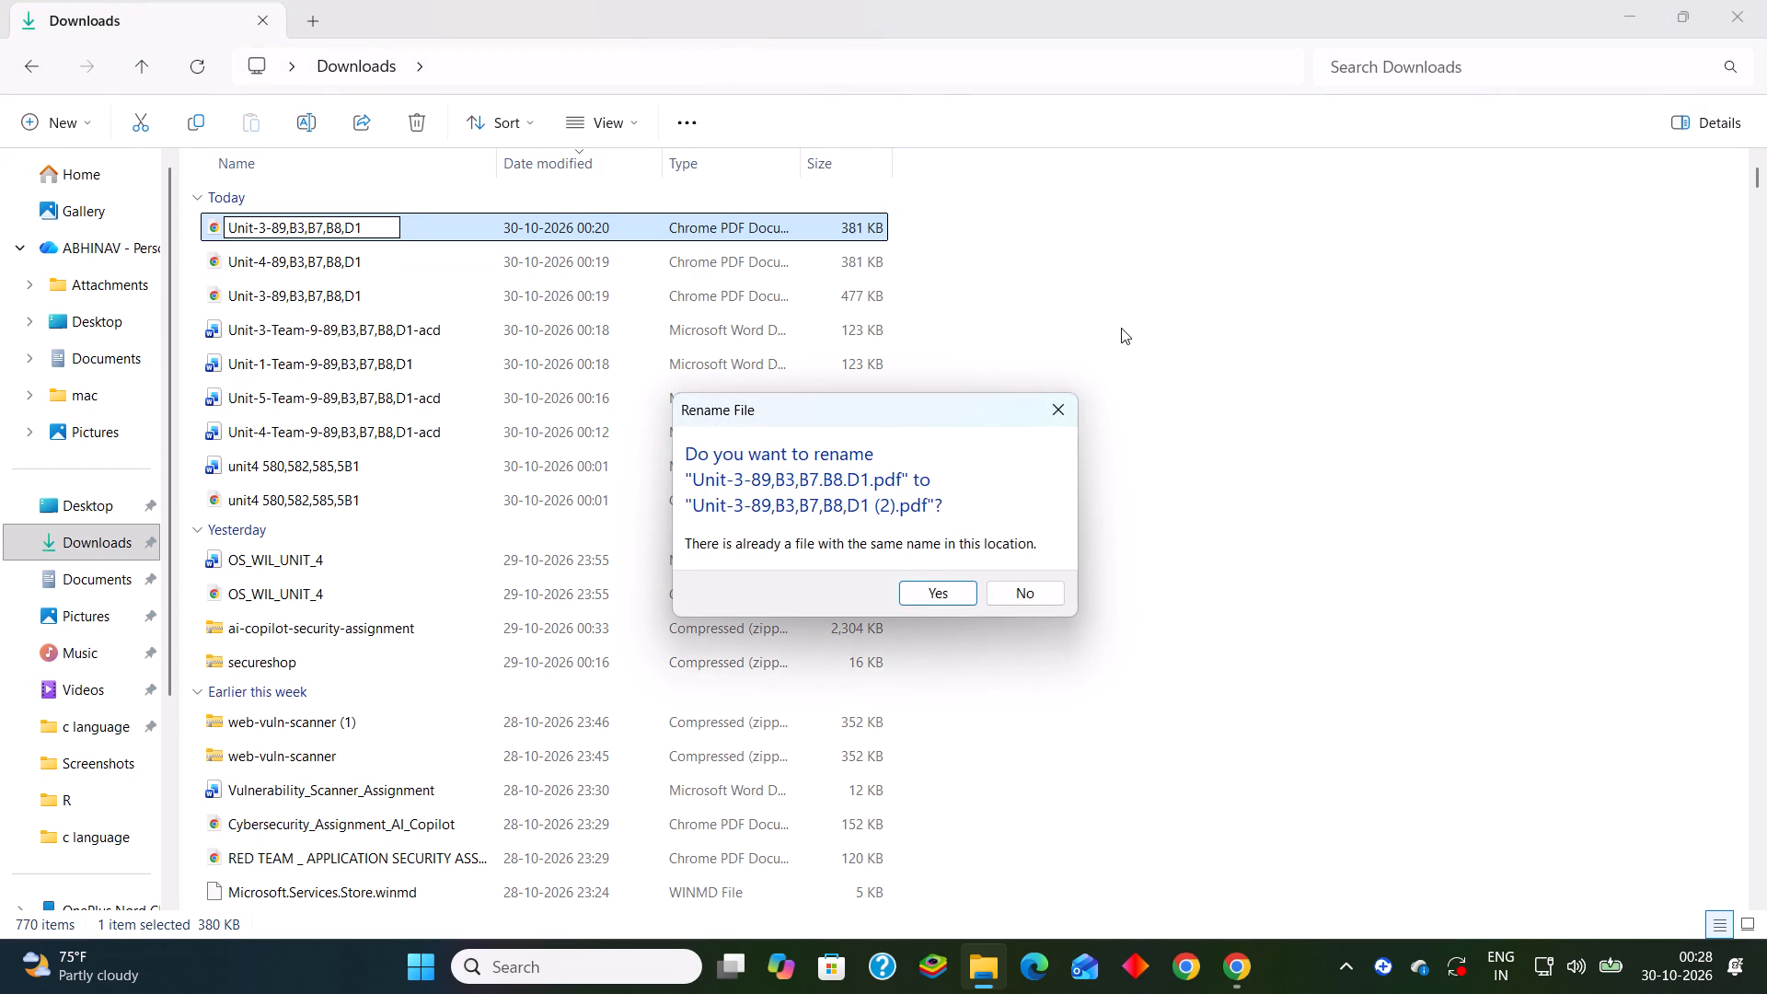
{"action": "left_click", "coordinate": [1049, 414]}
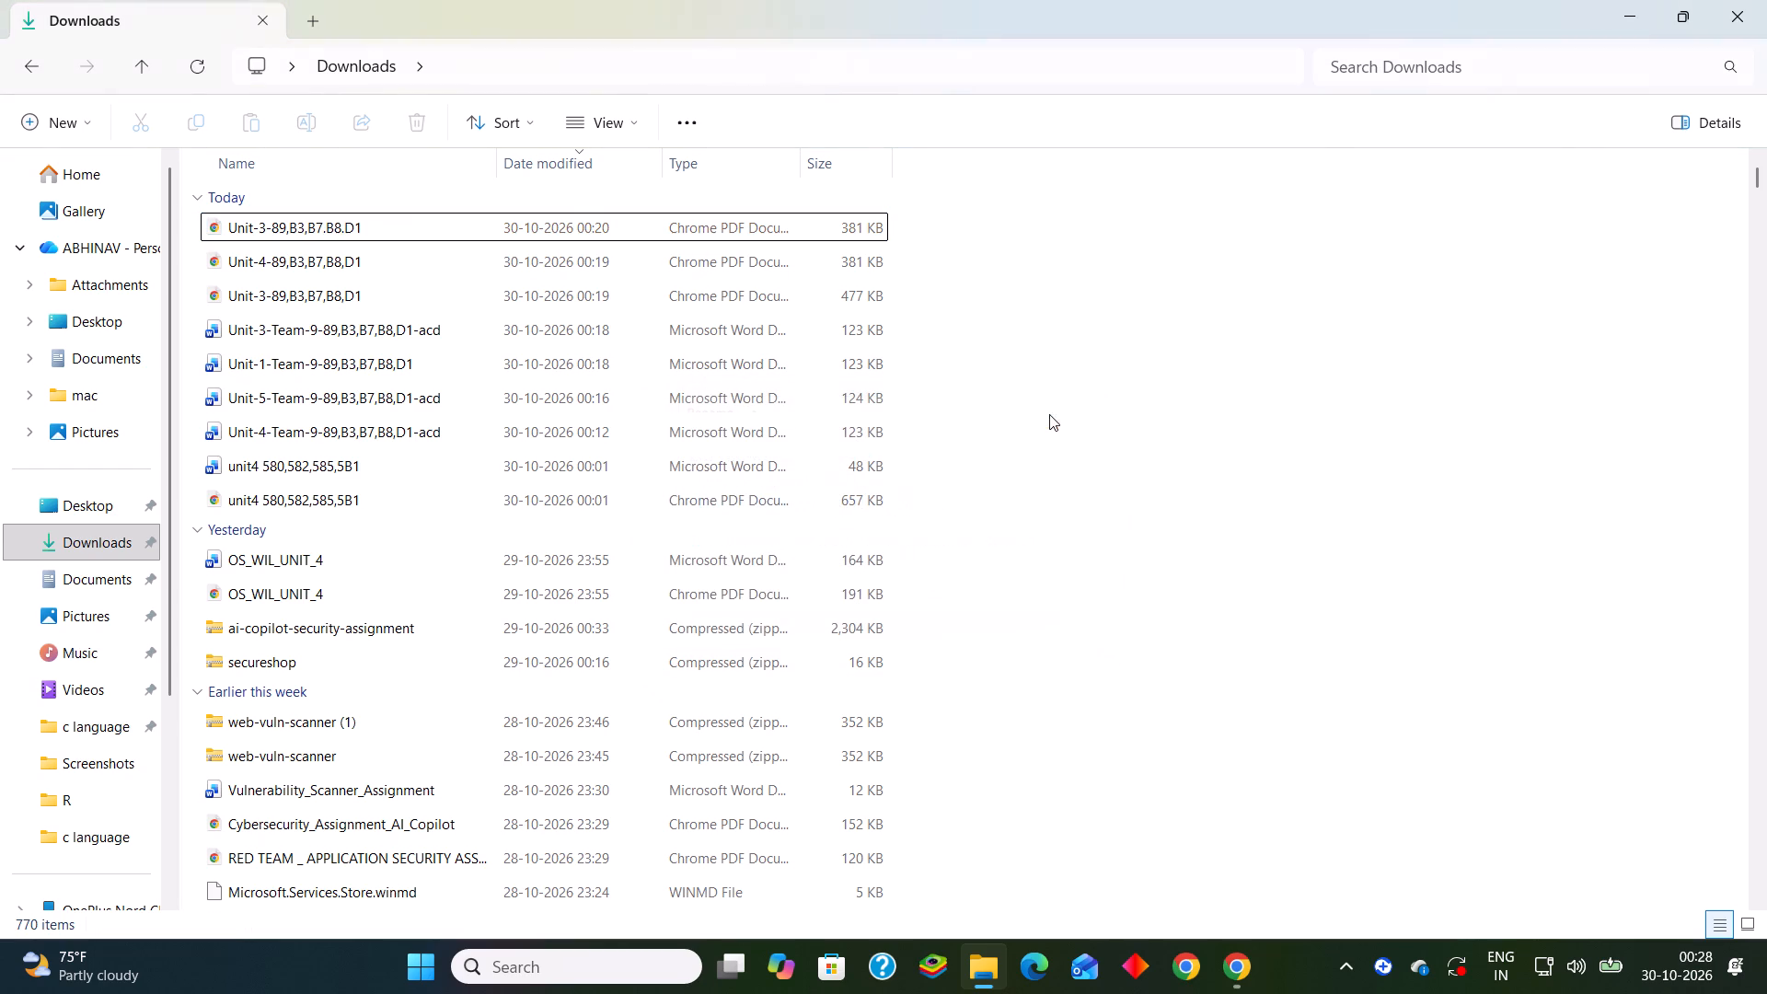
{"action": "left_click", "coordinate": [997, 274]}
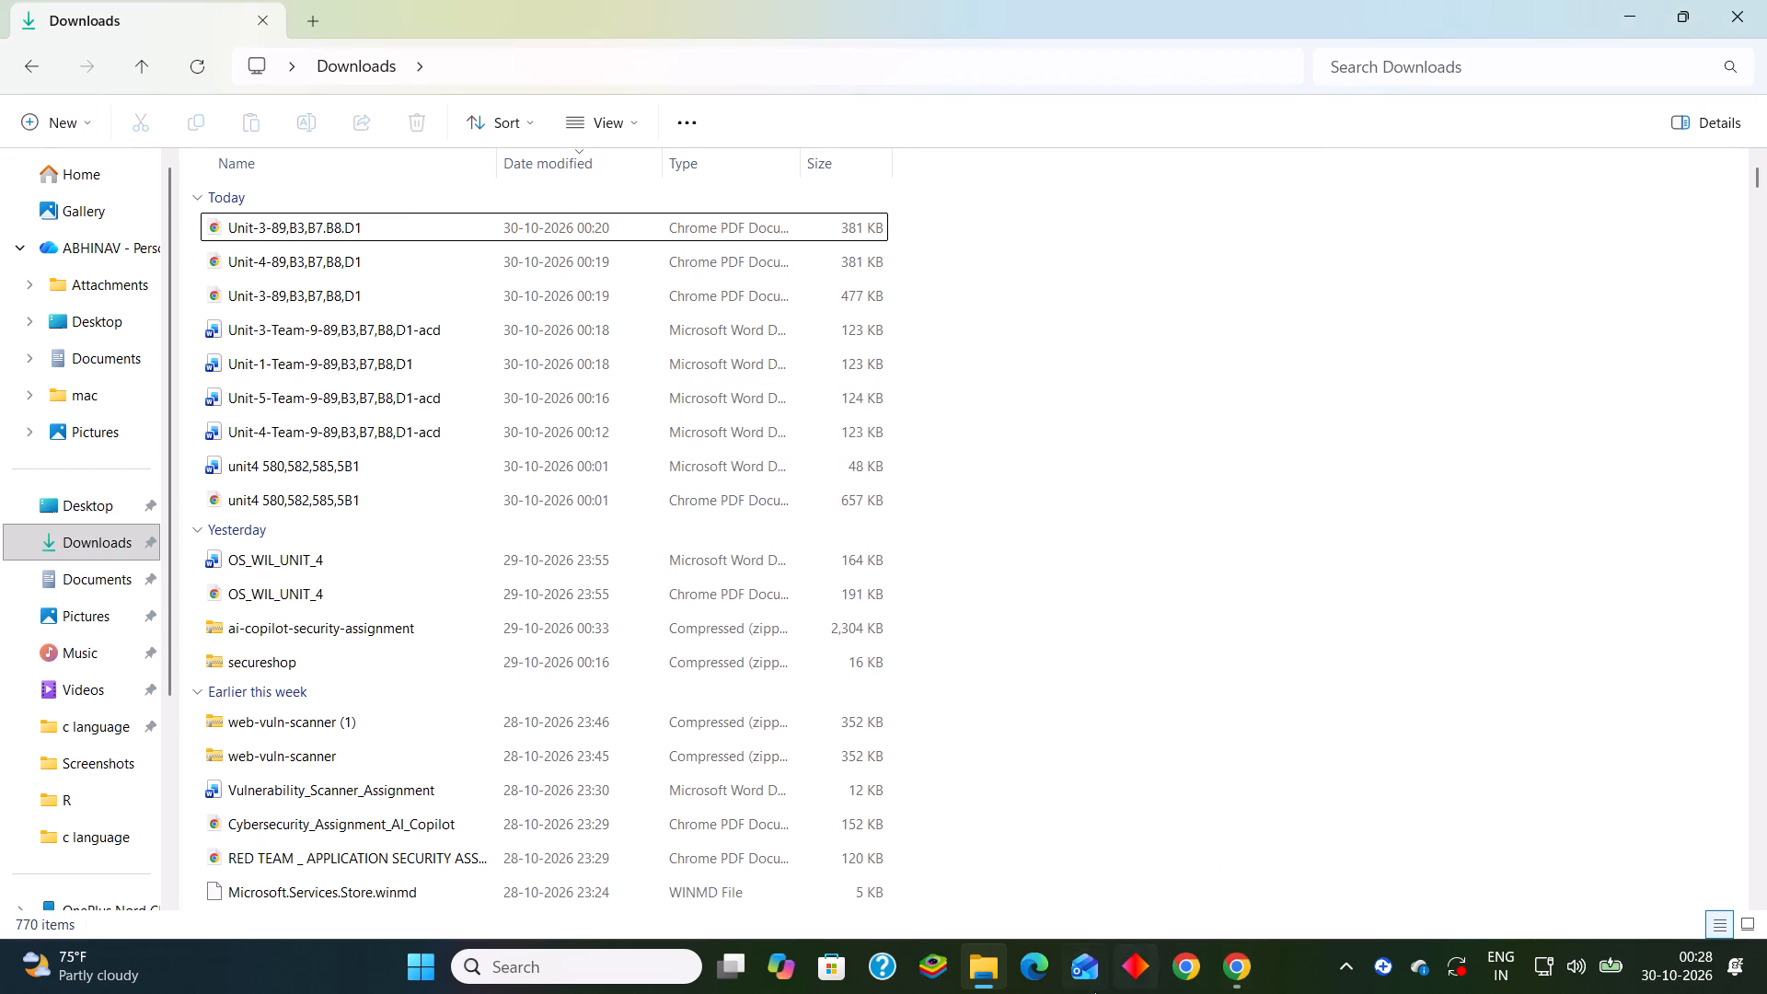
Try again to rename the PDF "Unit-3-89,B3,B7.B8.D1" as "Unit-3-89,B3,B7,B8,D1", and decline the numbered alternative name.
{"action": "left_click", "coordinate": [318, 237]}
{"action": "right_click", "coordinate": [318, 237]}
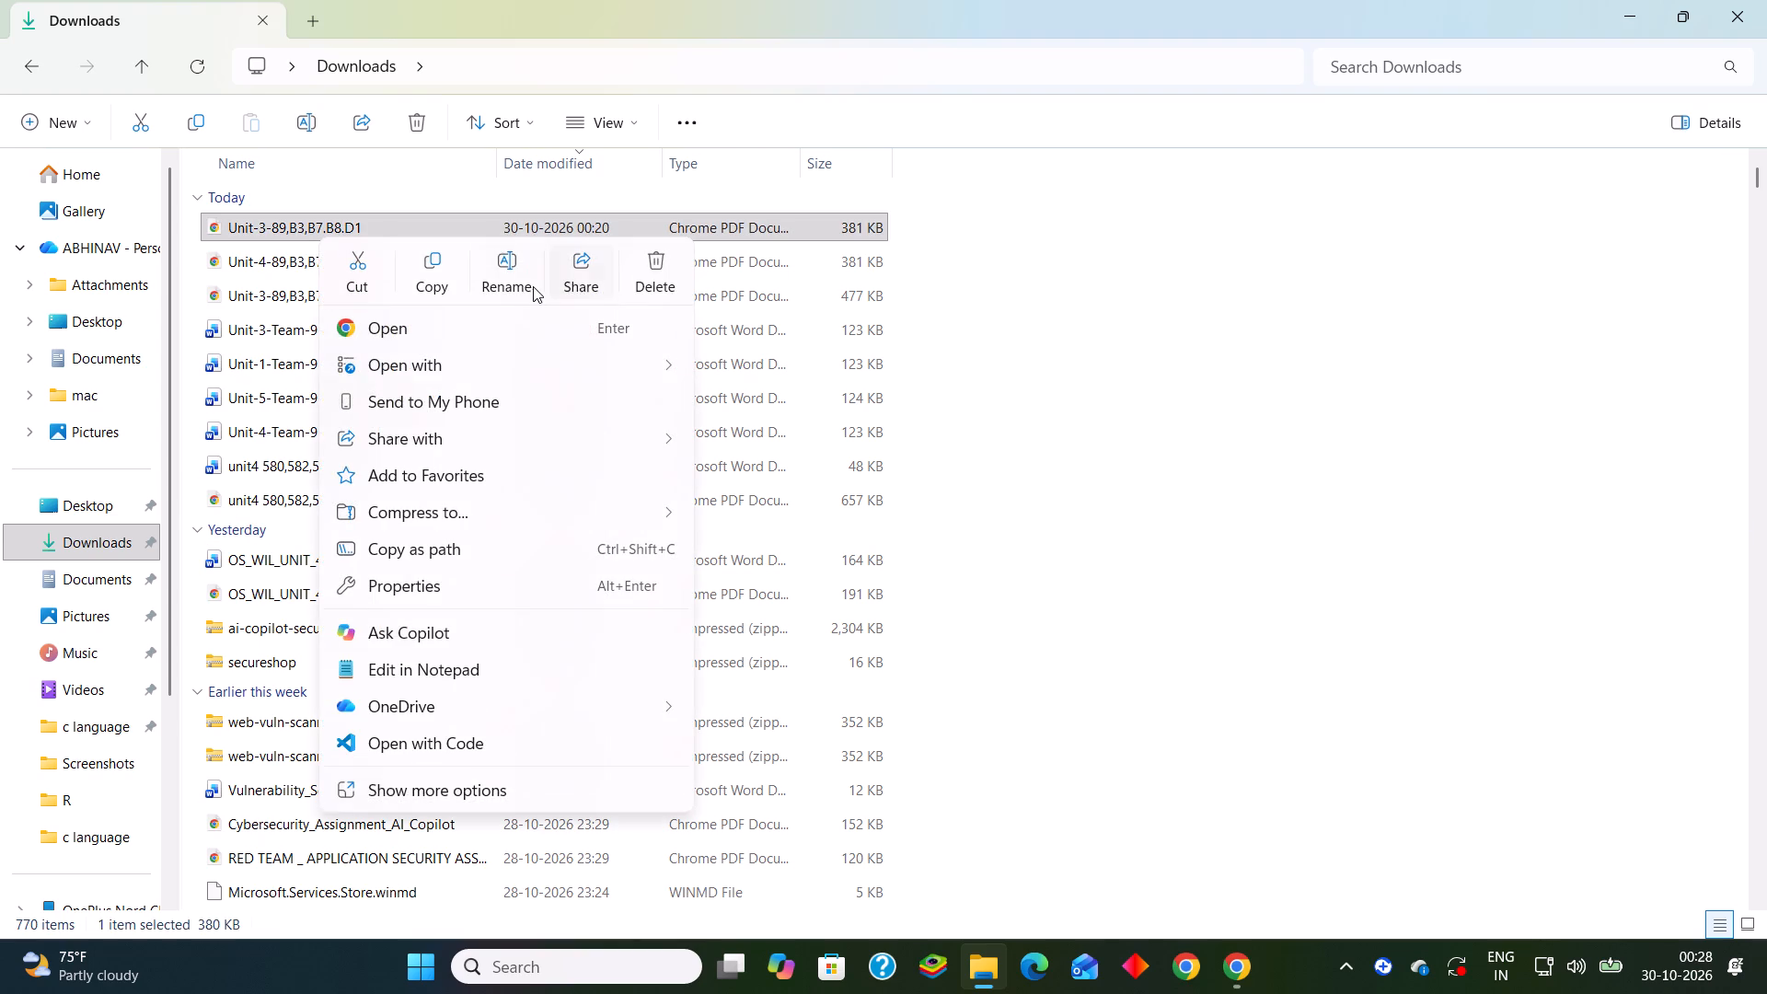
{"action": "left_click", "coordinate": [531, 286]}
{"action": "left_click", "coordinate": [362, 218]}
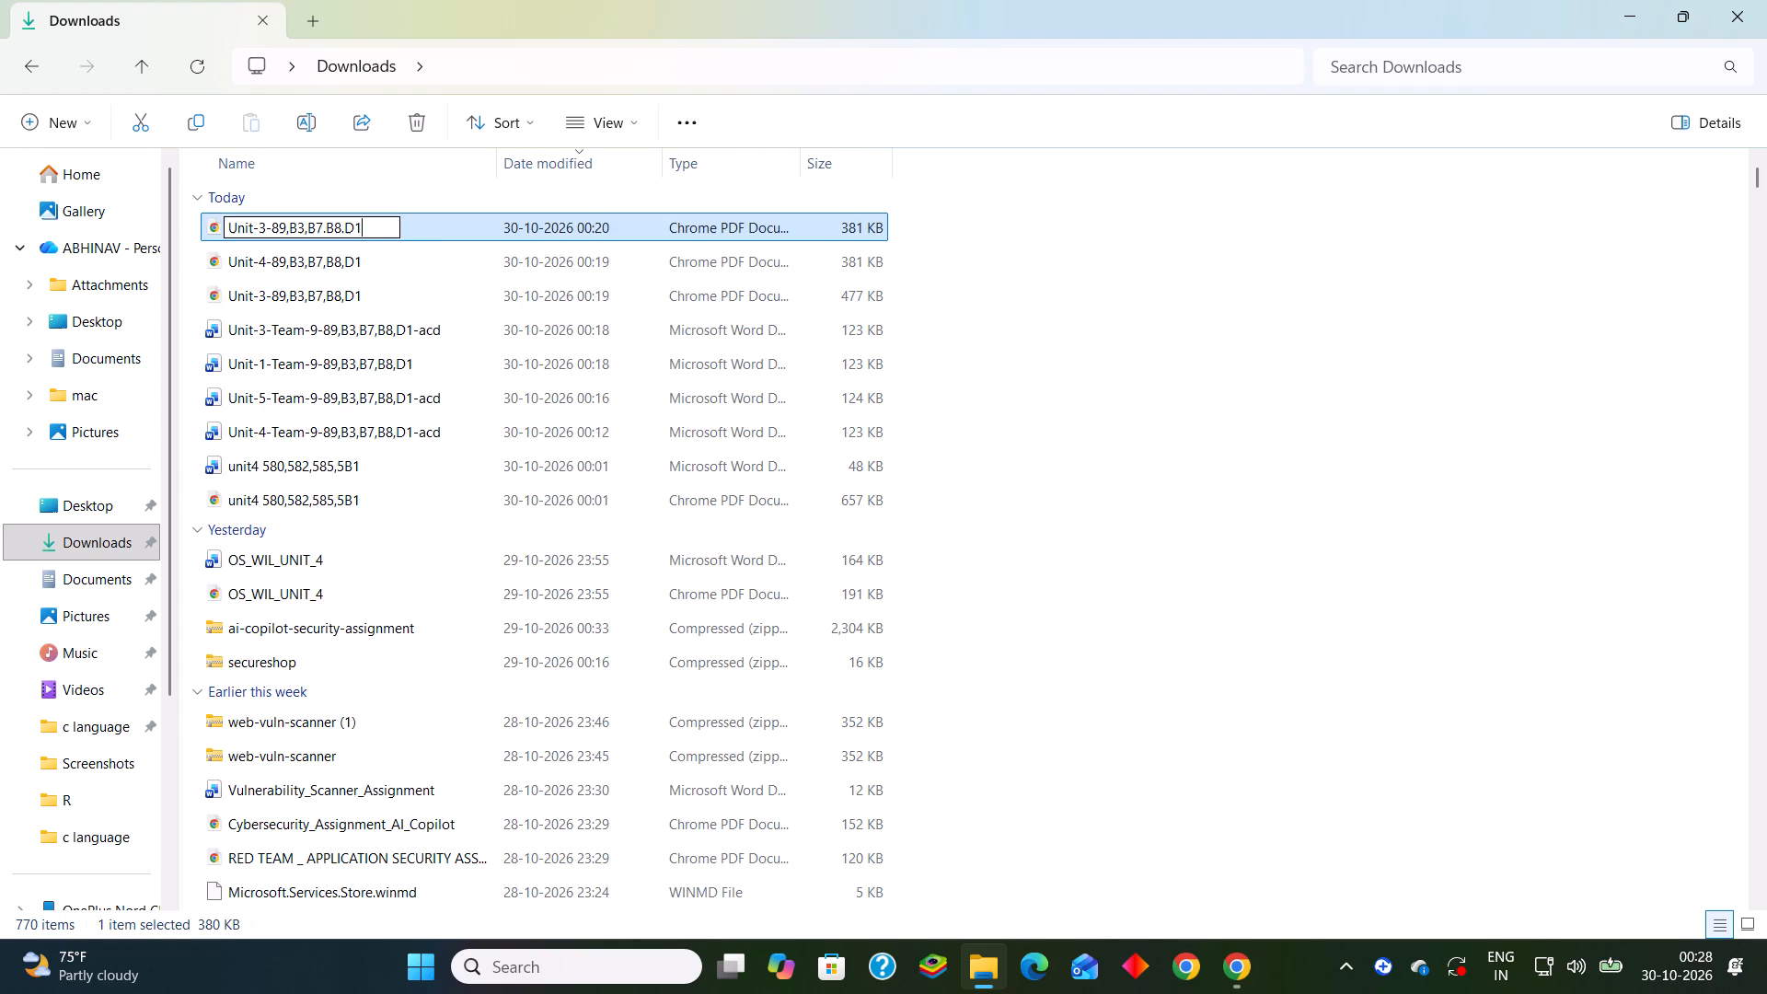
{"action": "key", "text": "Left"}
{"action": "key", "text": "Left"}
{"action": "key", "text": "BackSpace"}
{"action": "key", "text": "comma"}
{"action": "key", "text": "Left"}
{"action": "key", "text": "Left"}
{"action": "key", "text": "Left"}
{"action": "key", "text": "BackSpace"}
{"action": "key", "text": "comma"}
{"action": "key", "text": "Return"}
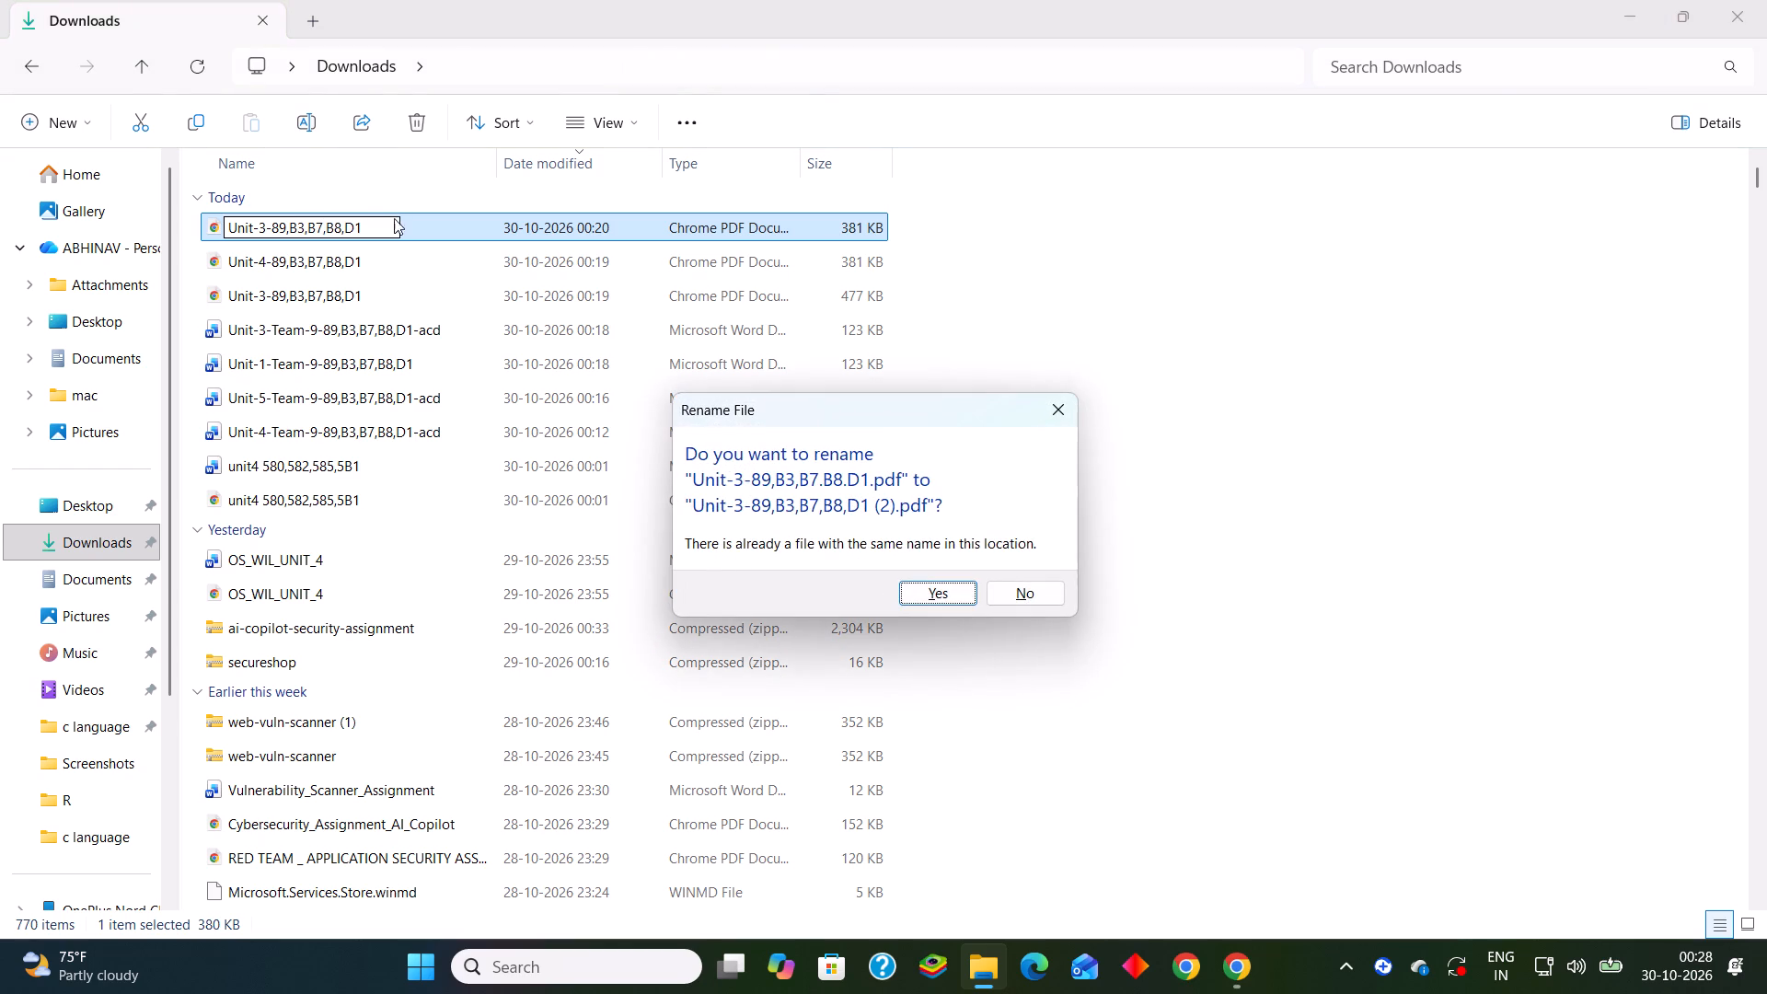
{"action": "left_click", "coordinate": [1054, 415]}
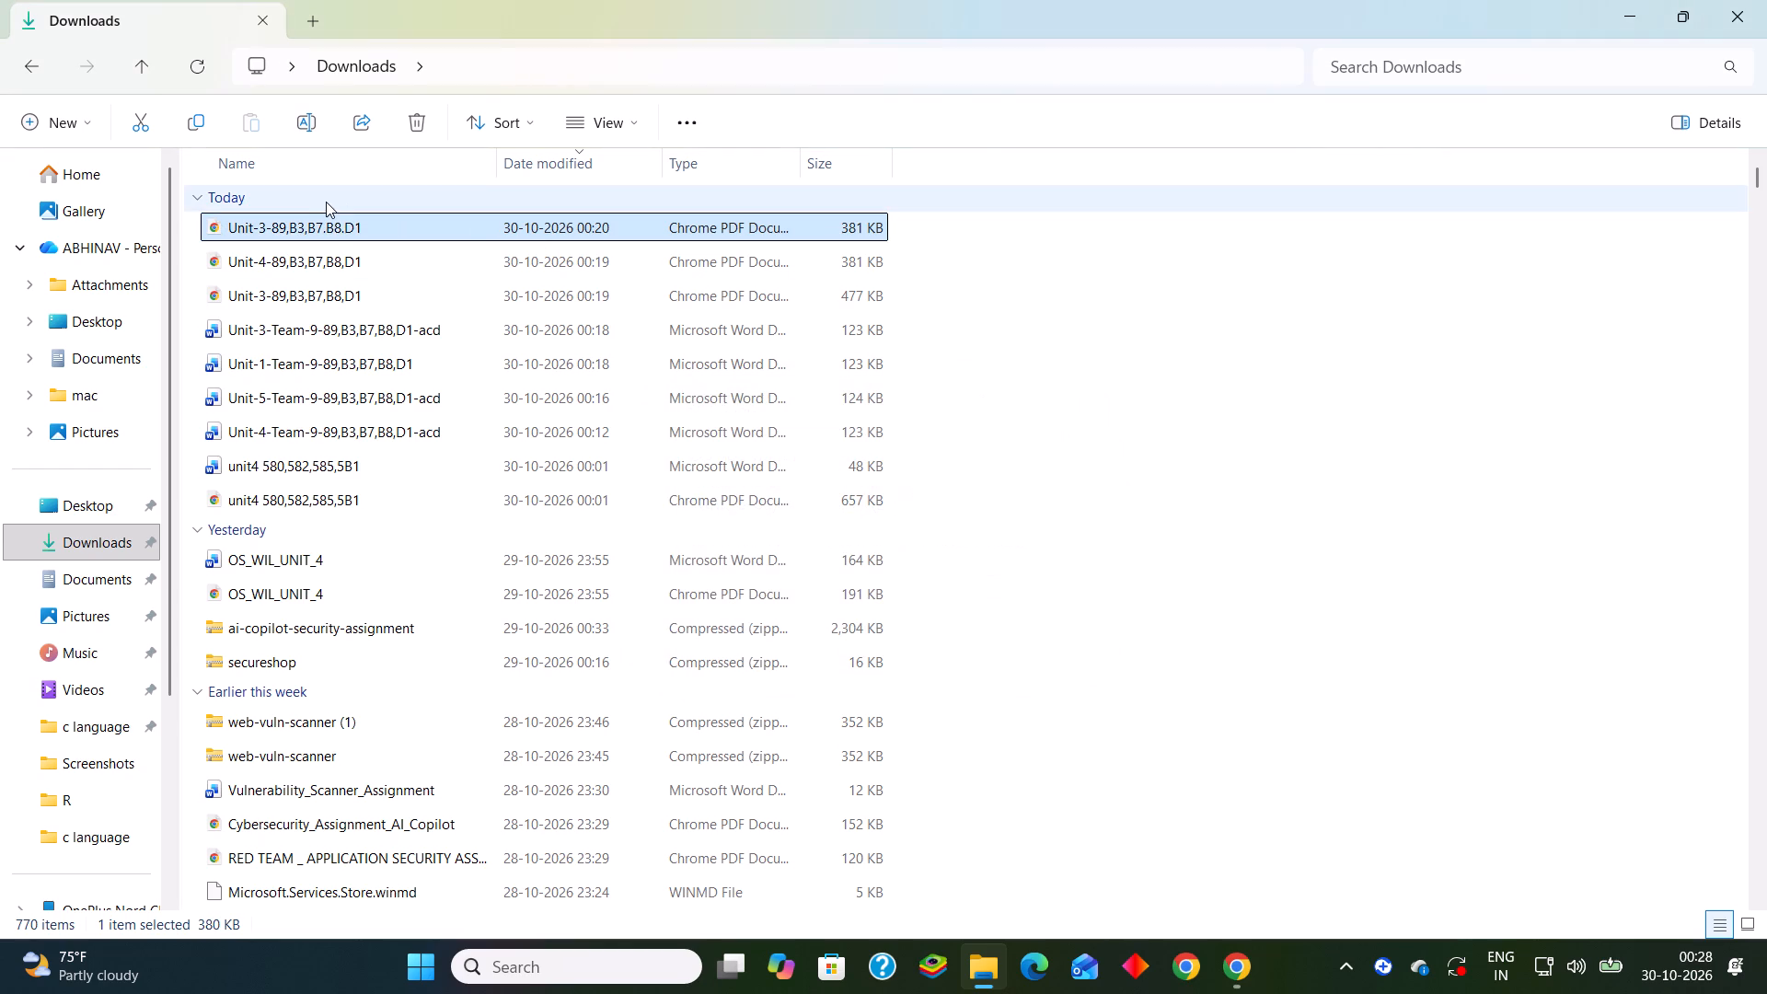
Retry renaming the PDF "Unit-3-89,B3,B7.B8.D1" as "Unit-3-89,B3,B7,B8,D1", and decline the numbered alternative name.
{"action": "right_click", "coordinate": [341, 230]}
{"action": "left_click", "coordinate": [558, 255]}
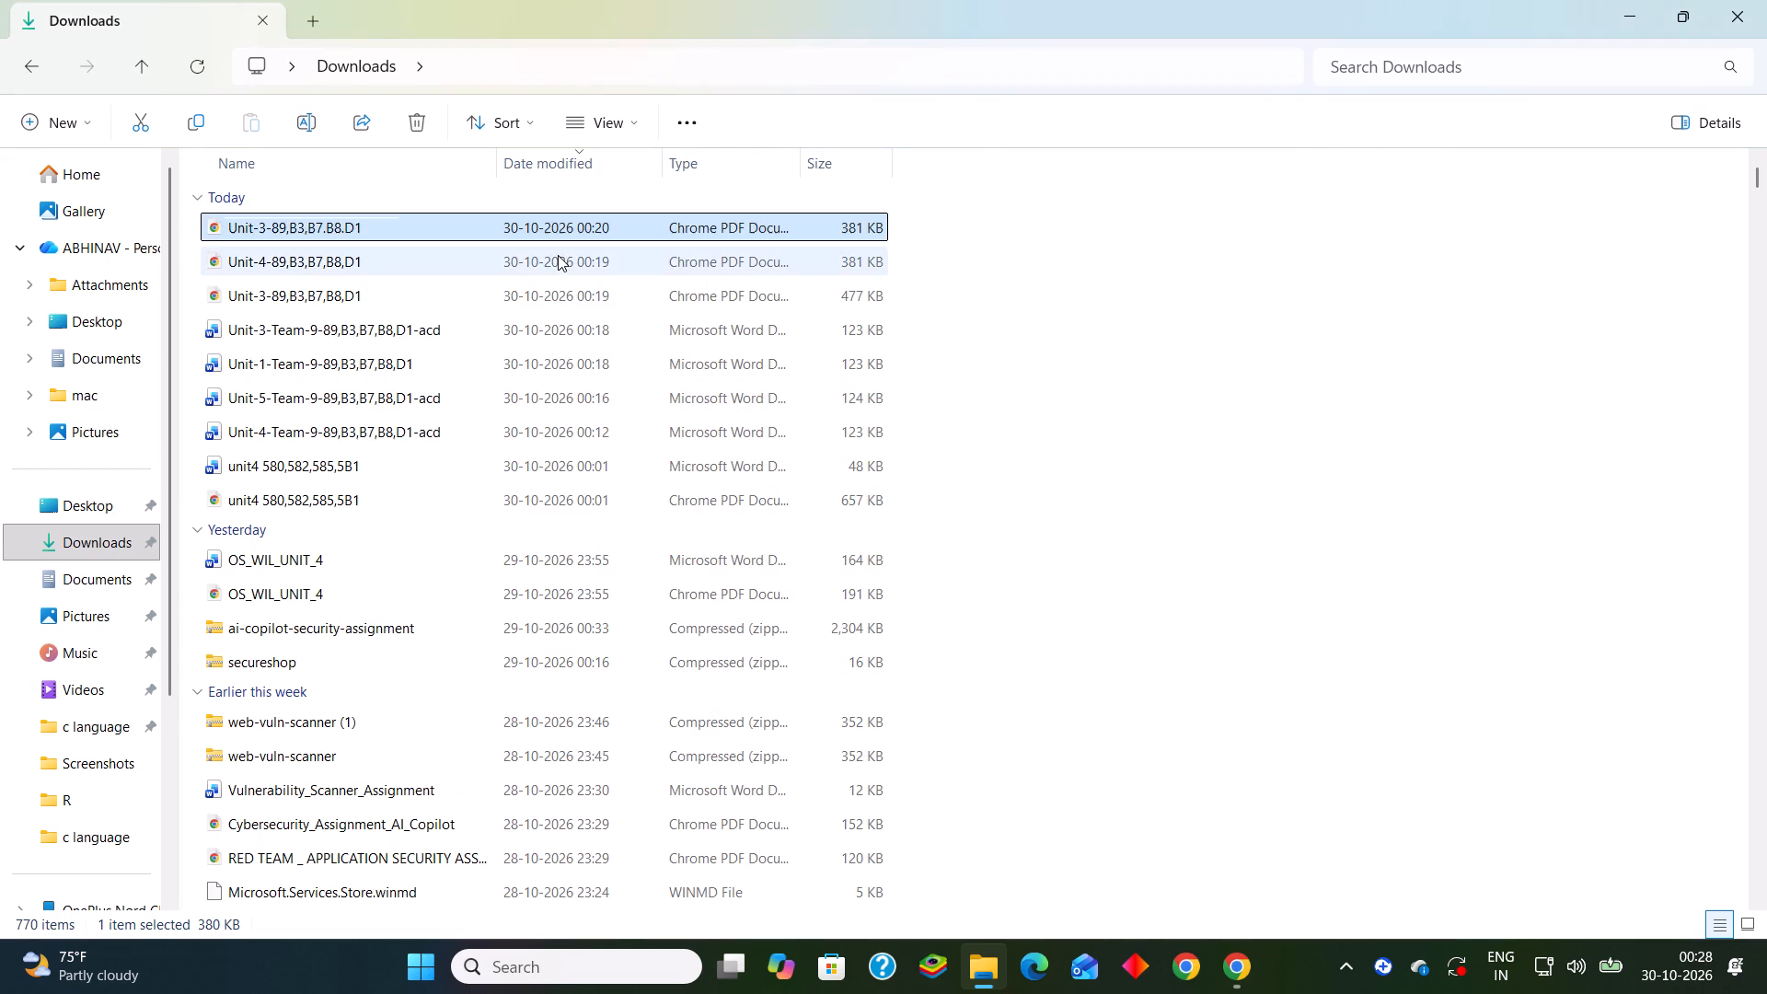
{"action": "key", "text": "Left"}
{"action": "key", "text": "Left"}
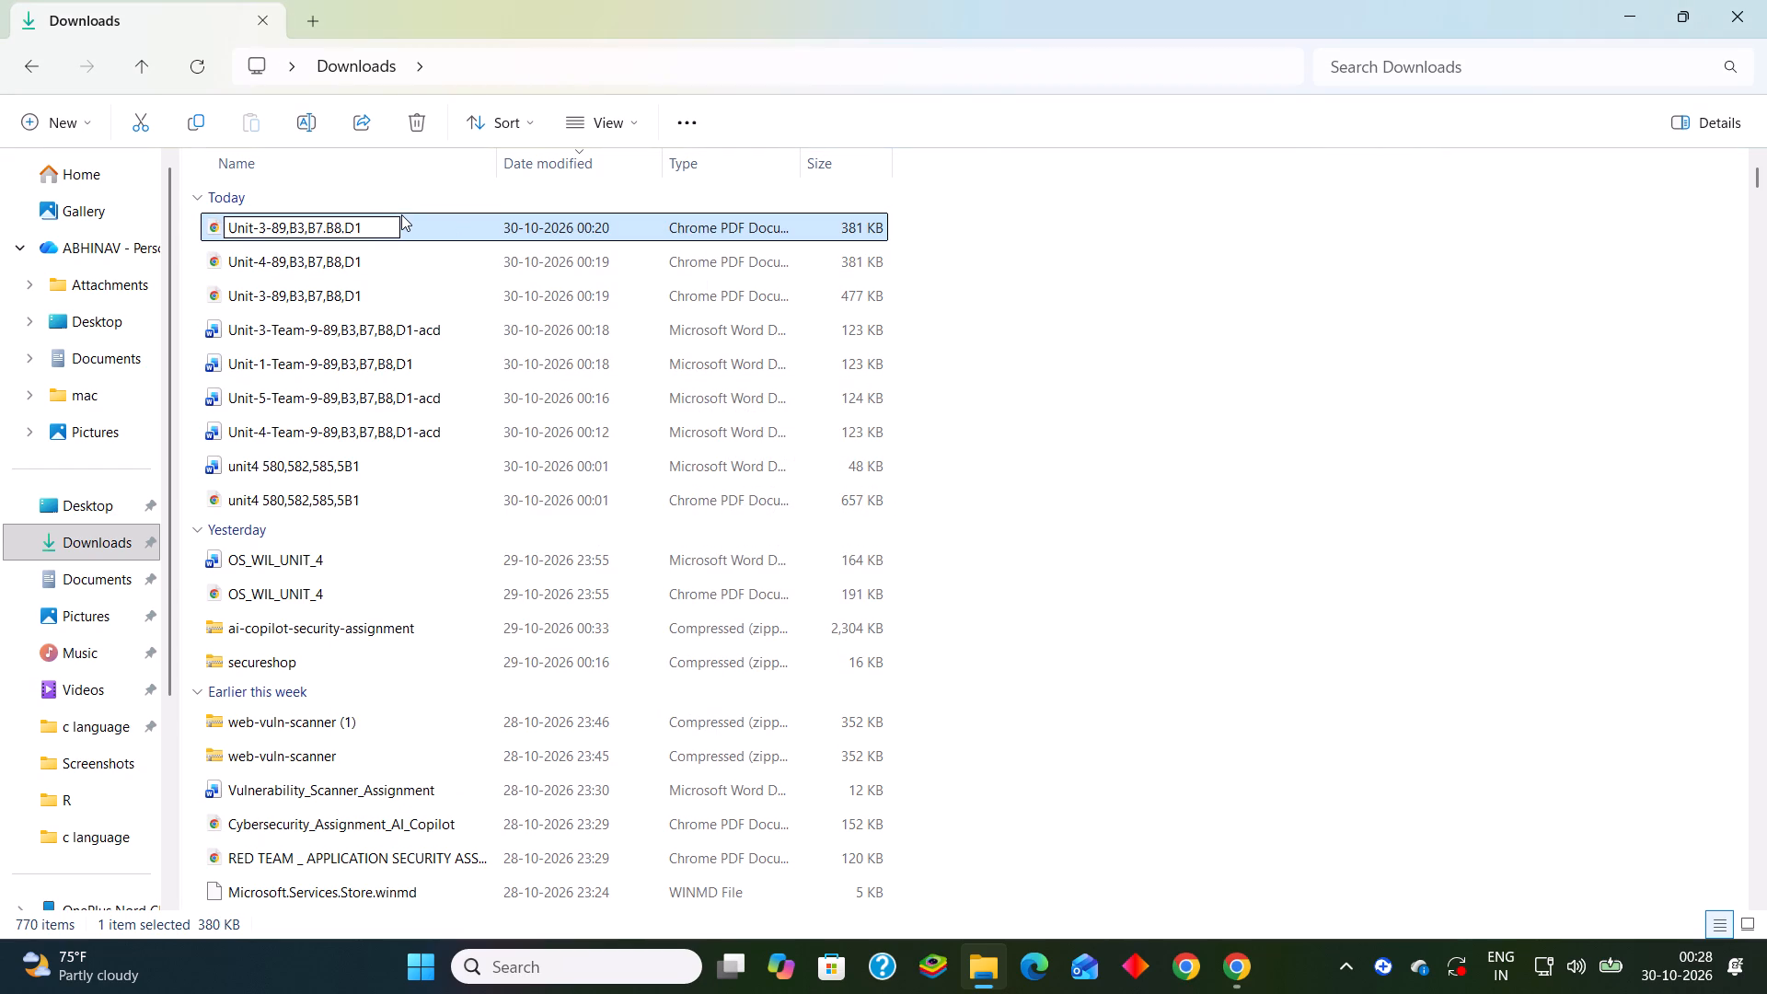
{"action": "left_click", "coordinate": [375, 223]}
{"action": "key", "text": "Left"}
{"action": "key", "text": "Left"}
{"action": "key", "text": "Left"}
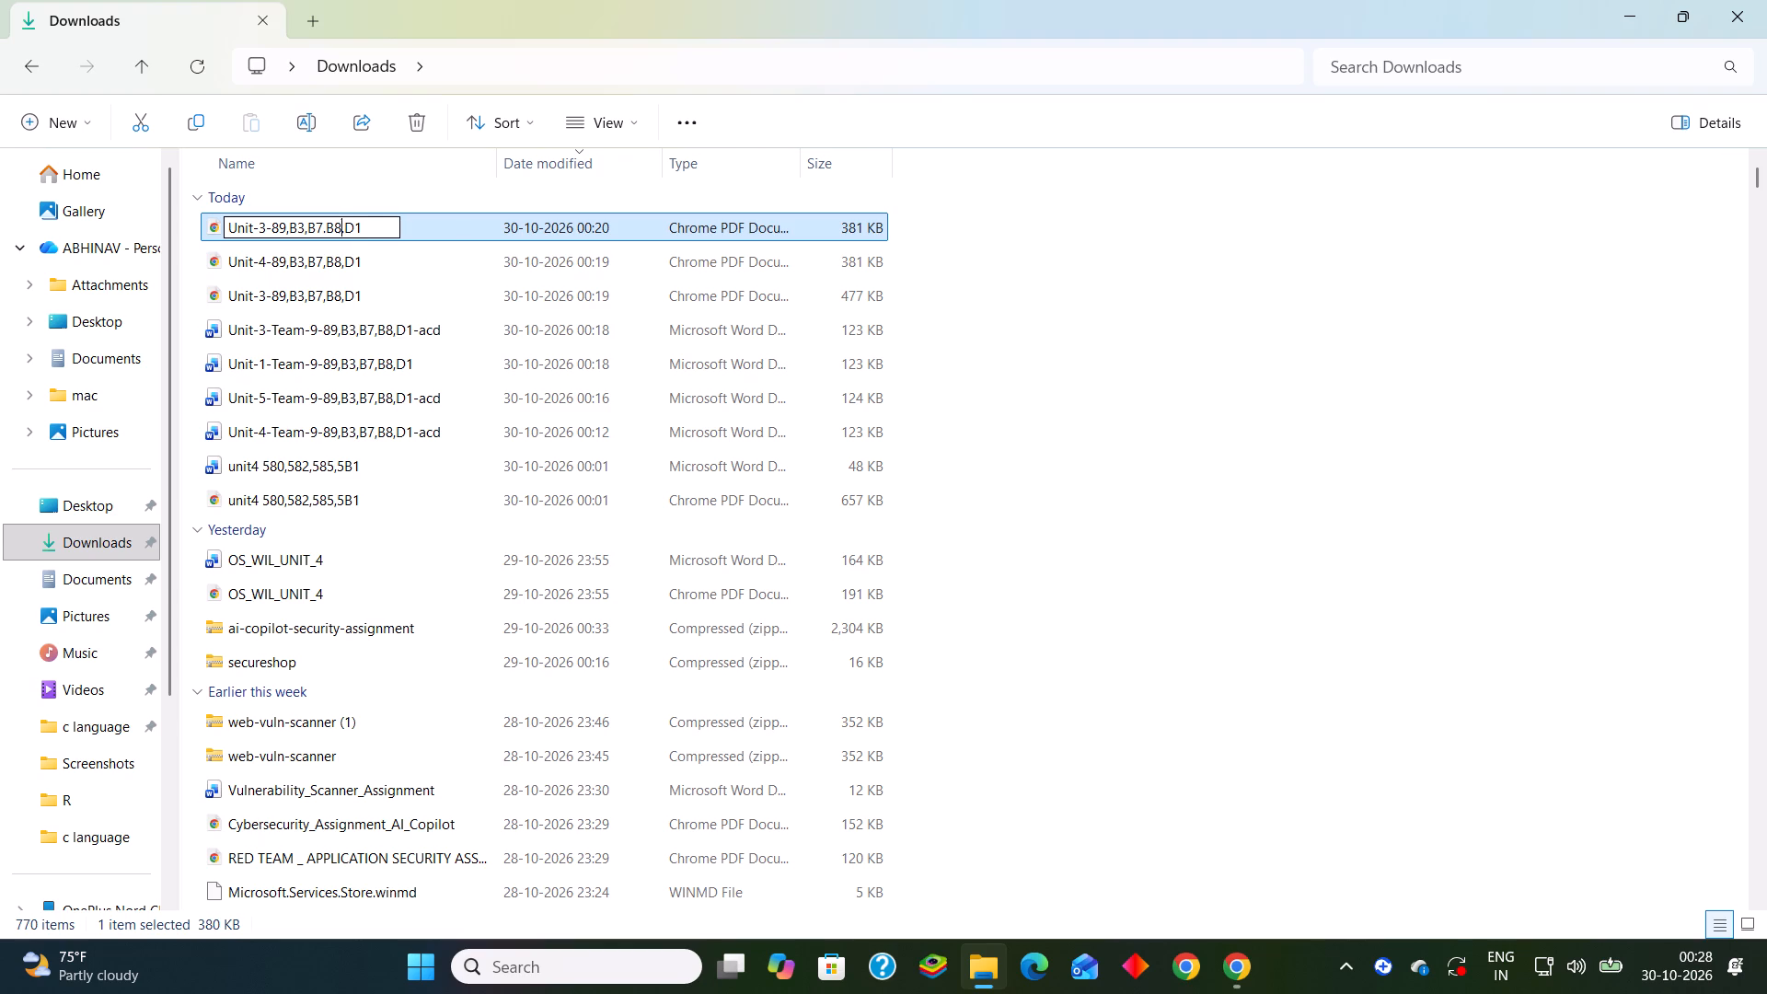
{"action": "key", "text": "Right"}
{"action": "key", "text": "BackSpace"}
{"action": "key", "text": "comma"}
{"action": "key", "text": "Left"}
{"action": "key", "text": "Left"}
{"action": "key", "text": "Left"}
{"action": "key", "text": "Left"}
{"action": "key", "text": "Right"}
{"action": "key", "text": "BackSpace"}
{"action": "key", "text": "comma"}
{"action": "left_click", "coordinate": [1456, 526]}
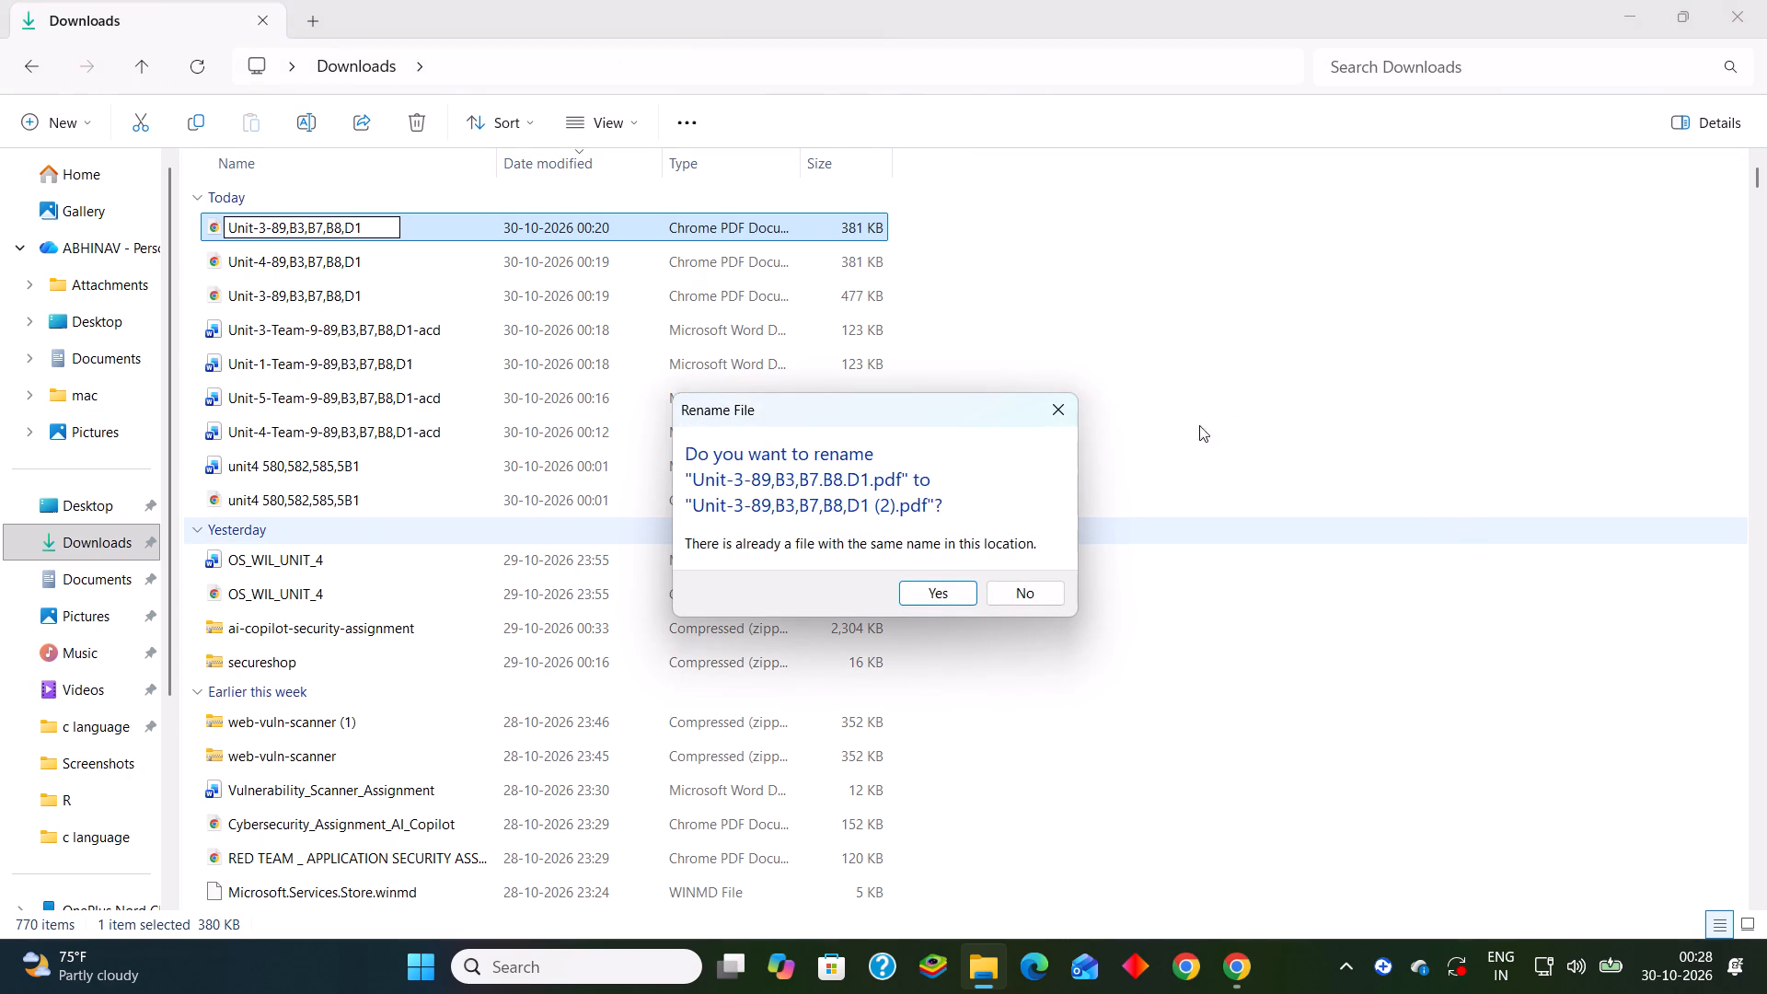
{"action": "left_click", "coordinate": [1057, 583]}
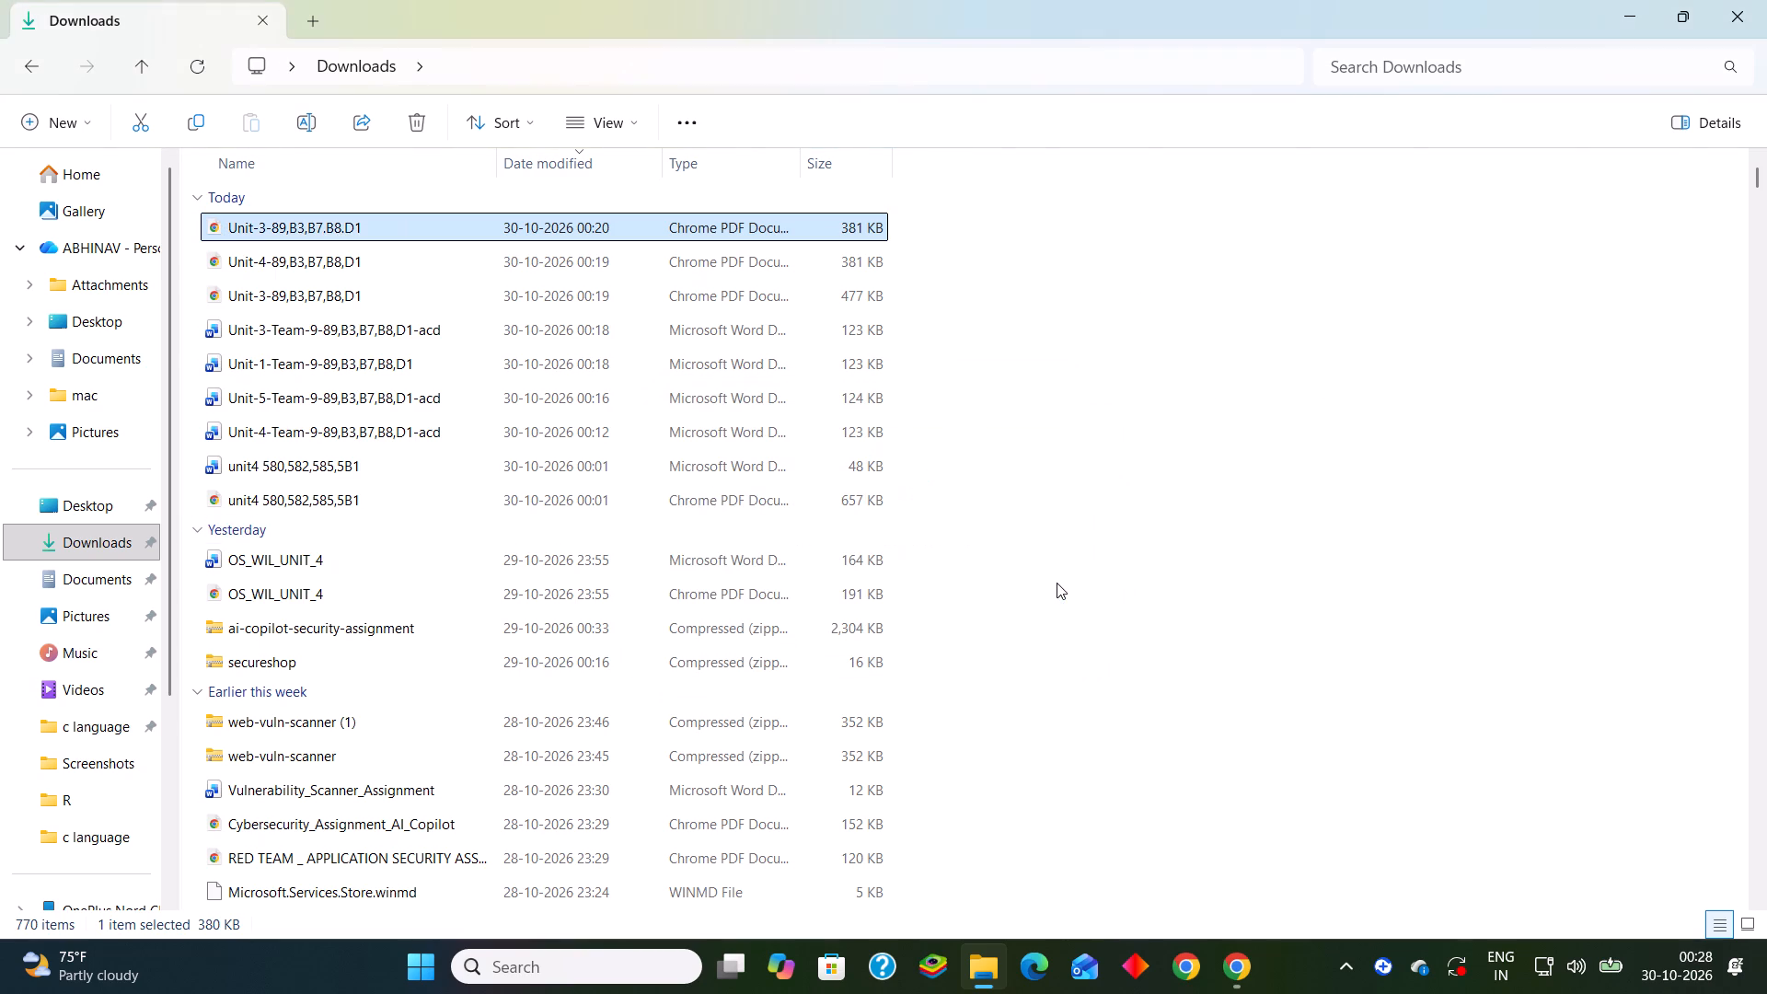
Rename the PDF "Unit-3-89,B3,B7.B8.D1" with commas instead of dots, accepting the numbered alternative "Unit-3-89,B3,B7,B8,D1 (2)".
{"action": "left_click", "coordinate": [279, 223]}
{"action": "right_click", "coordinate": [279, 223]}
{"action": "left_click", "coordinate": [488, 260]}
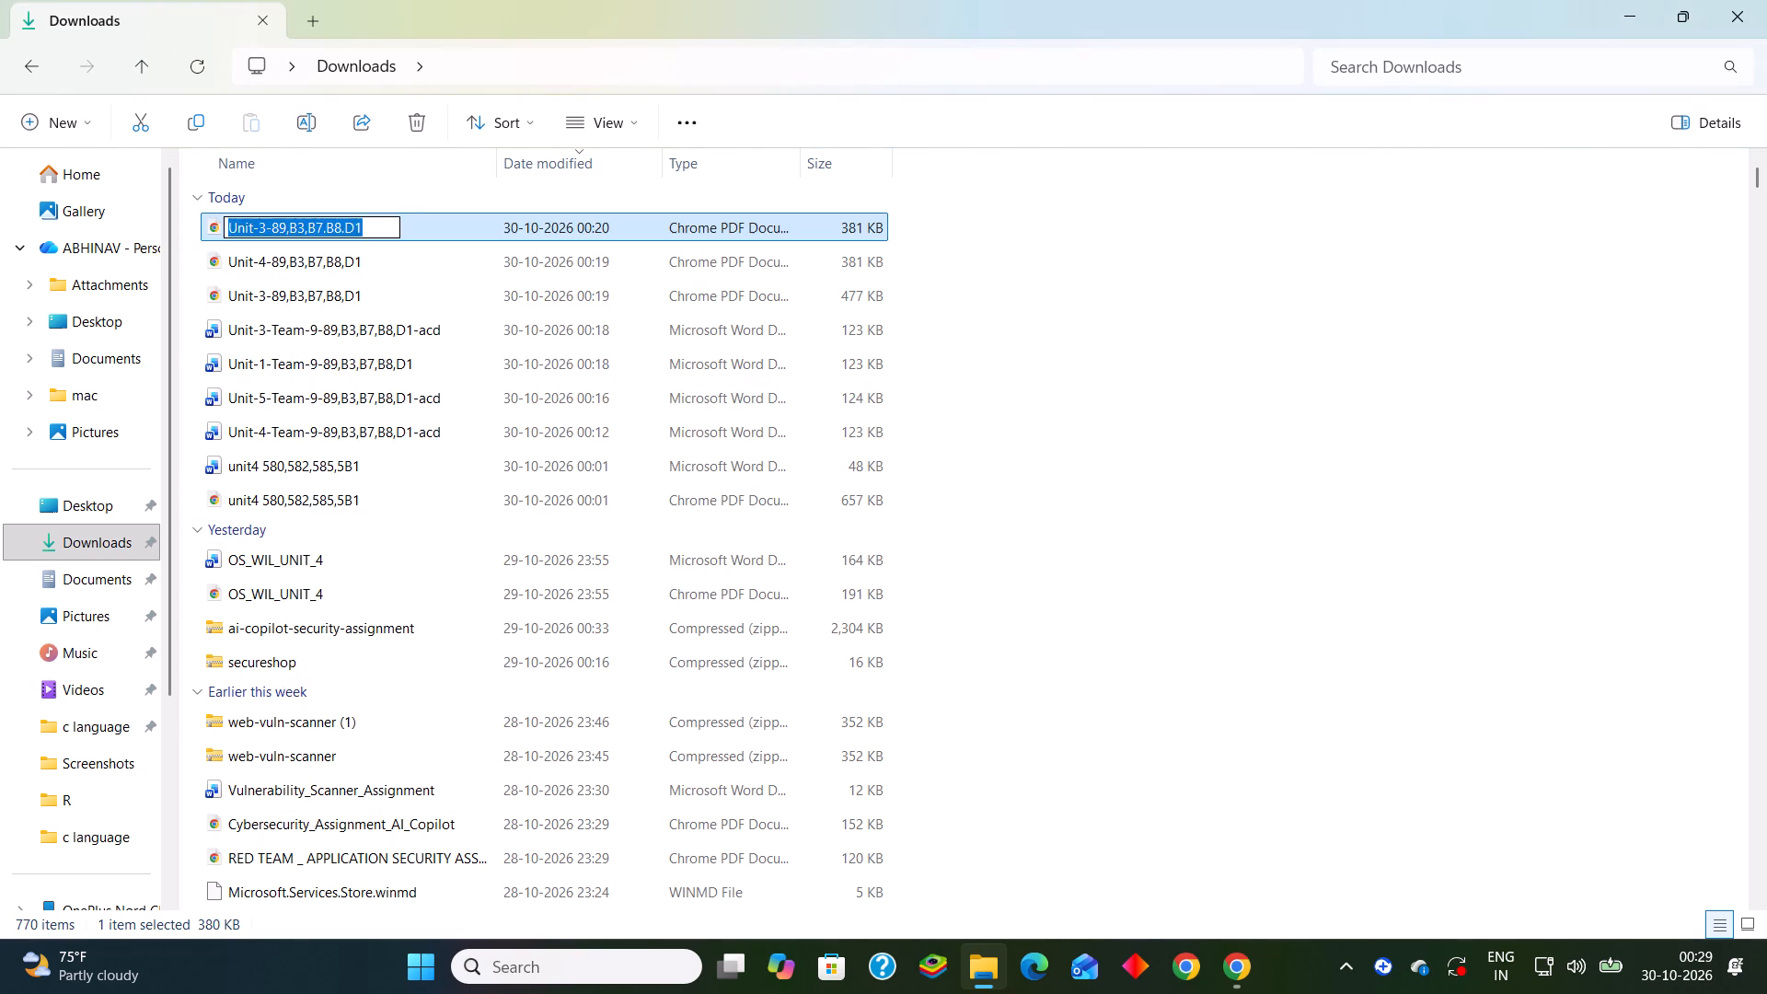
{"action": "left_click", "coordinate": [365, 220]}
{"action": "key", "text": "Left"}
{"action": "key", "text": "Left"}
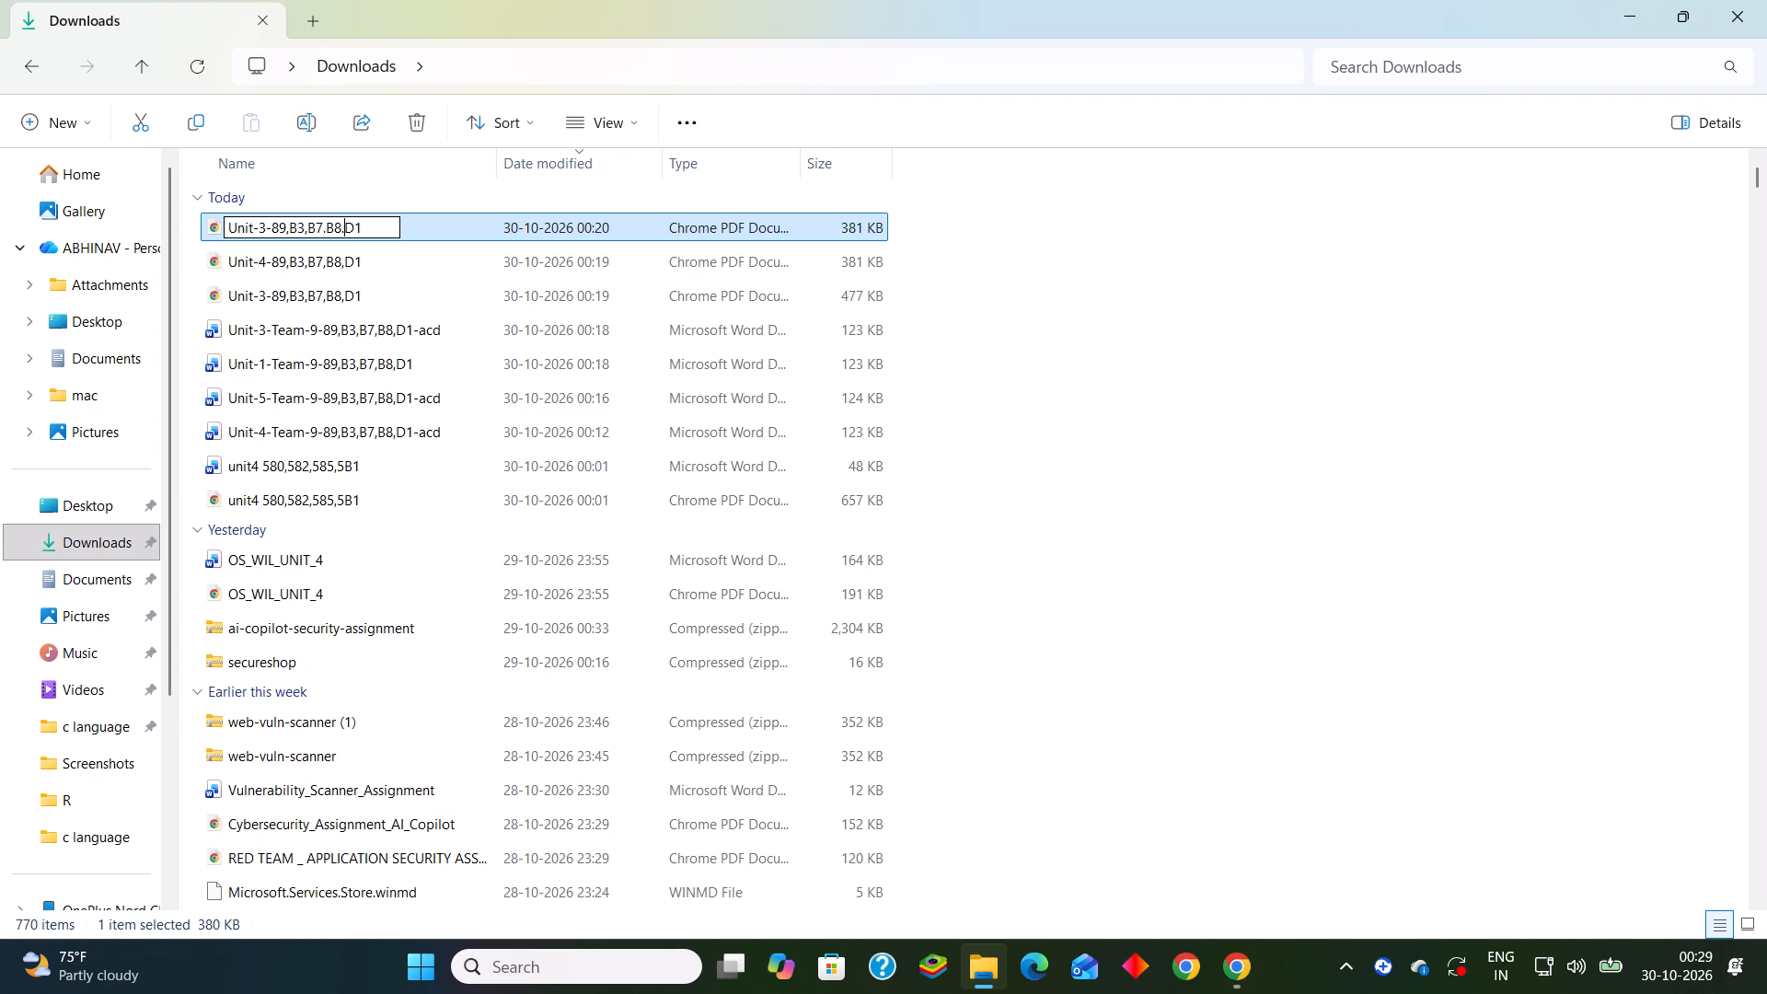
{"action": "key", "text": "BackSpace"}
{"action": "key", "text": "comma"}
{"action": "key", "text": "Left"}
{"action": "key", "text": "Left"}
{"action": "key", "text": "Left"}
{"action": "key", "text": "BackSpace"}
{"action": "key", "text": "comma"}
{"action": "key", "text": "Return"}
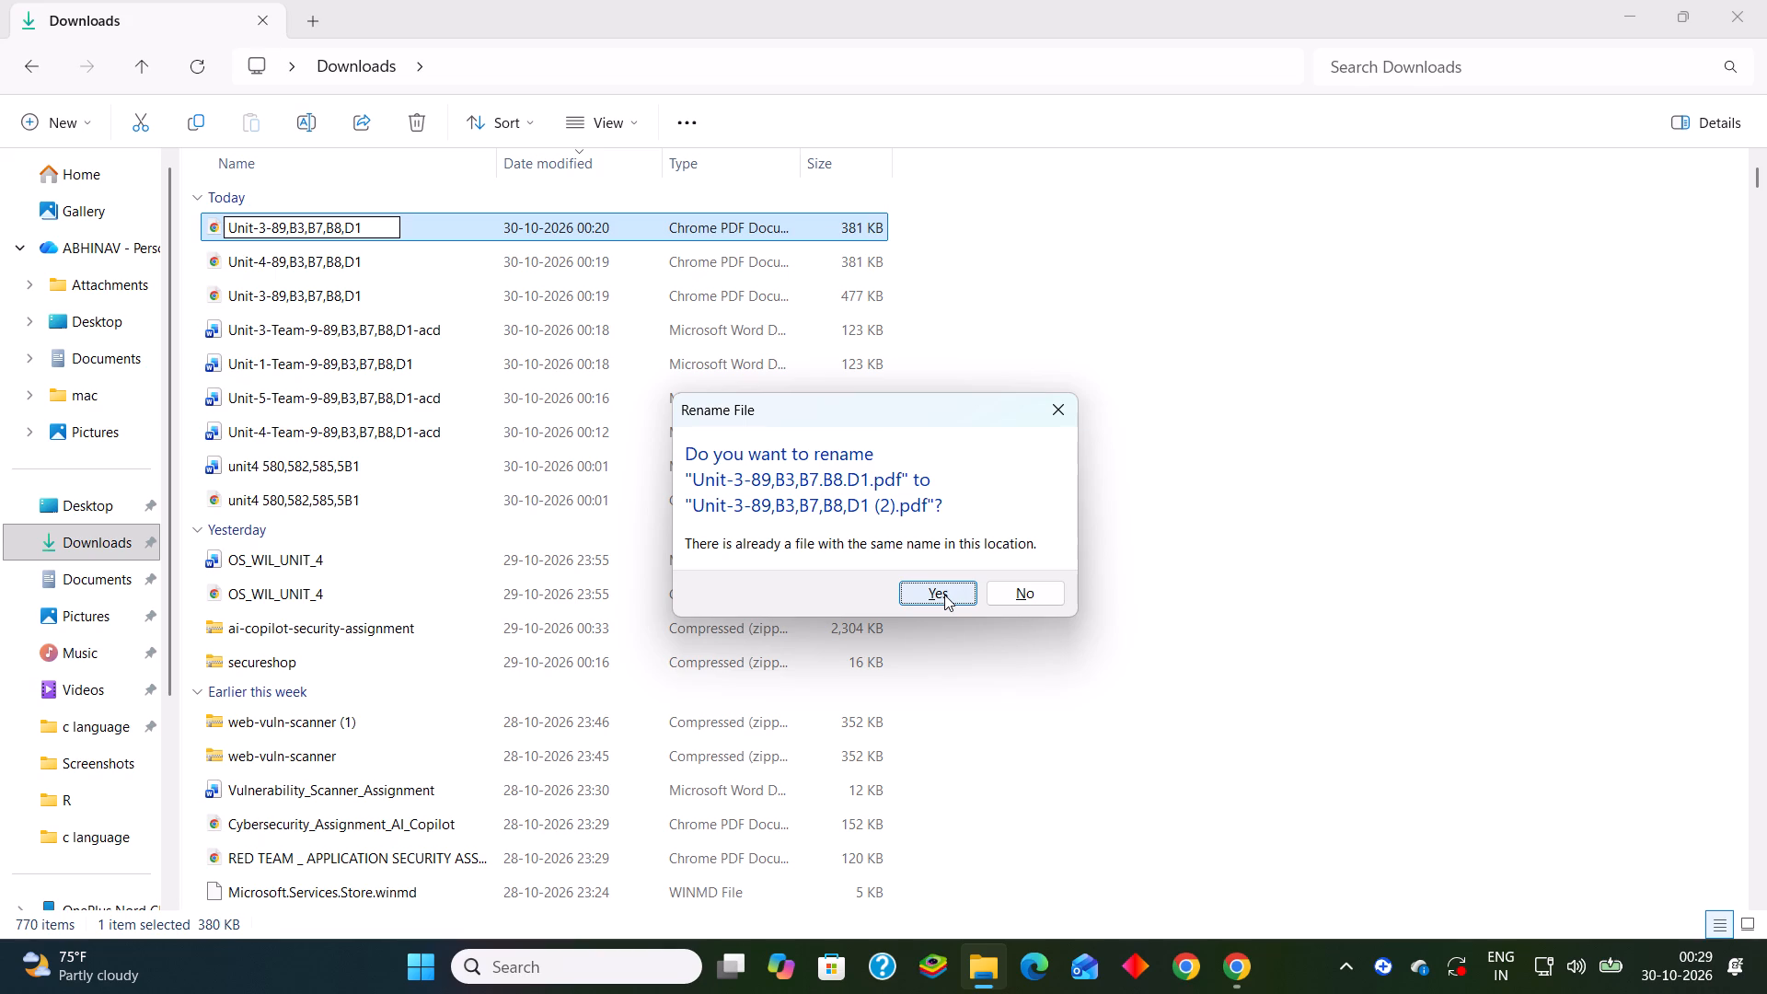
{"action": "left_click", "coordinate": [944, 595]}
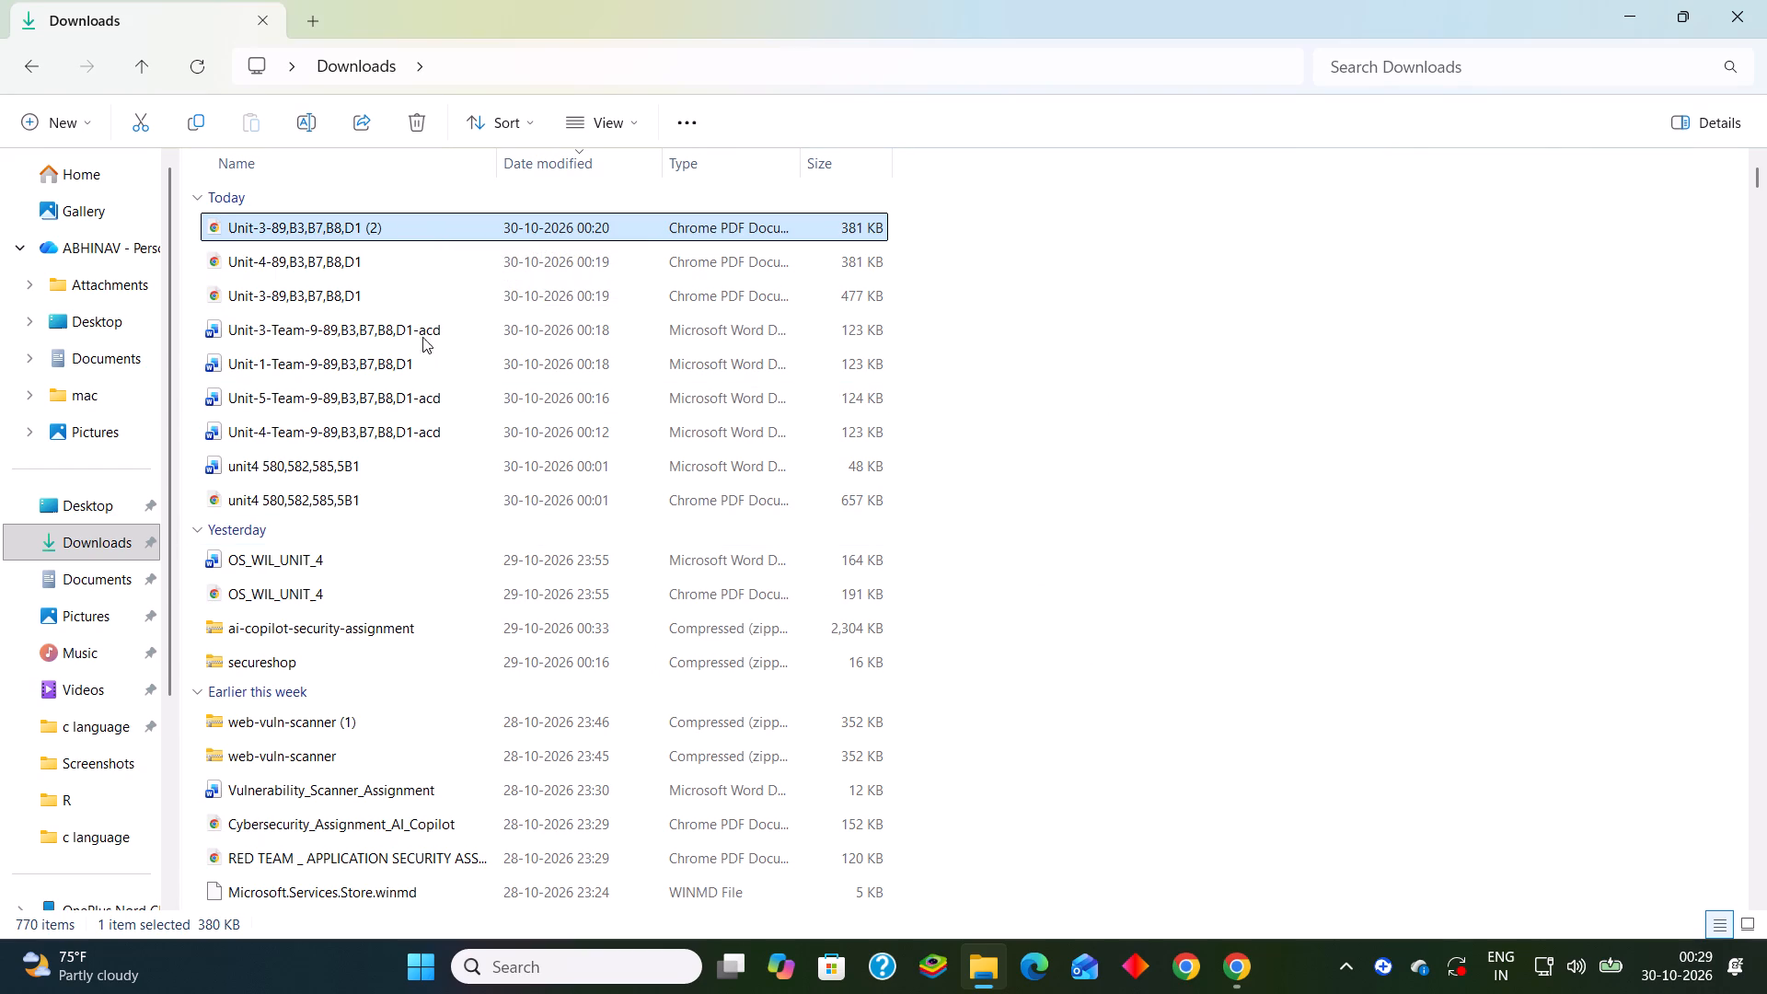
Open the PDF "Unit-3-89,B3,B7,B8,D1" to check which unit's syllabus the report covers.
{"action": "left_click", "coordinate": [418, 306]}
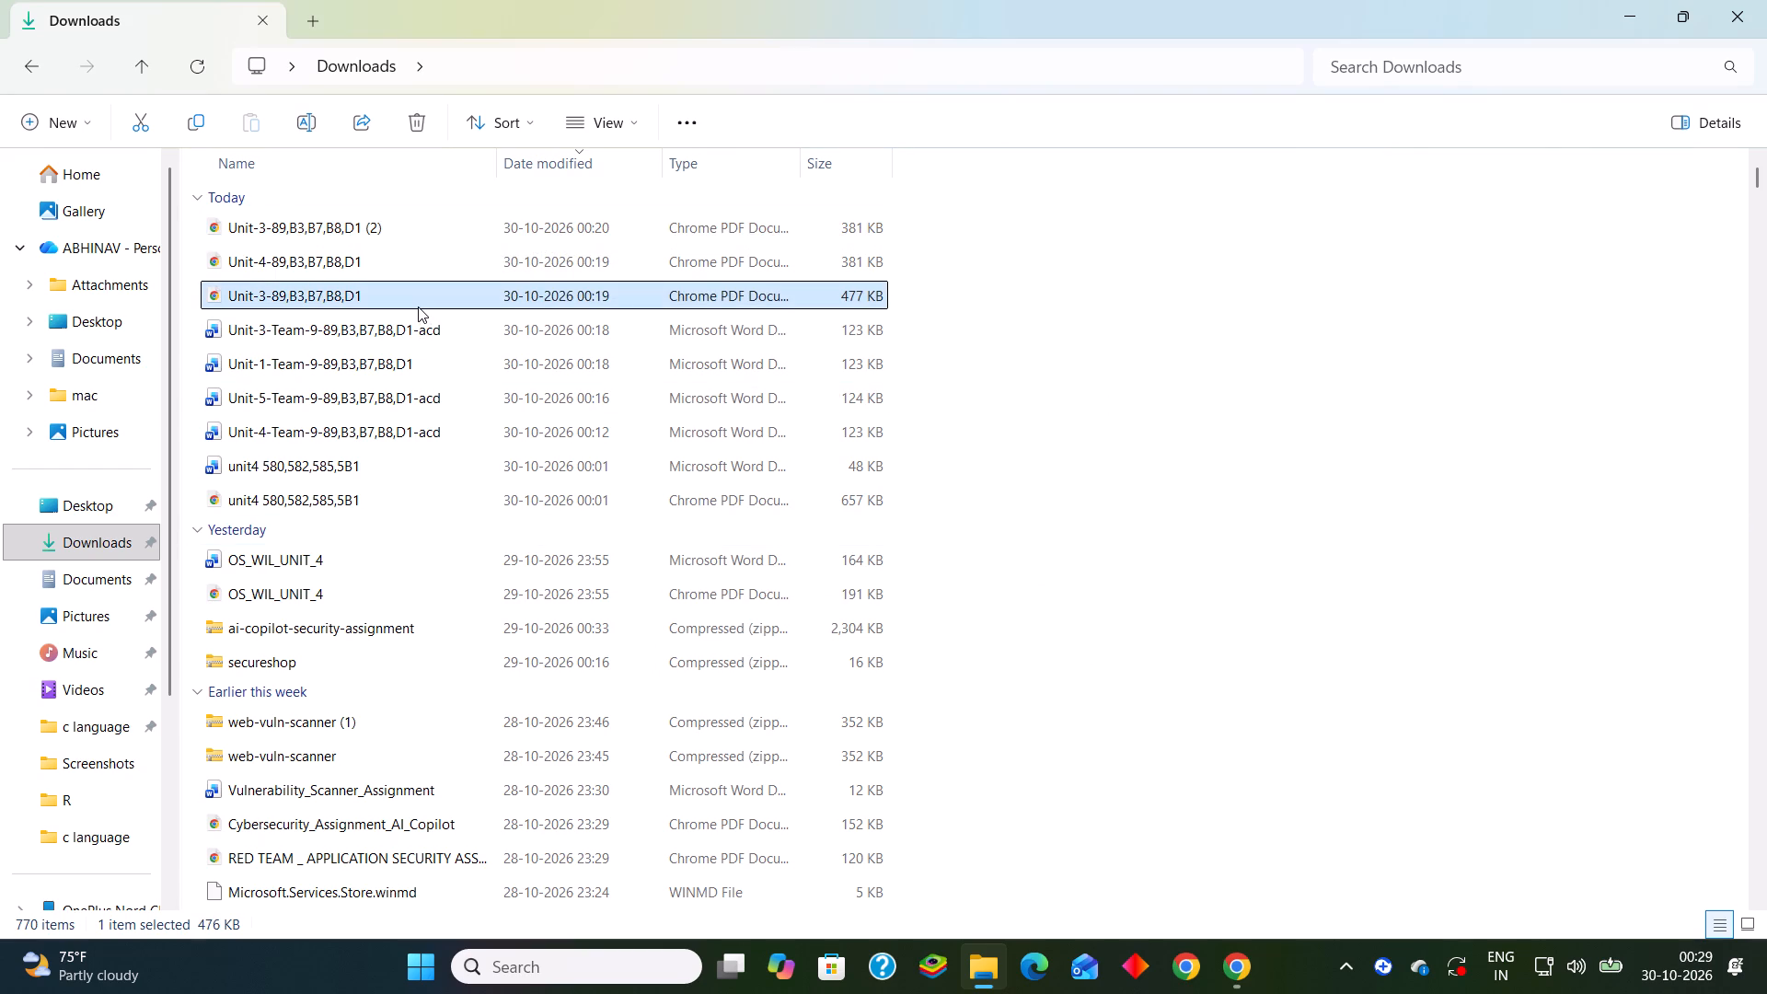
{"action": "left_click", "coordinate": [418, 306]}
{"action": "left_click", "coordinate": [374, 301]}
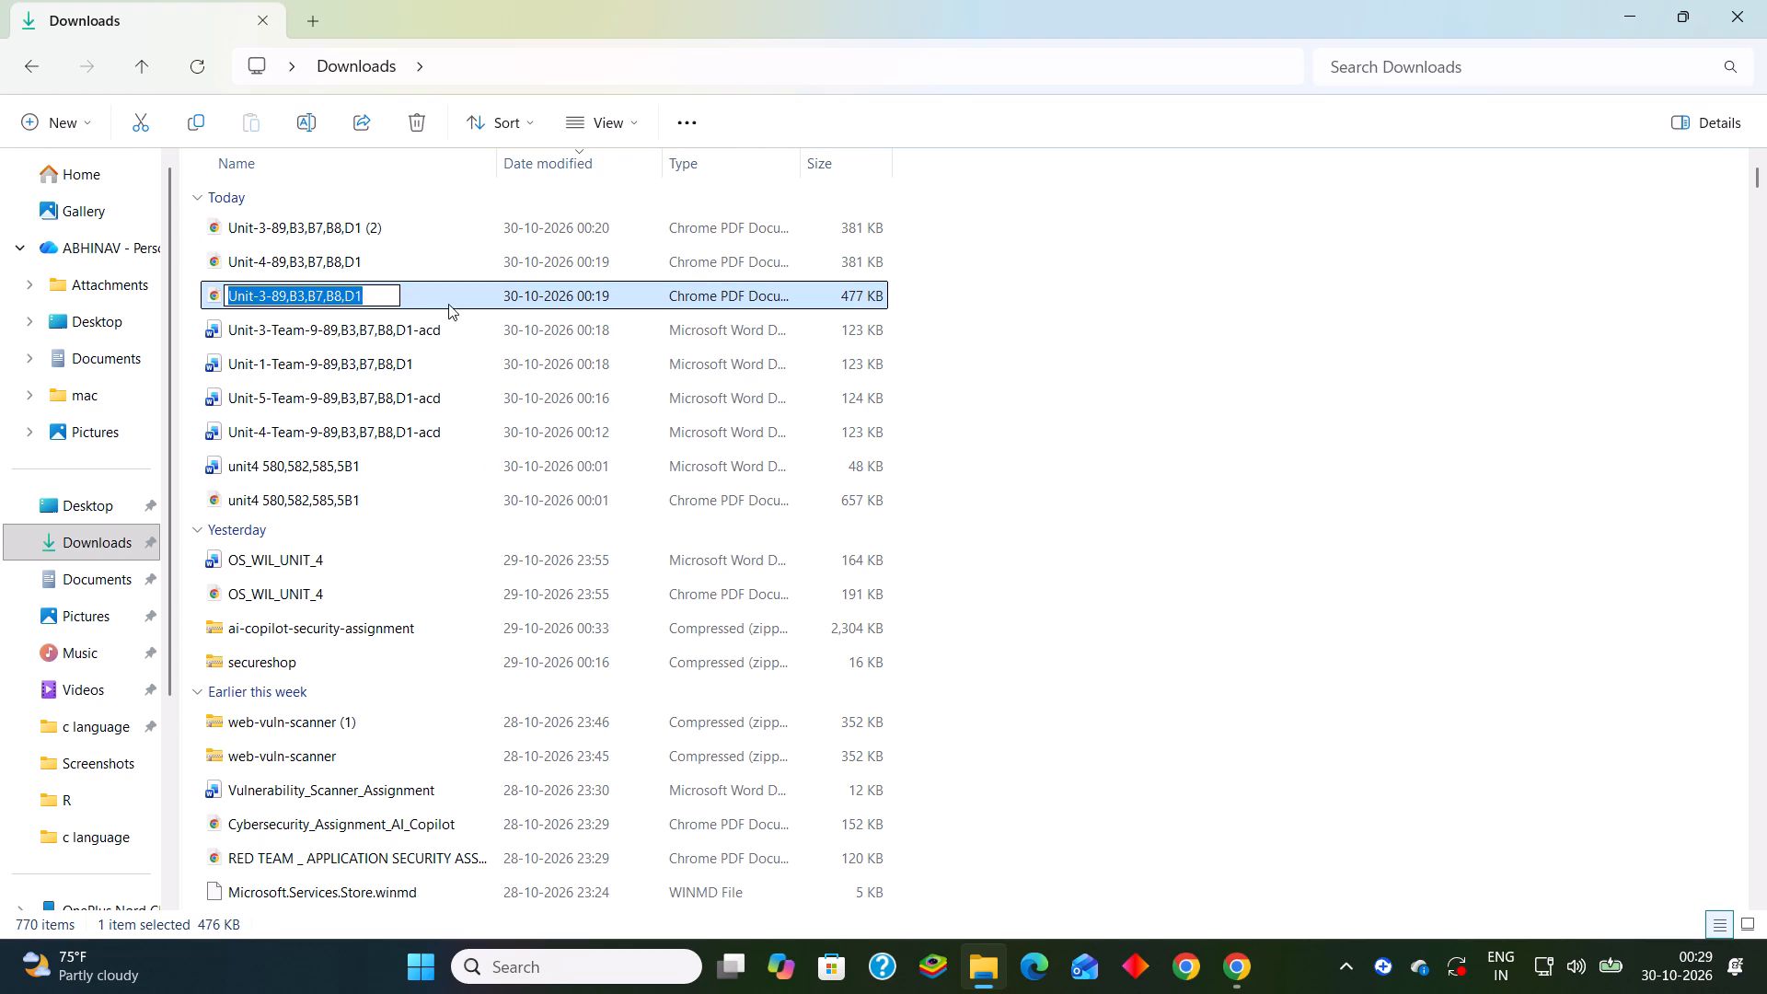
{"action": "left_click", "coordinate": [466, 306]}
{"action": "left_click", "coordinate": [311, 286]}
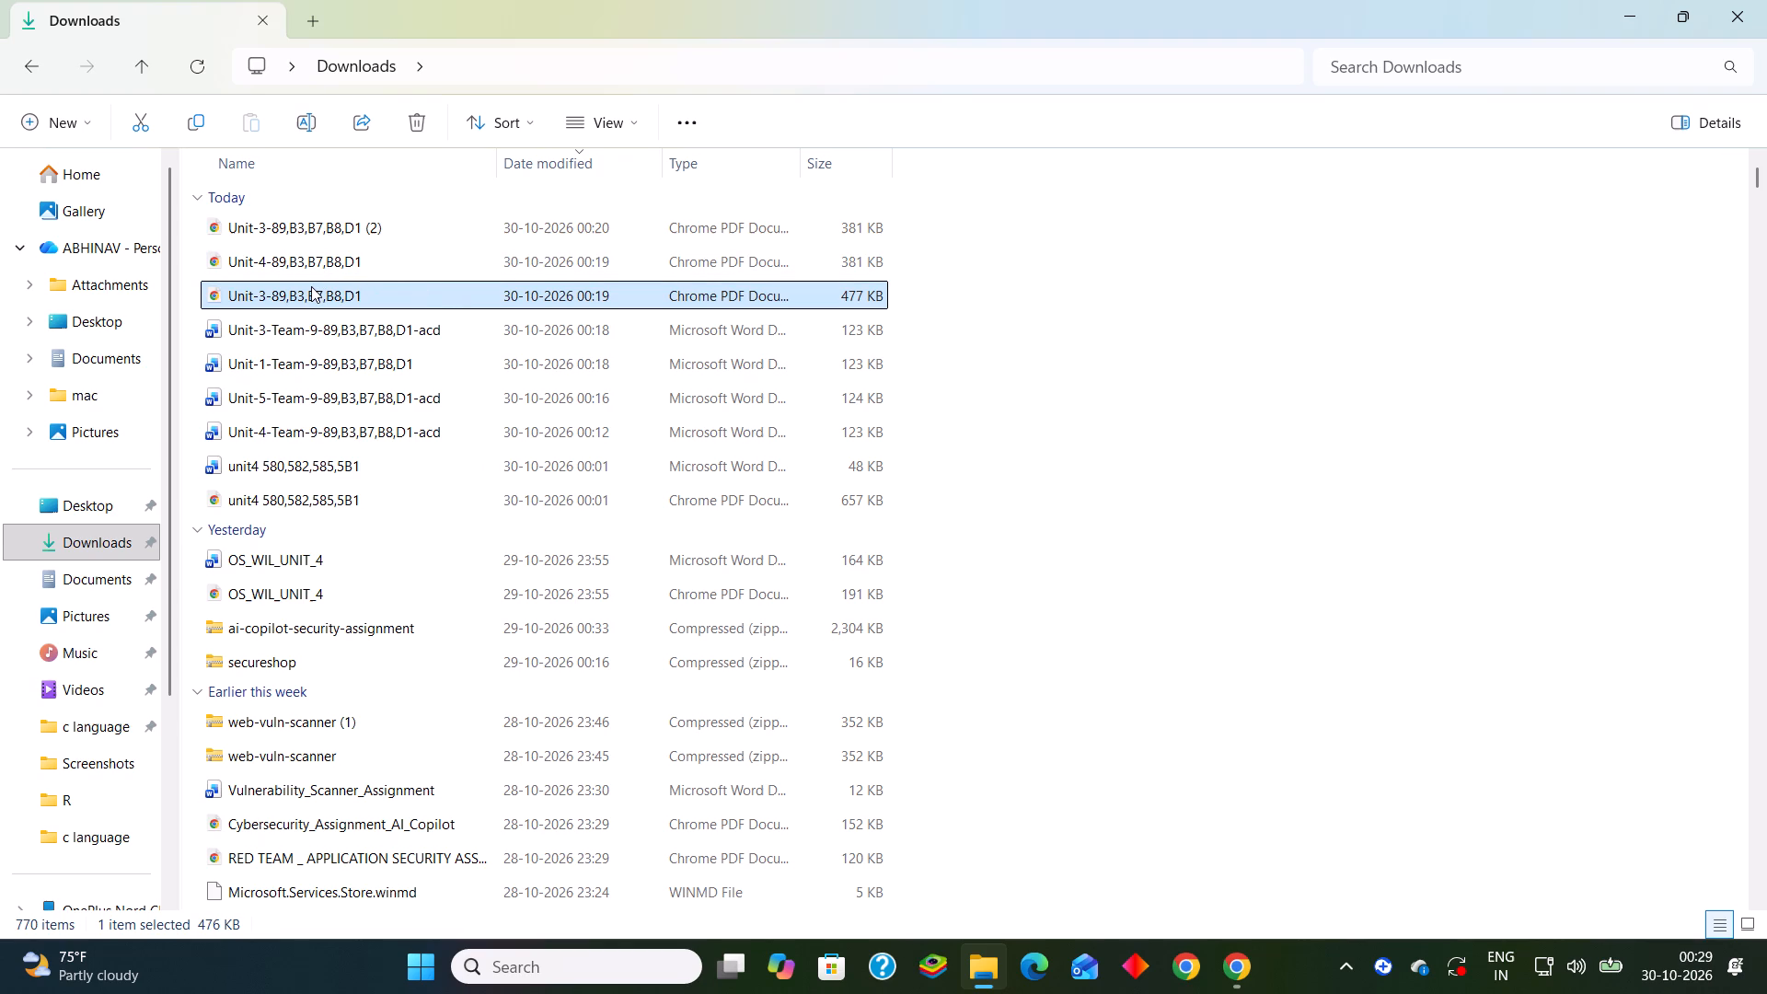
{"action": "double_click", "coordinate": [311, 286]}
{"action": "left_click", "coordinate": [416, 298]}
{"action": "left_click", "coordinate": [211, 298]}
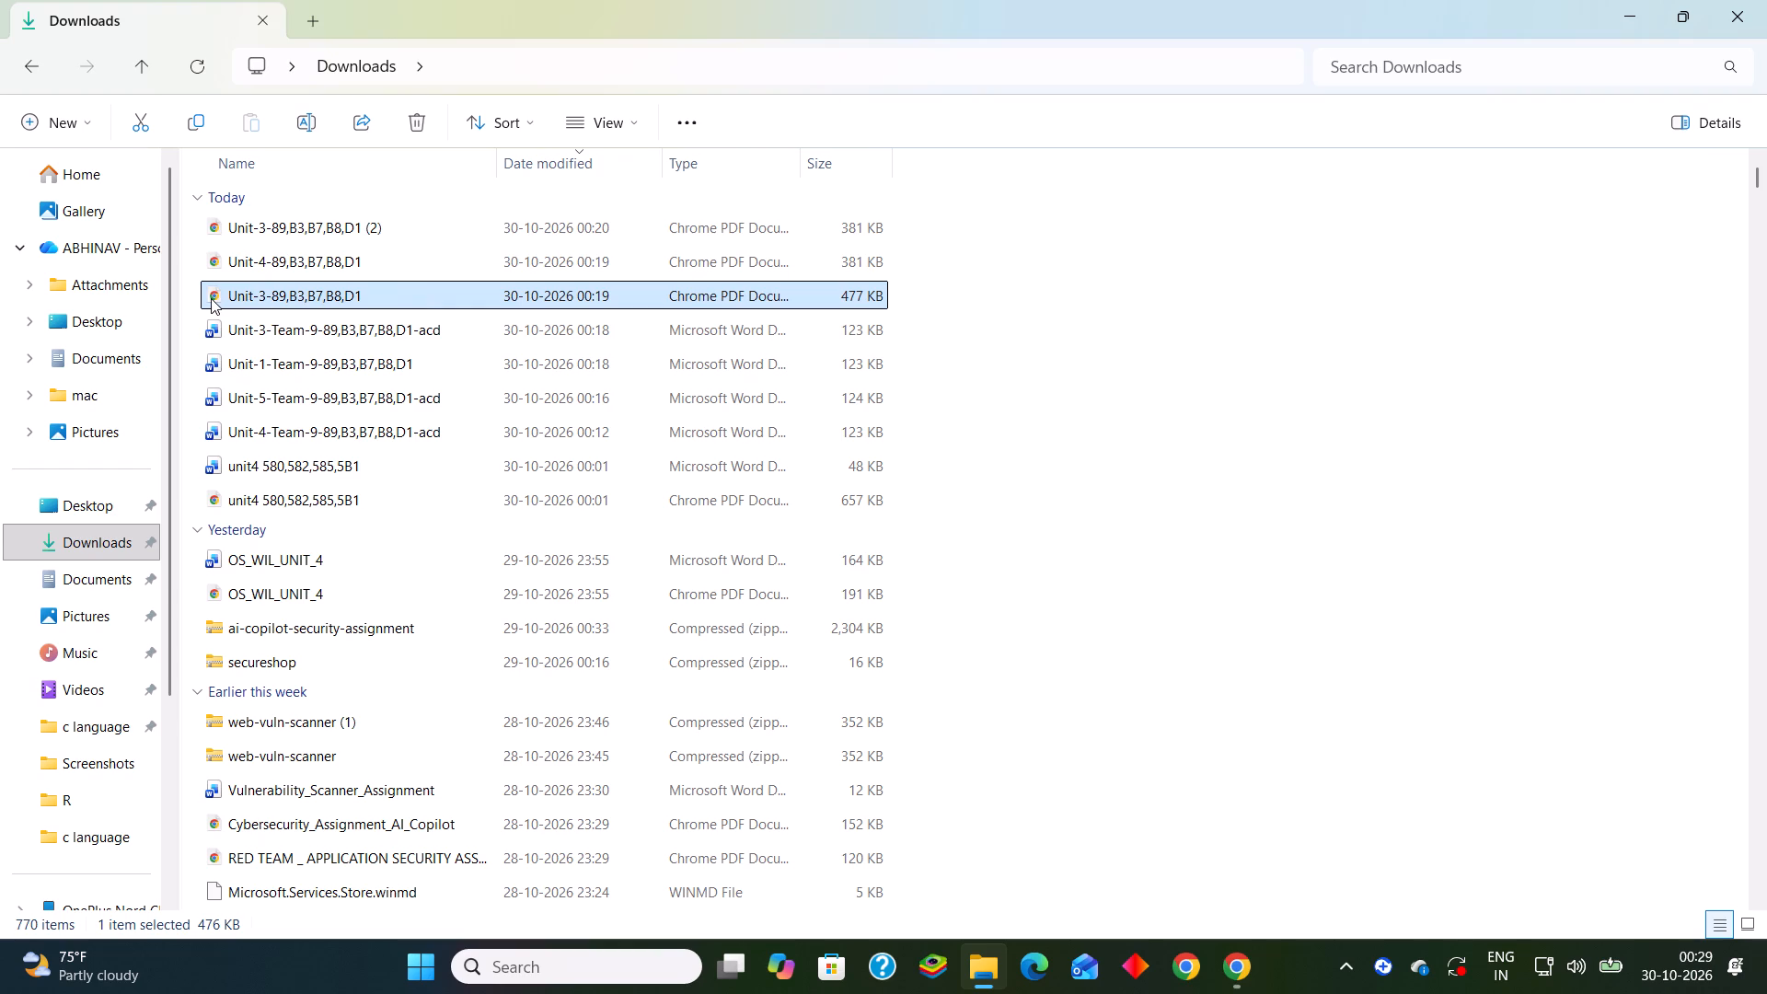
{"action": "left_click", "coordinate": [211, 298]}
{"action": "triple_click", "coordinate": [211, 298]}
{"action": "left_click", "coordinate": [211, 298]}
{"action": "left_click_drag", "start_coordinate": [211, 298], "coordinate": [235, 363]}
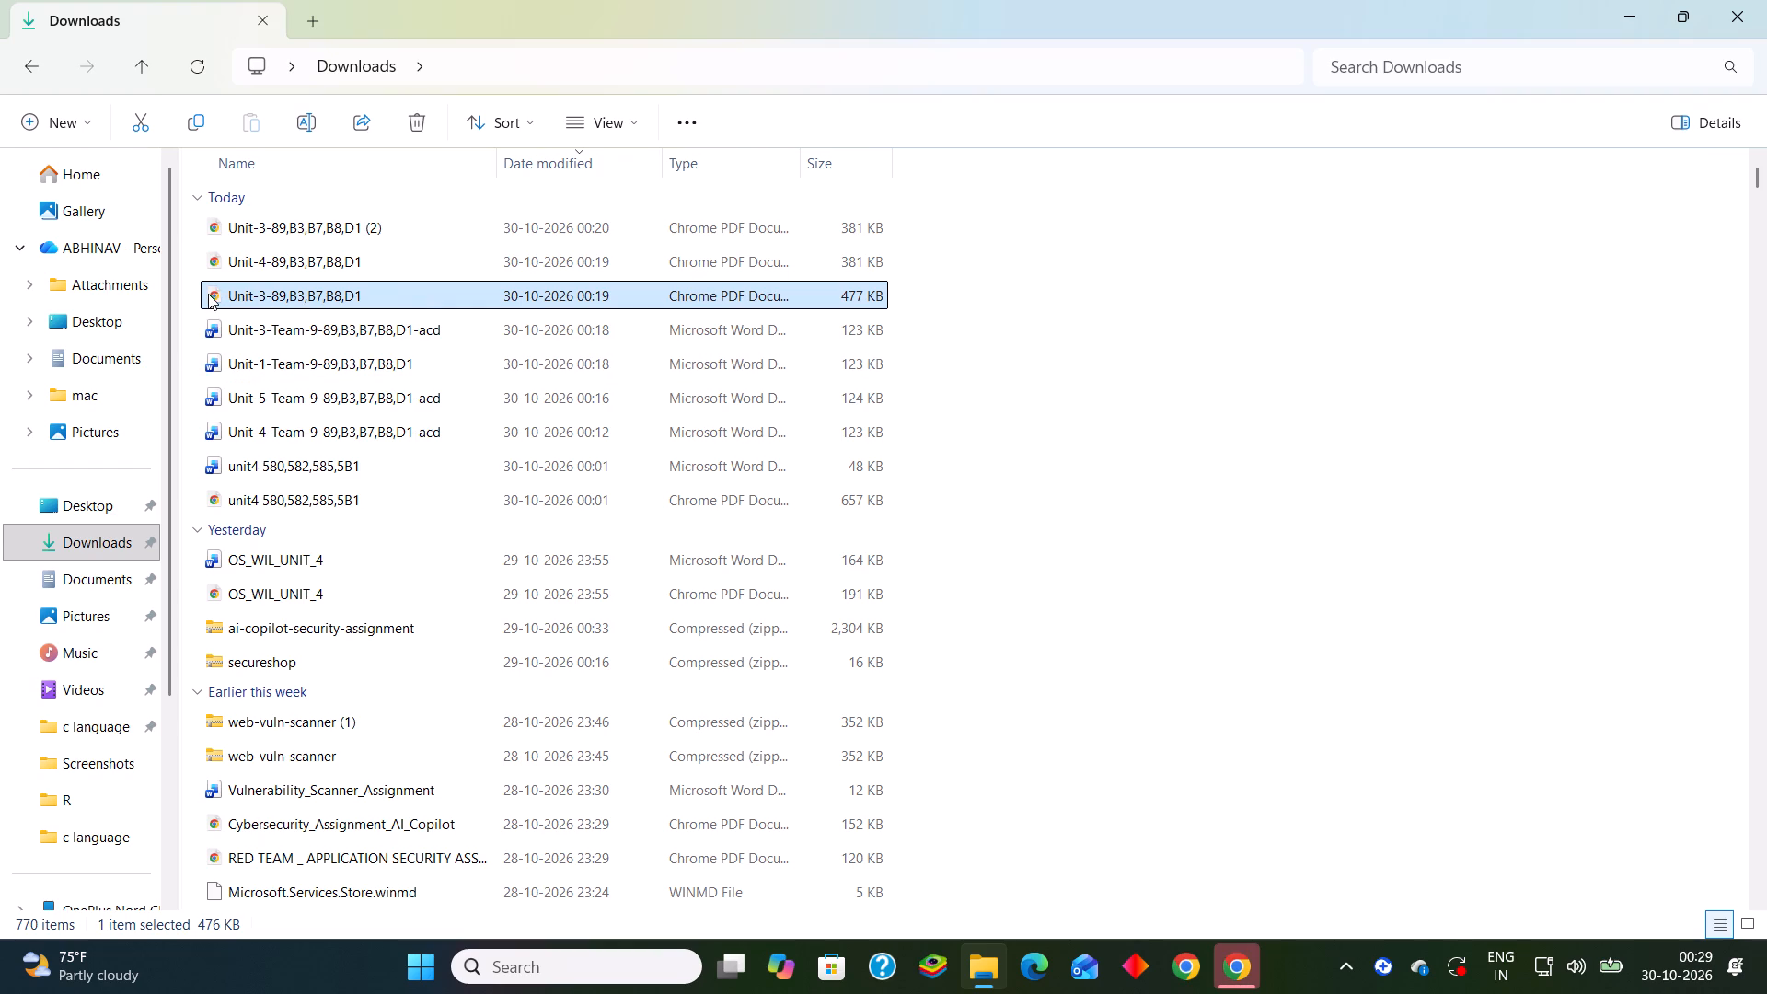
{"action": "left_click", "coordinate": [208, 294]}
{"action": "double_click", "coordinate": [419, 295]}
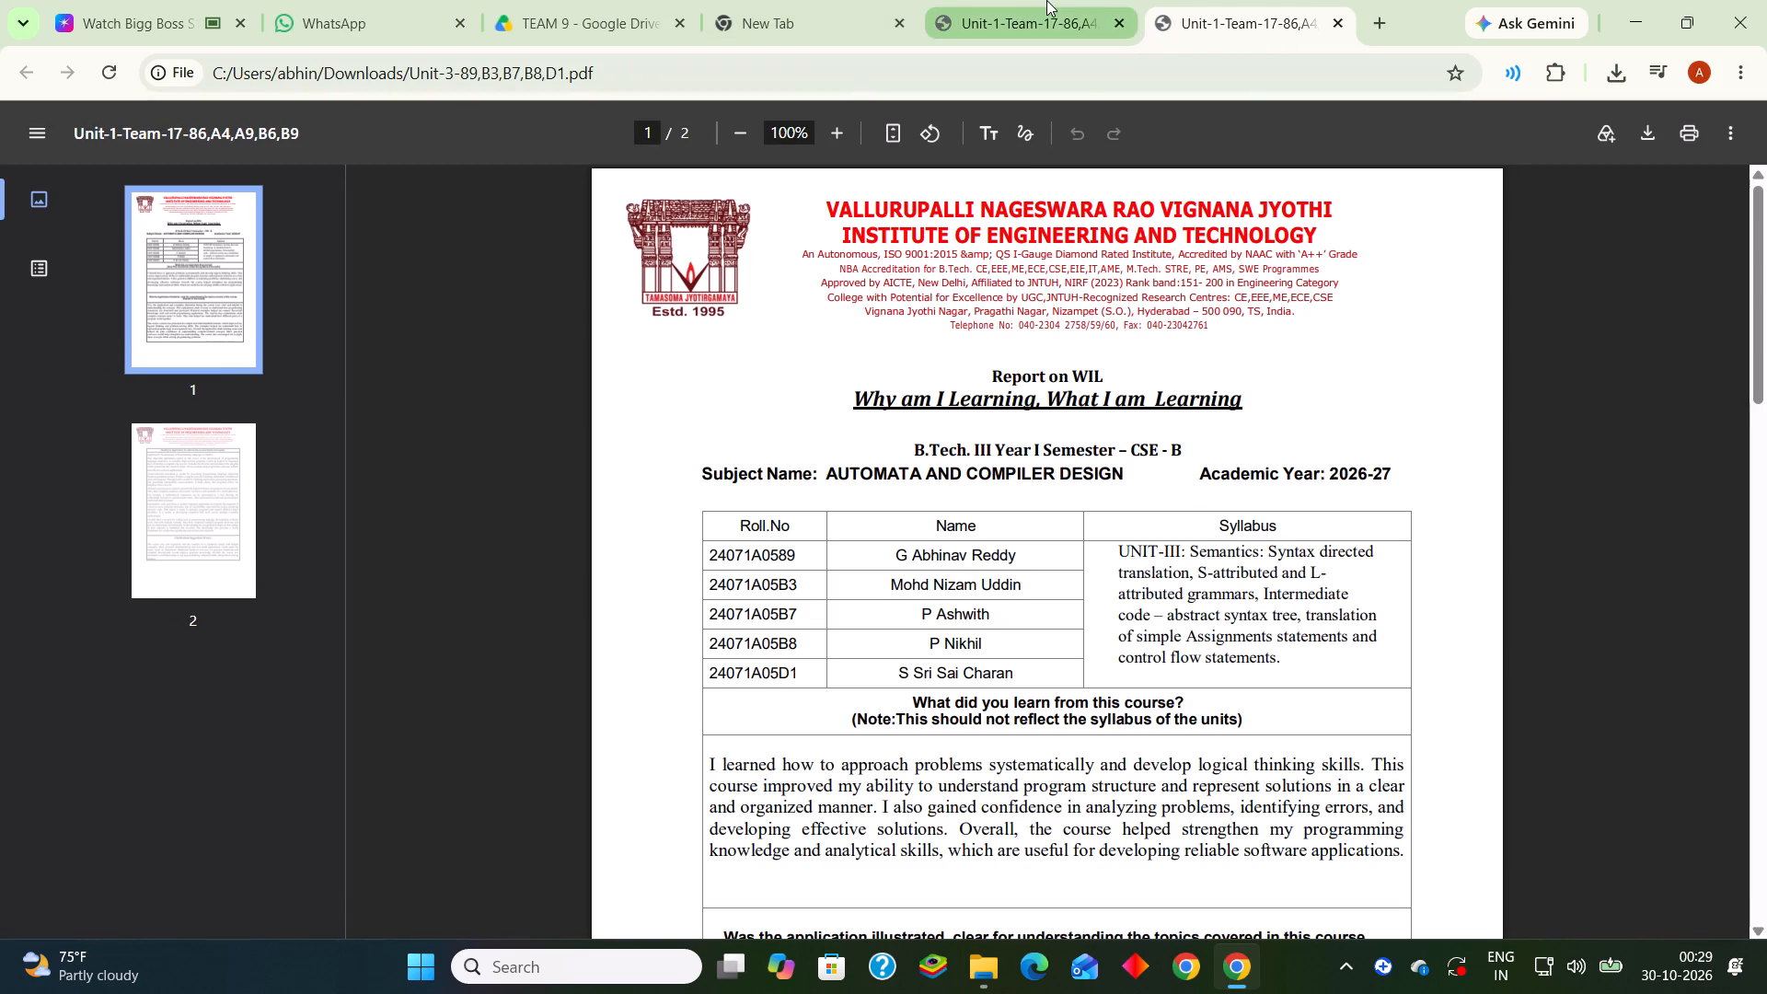
Return to the Downloads folder and open the PDF "Unit-3-89,B3,B7,B8,D1 (2)" to check which unit it covers.
{"action": "left_click", "coordinate": [999, 973]}
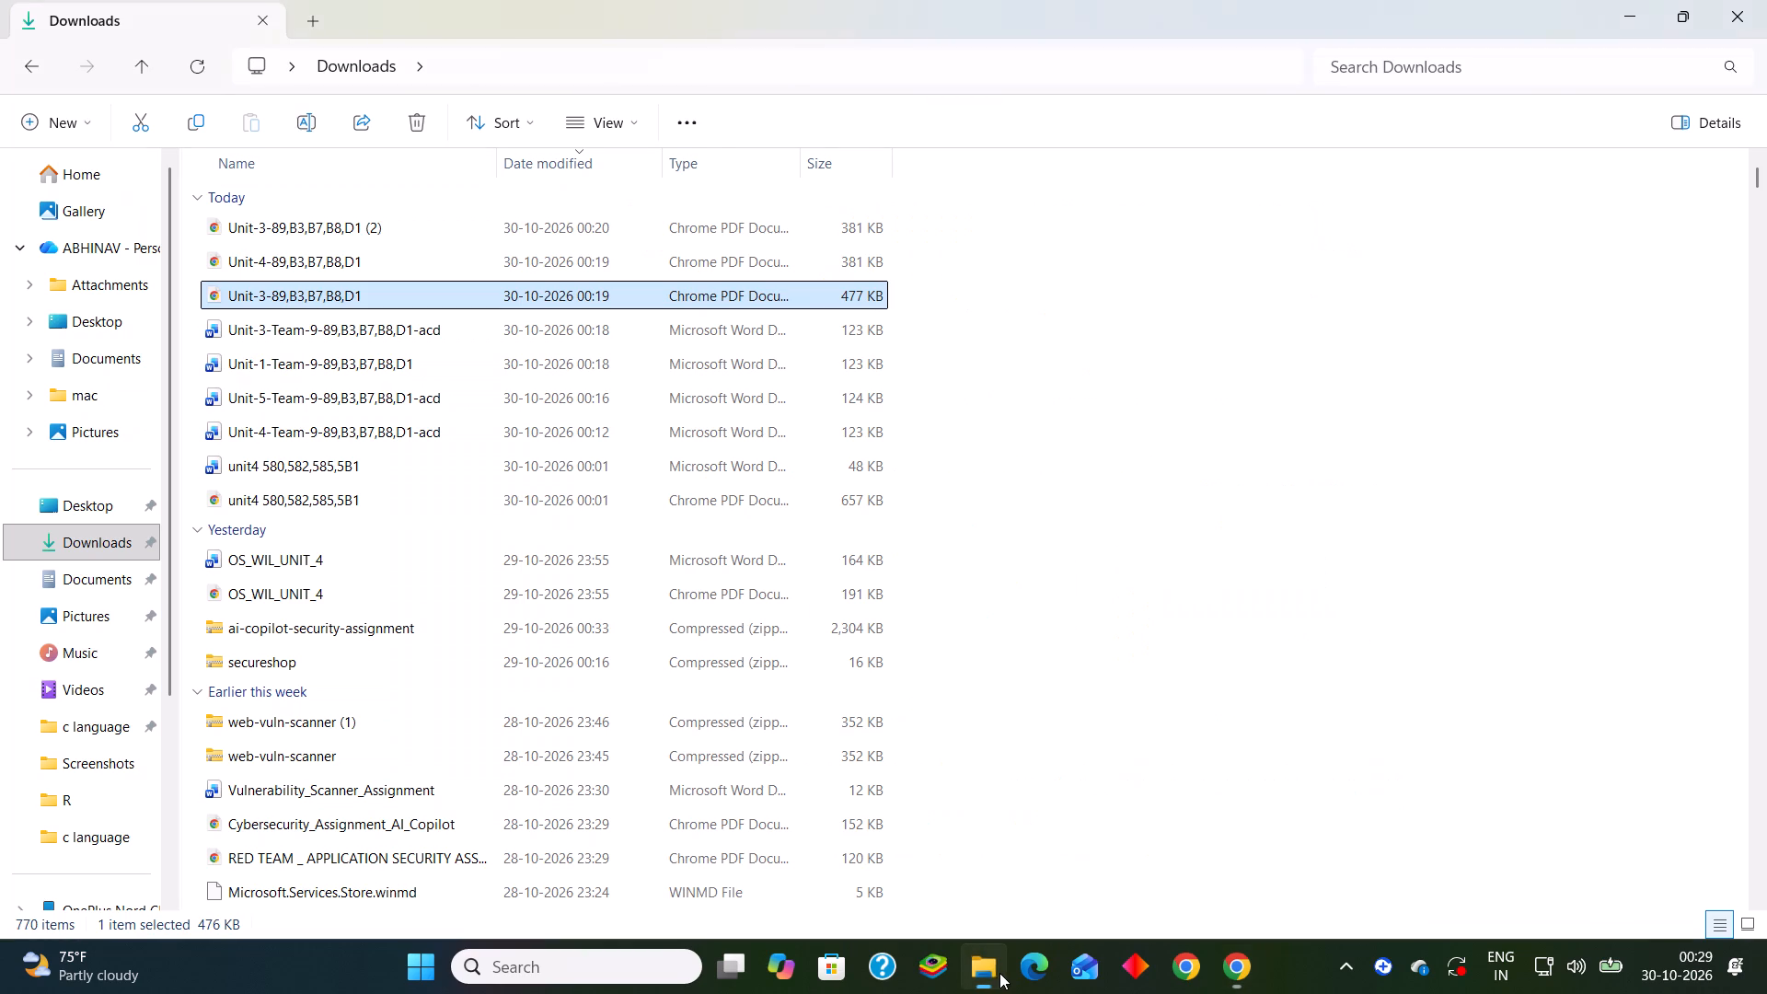
{"action": "left_click", "coordinate": [509, 234]}
{"action": "left_click", "coordinate": [509, 234]}
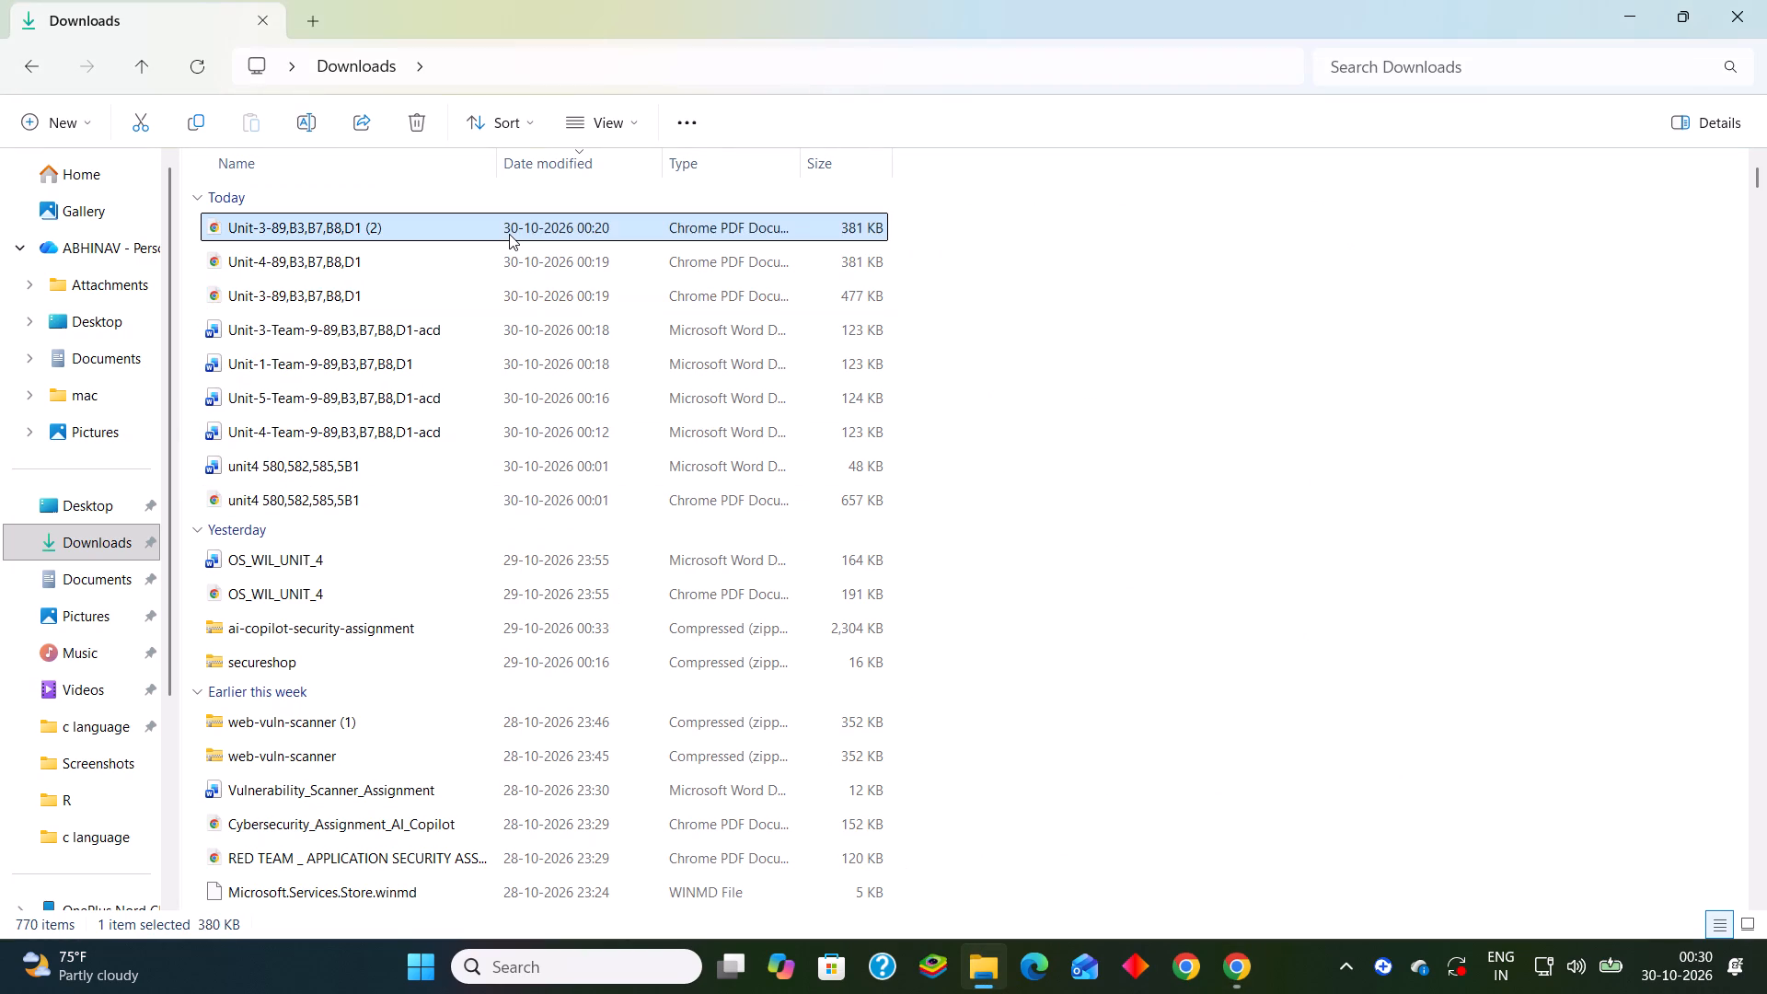
{"action": "left_click", "coordinate": [361, 223]}
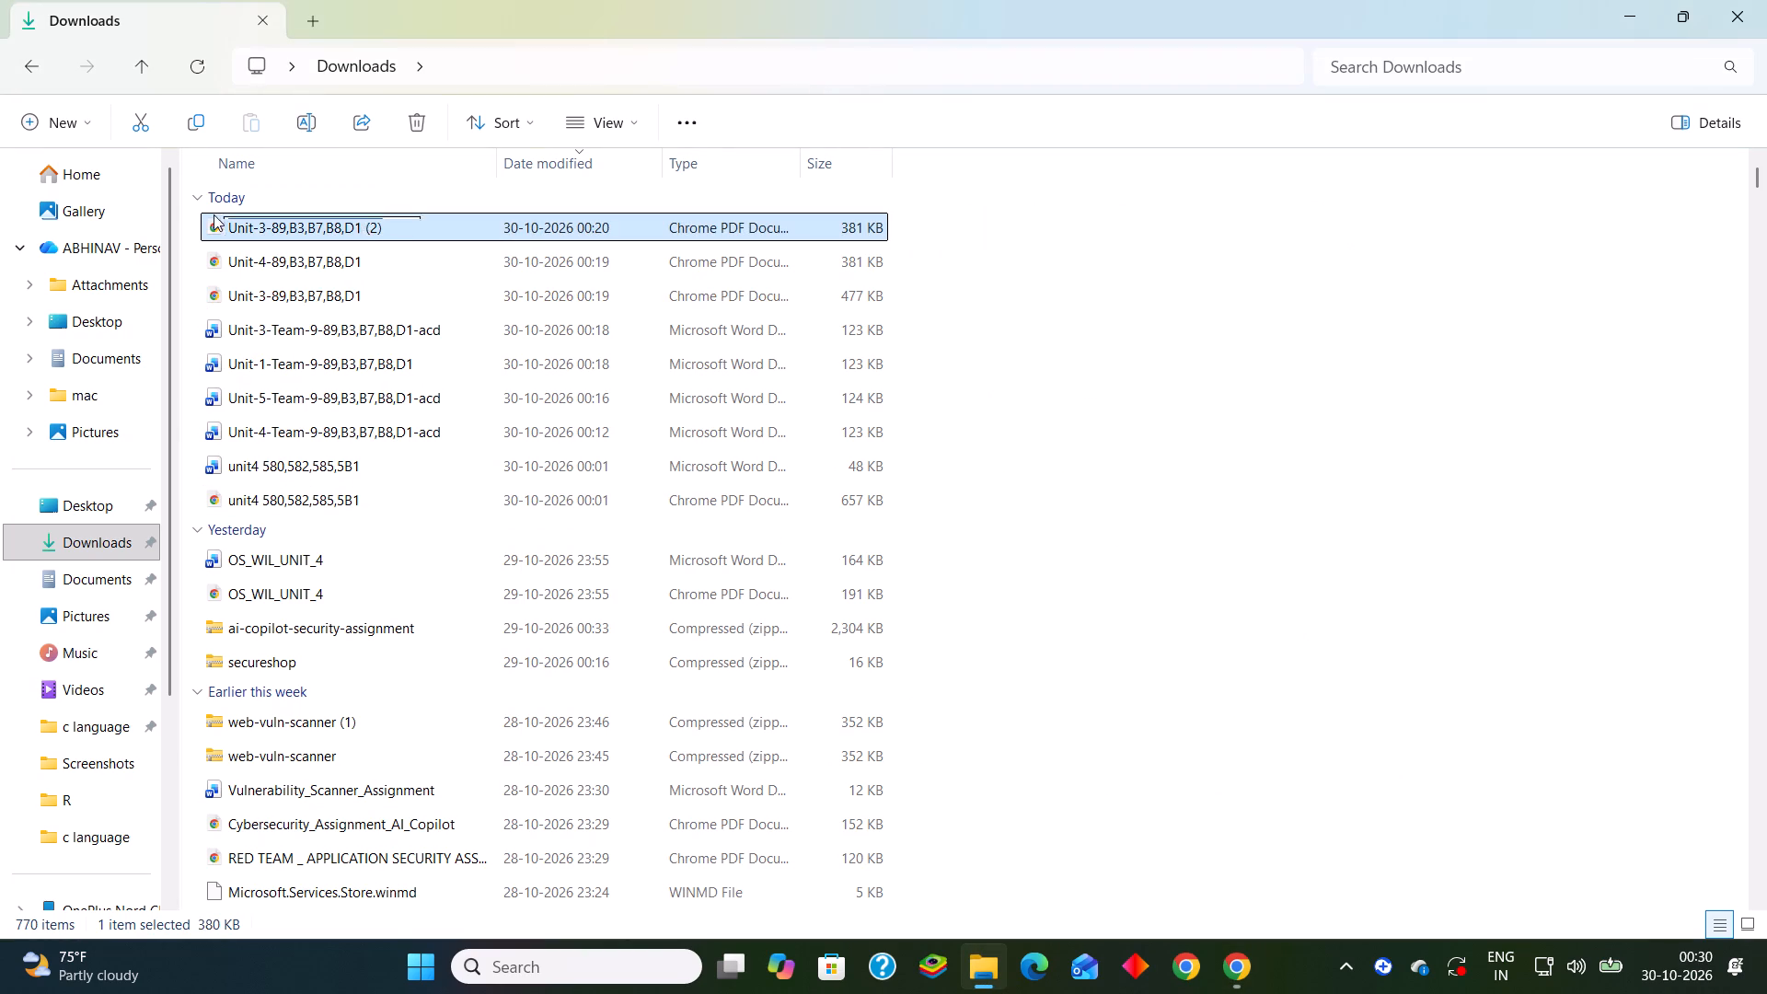
{"action": "left_click", "coordinate": [219, 227]}
{"action": "triple_click", "coordinate": [219, 227]}
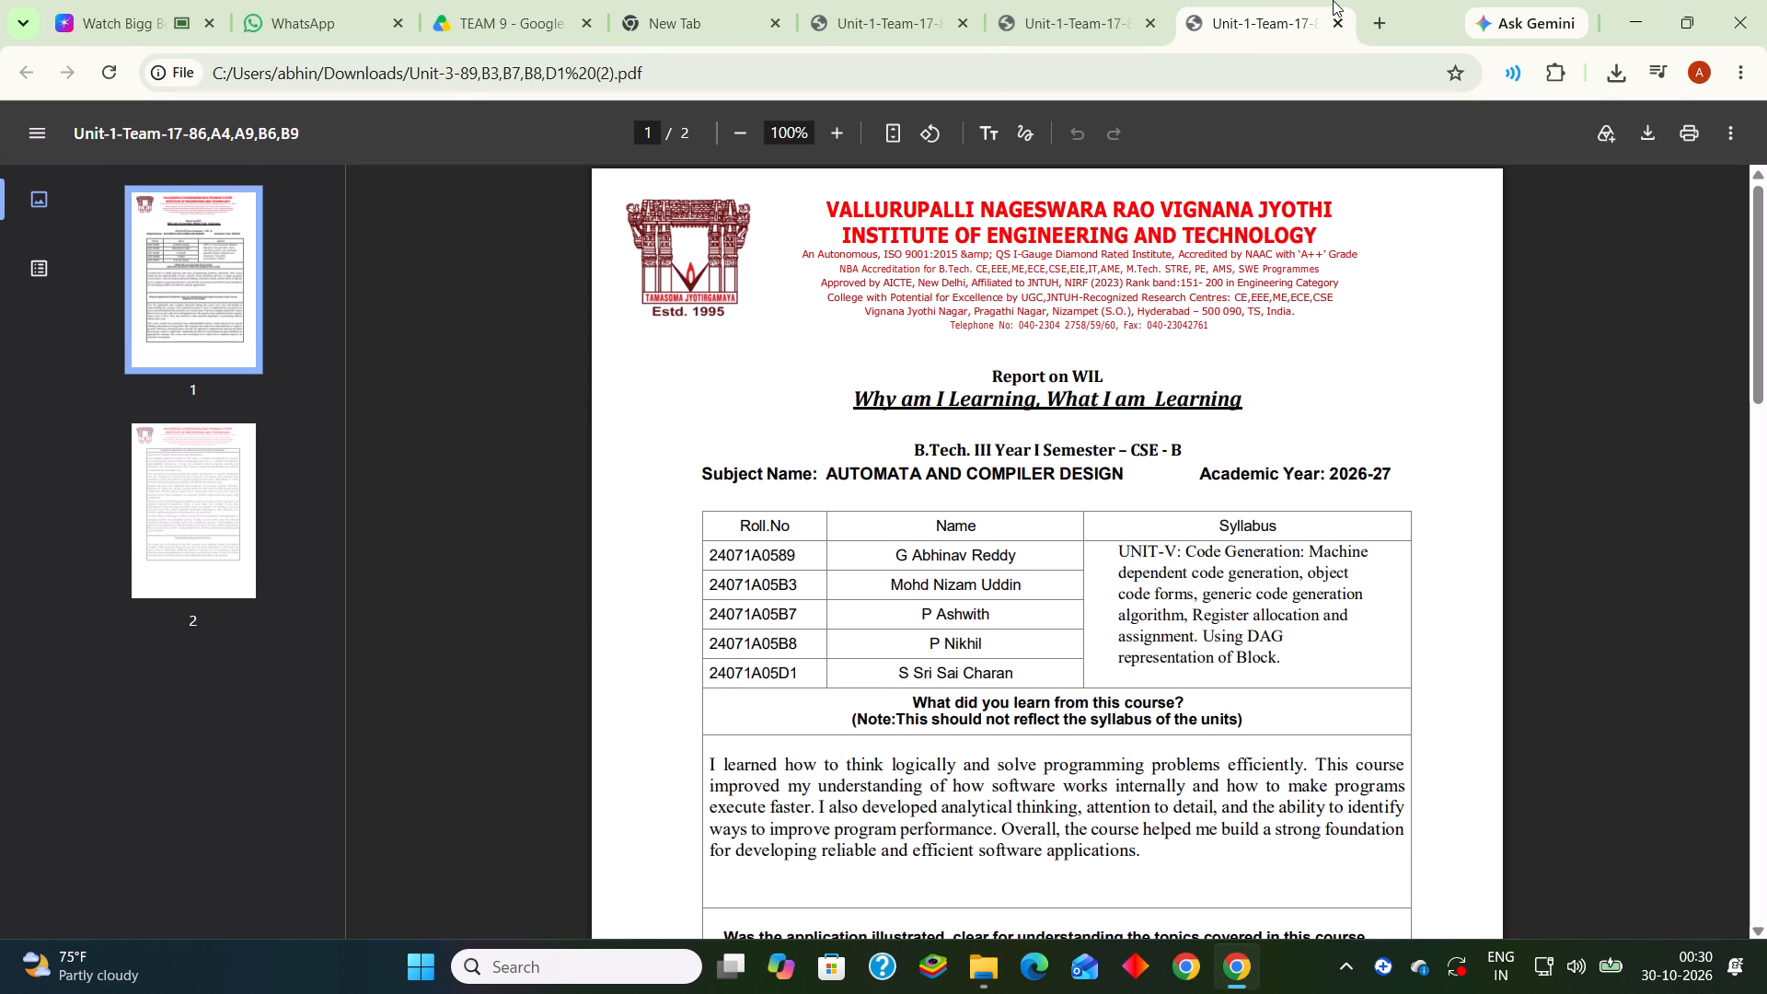
Back in the Downloads folder, rename the PDF "Unit-3-89,B3,B7,B8,D1 (2)" as "Unit-5-89,B3,B7,B8,D1".
{"action": "left_click", "coordinate": [964, 977]}
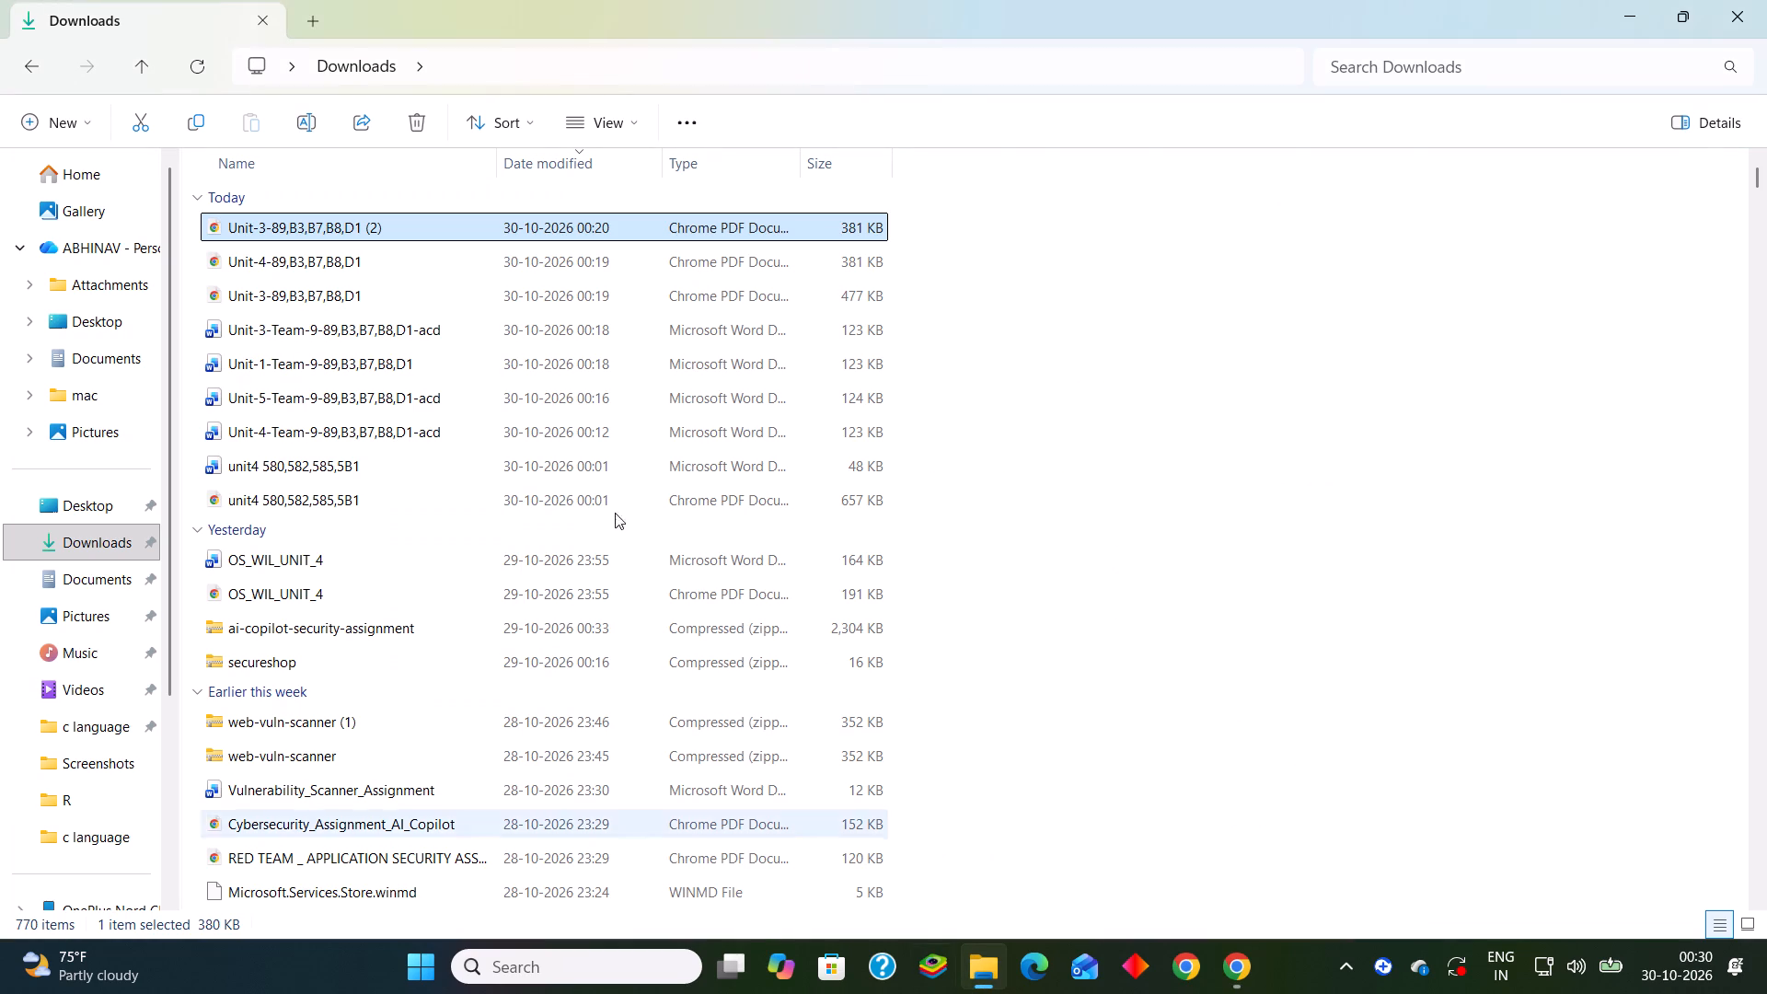
{"action": "left_click", "coordinate": [374, 225]}
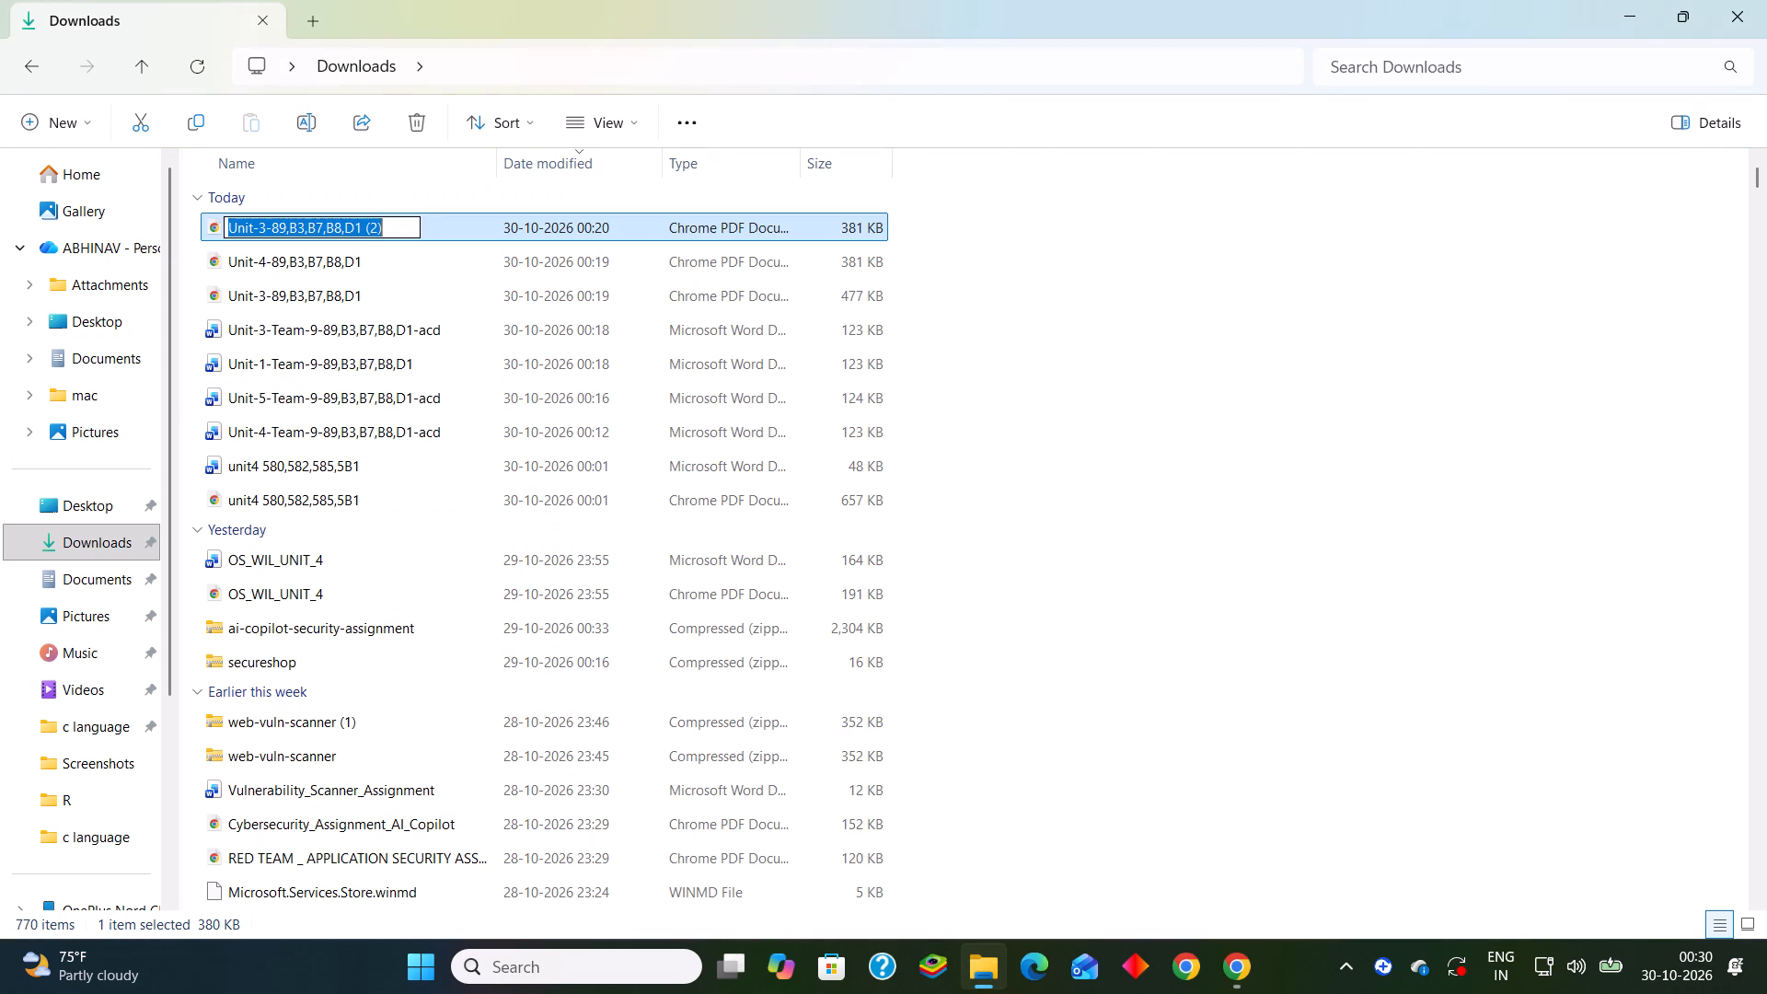
{"action": "left_click", "coordinate": [268, 225]}
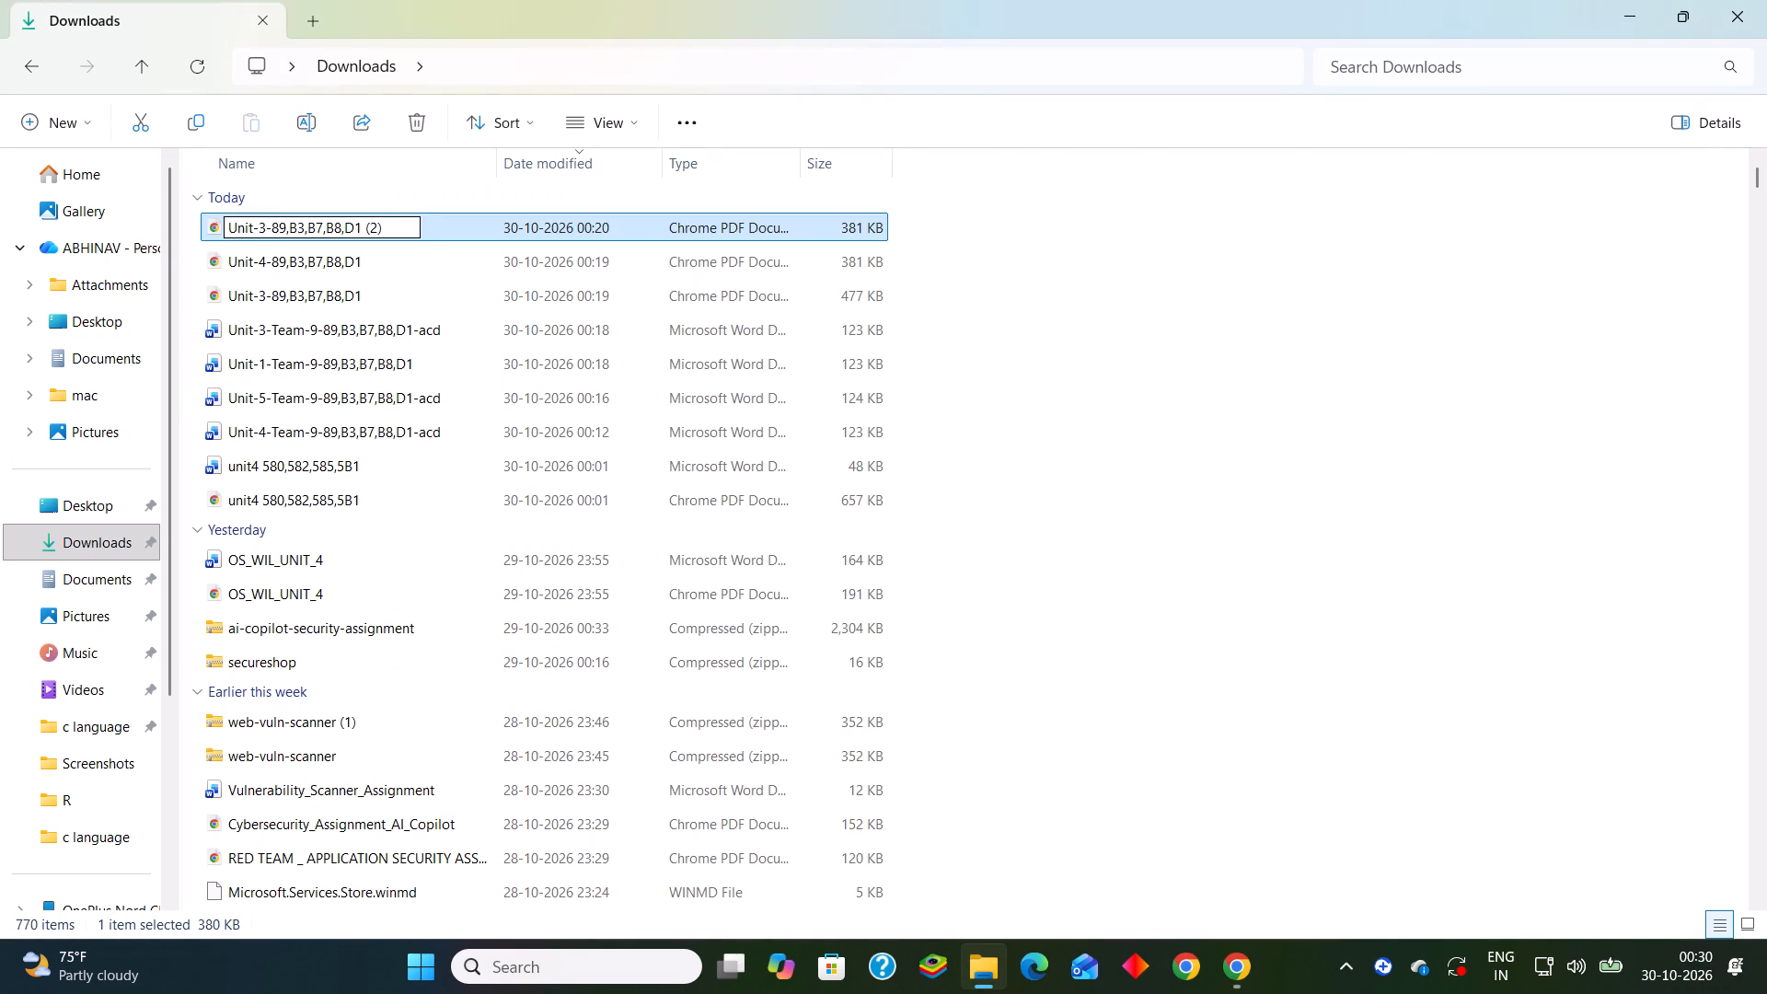
{"action": "key", "text": "BackSpace"}
{"action": "key", "text": "5"}
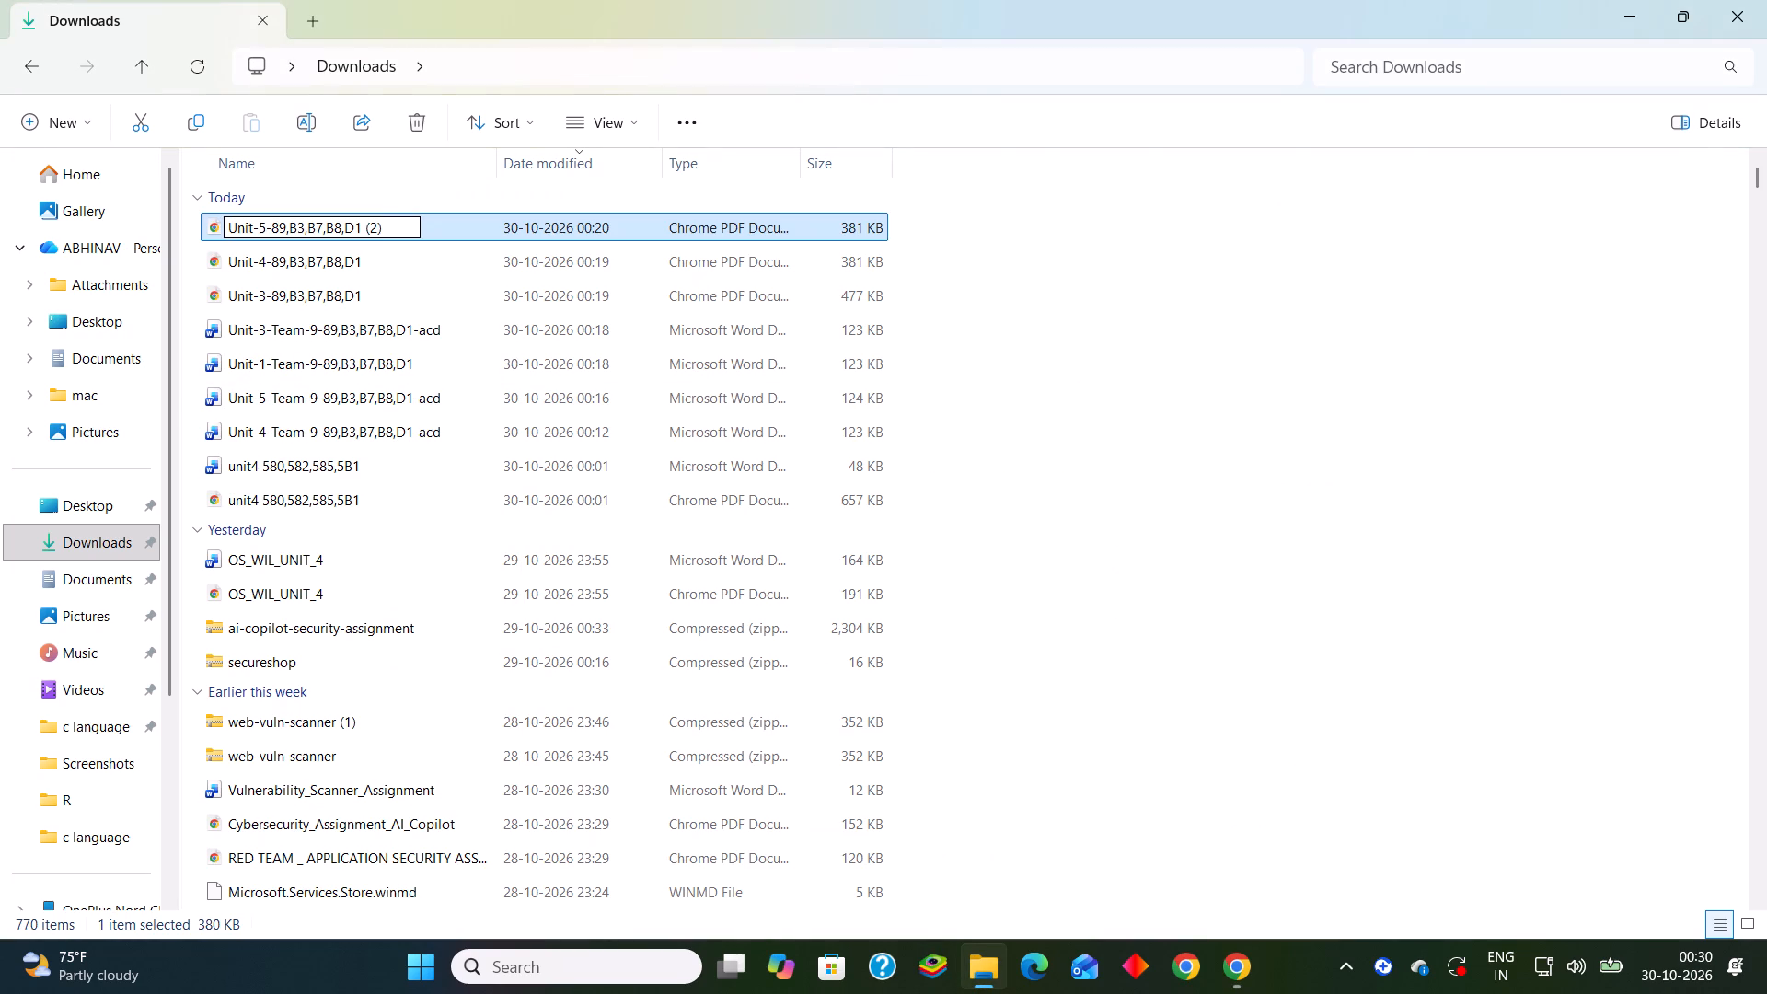
{"action": "left_click", "coordinate": [408, 229]}
{"action": "key", "text": "BackSpace"}
{"action": "key", "text": "BackSpace"}
{"action": "key", "text": "BackSpace"}
{"action": "key", "text": "Return"}
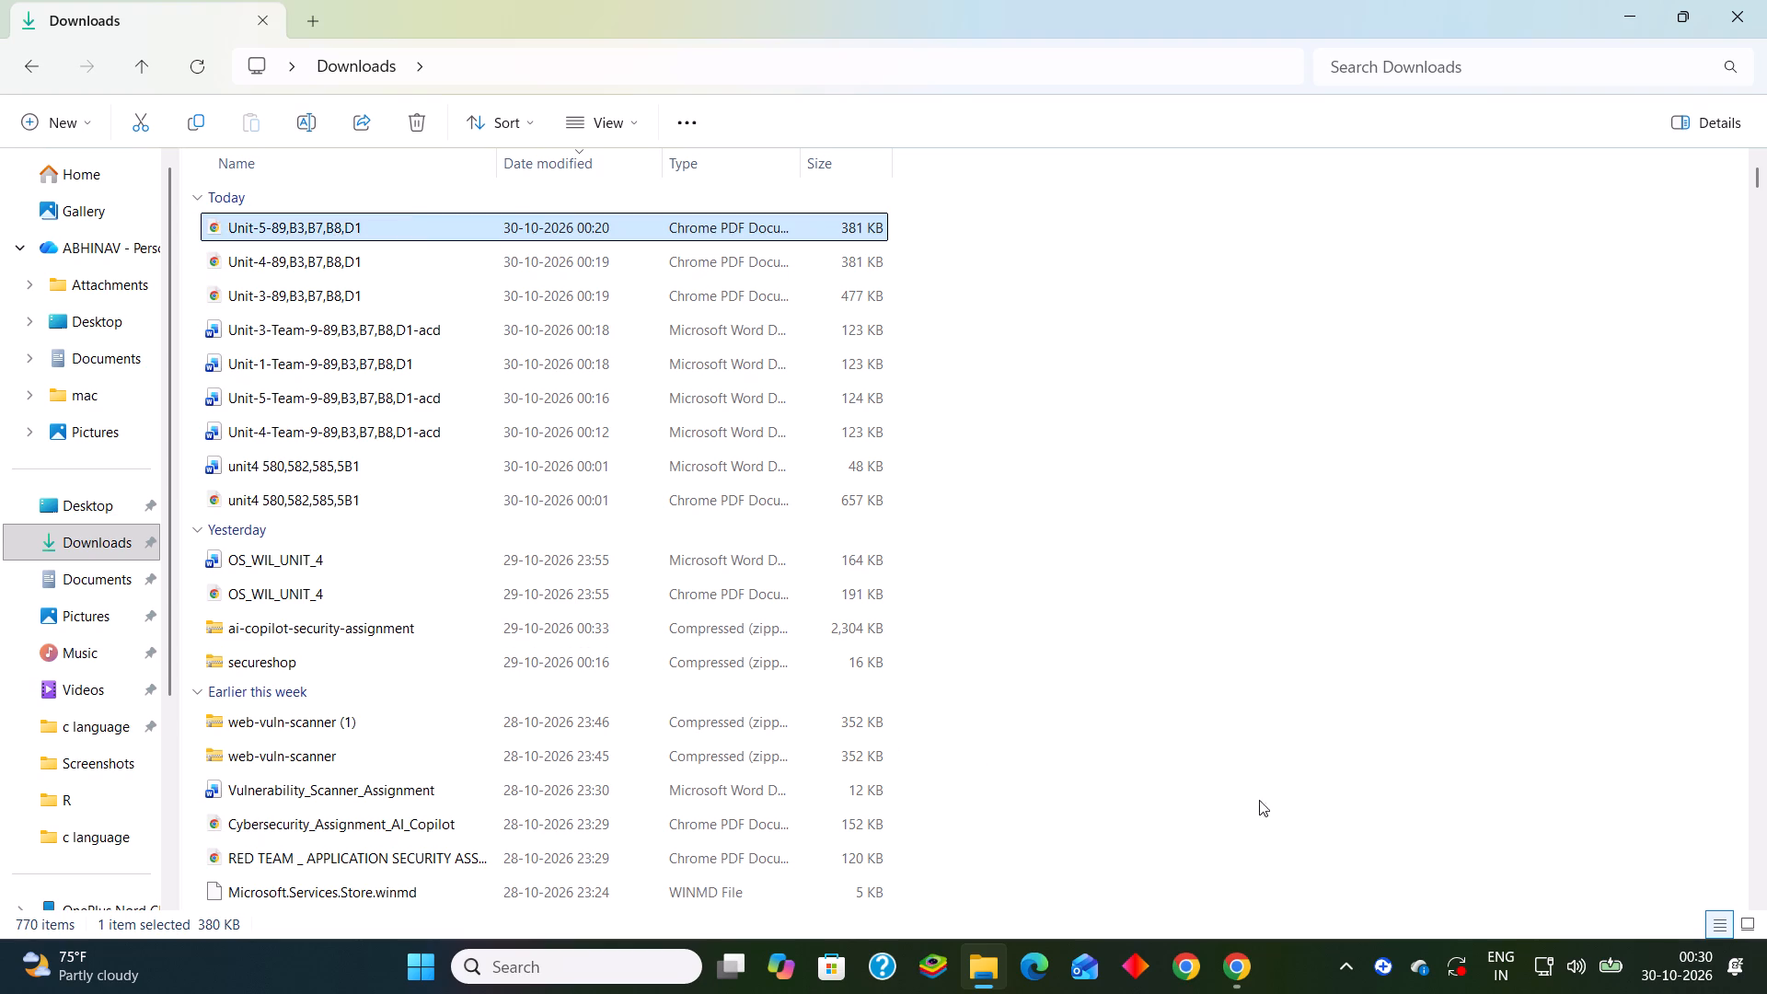
Switch to the TEAM 9 folder in Google Drive and upload the PDF "Unit-3-89,B3,B7,B8,D1" from Downloads.
{"action": "left_click", "coordinate": [1261, 964]}
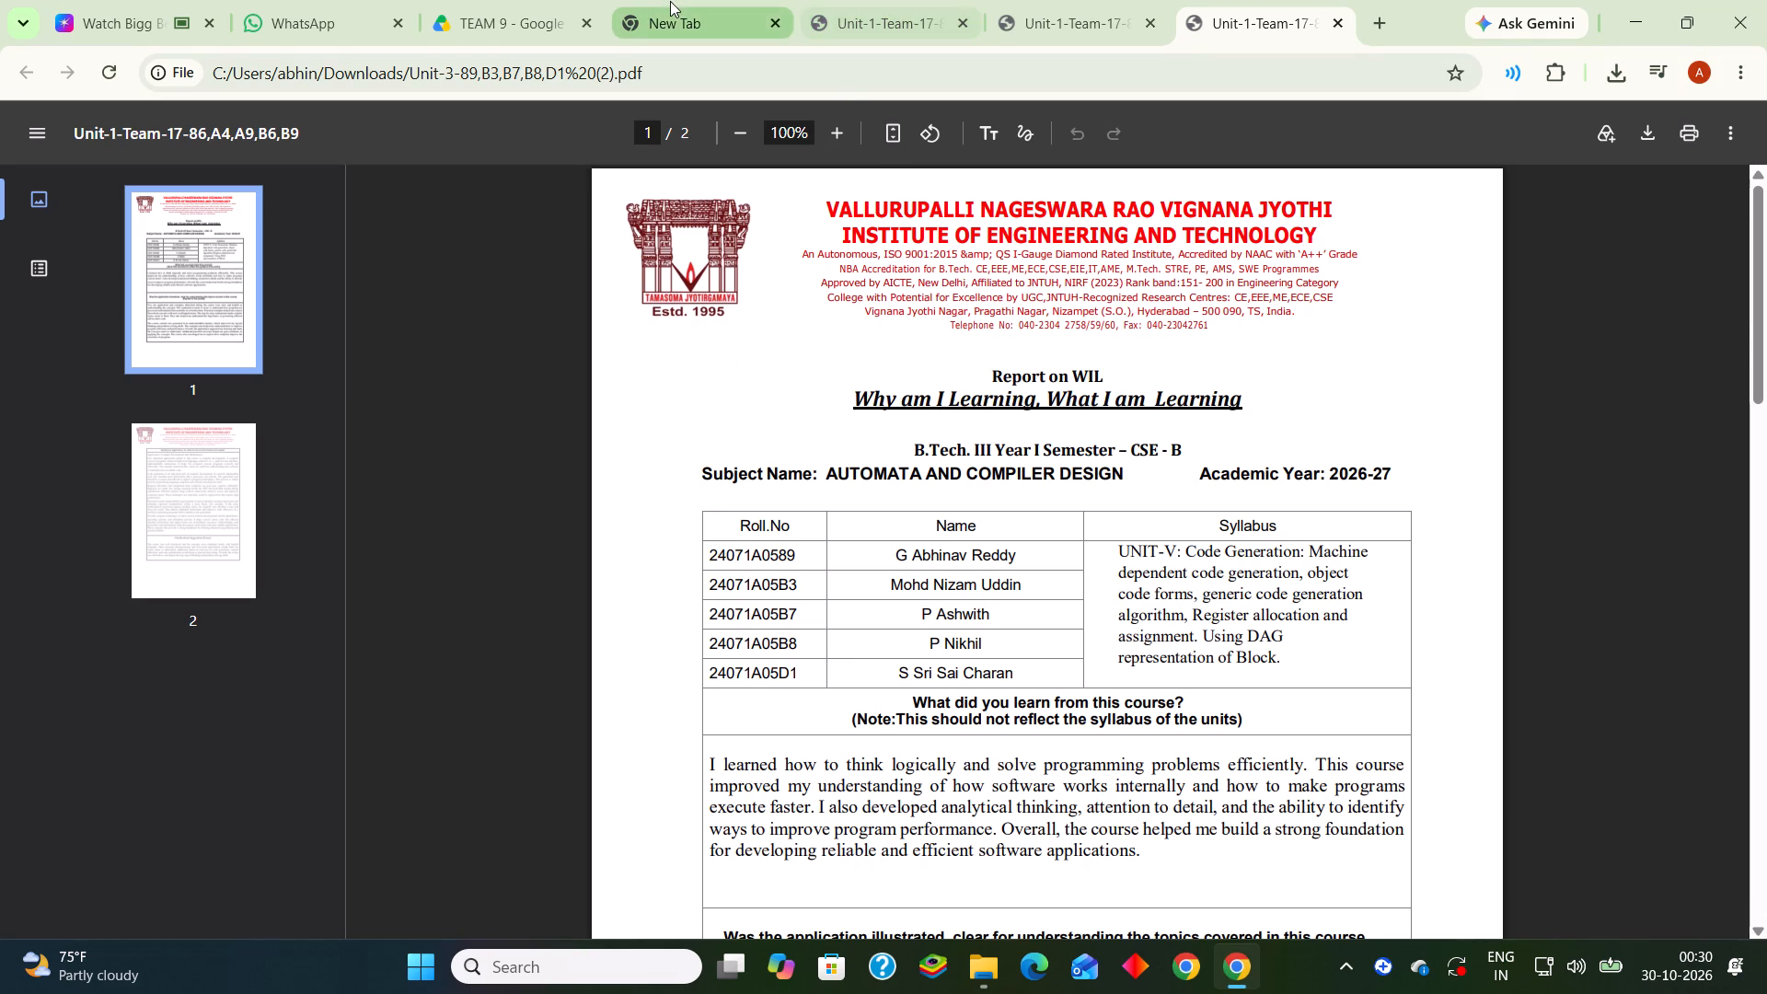
{"action": "left_click", "coordinate": [534, 0]}
{"action": "left_click", "coordinate": [84, 229]}
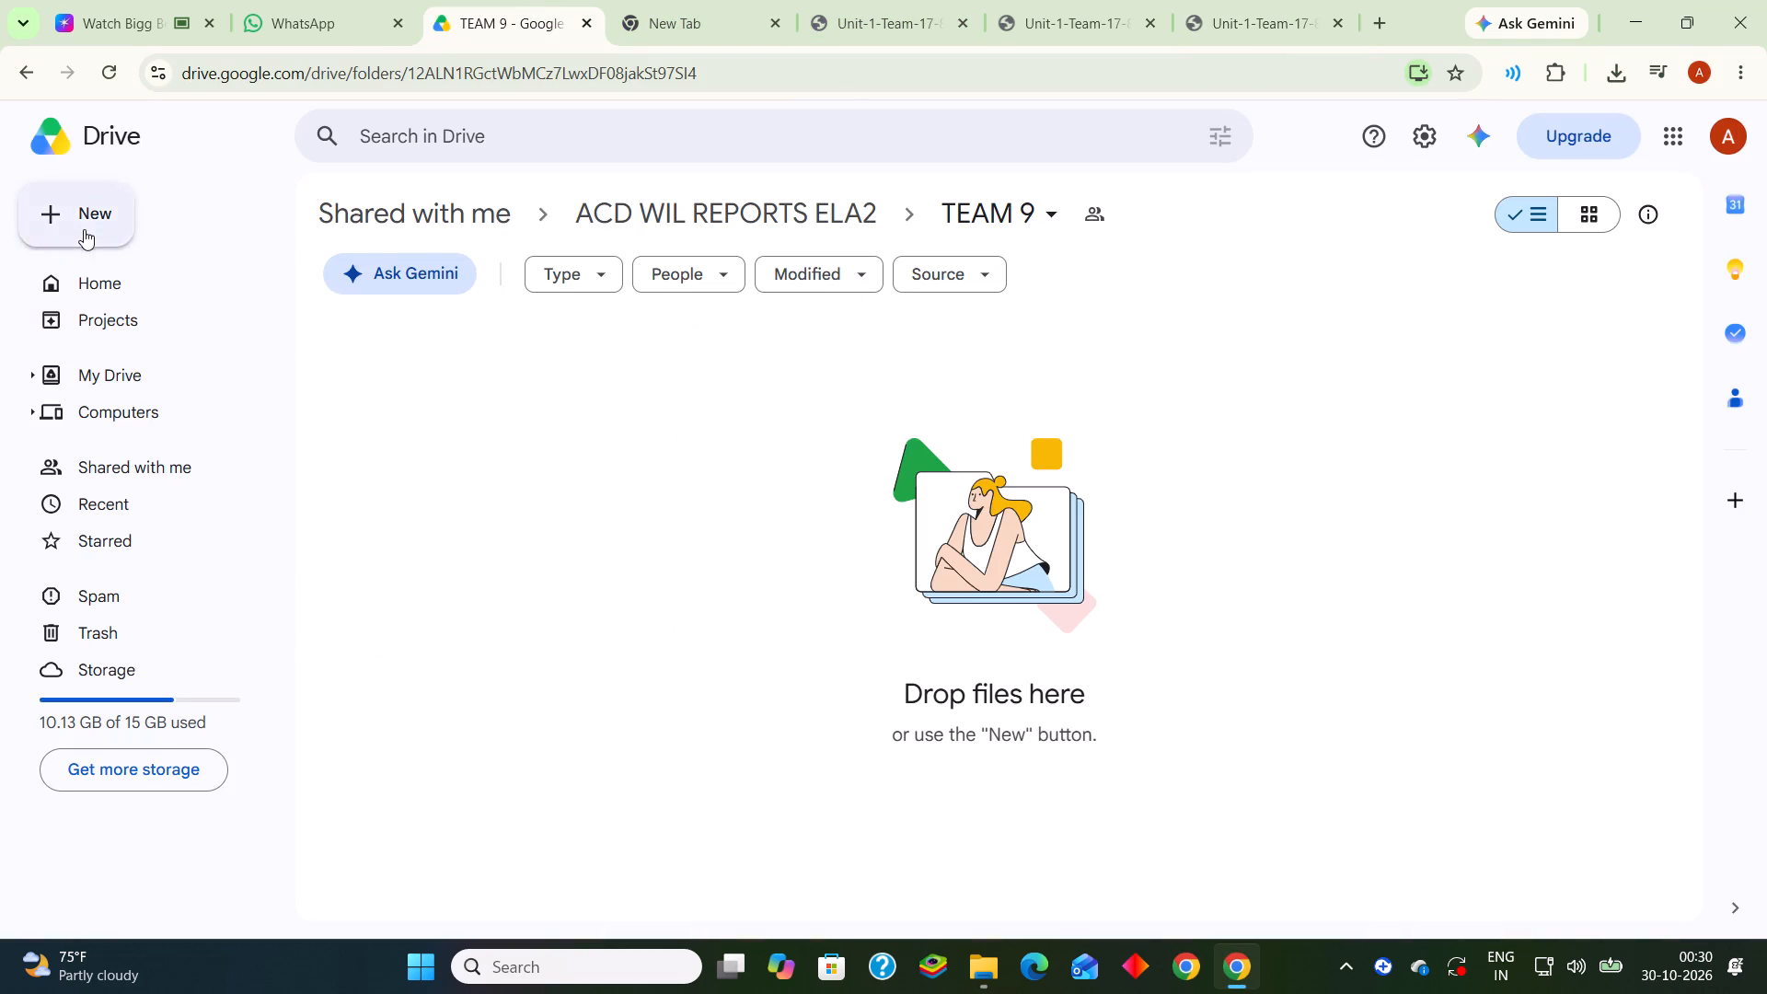
{"action": "left_click", "coordinate": [240, 254]}
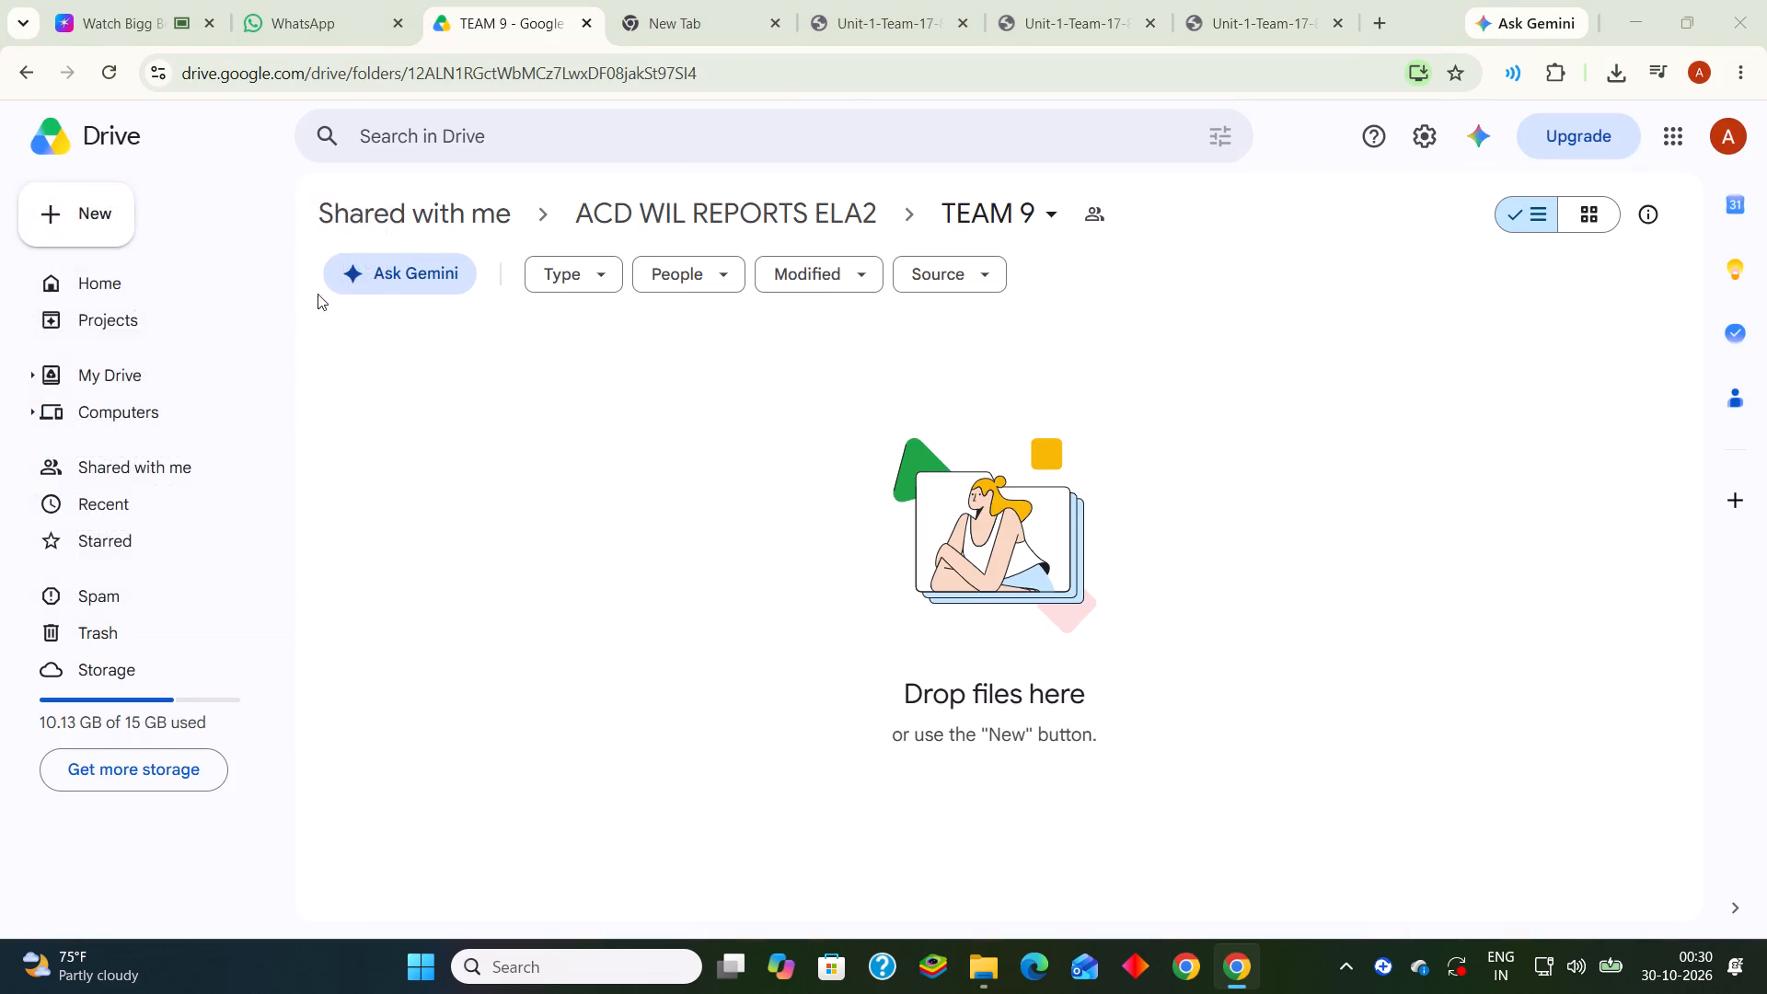
{"action": "scroll", "coordinate": [94, 376], "scroll_direction": "down", "scroll_amount": 1}
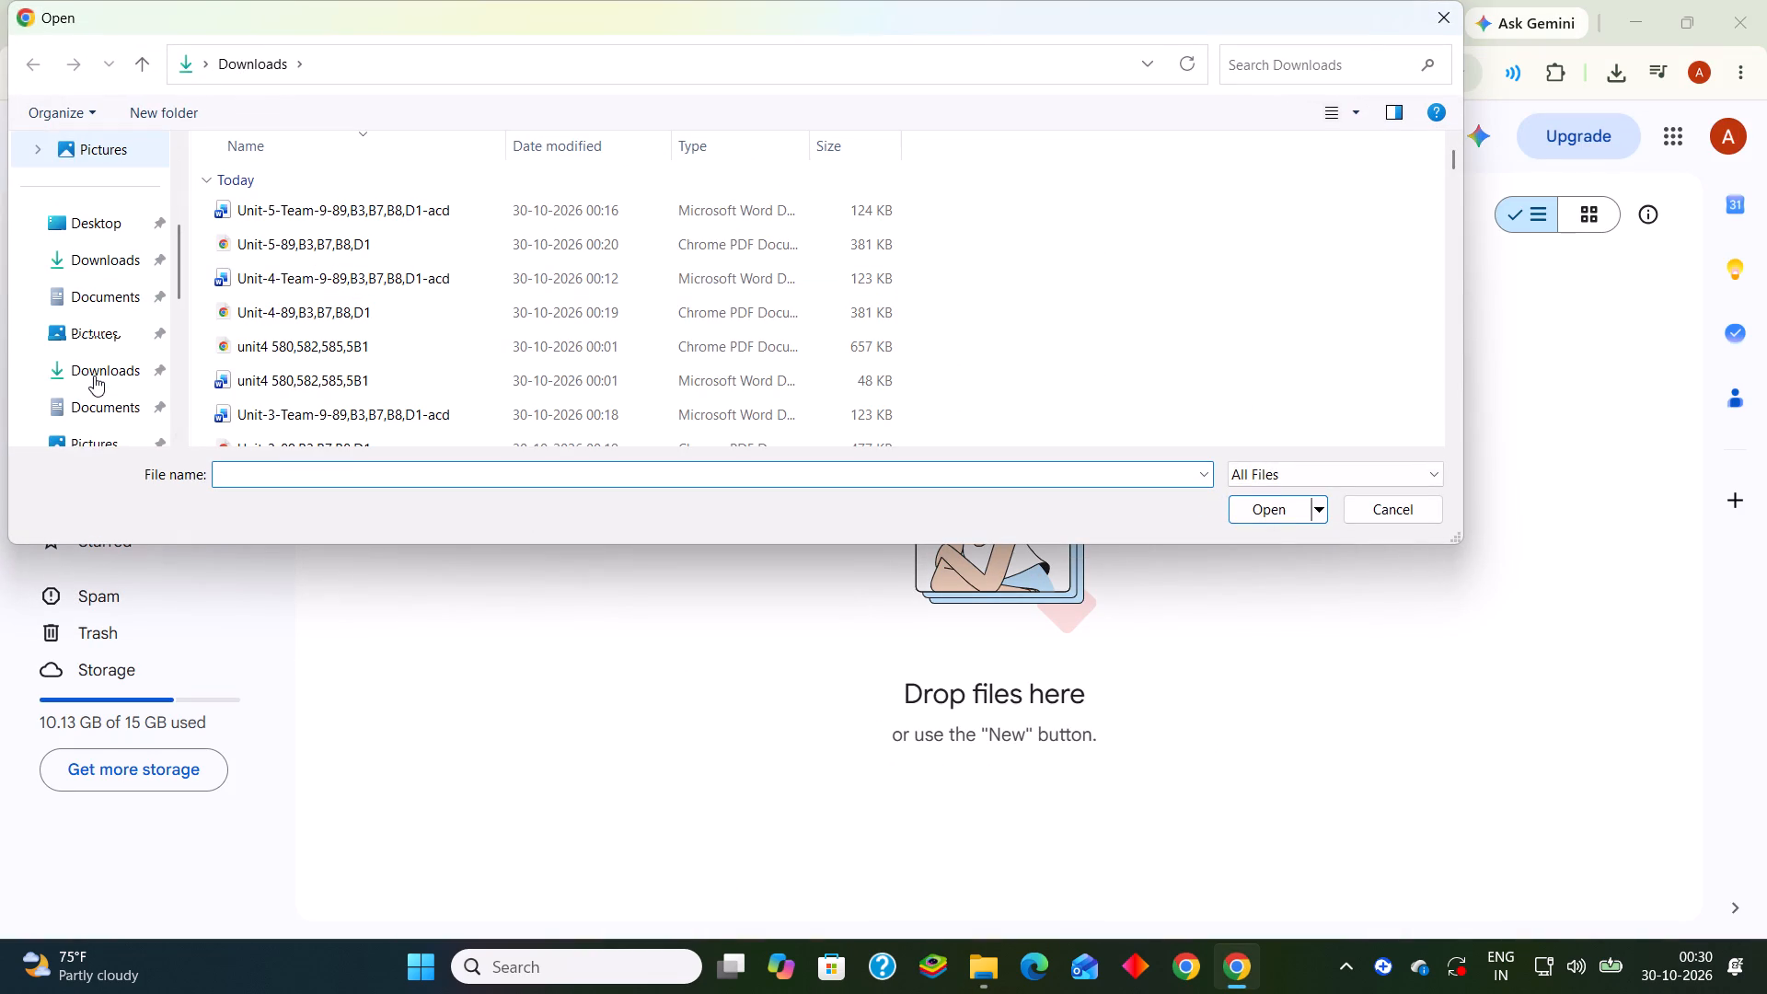
{"action": "scroll", "coordinate": [94, 376], "scroll_direction": "down", "scroll_amount": 1}
{"action": "left_click", "coordinate": [119, 256]}
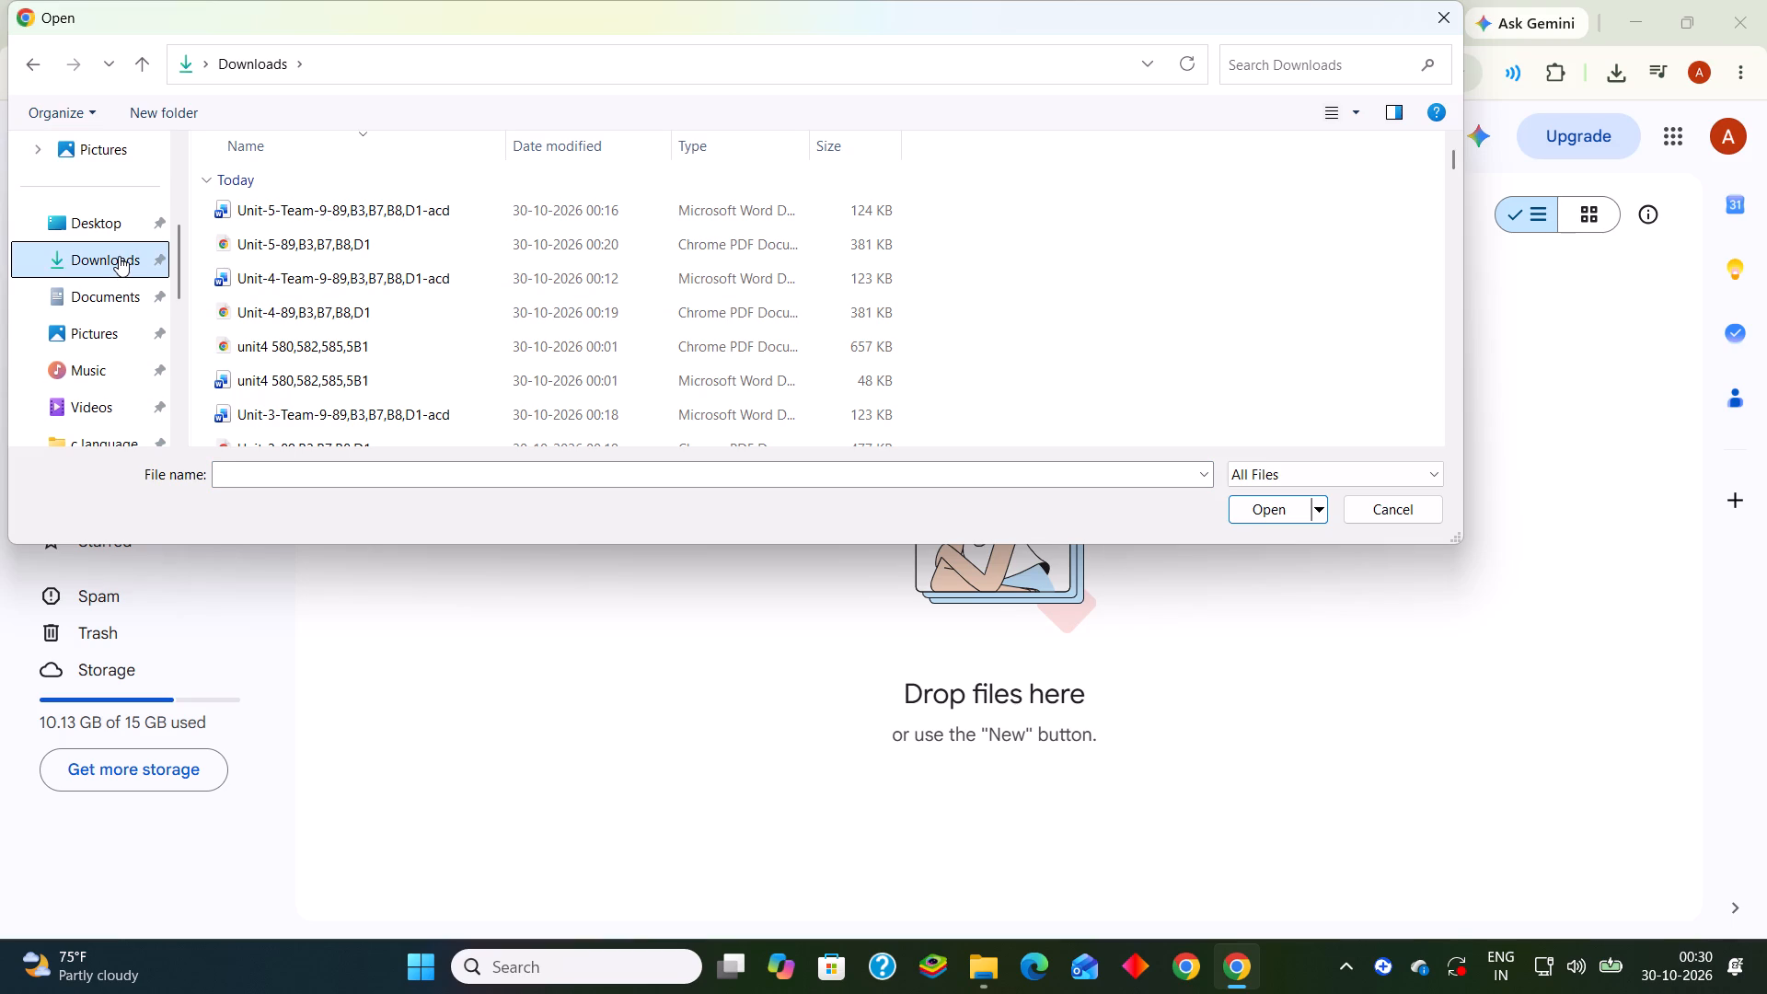
{"action": "left_click", "coordinate": [119, 256]}
{"action": "left_click", "coordinate": [119, 256]}
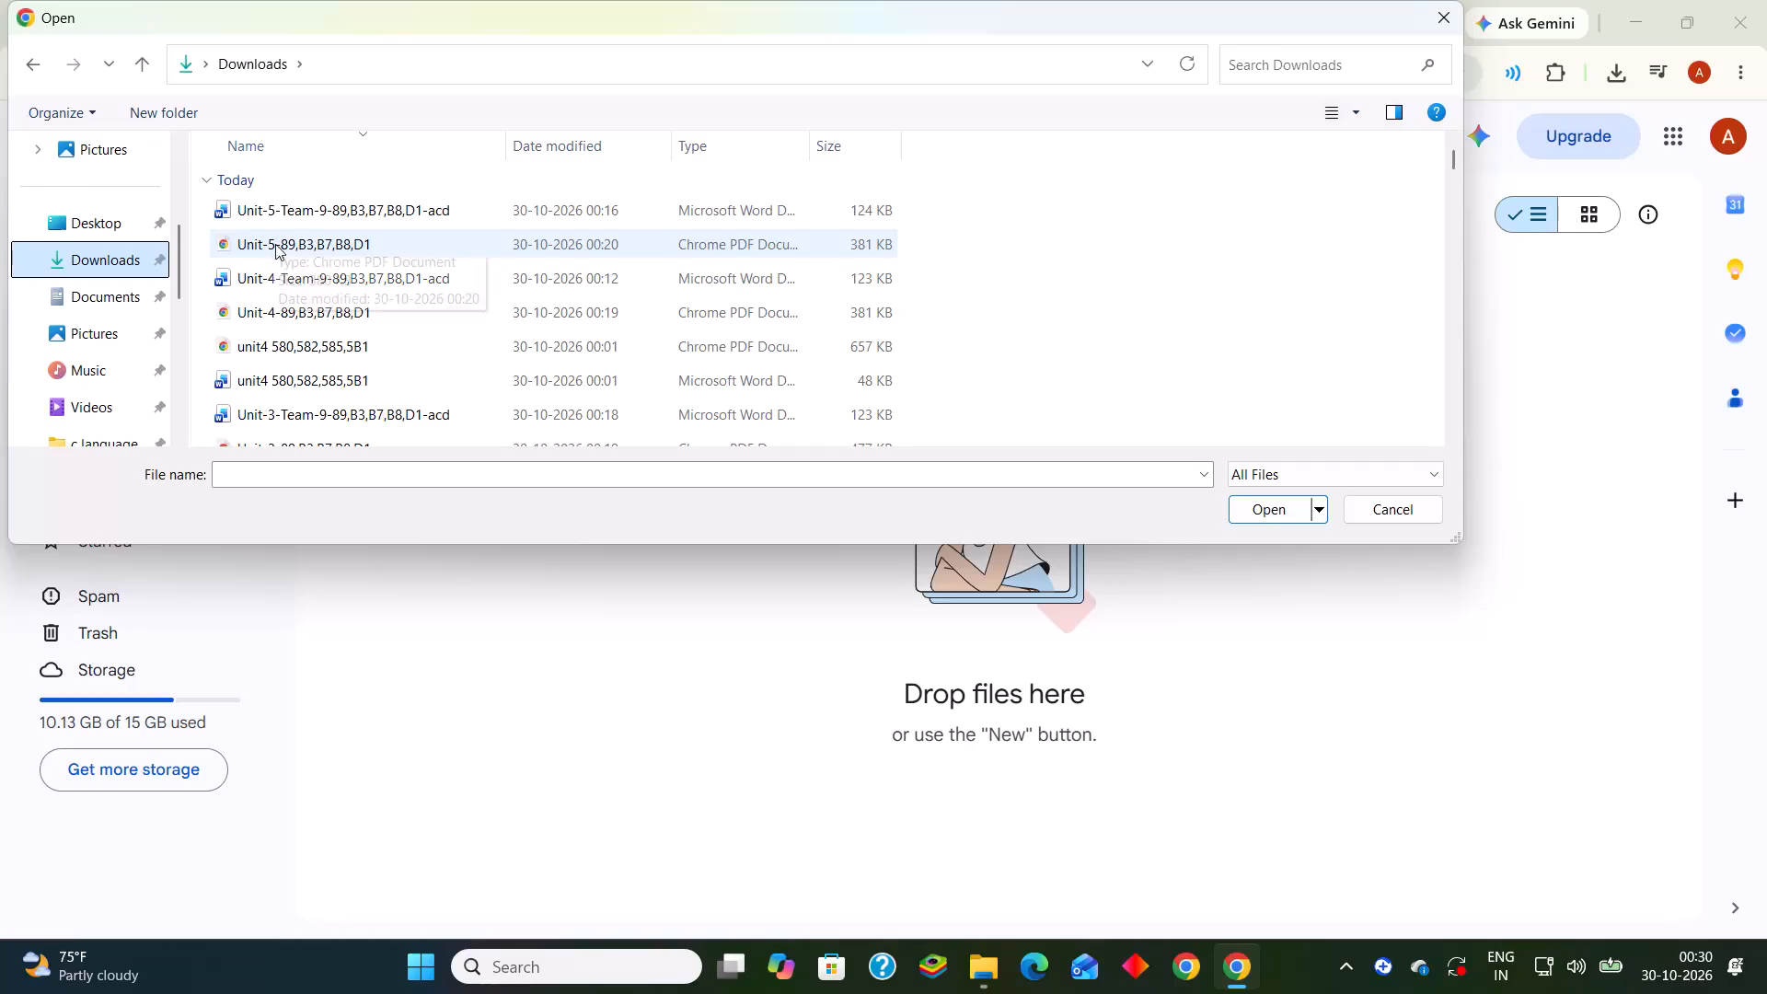
{"action": "scroll", "coordinate": [306, 378], "scroll_direction": "down", "scroll_amount": 2}
{"action": "left_click", "coordinate": [306, 376]}
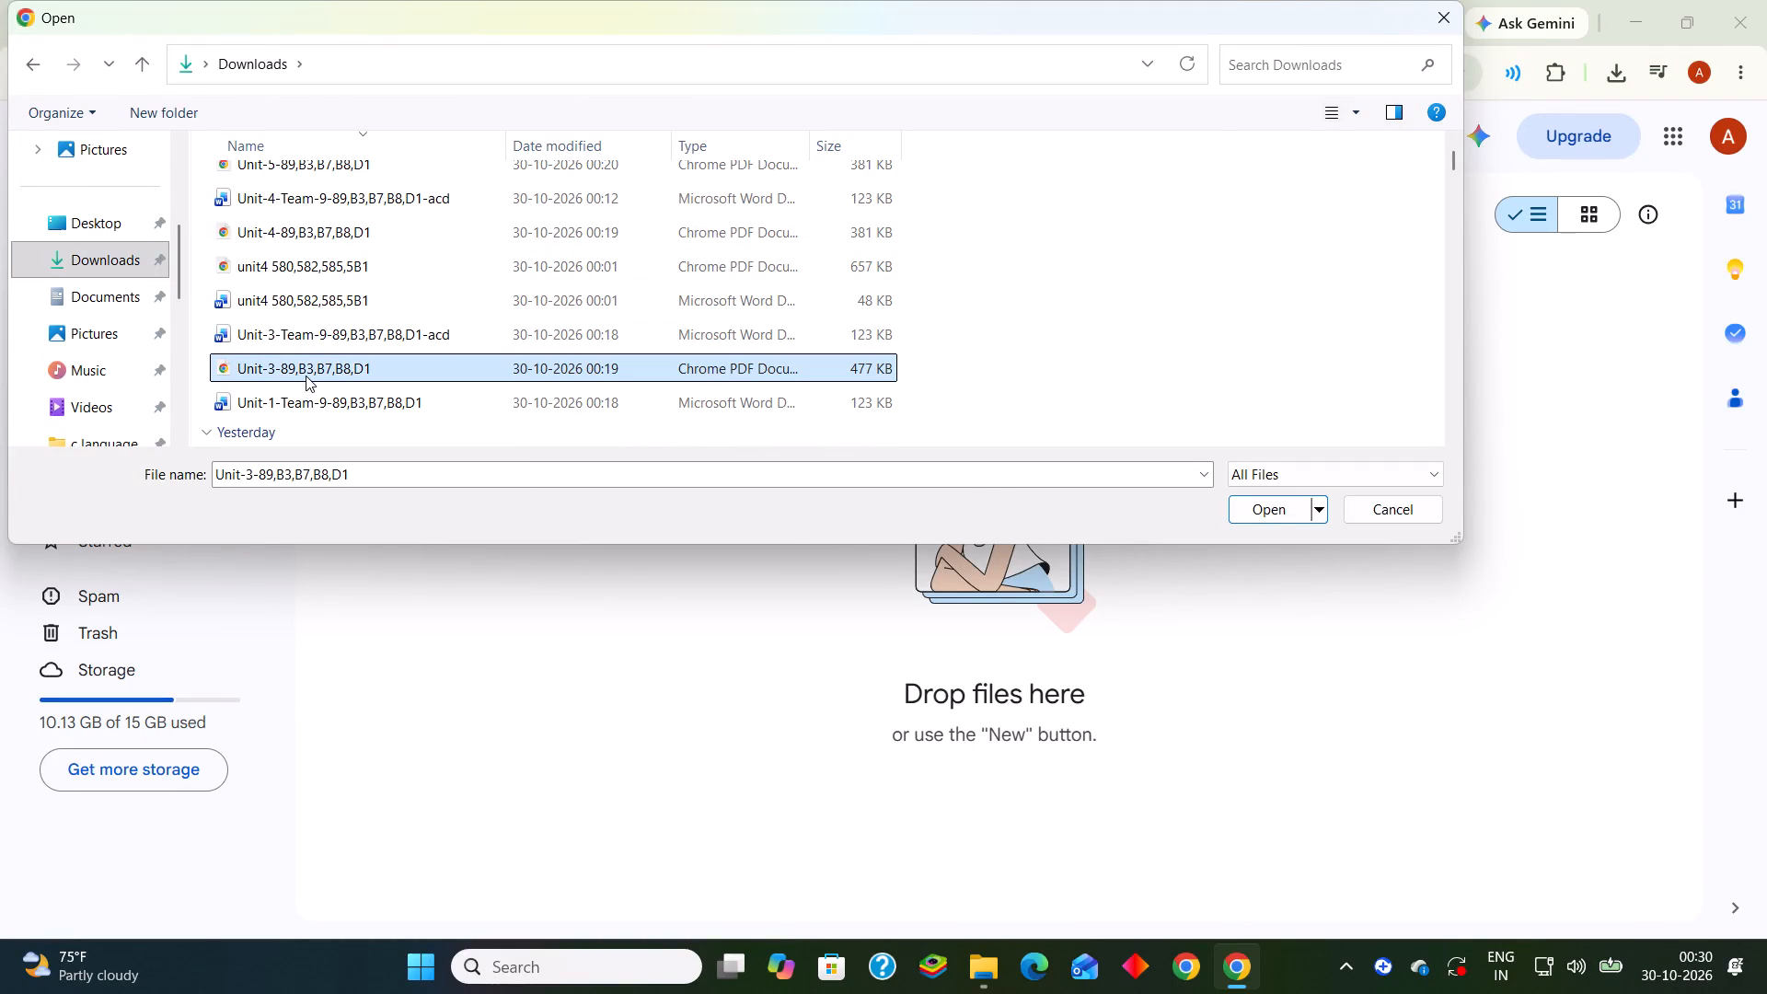
{"action": "key", "text": "Return"}
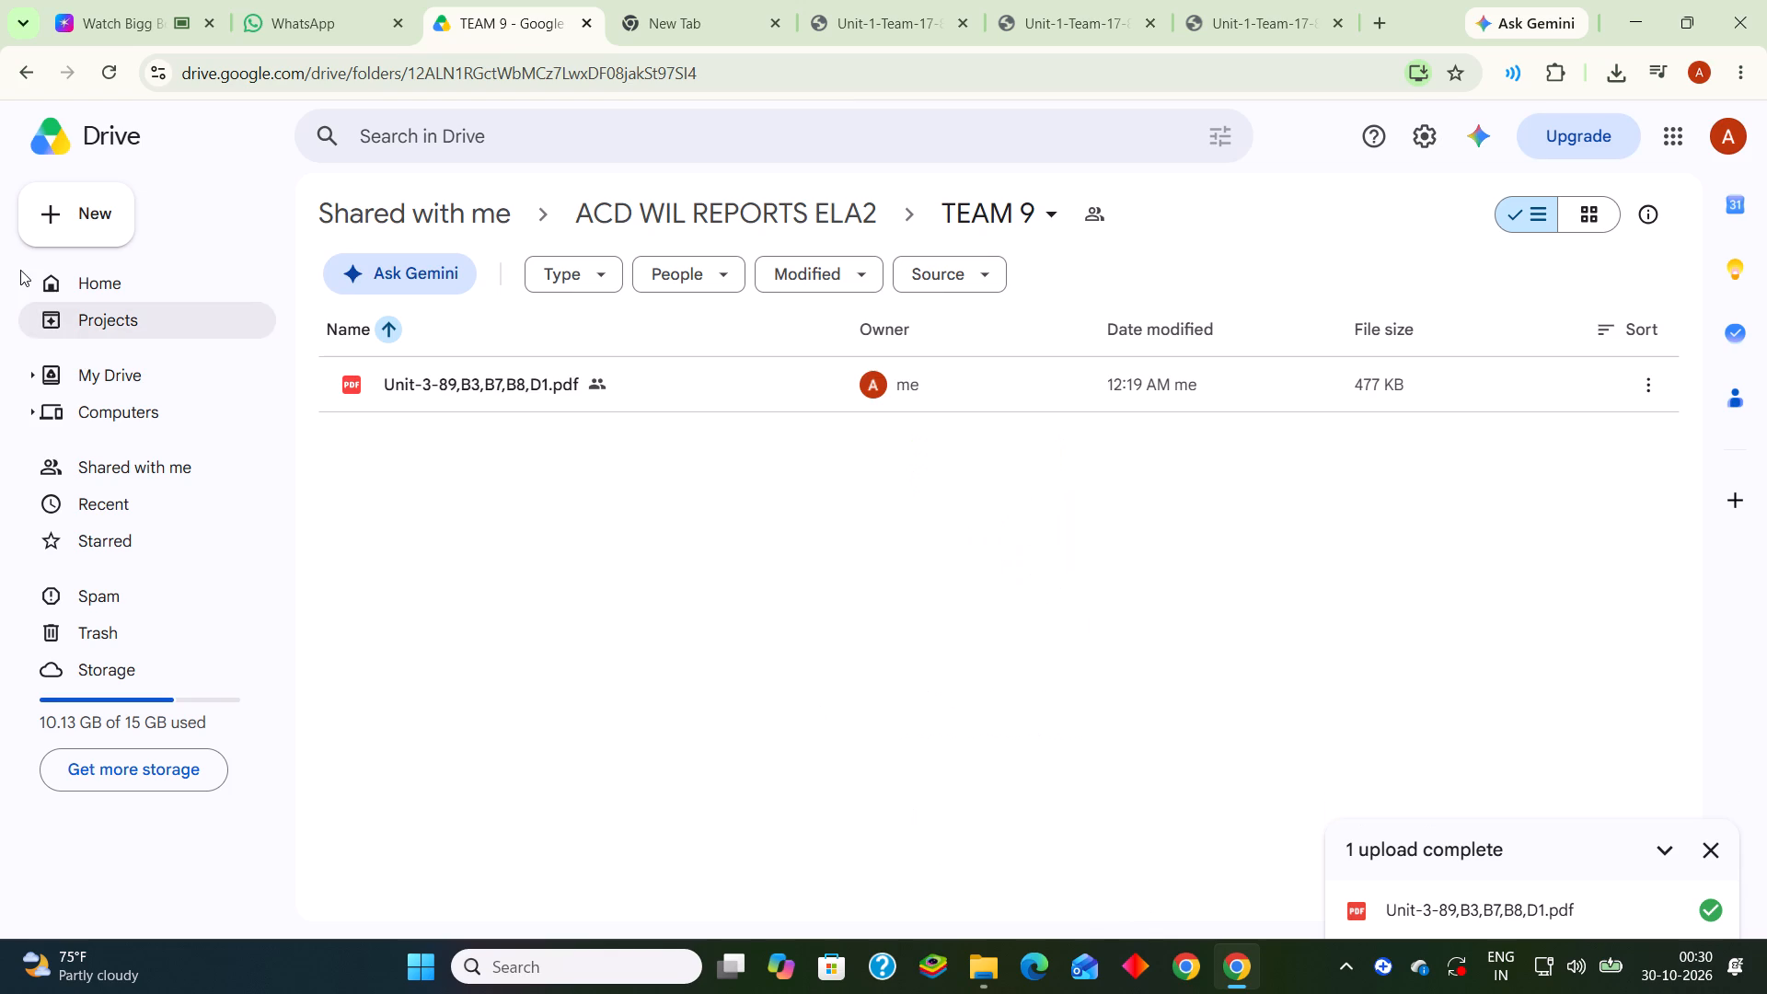
Upload the PDF "Unit-4-89,B3,B7,B8,D1" from Downloads to the TEAM 9 folder.
{"action": "left_click", "coordinate": [44, 219]}
{"action": "left_click", "coordinate": [159, 279]}
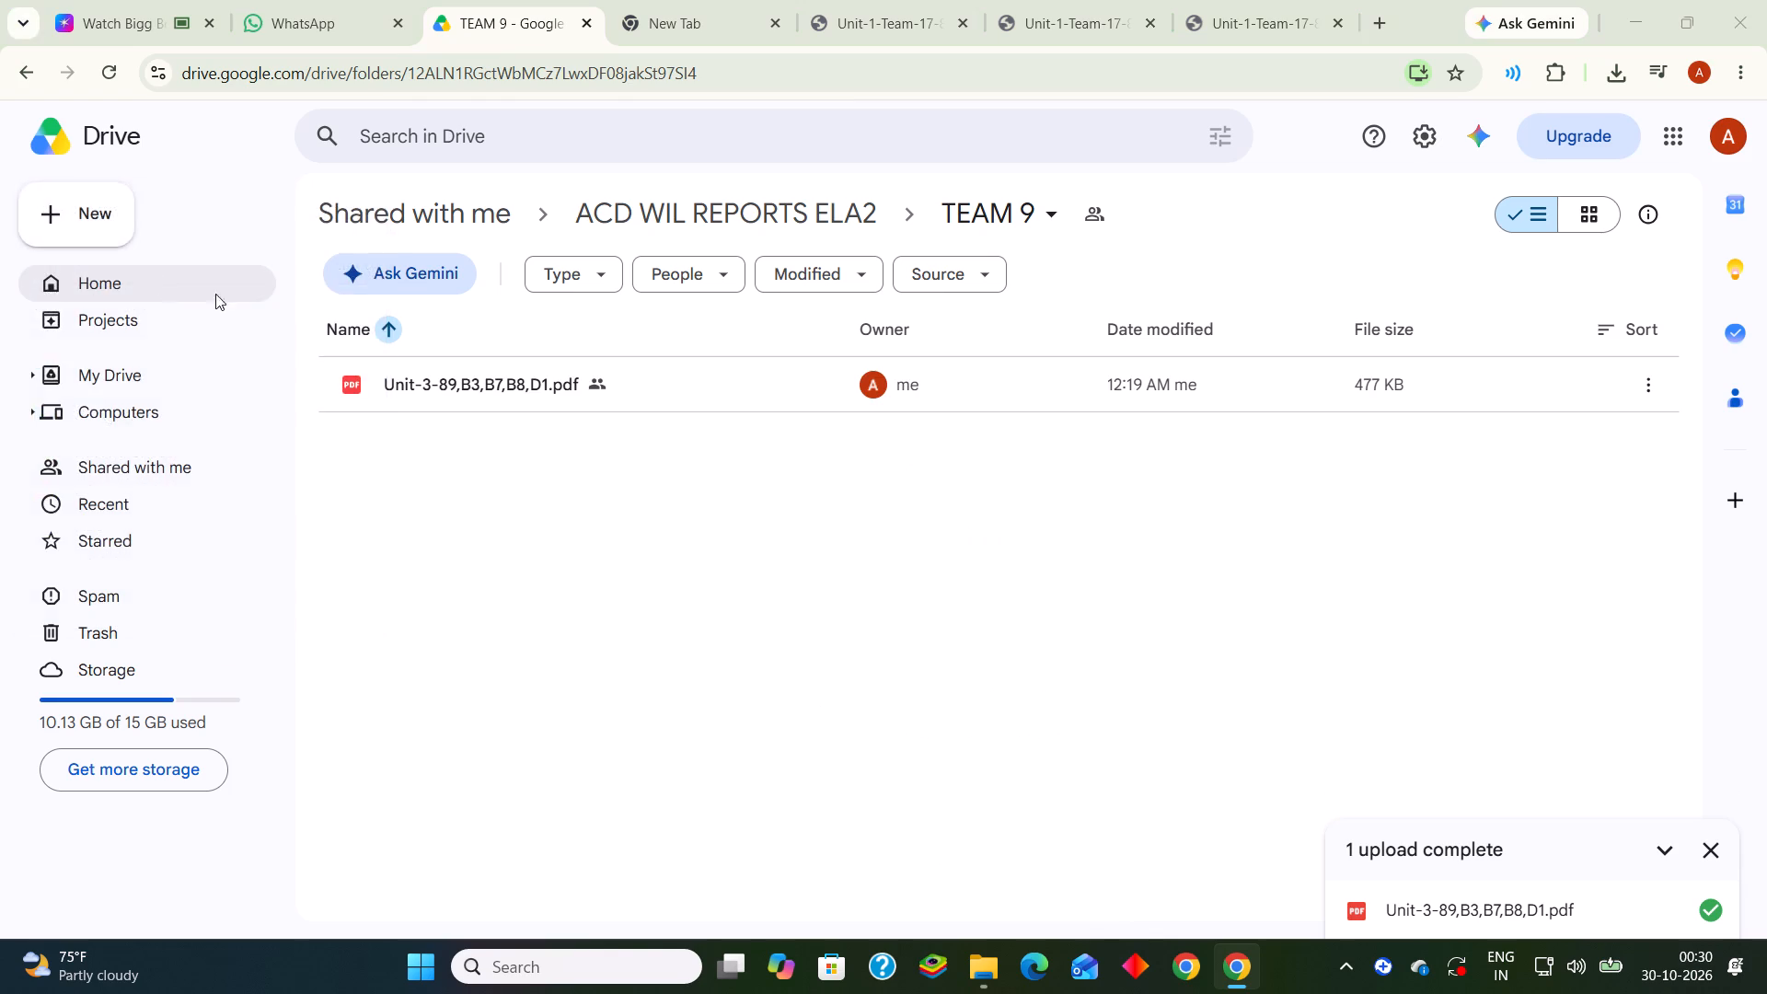
{"action": "left_click", "coordinate": [326, 325]}
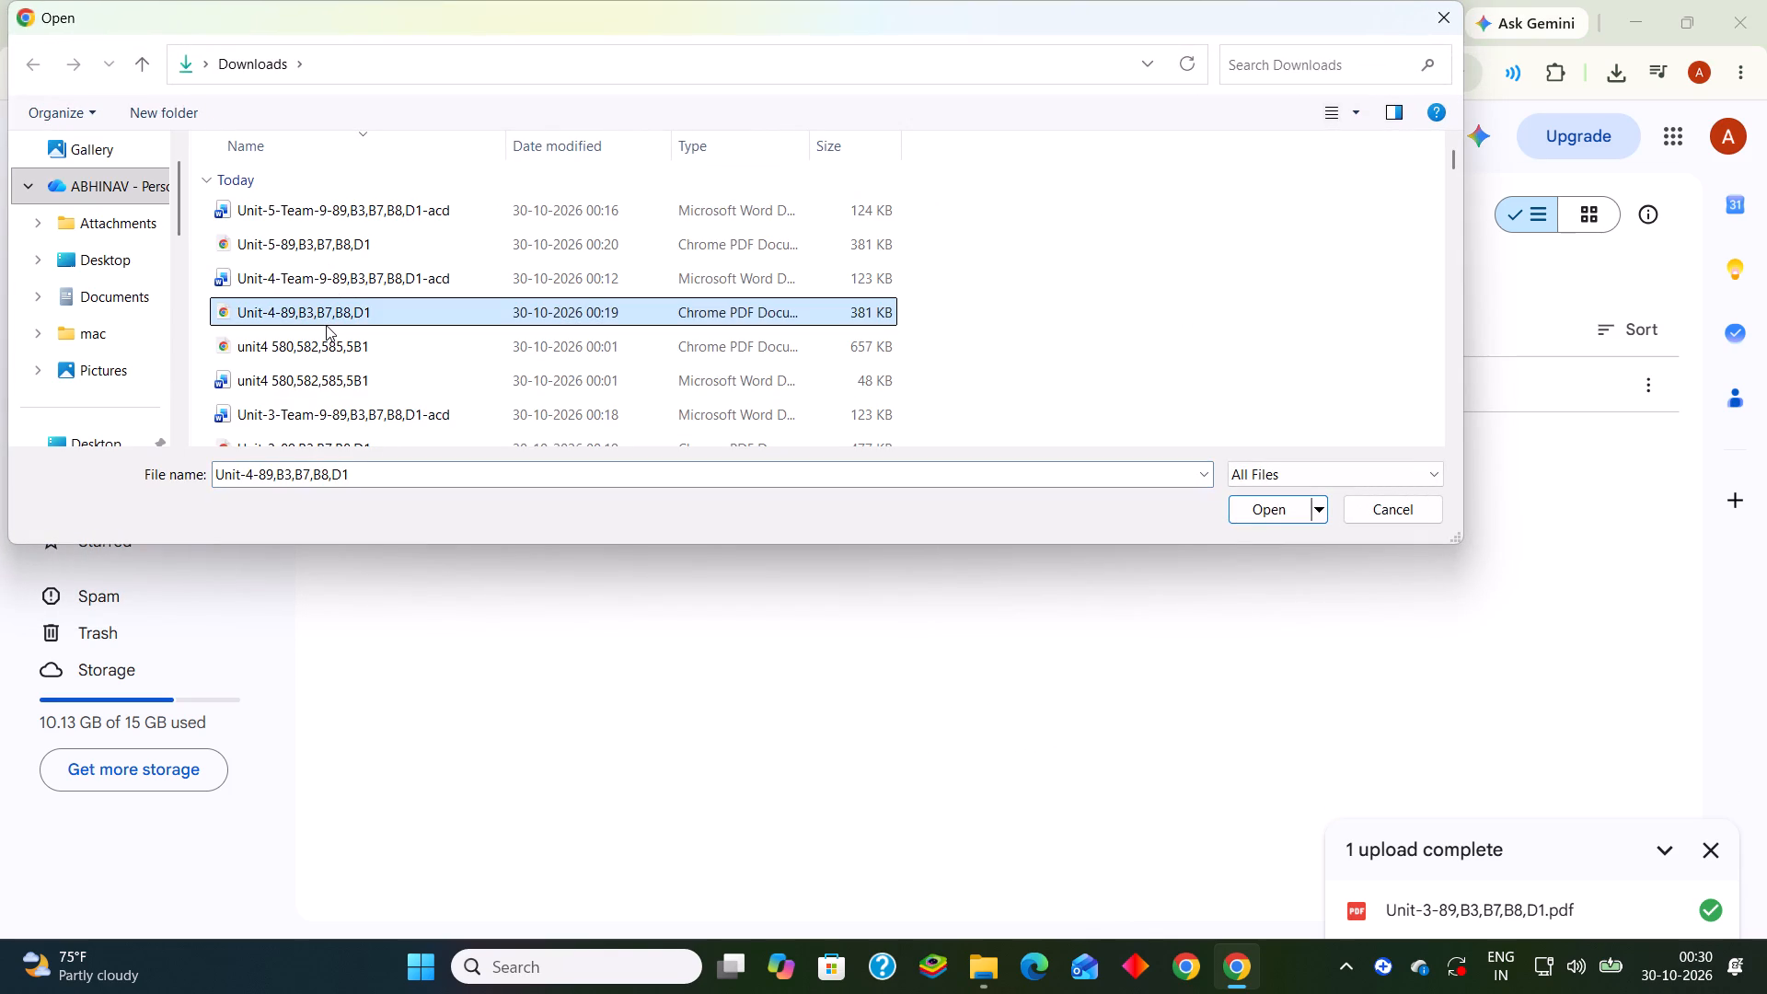
{"action": "key", "text": "Return"}
Start adding another item to the TEAM 9 folder.
{"action": "left_click", "coordinate": [94, 216]}
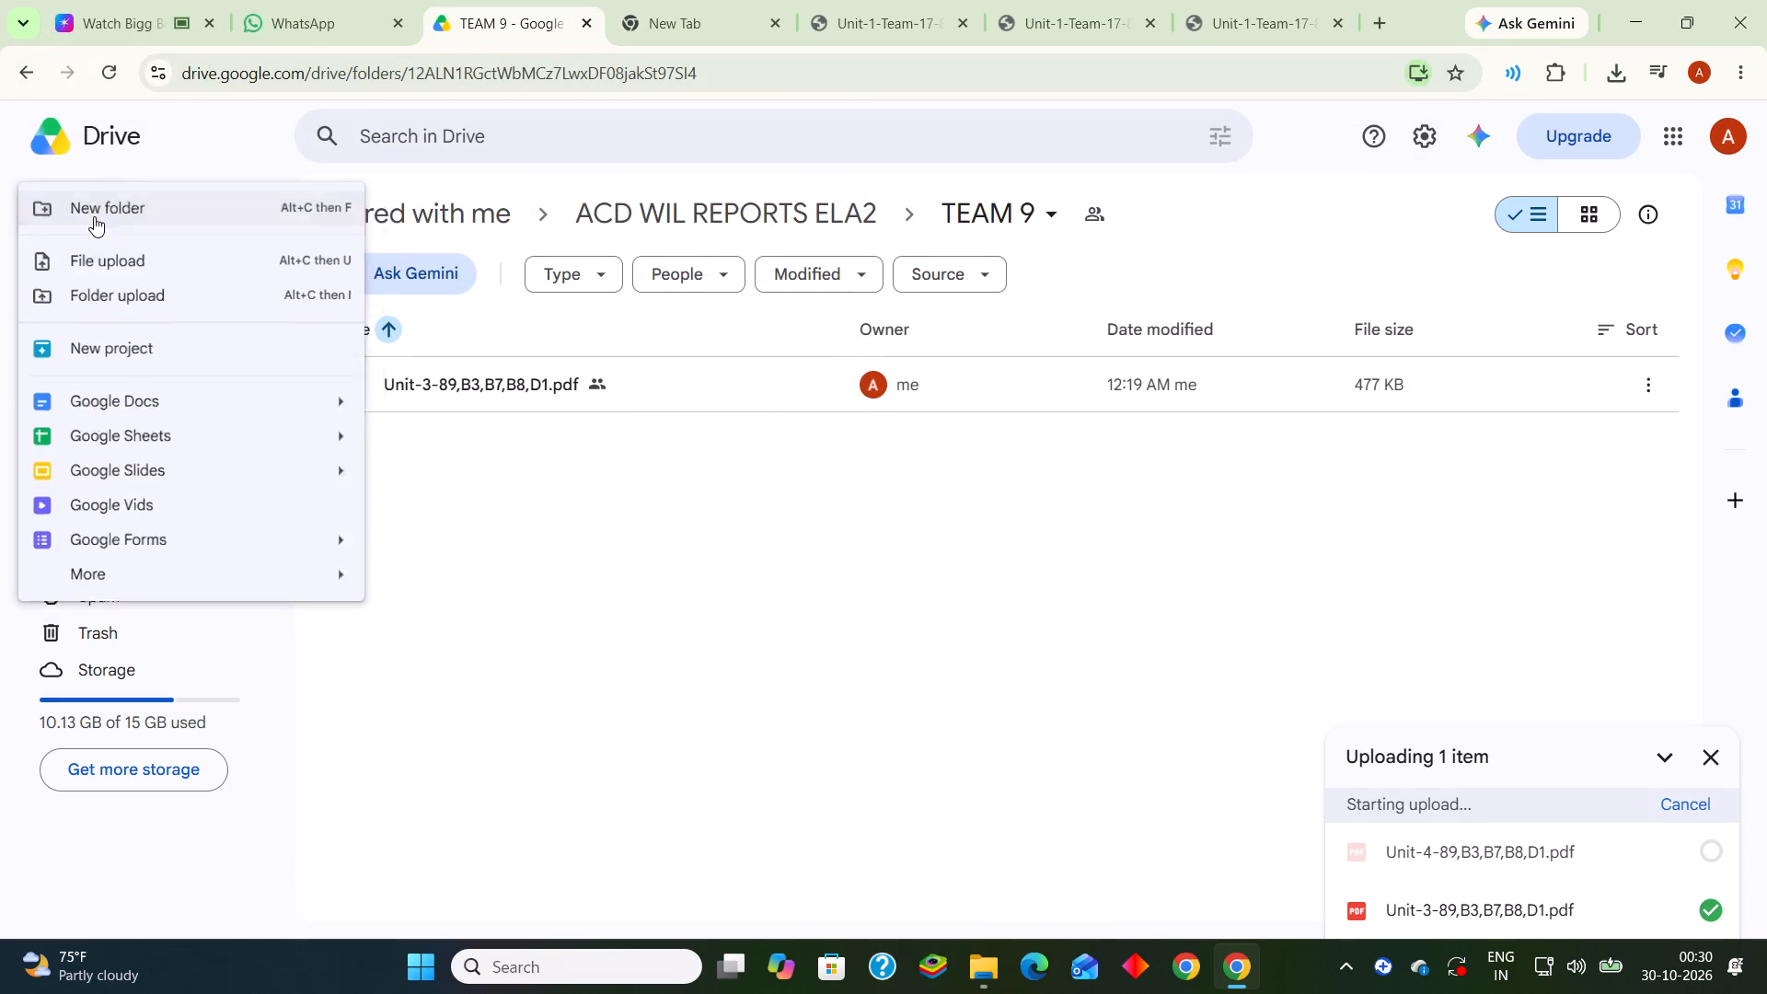
Upload the PDF "Unit-5-89,B3,B7,B8,D1" from Downloads to the TEAM 9 folder.
{"action": "left_click", "coordinate": [184, 251]}
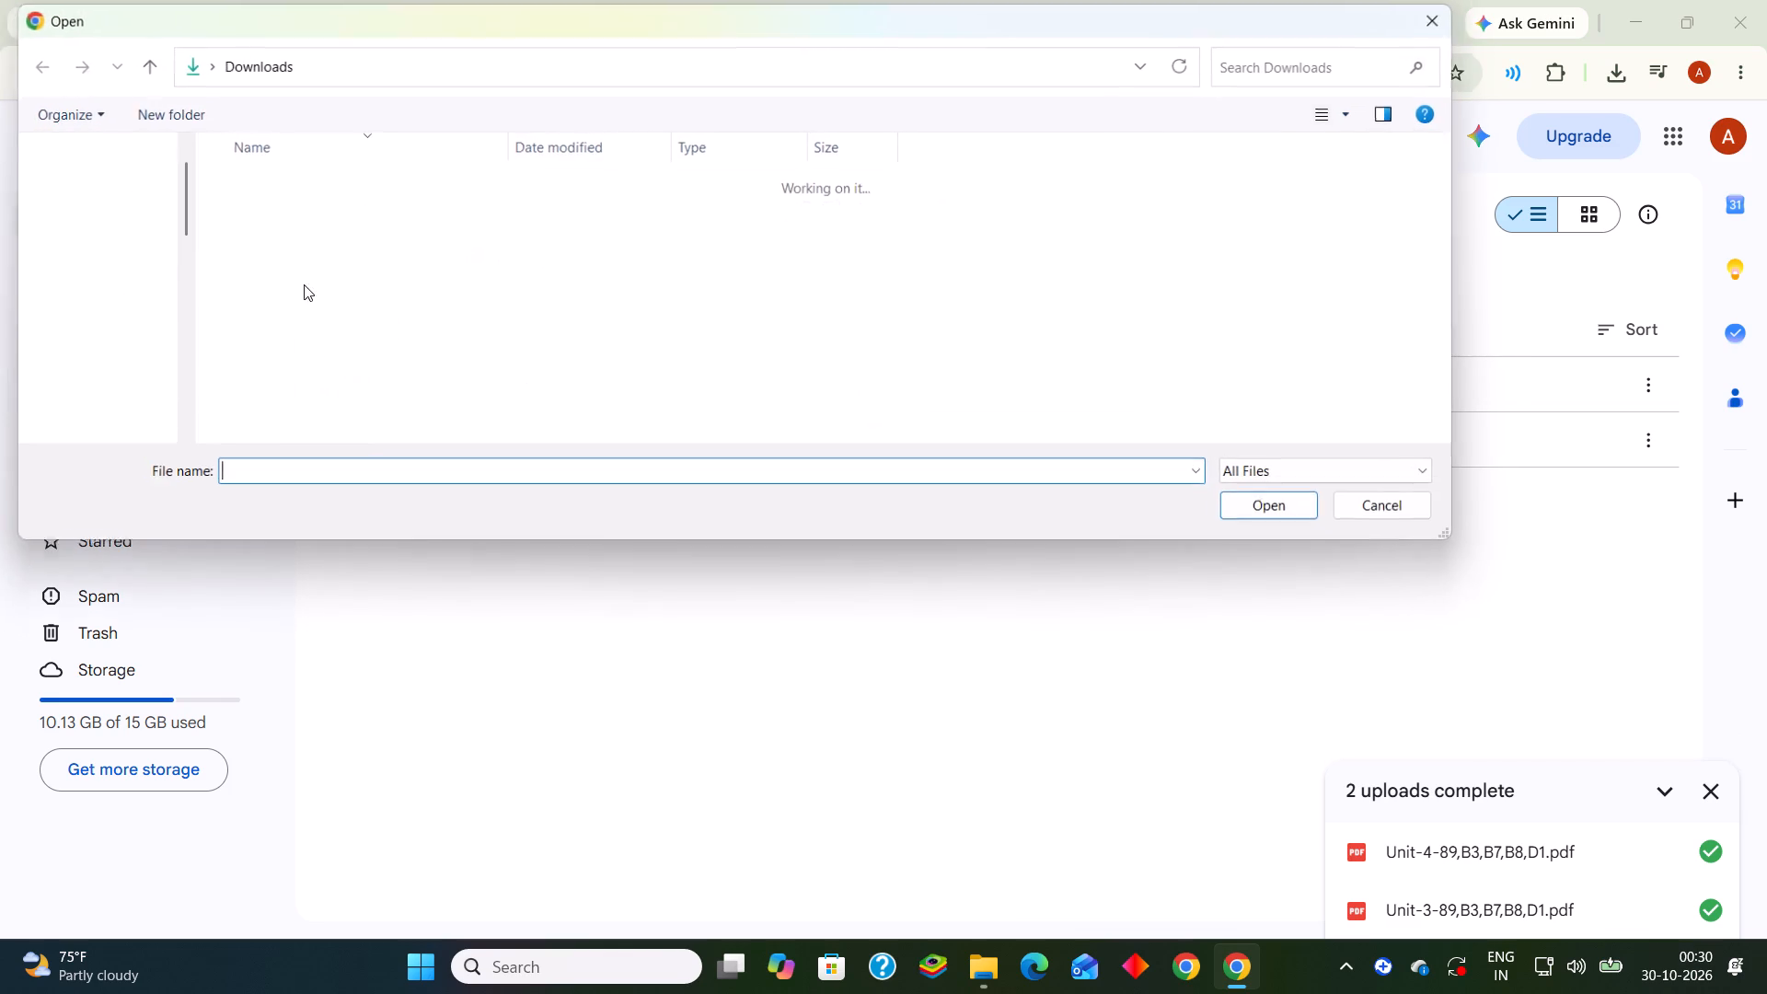
{"action": "left_click", "coordinate": [336, 250]}
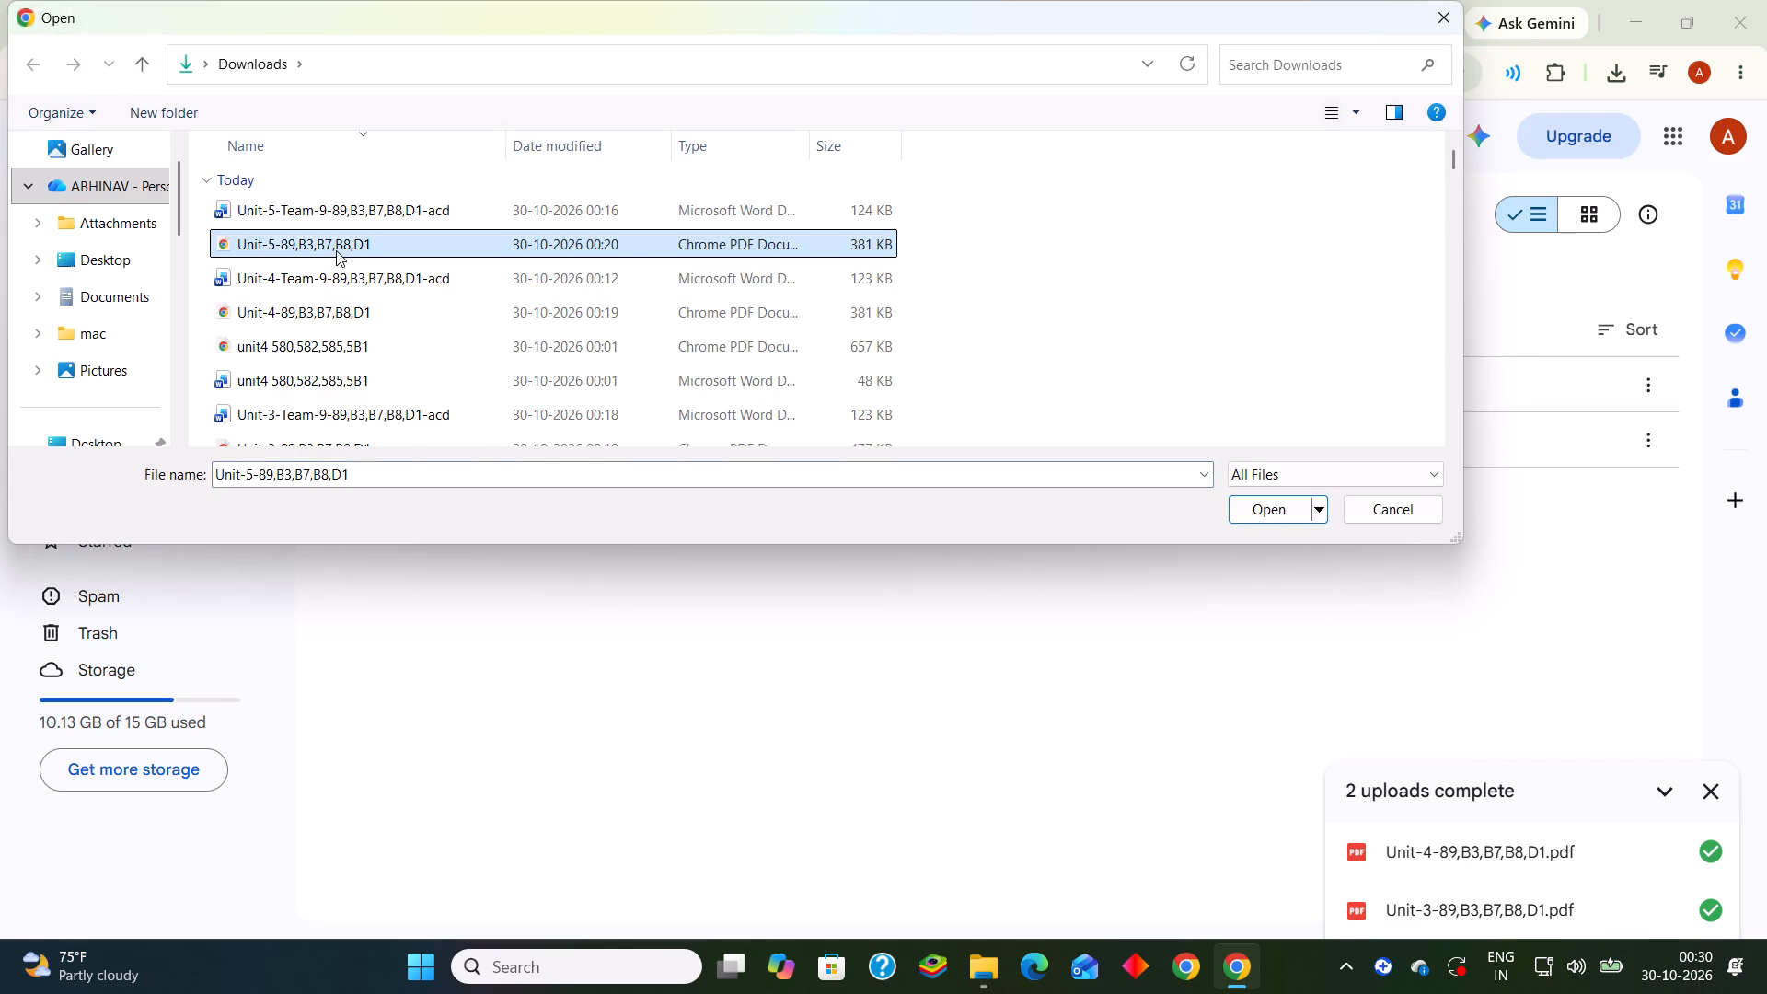
{"action": "key", "text": "Return"}
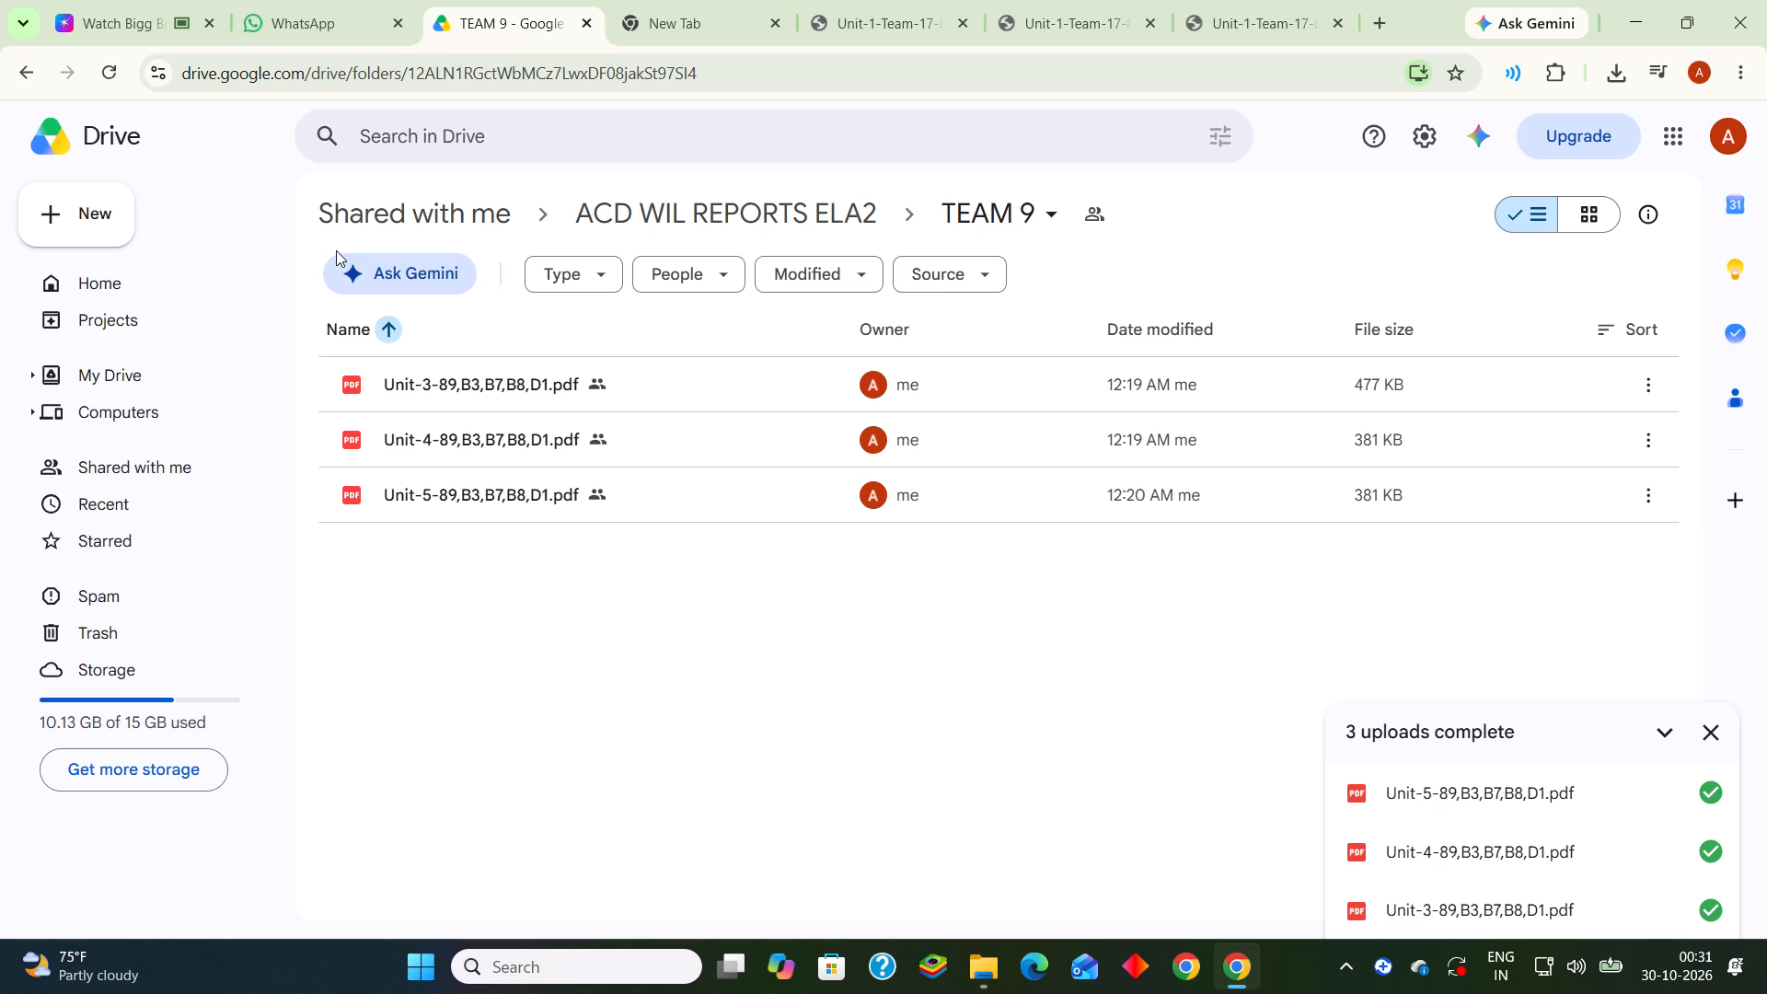
Close the three Unit-1-Team-17 tabs and the empty new tab, keeping the TEAM 9 Drive folder open.
{"action": "left_click", "coordinate": [1334, 26]}
{"action": "left_click", "coordinate": [1334, 26]}
{"action": "left_click", "coordinate": [1334, 26]}
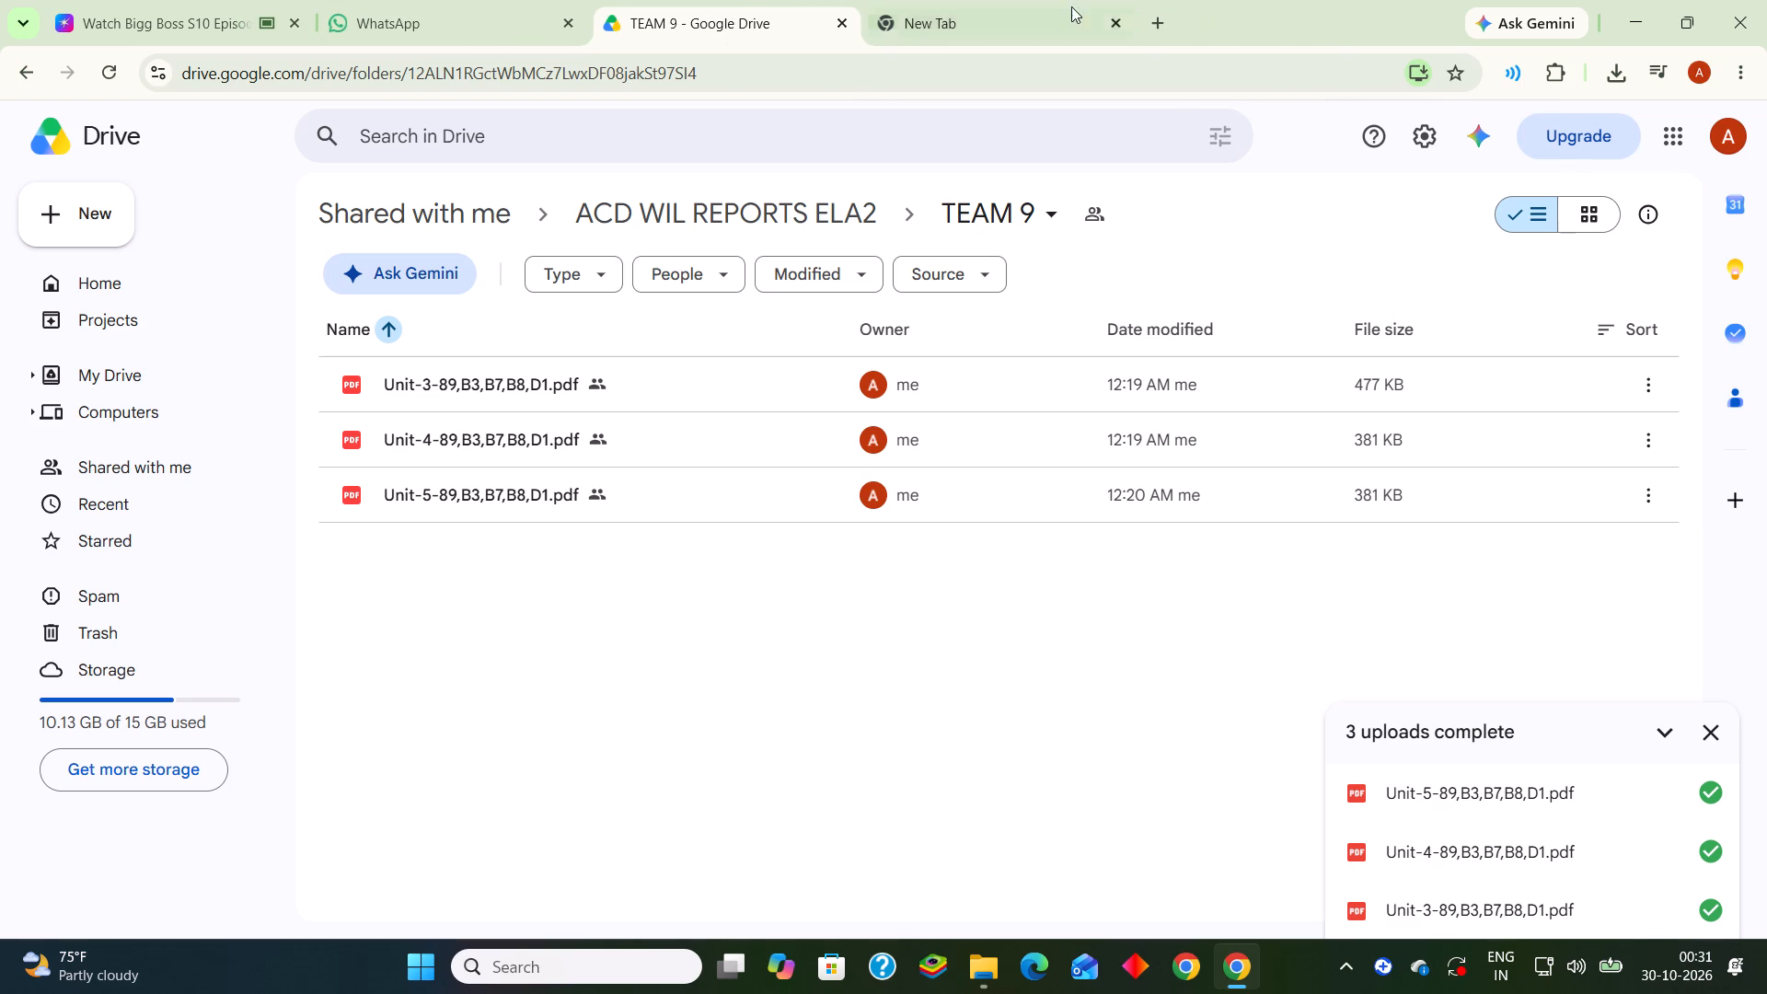
{"action": "left_click", "coordinate": [1114, 27]}
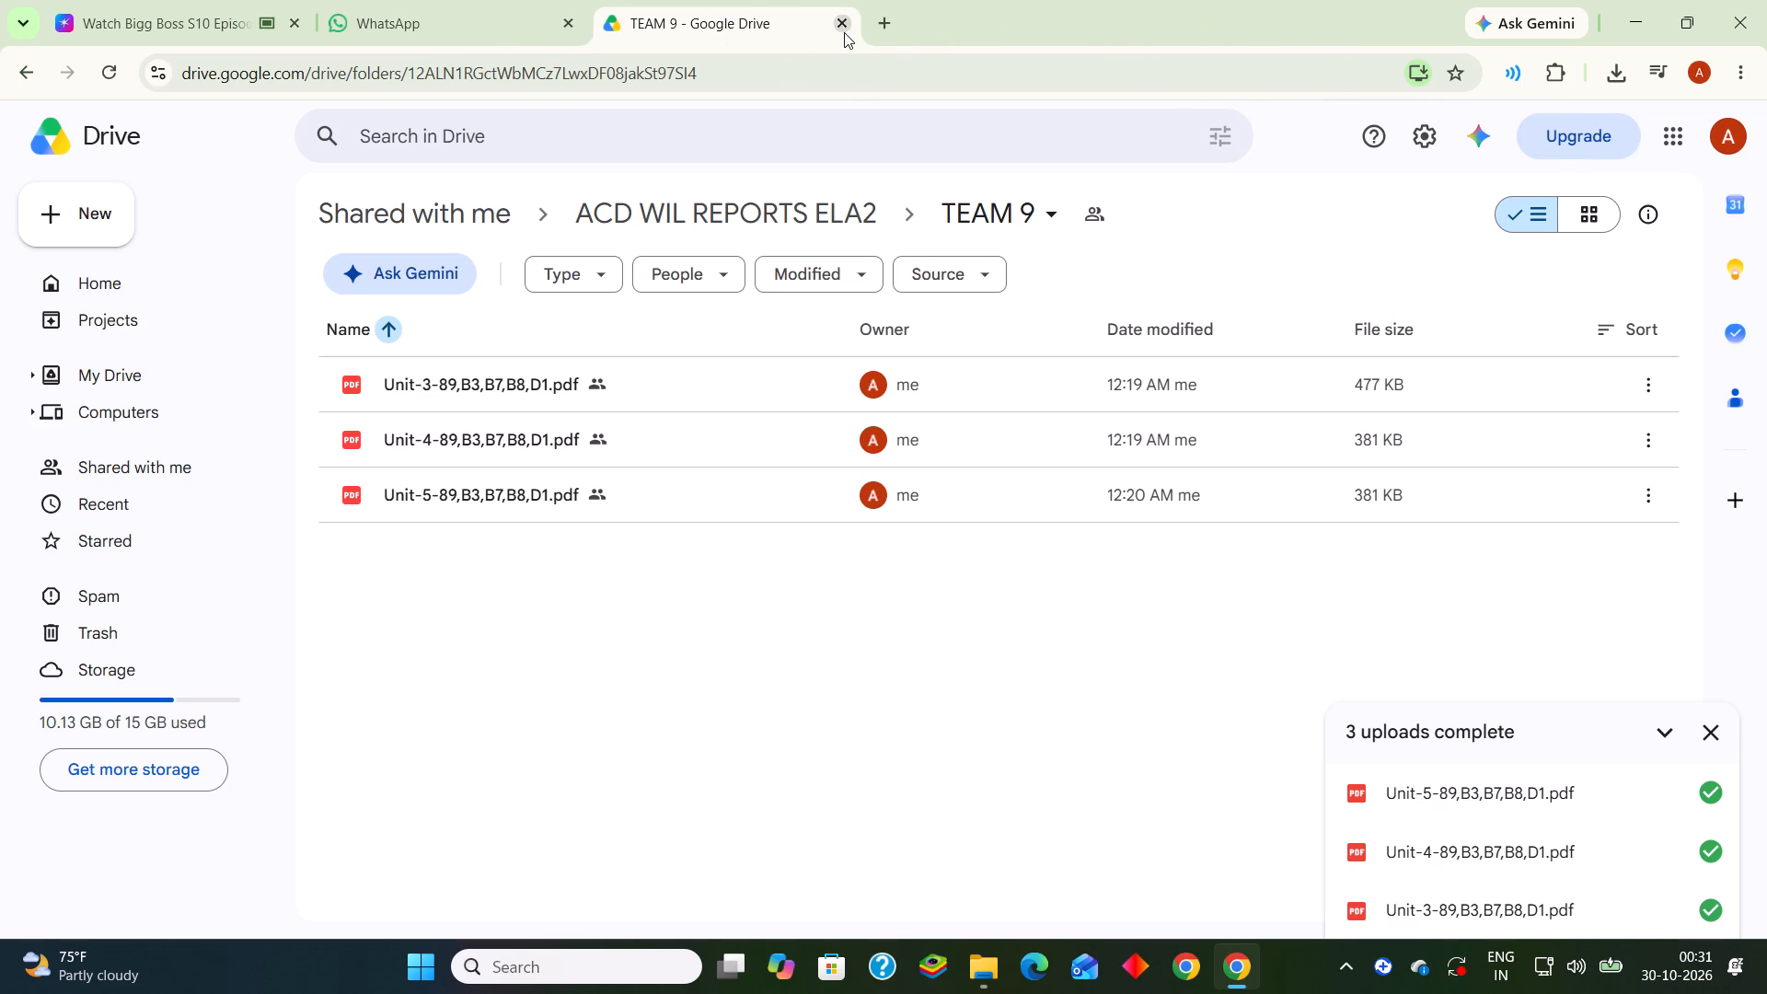